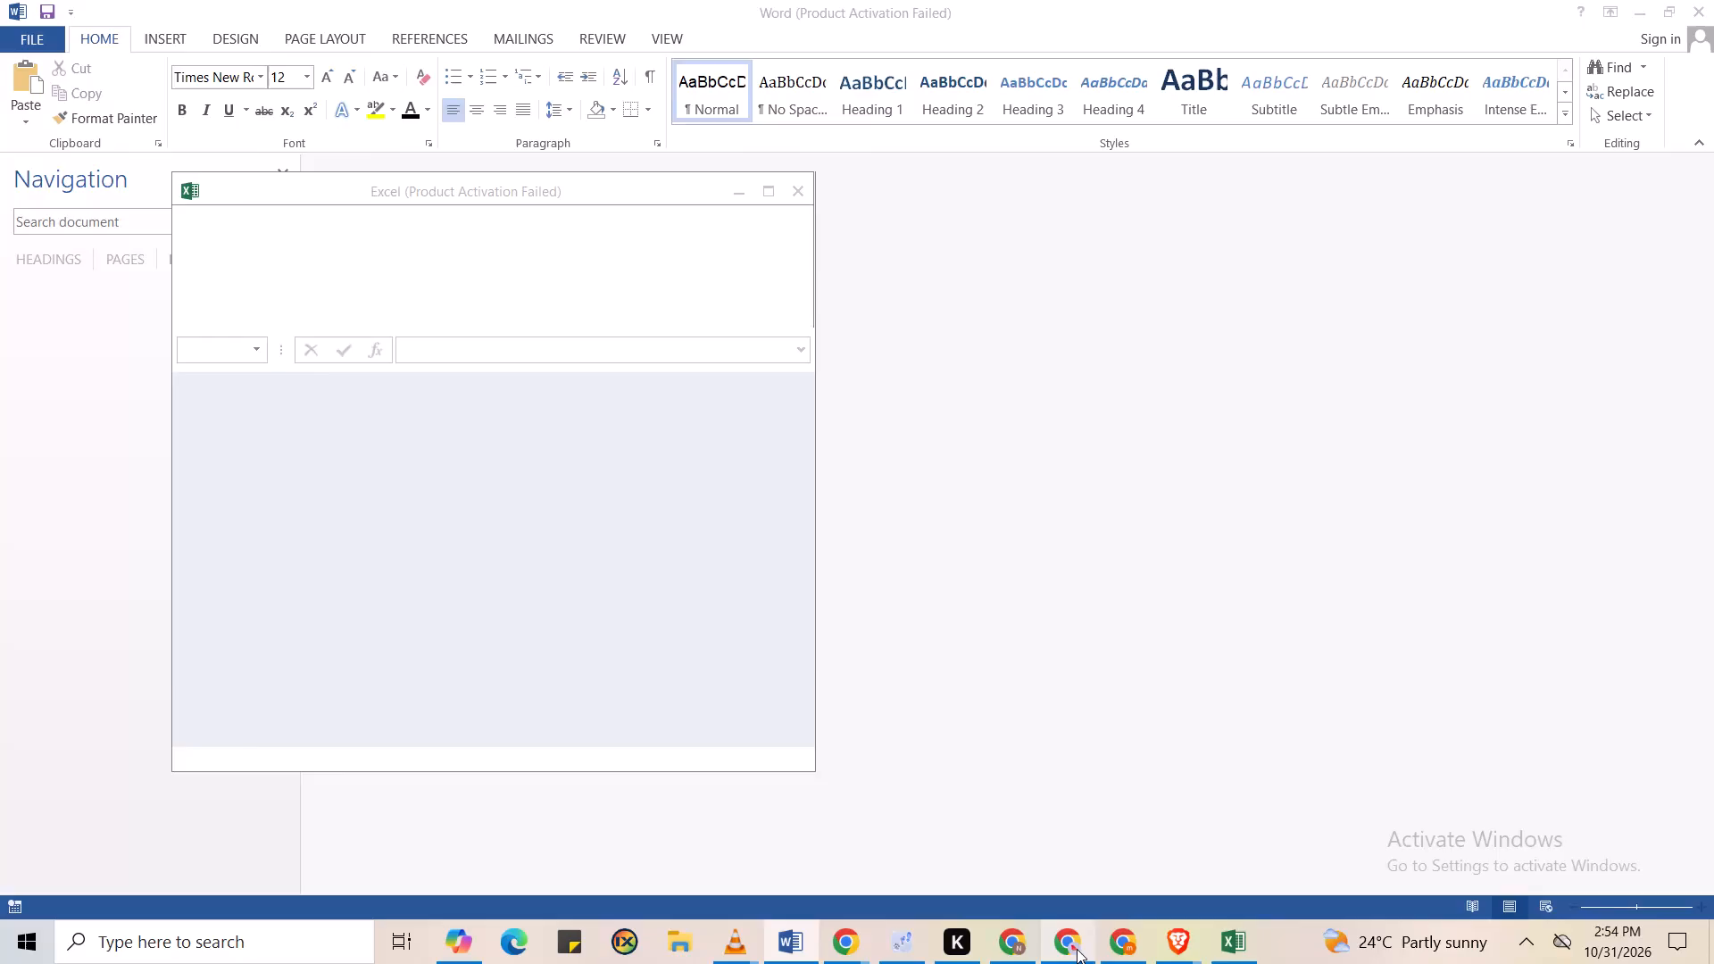
Check the SuperAnnotate data annotation article in Chrome, and create a blank document in Word.
left_click(1077, 949)
left_click(691, 34)
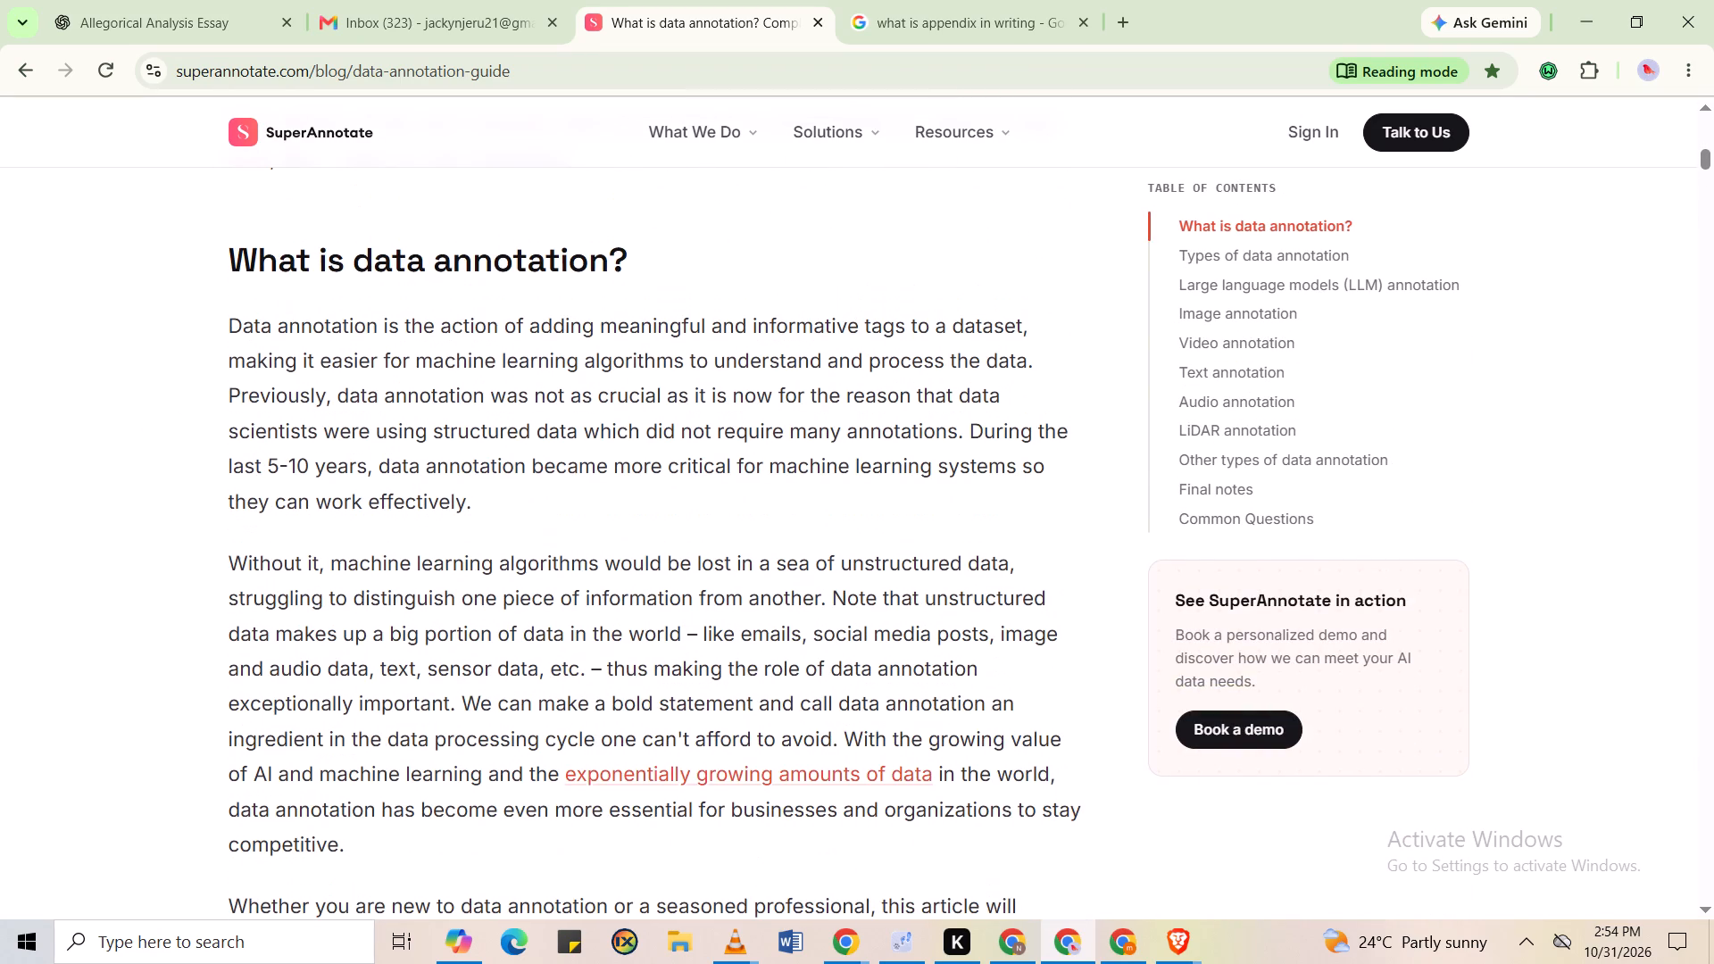
left_click(814, 938)
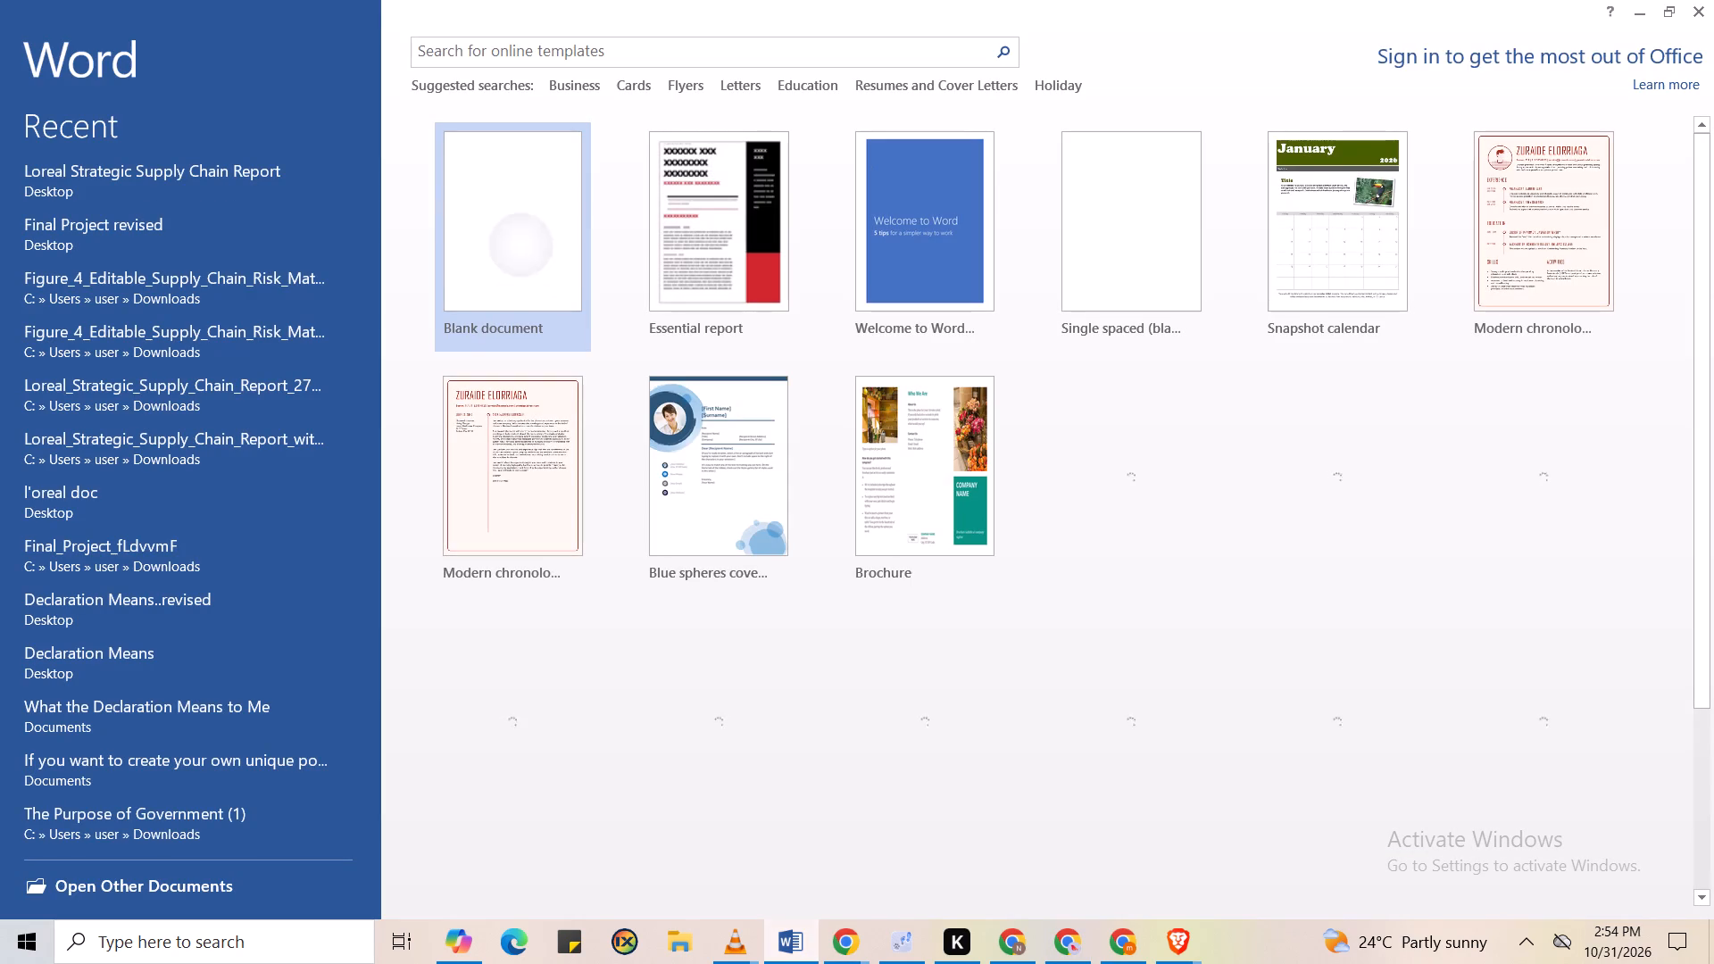
left_click(520, 248)
left_click(1080, 690)
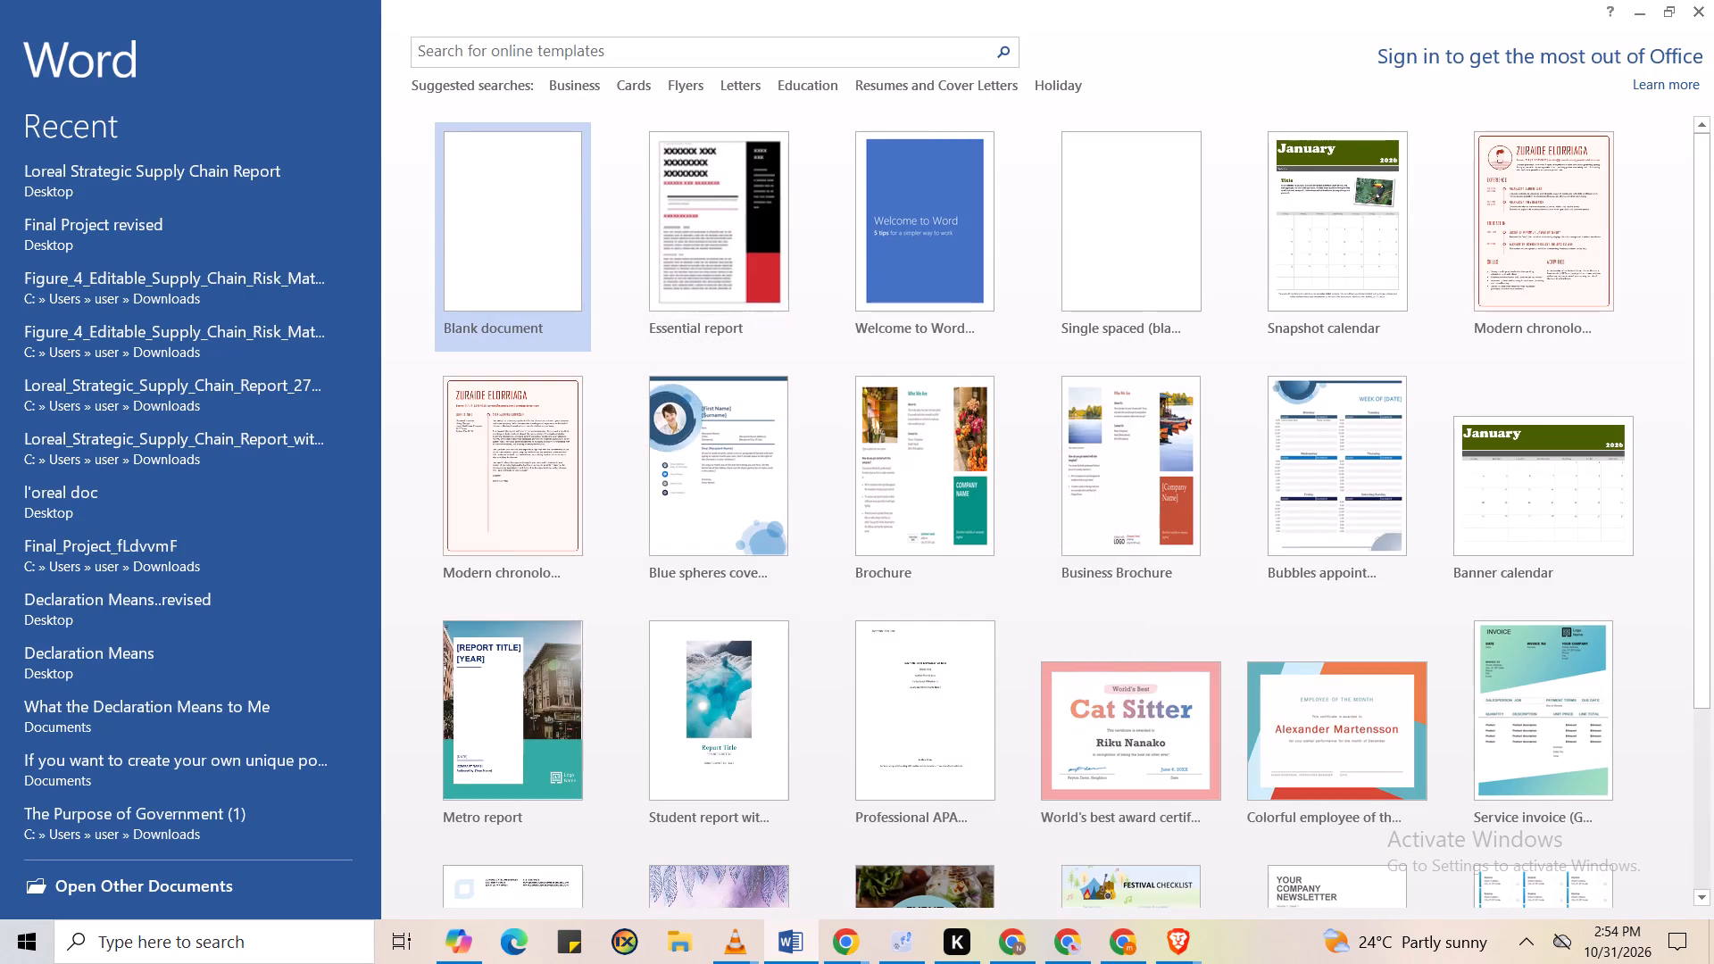
left_click(562, 220)
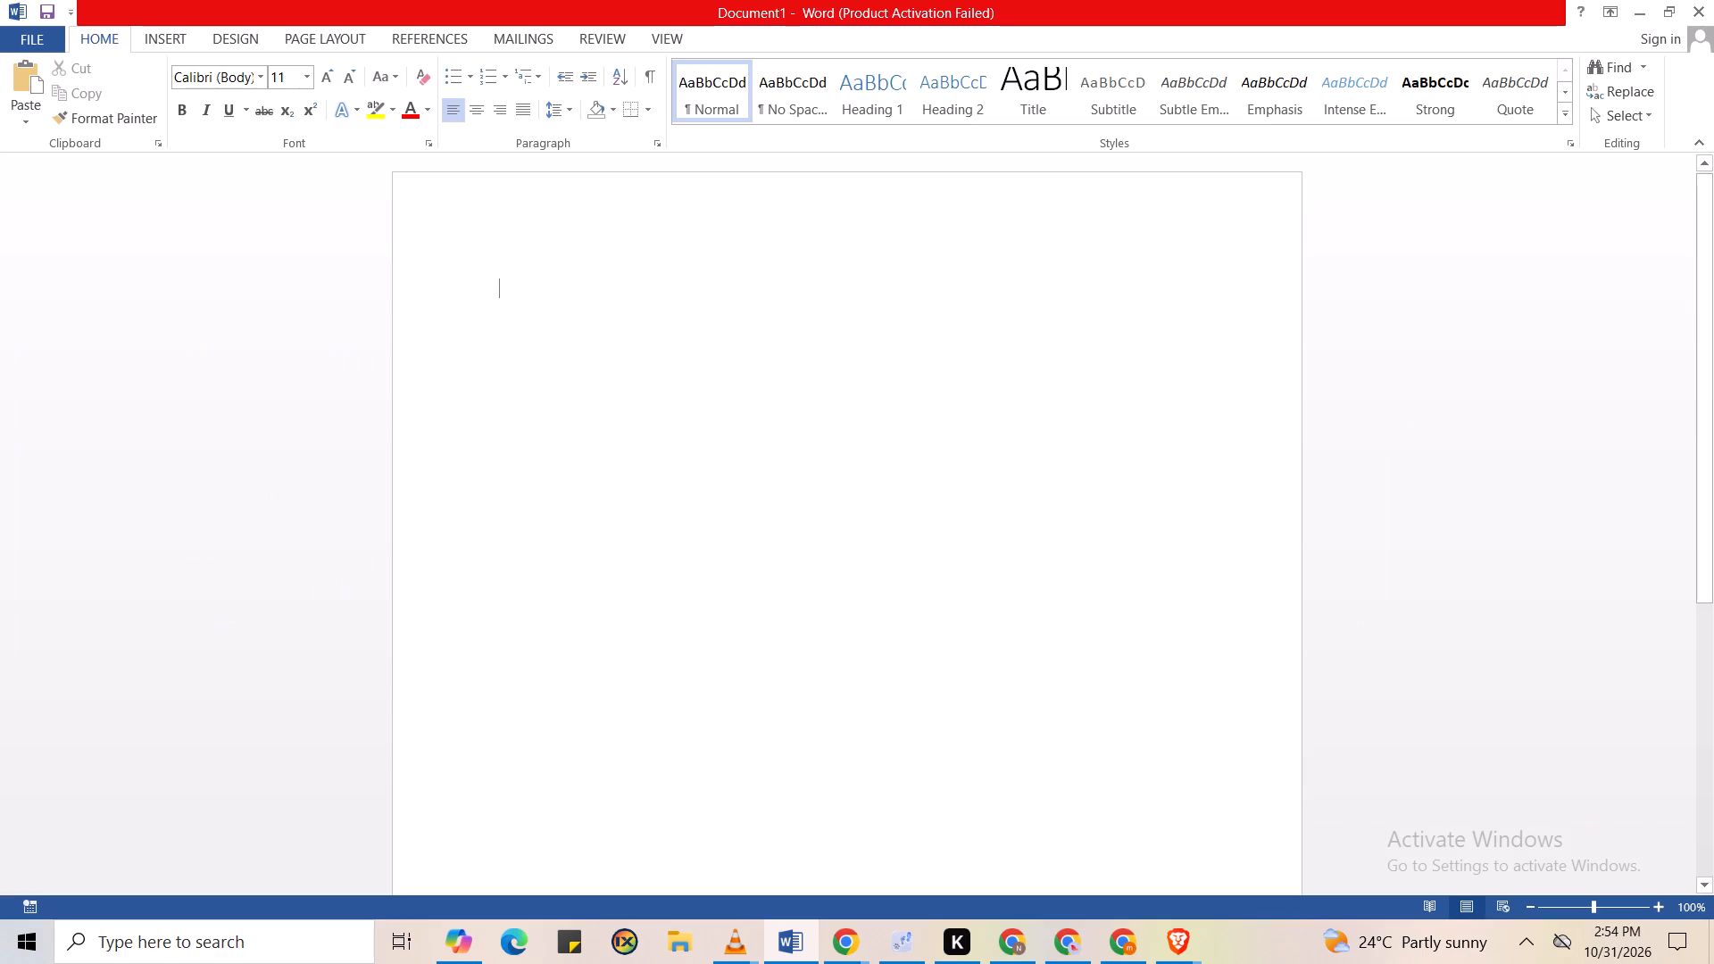
Enter the heading "What is data annotation" on the first line of the document.
type("what is data ana")
key("BackSpace")
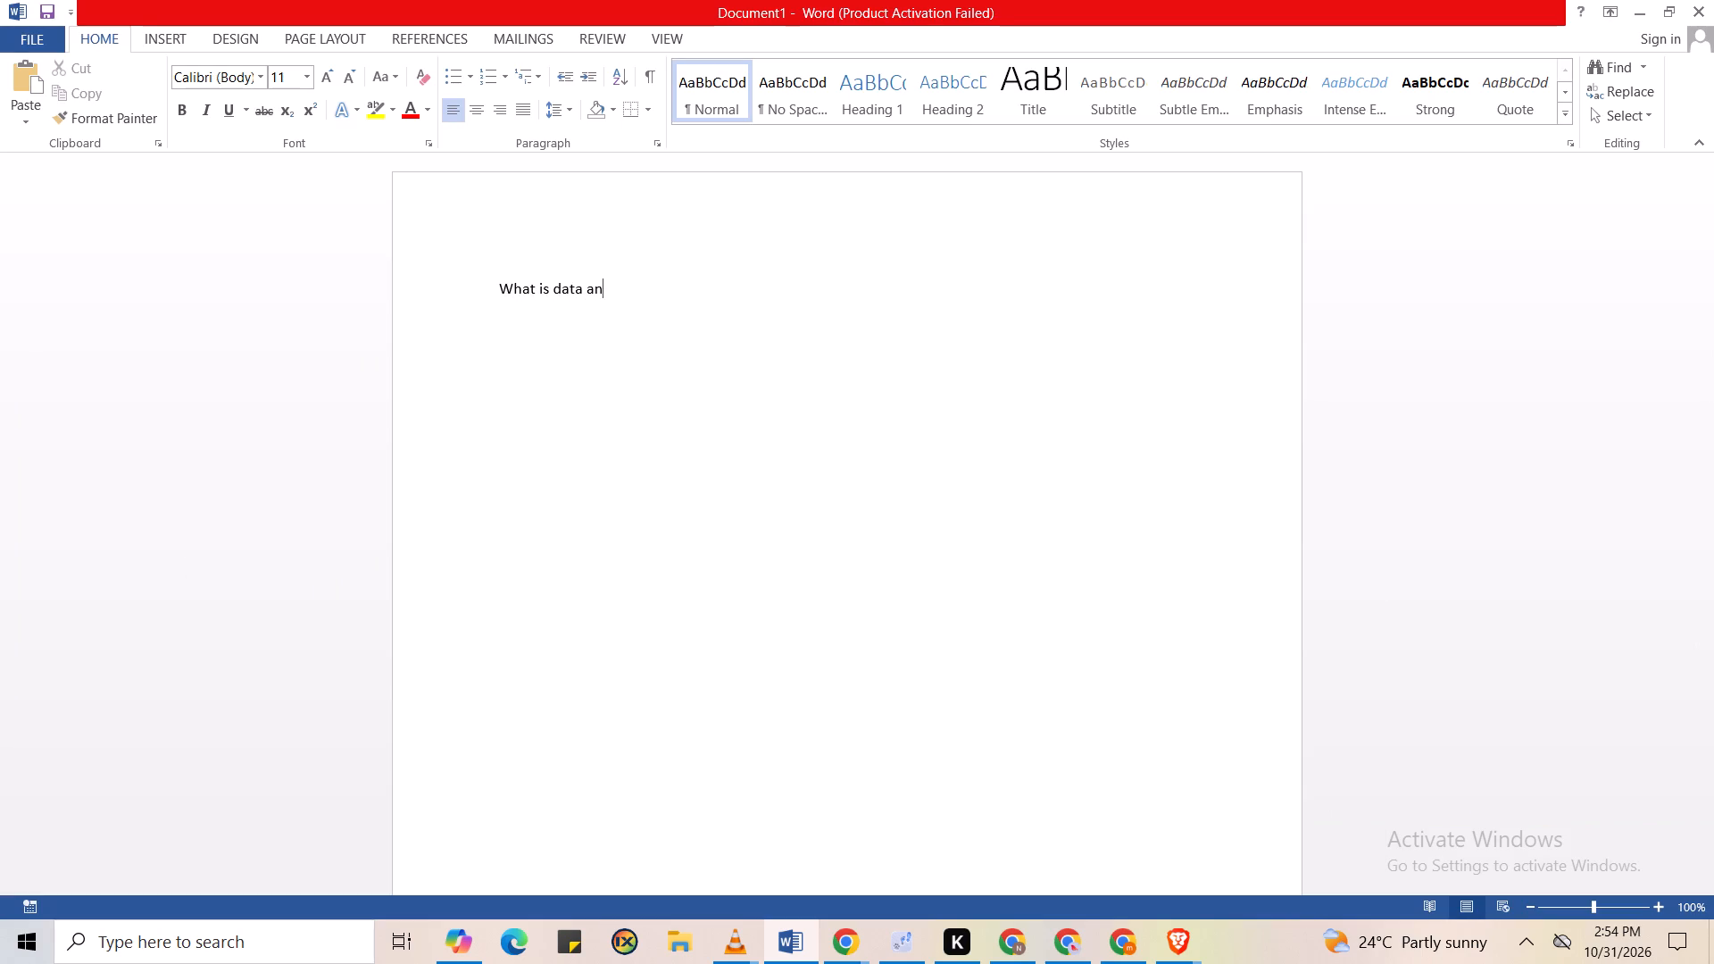
type("notation")
key("Return")
Begin the paragraph below the heading with "Data annotation is the act of adding meaningful information".
type("data annotation is the act of add")
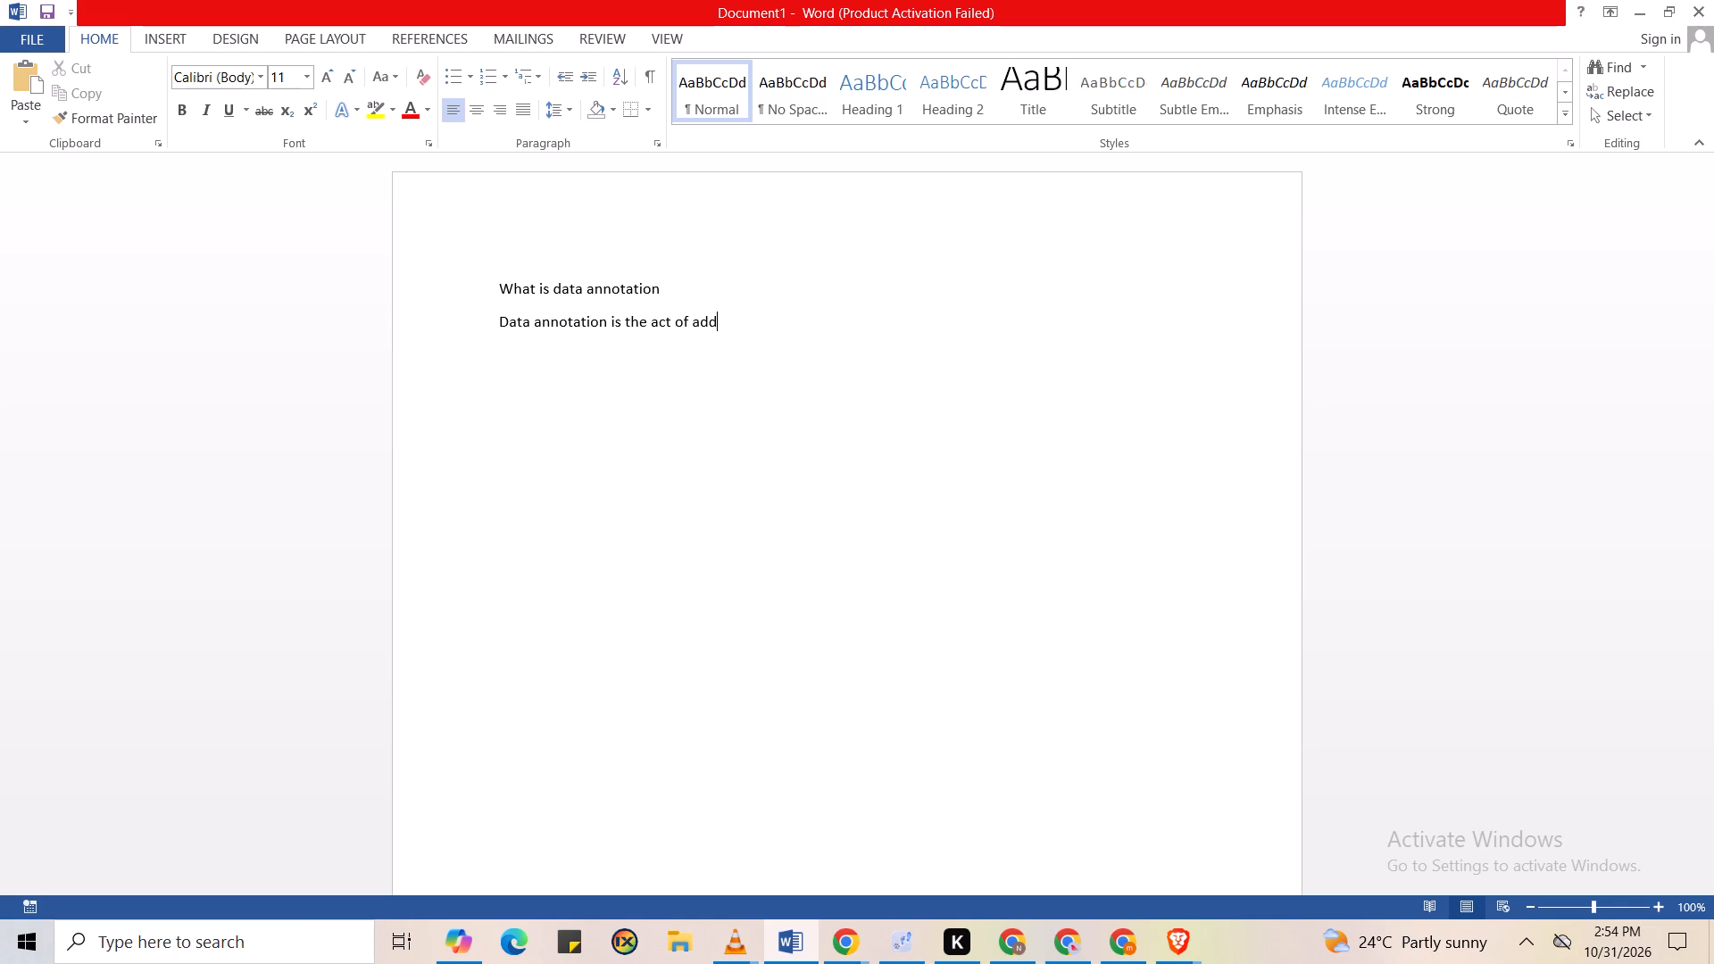
type("ing meaningful informato")
key("BackSpace")
type("ion")
key("space")
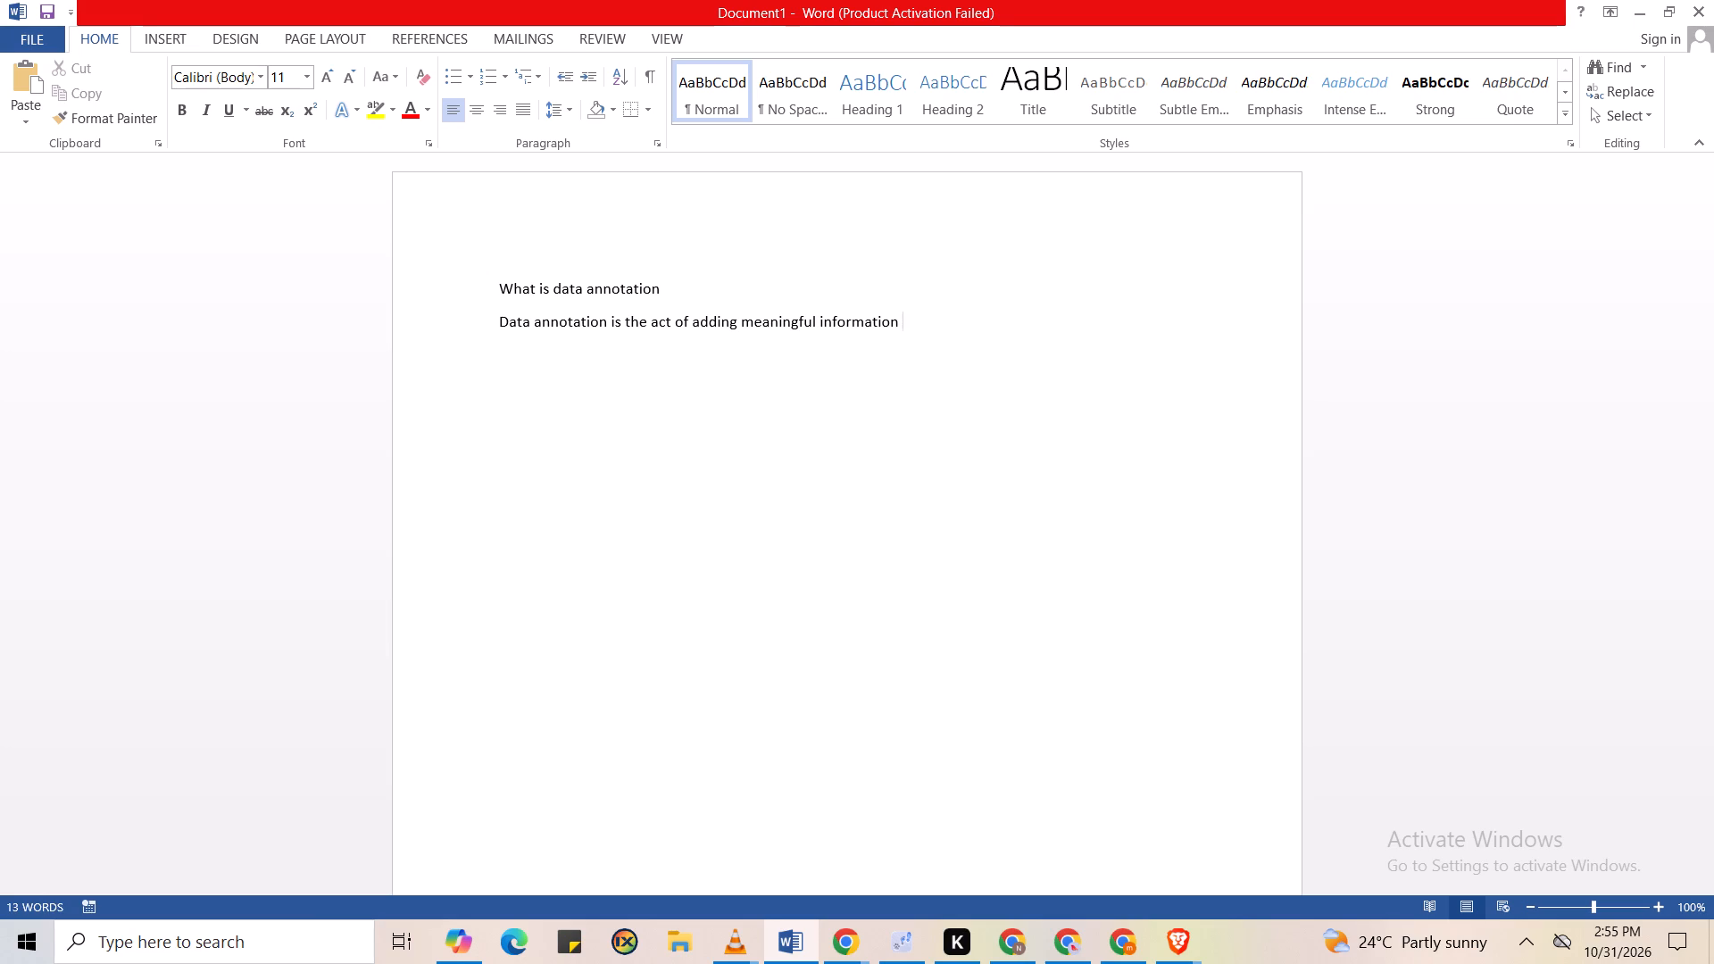
Check the article's definition in Chrome, and replace "information" in the Word sentence with "and innovative tags".
left_click(1066, 950)
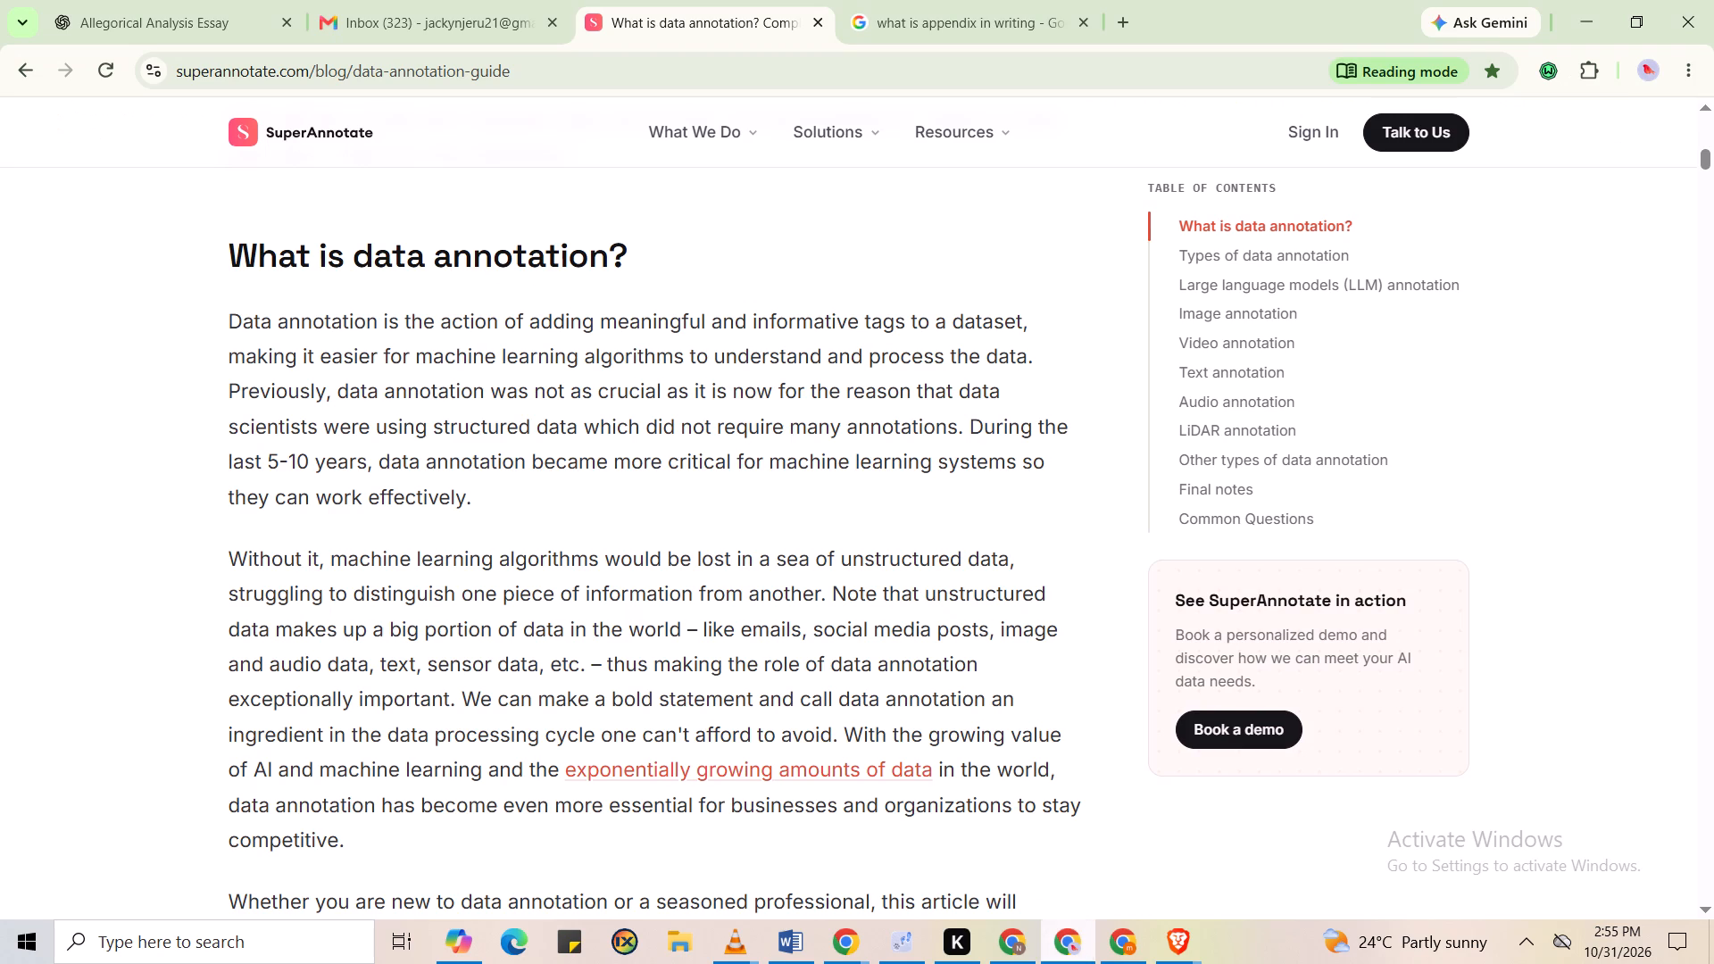
left_click(1074, 963)
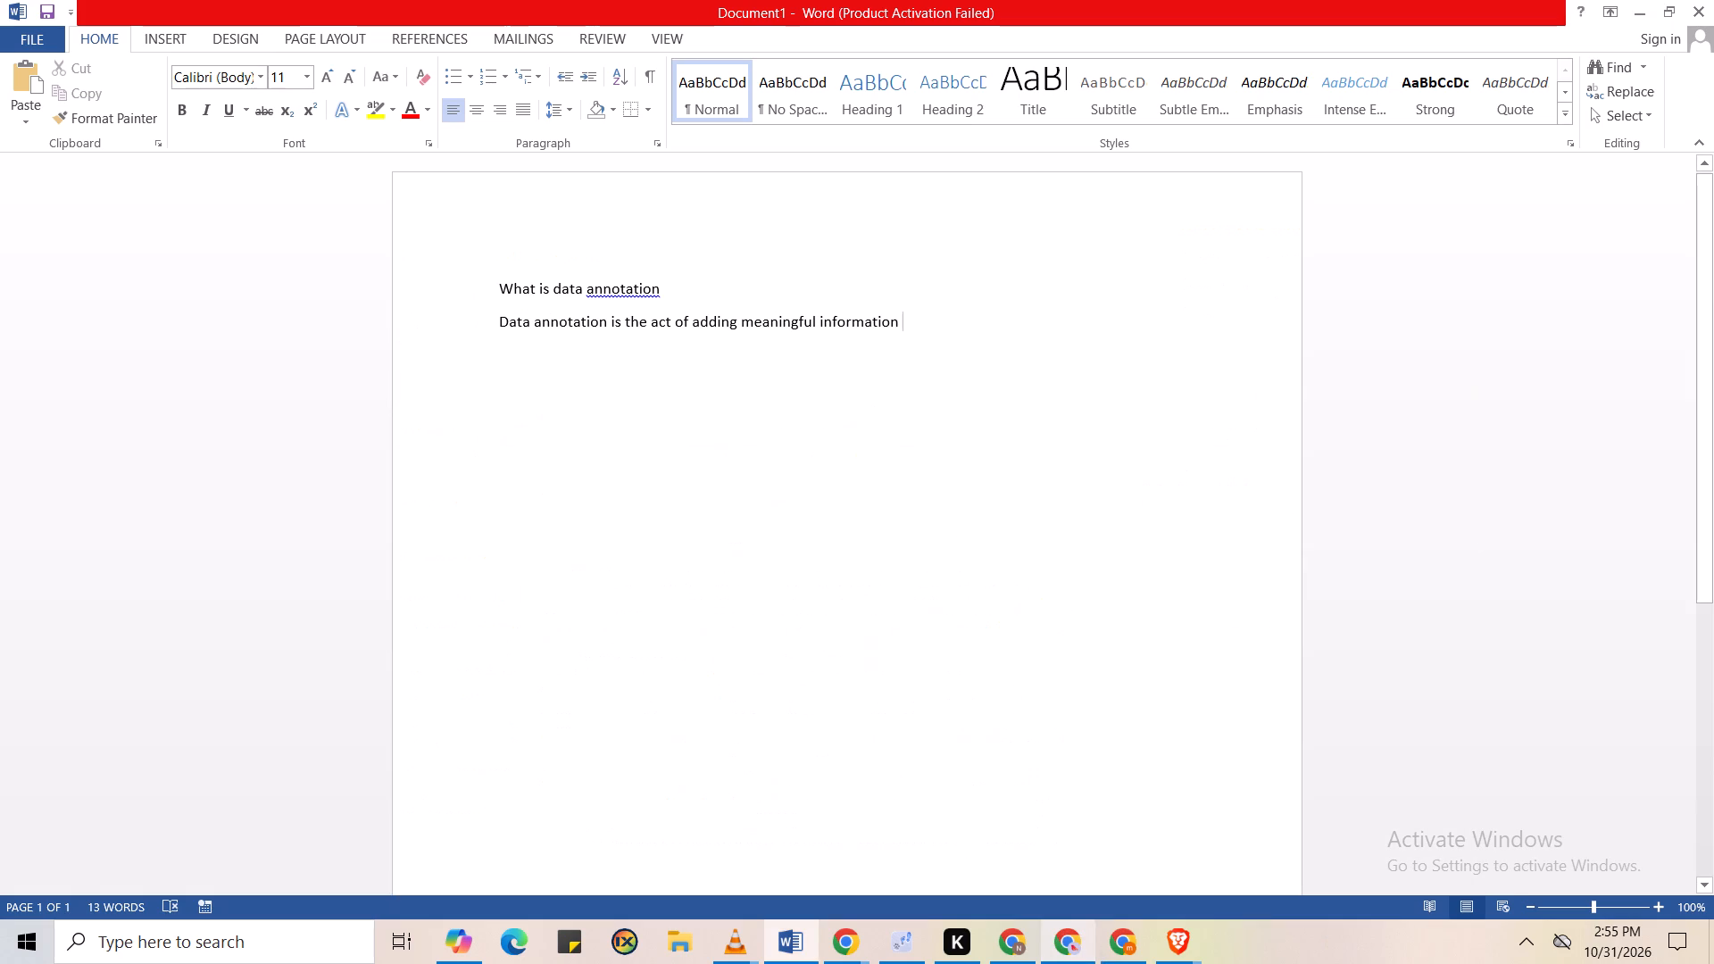
key("BackSpace")
key("BackSpace")
key("BackSpace")
key("BackSpace")
key("BackSpace")
key("BackSpace")
key("BackSpace")
key("BackSpace")
key("BackSpace")
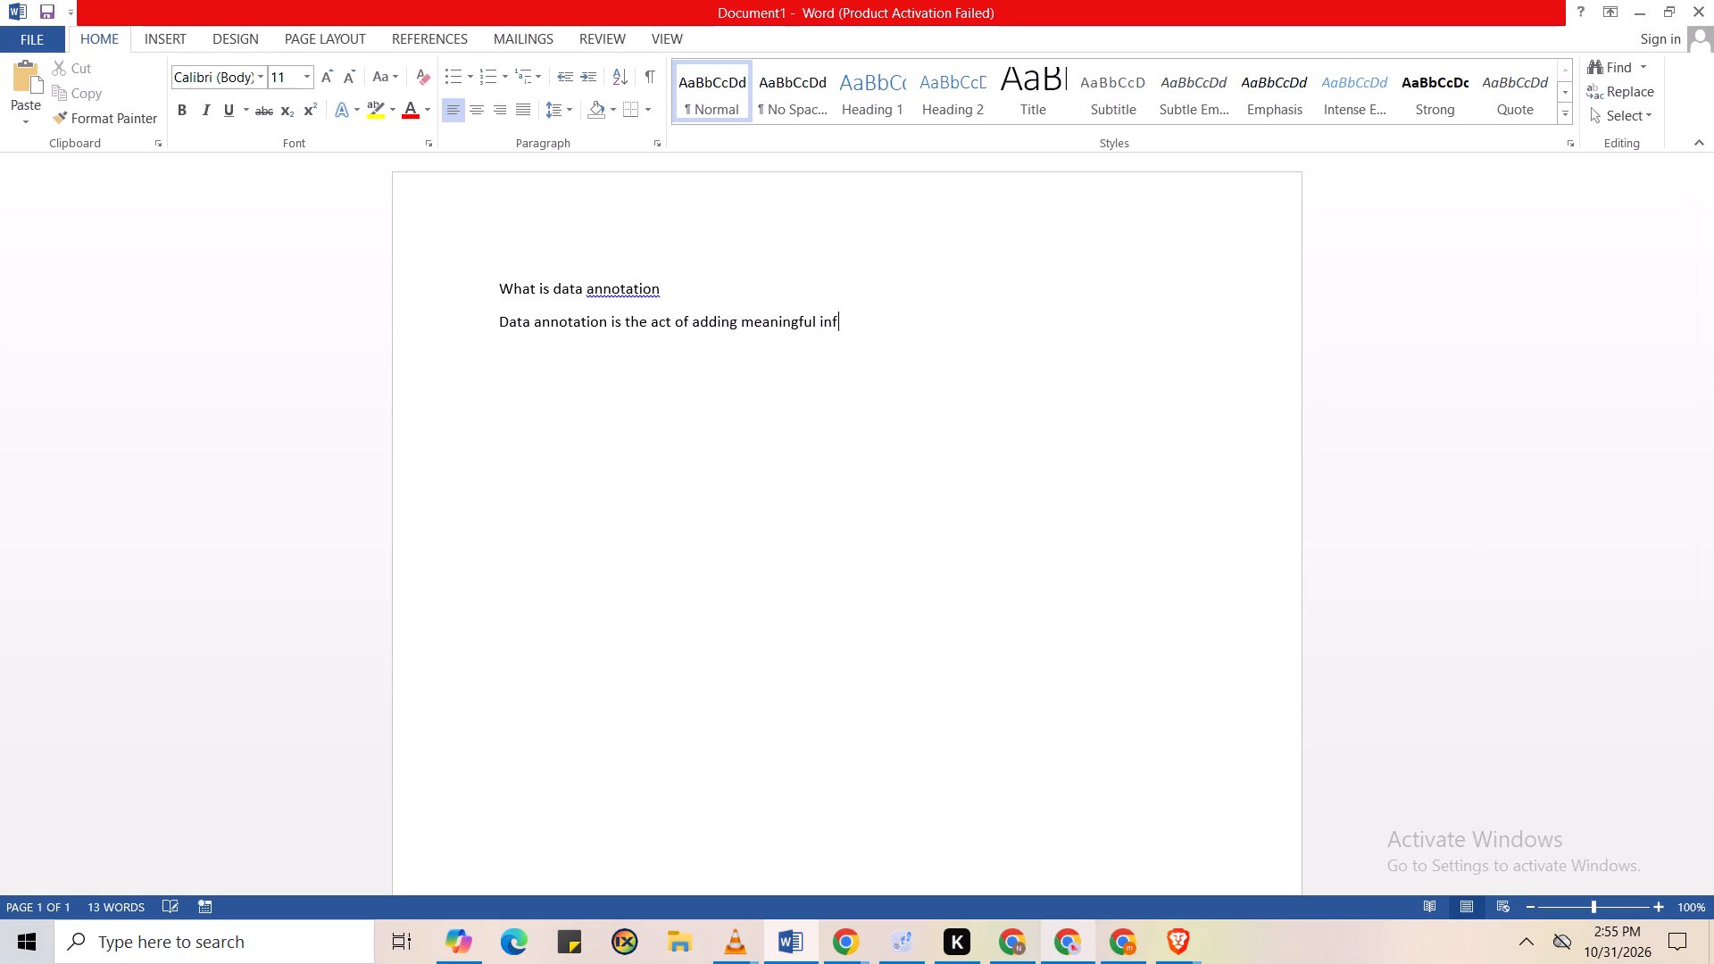
key("BackSpace")
key("BackSpace")
key("BackSpace")
type("and in")
key("o")
key("BackSpace")
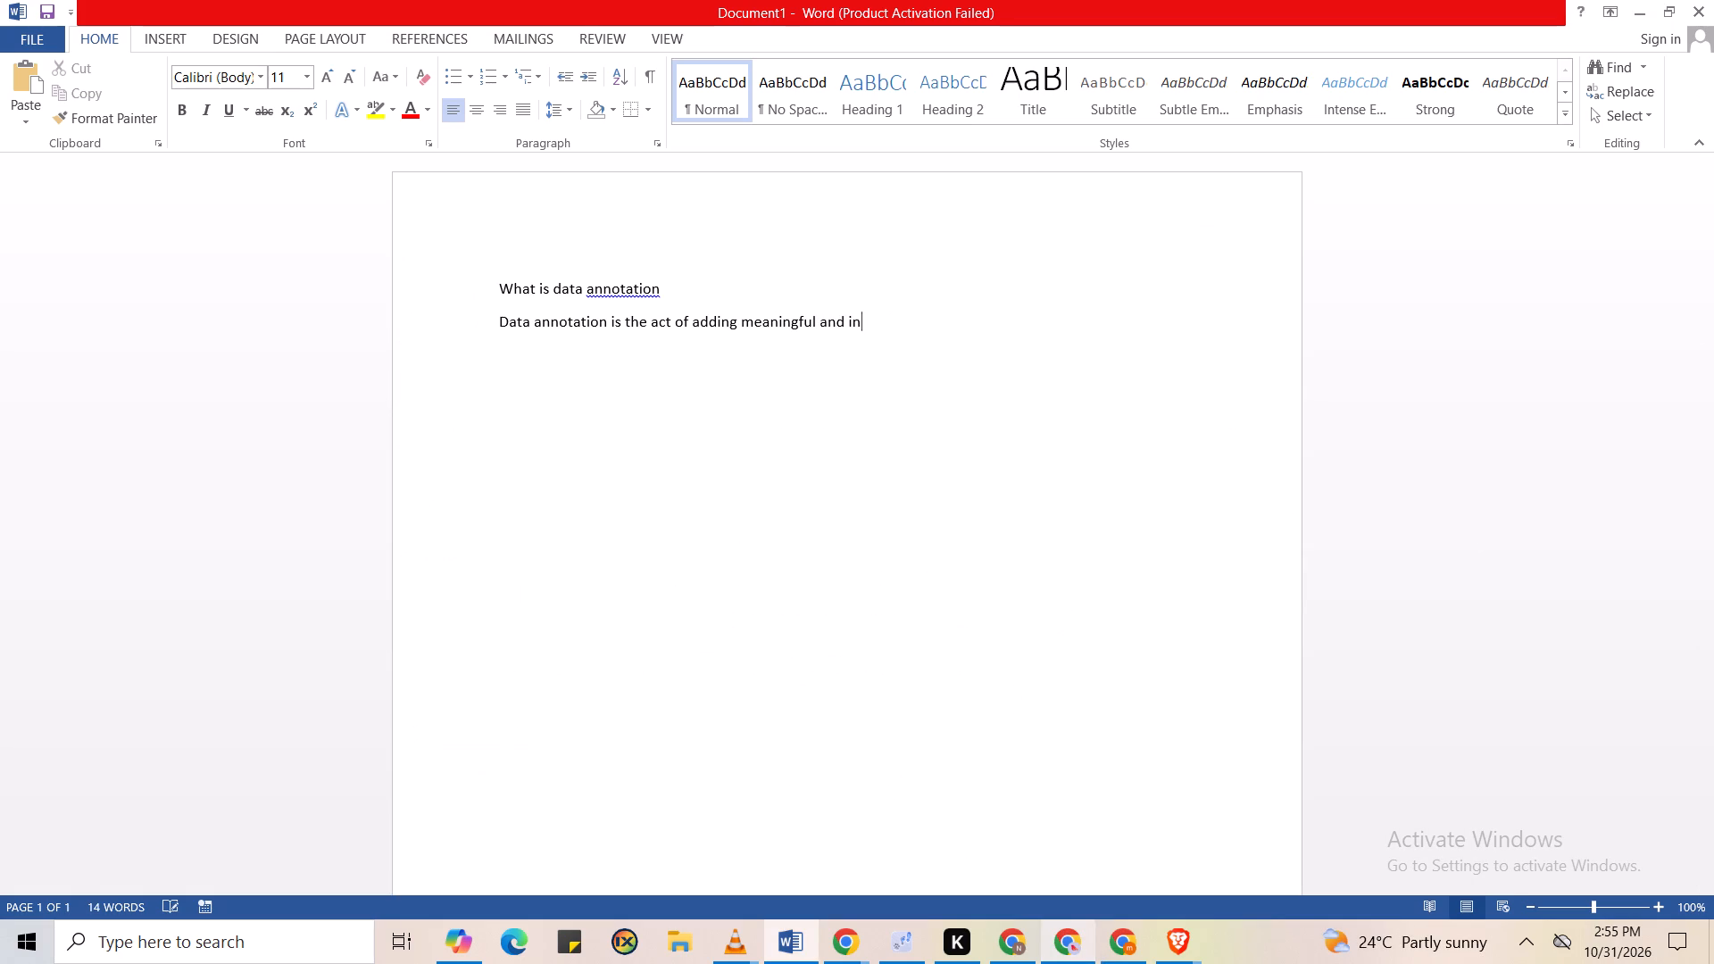
type("novative tags")
key("space")
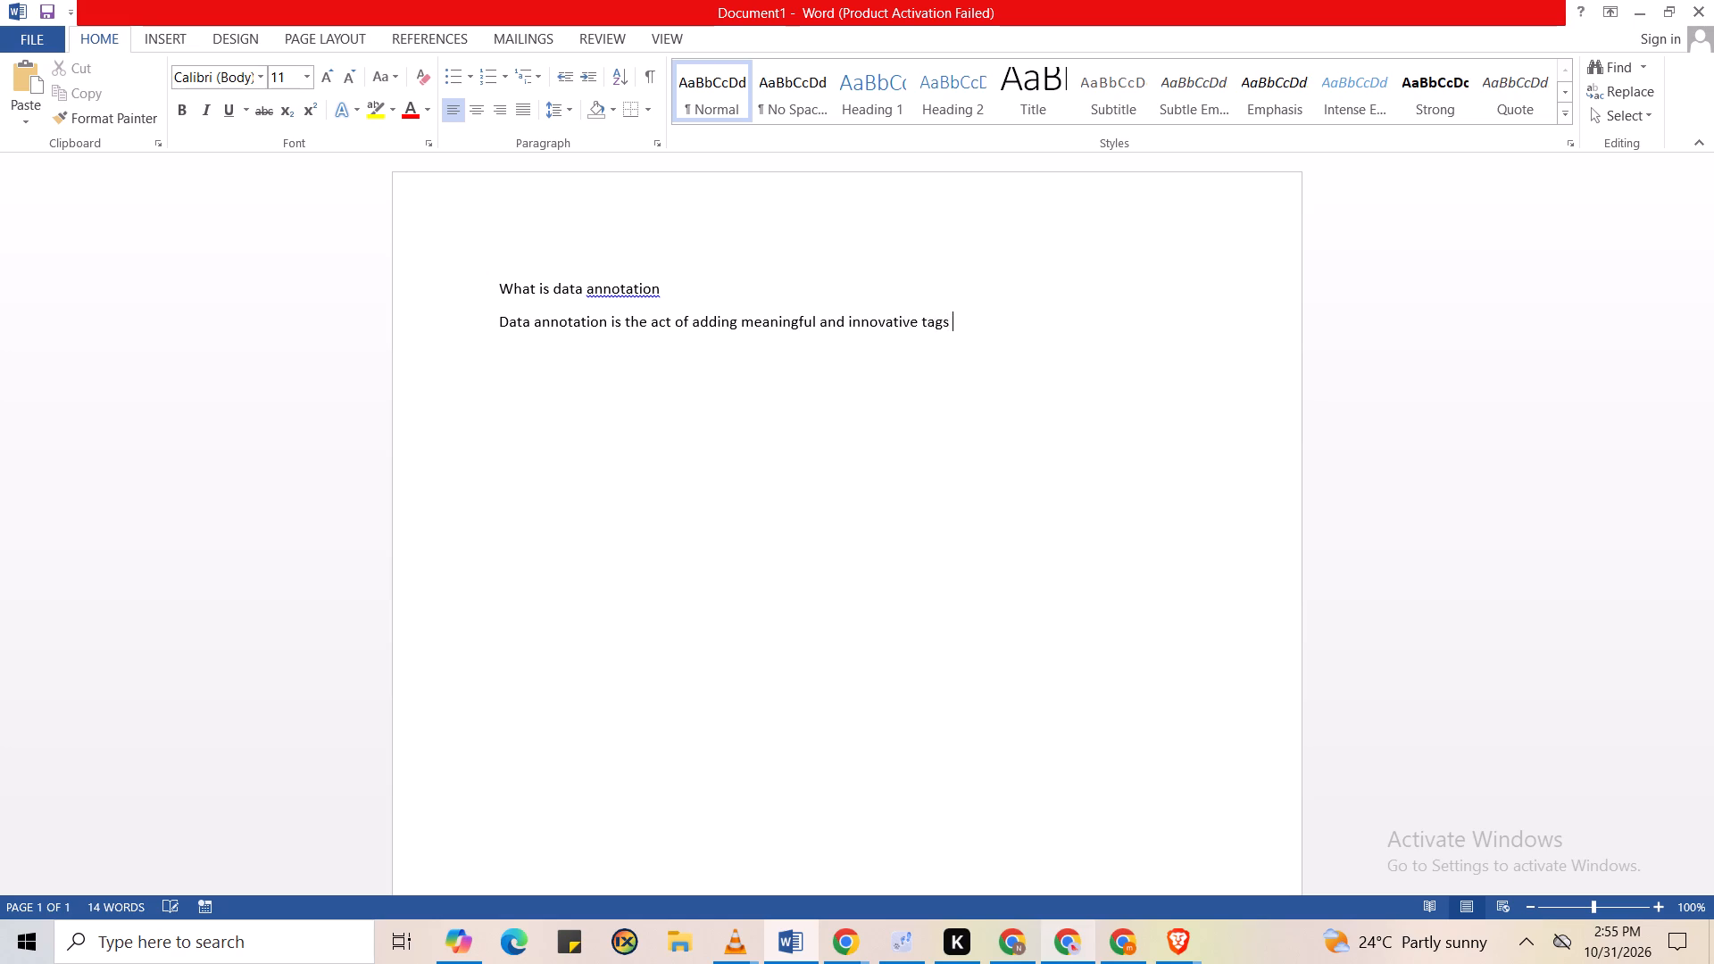
Check the article in Chrome again, and extend the Word sentence with "to a data set,".
left_click(1073, 963)
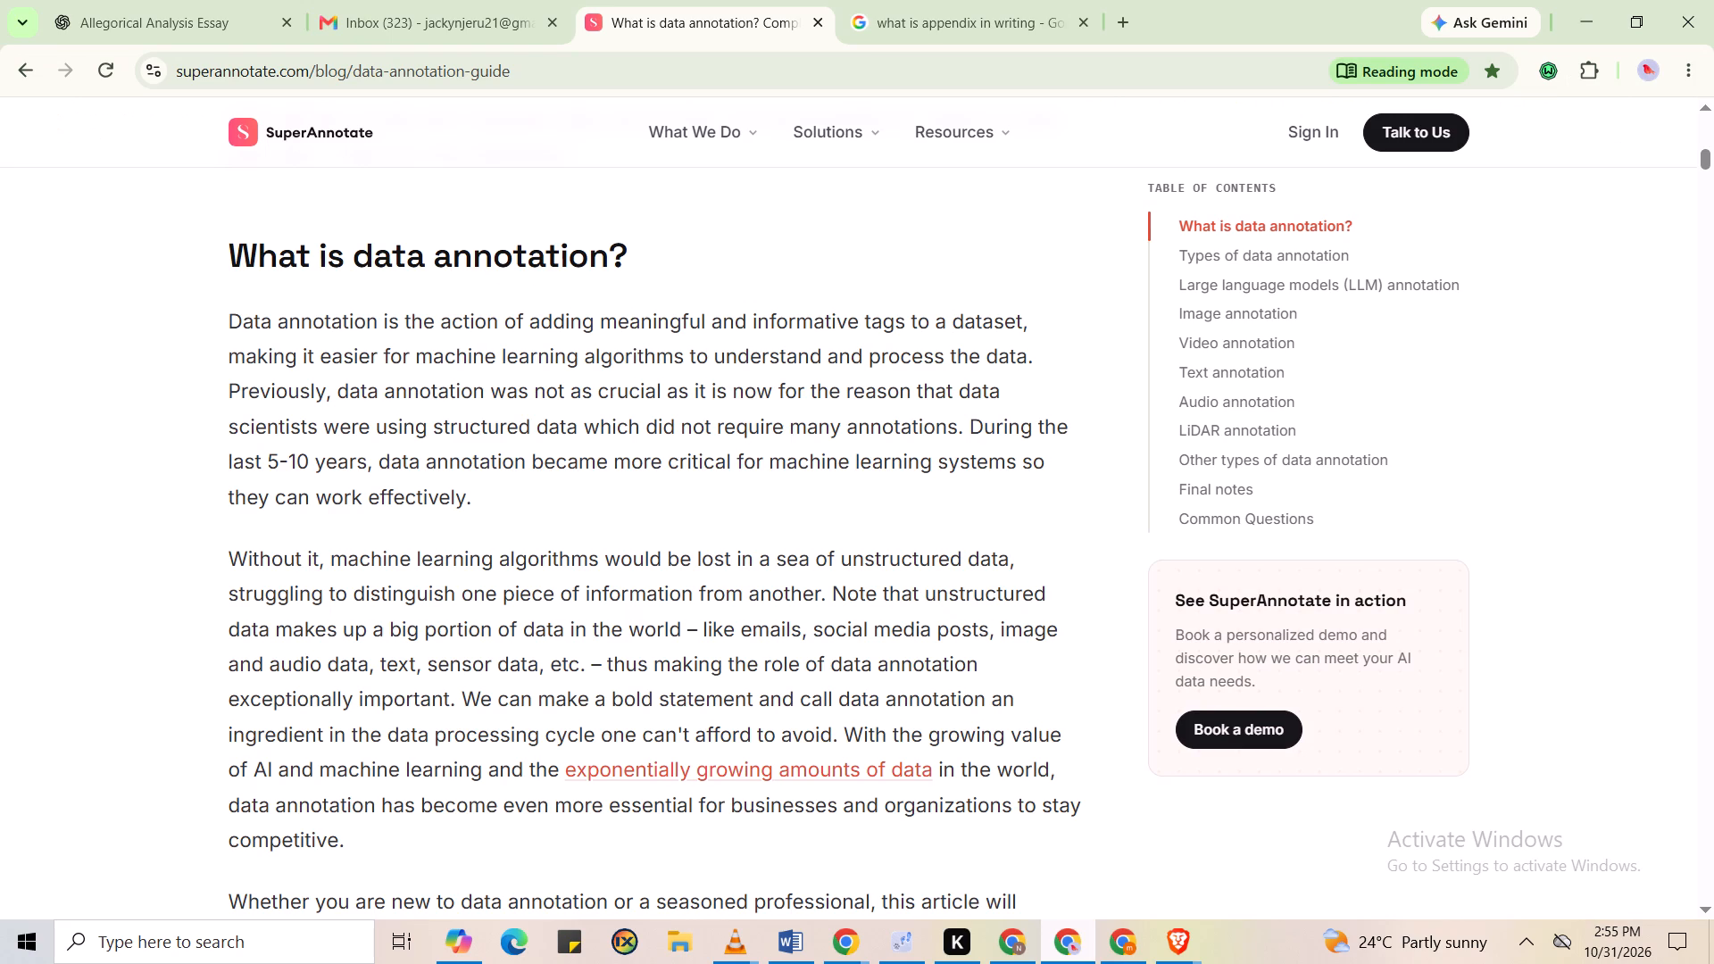
left_click(1076, 958)
type("to")
key("space")
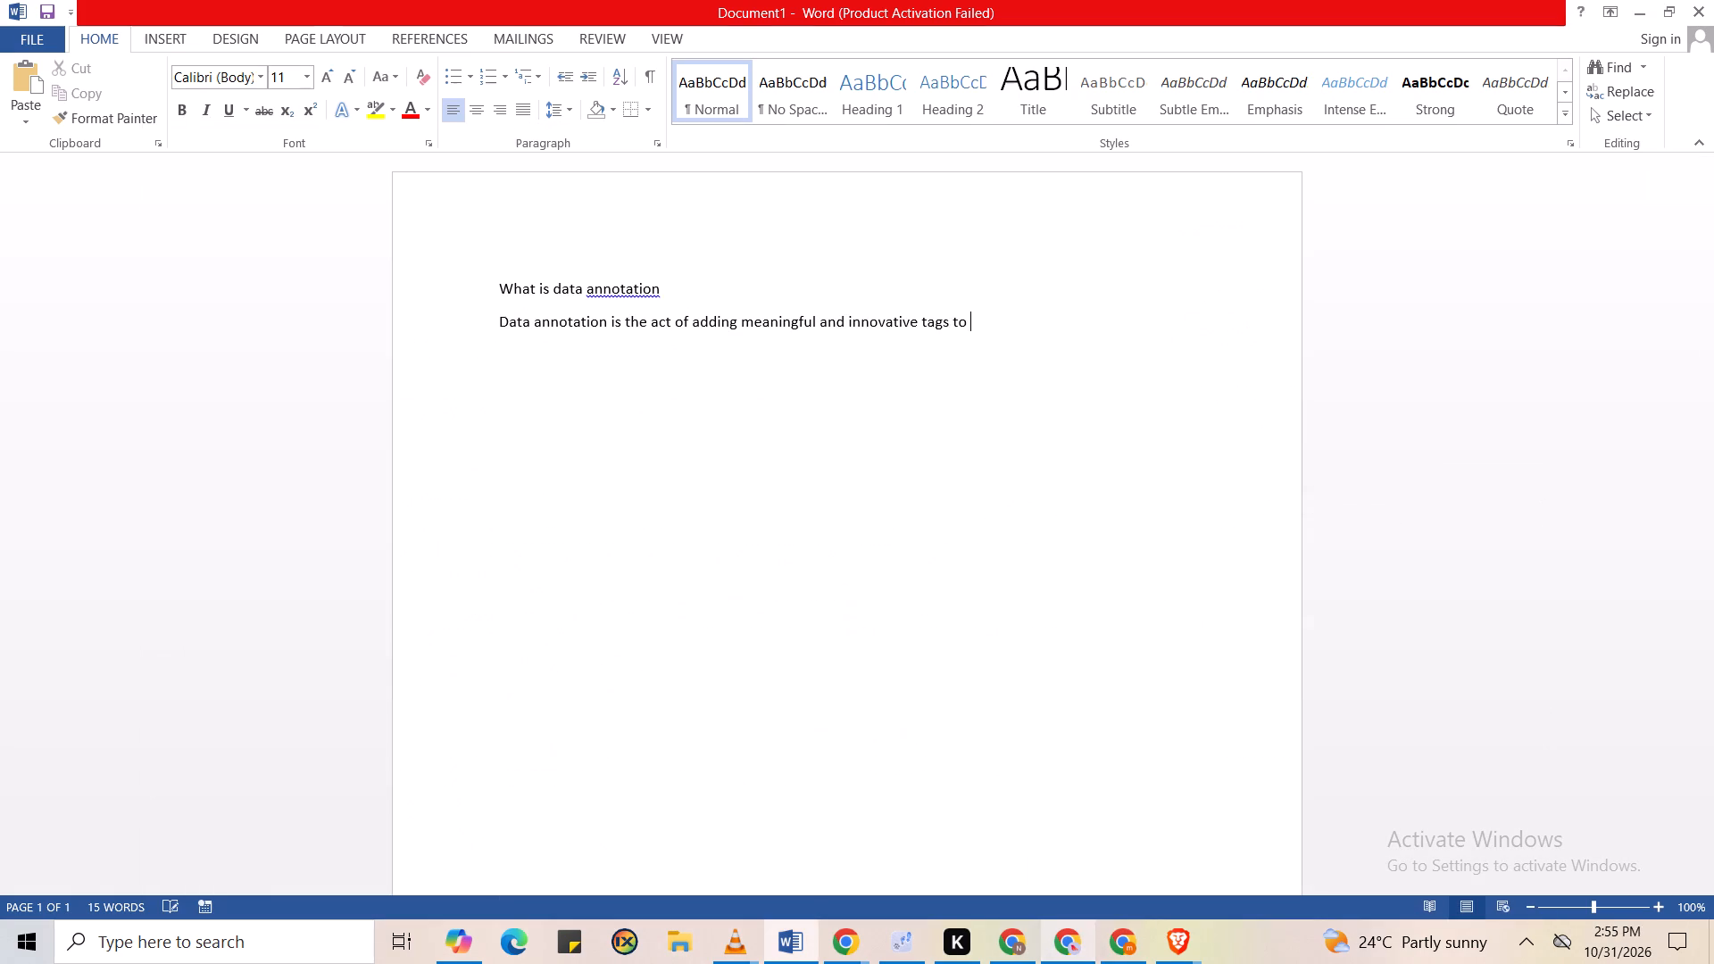
type("a data se")
type("t,")
key("space")
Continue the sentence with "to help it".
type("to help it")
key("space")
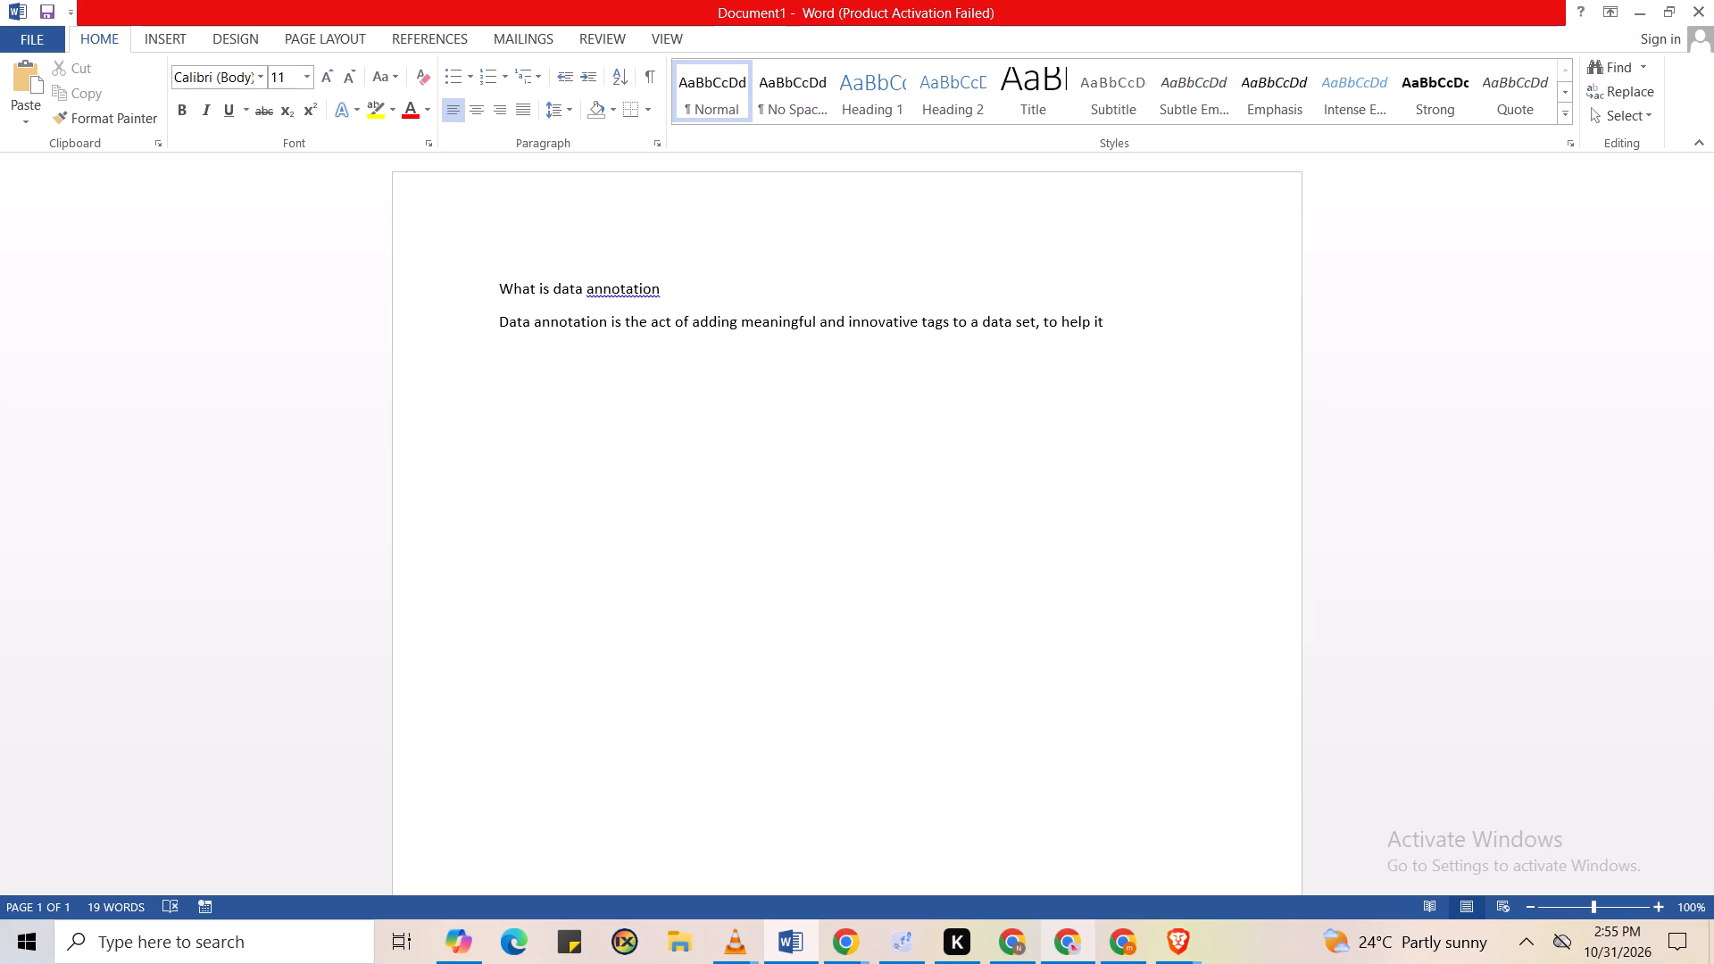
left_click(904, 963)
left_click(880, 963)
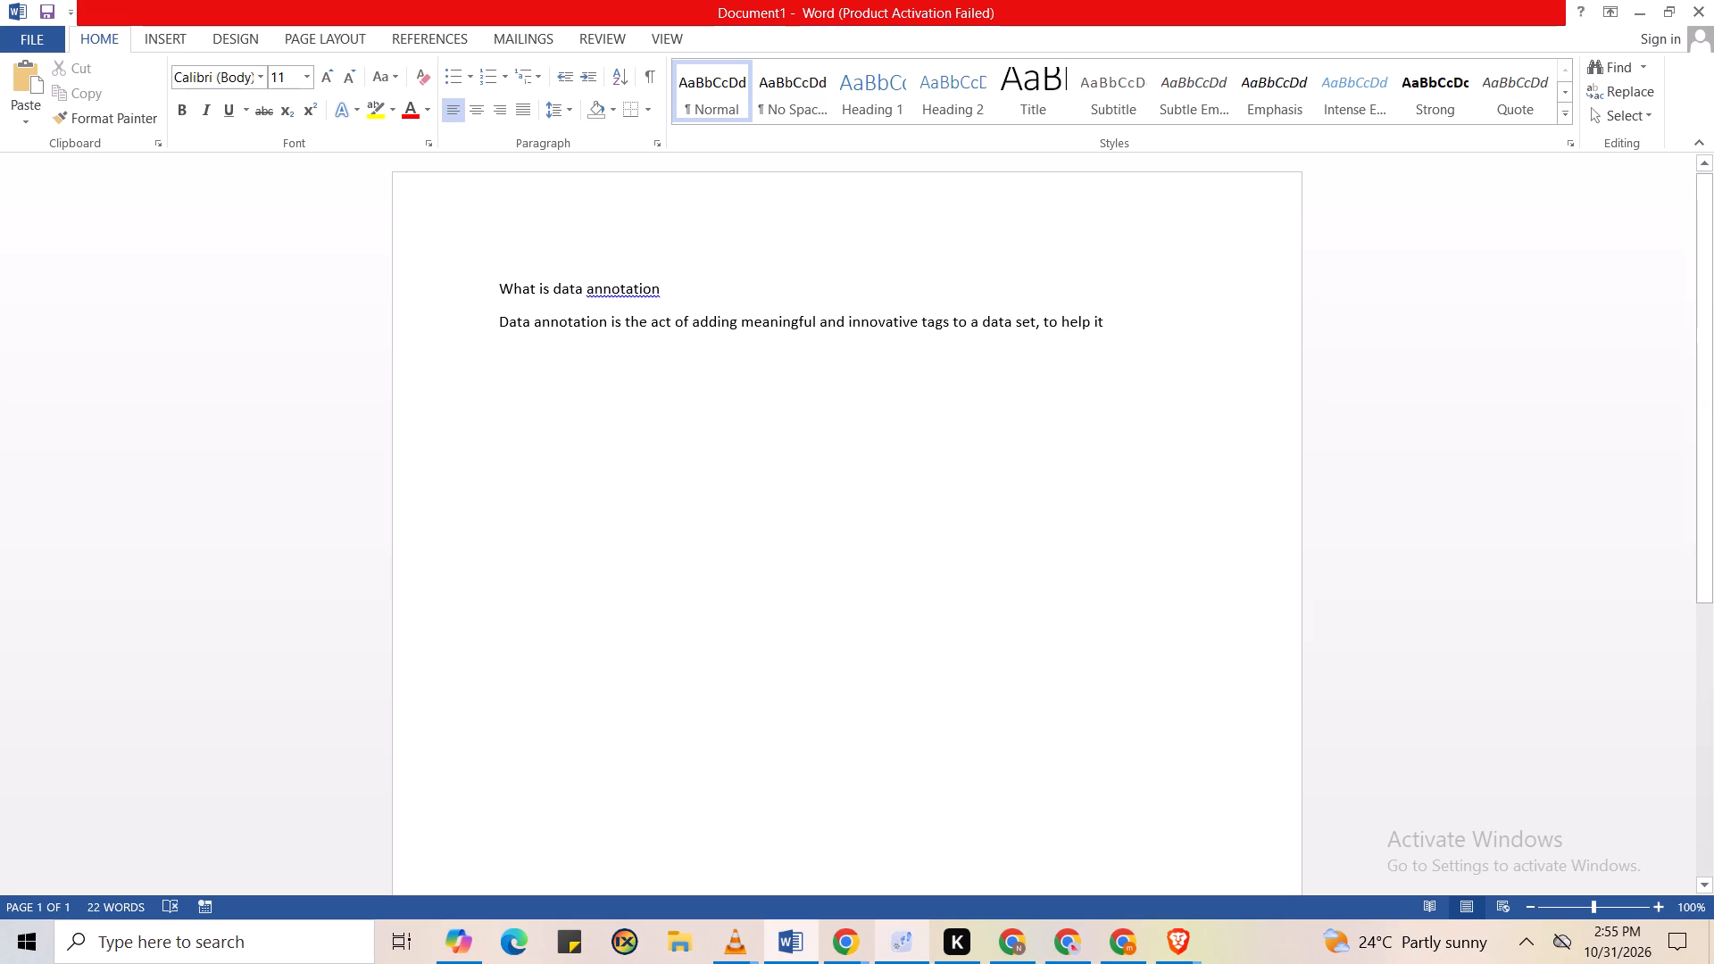
Copy the first two paragraphs under "What is data annotation?" from the article in Chrome.
left_click(1065, 955)
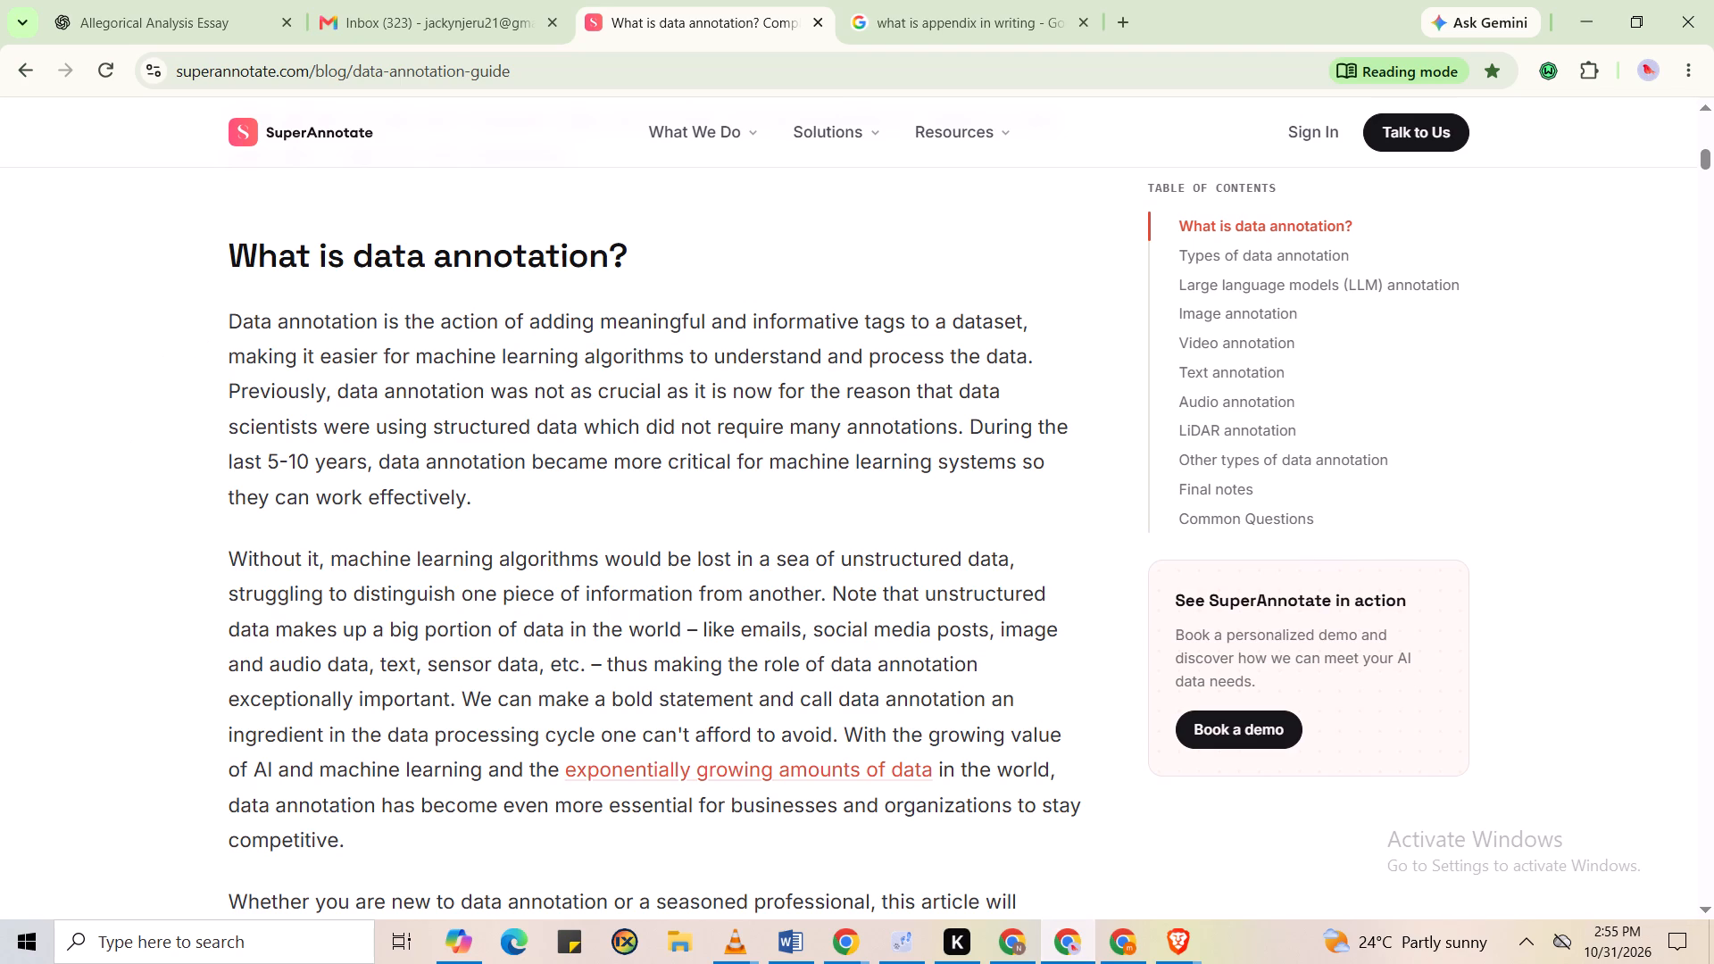
left_click_drag(230, 314, 570, 867)
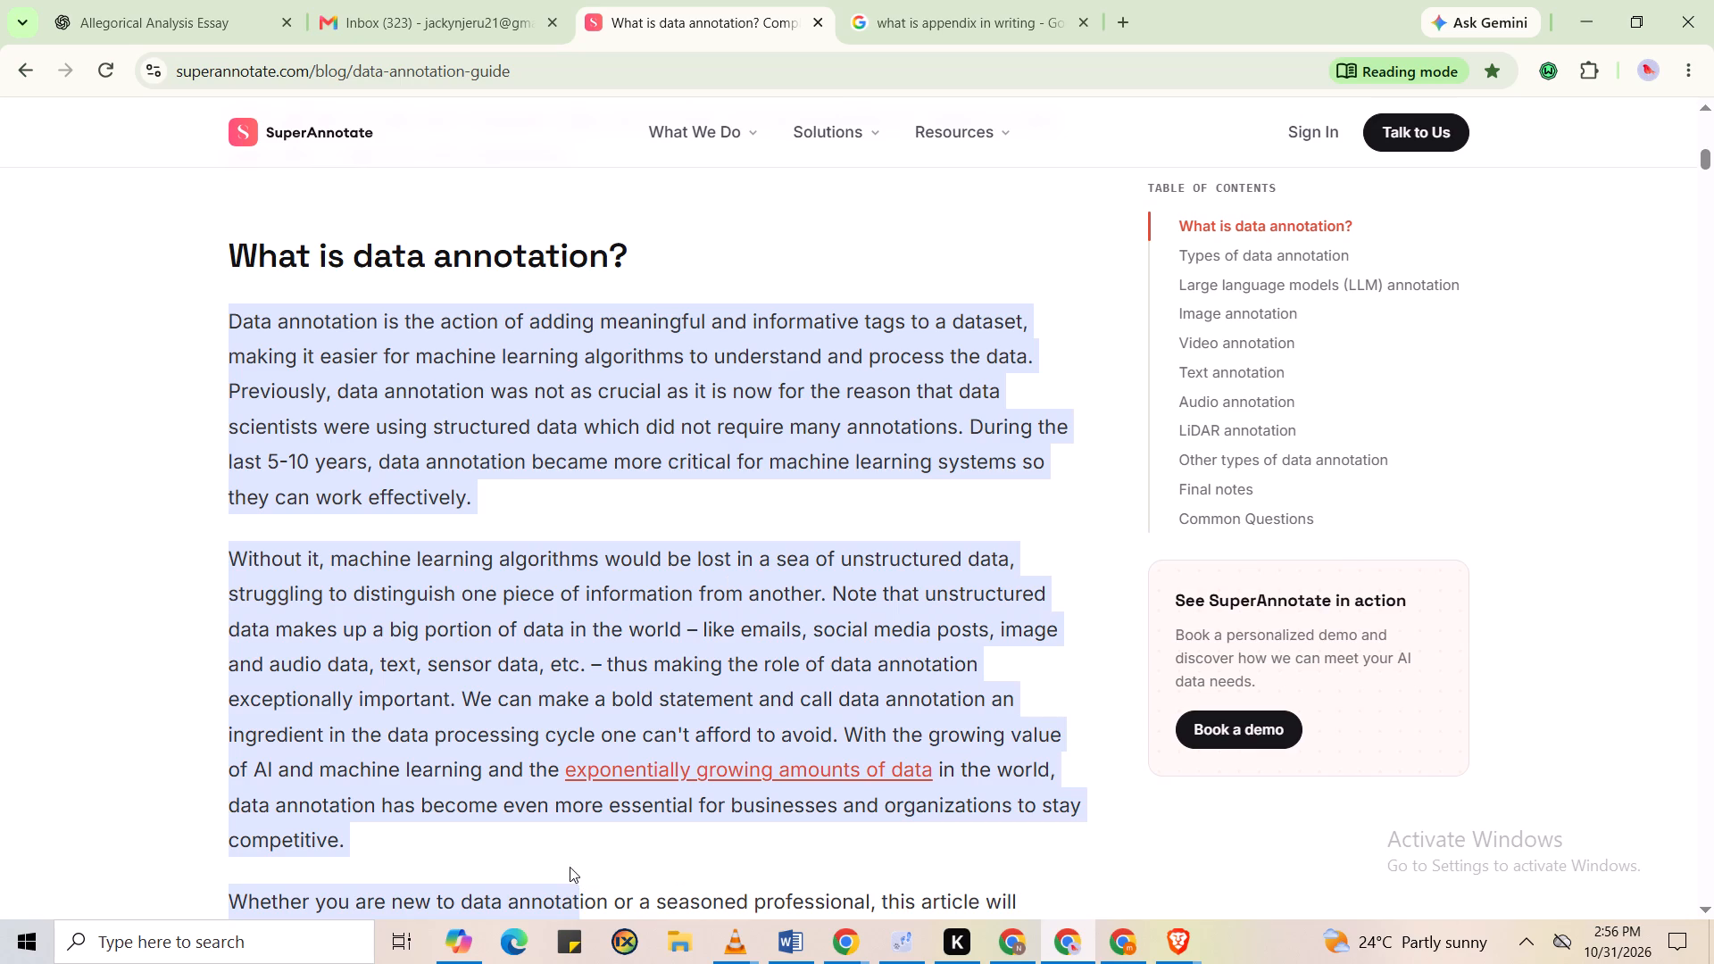
left_click_drag(570, 867, 518, 834)
key("ctrl+c")
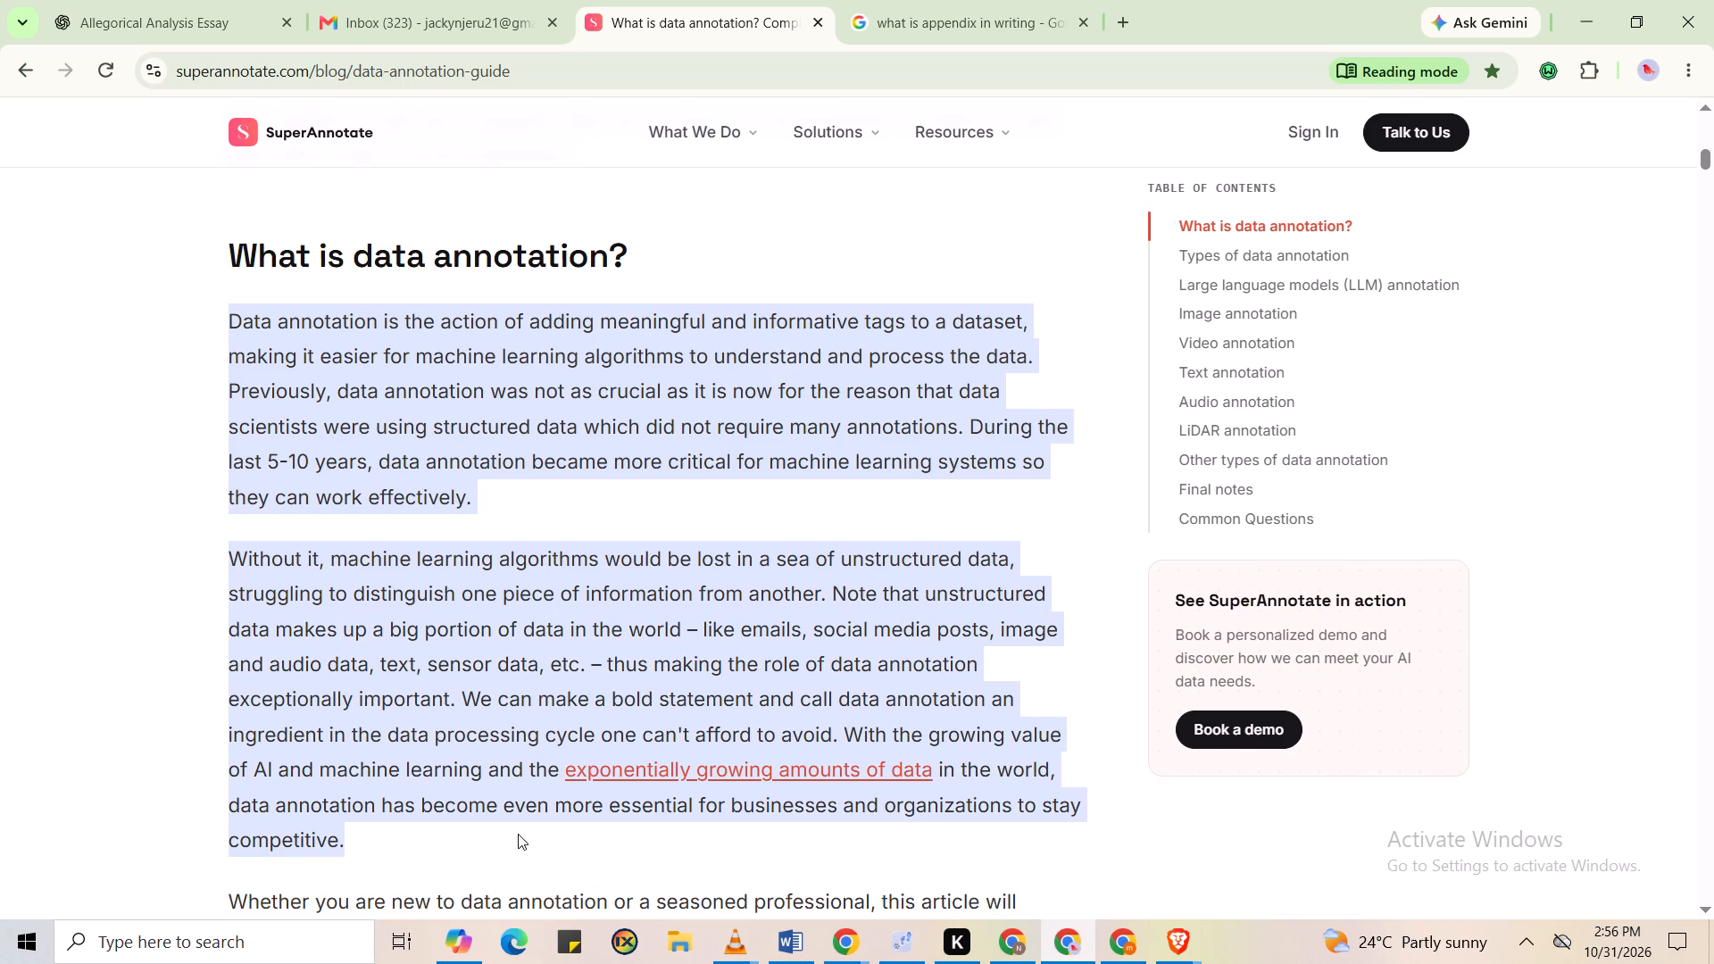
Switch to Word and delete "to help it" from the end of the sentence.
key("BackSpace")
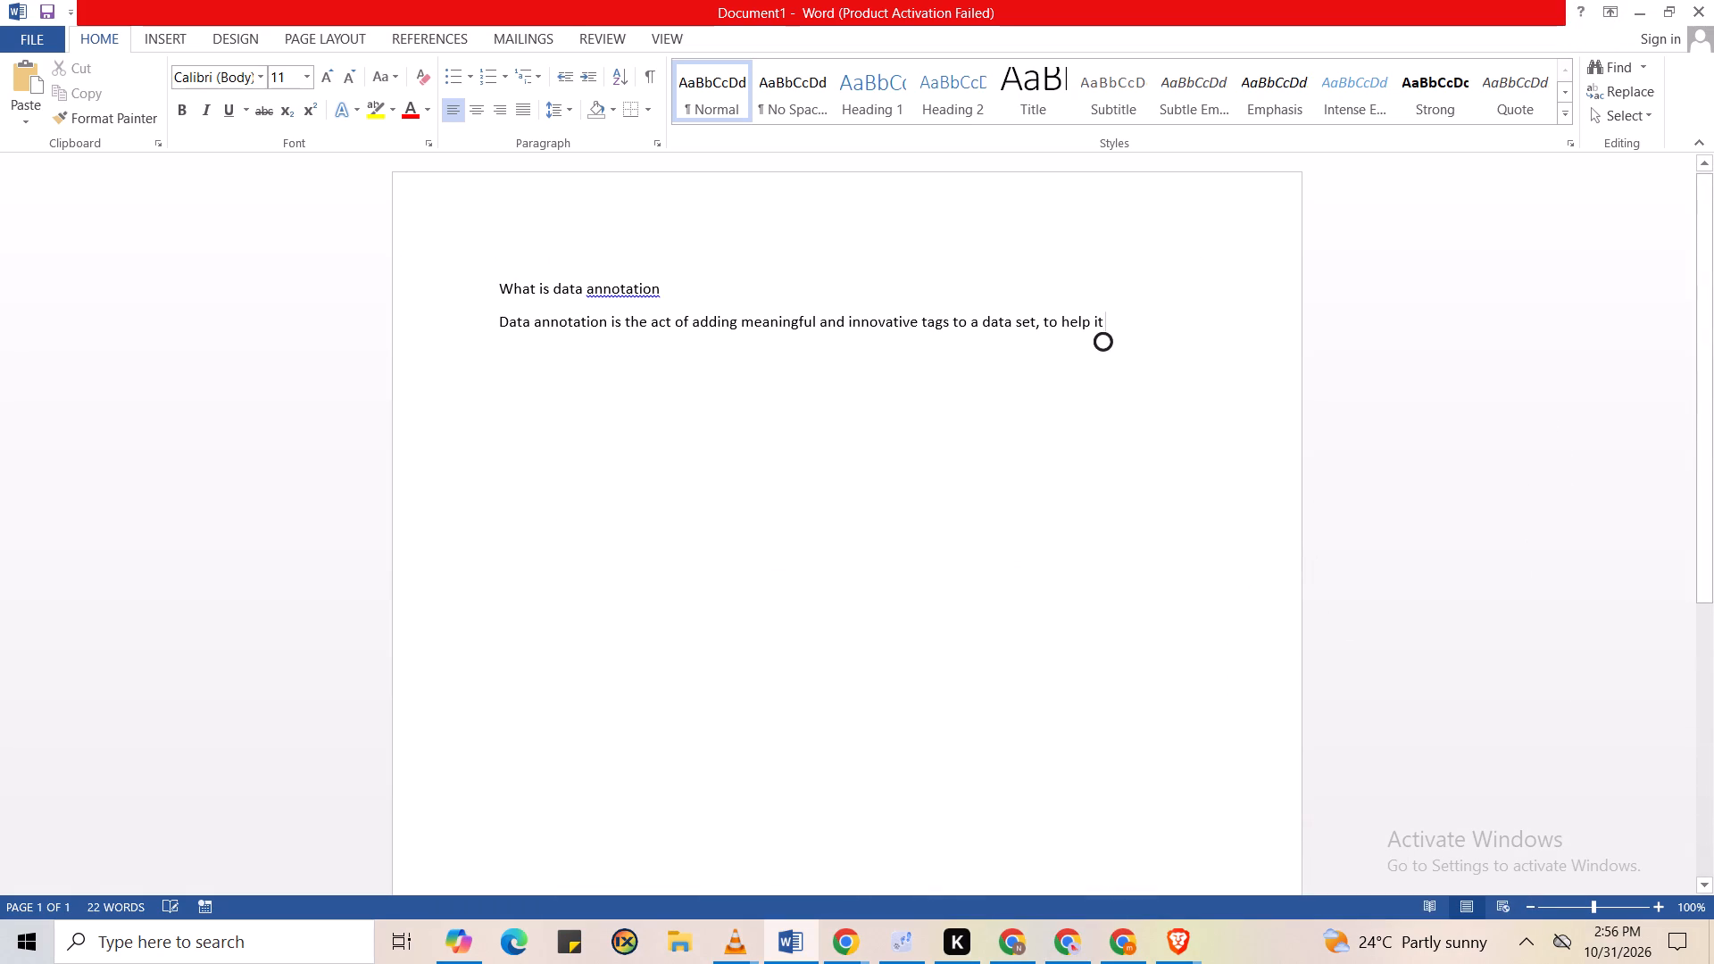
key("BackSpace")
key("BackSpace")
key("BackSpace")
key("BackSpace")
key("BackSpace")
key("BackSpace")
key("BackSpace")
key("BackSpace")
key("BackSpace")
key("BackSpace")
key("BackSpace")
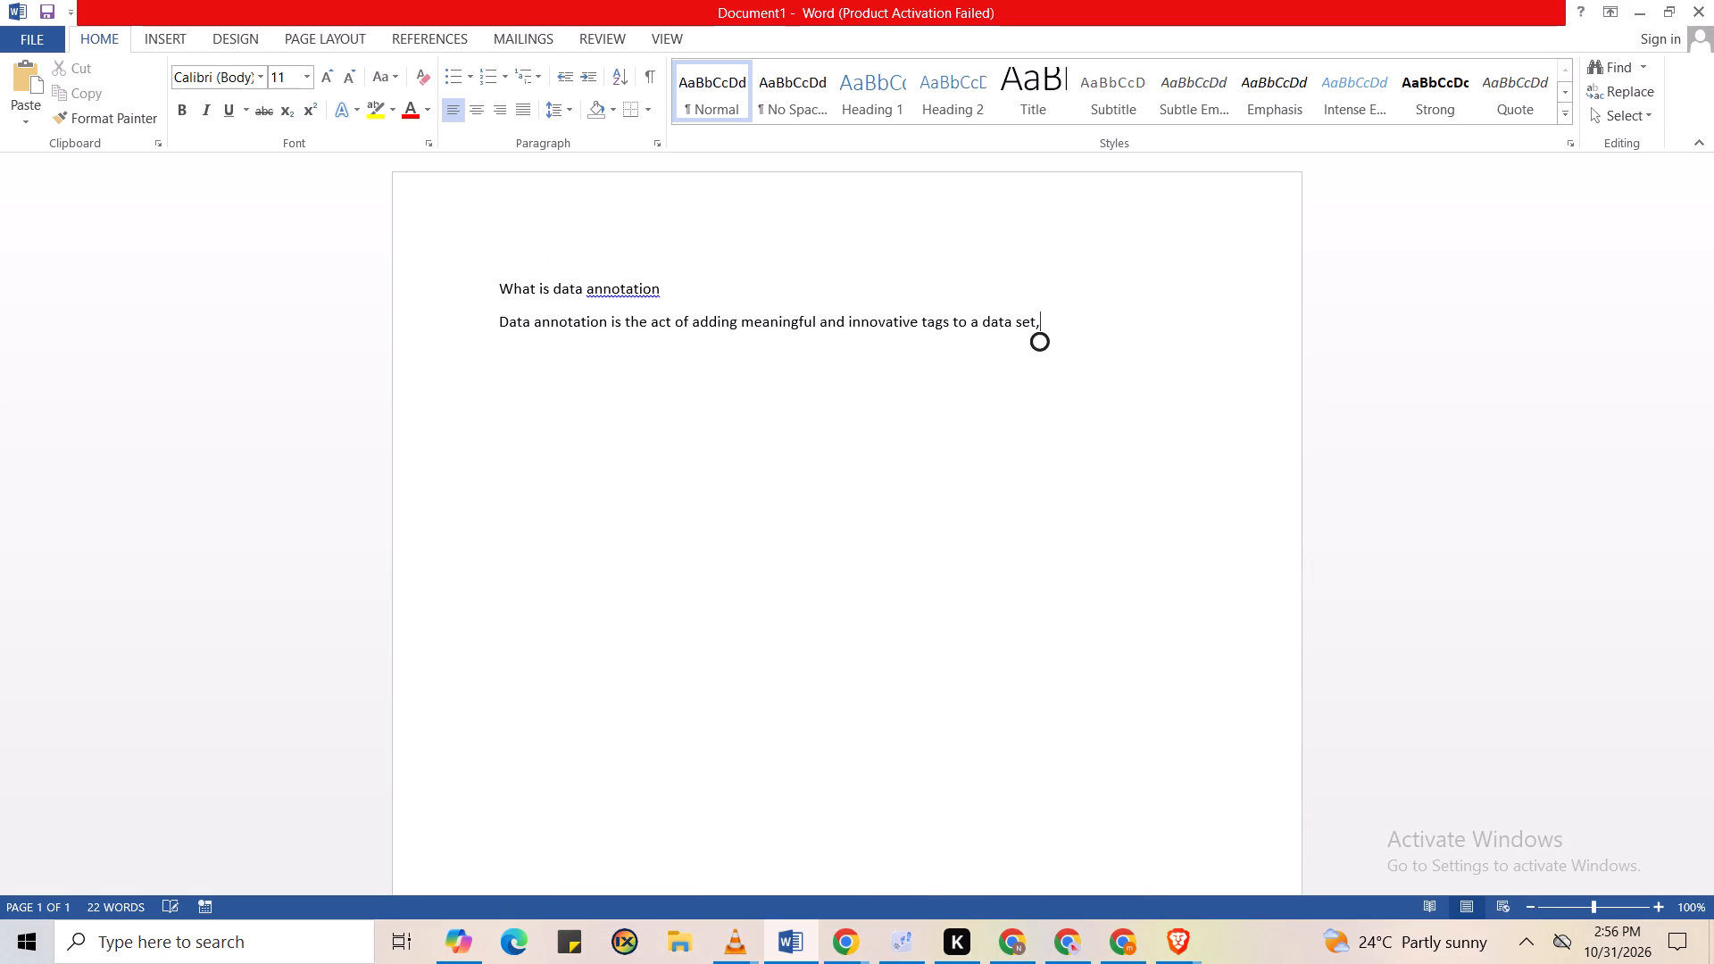
Paste the copied article paragraphs below the sentence, leaving one blank line between them.
key("Return")
key("Return")
key("ctrl+v")
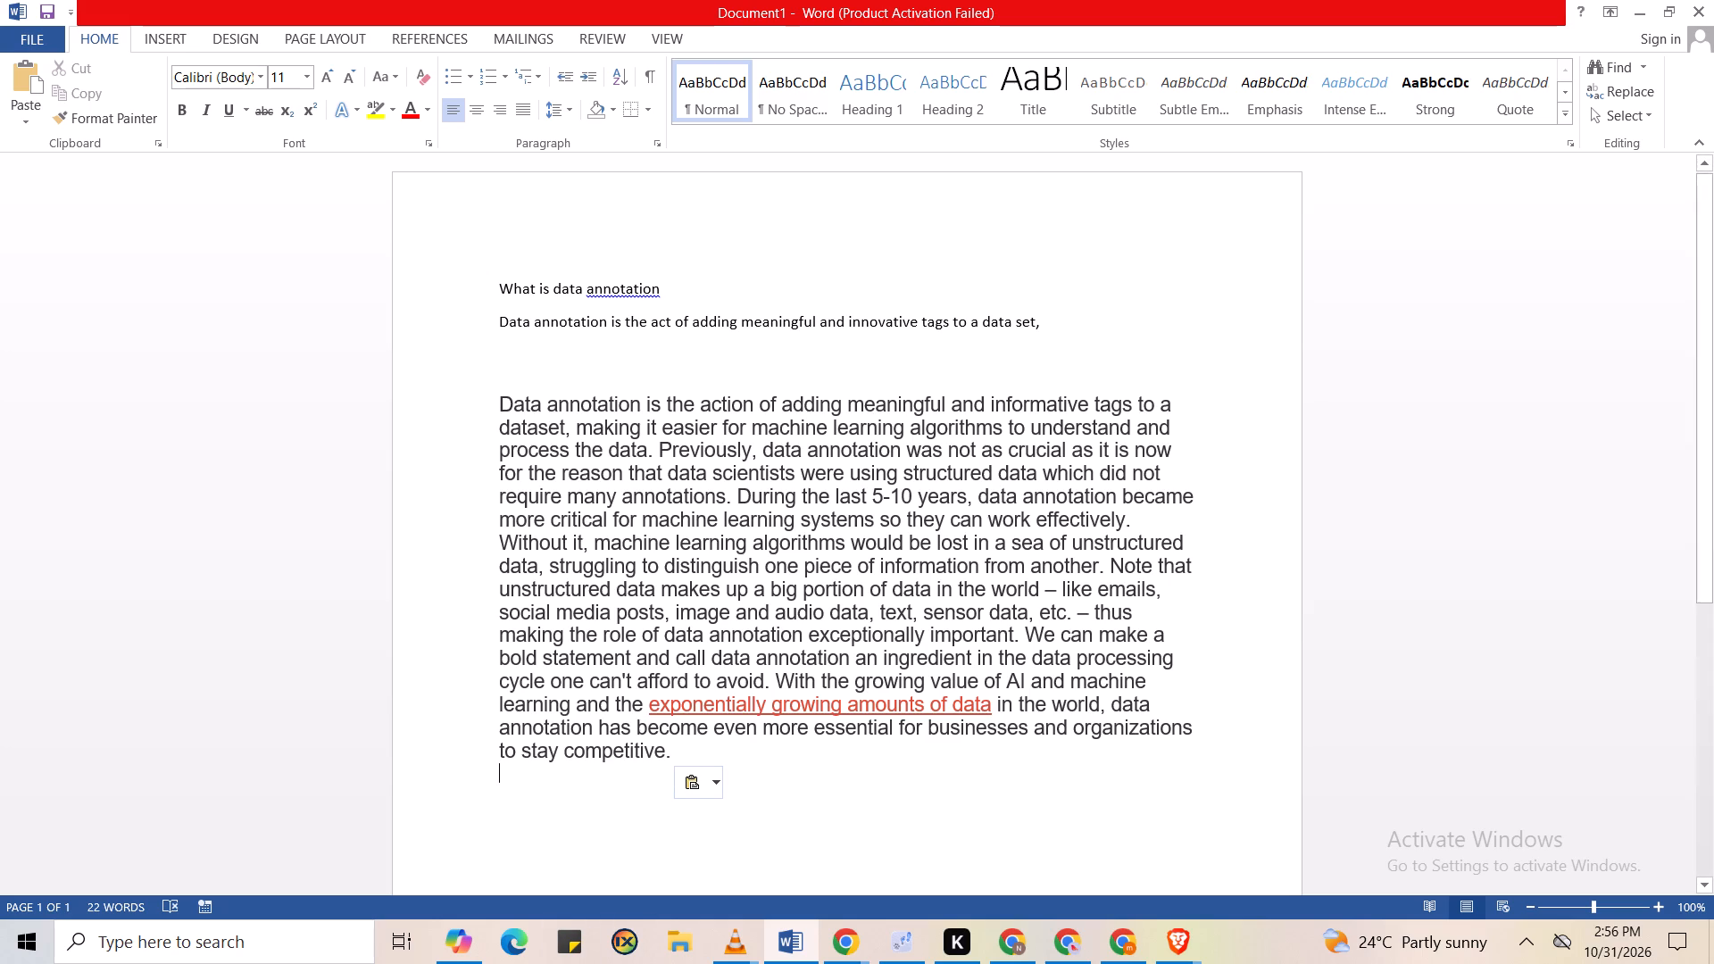
Clear the formatting of the pasted paragraphs and set them to Times New Roman, size 8.
left_click_drag(671, 757, 496, 399)
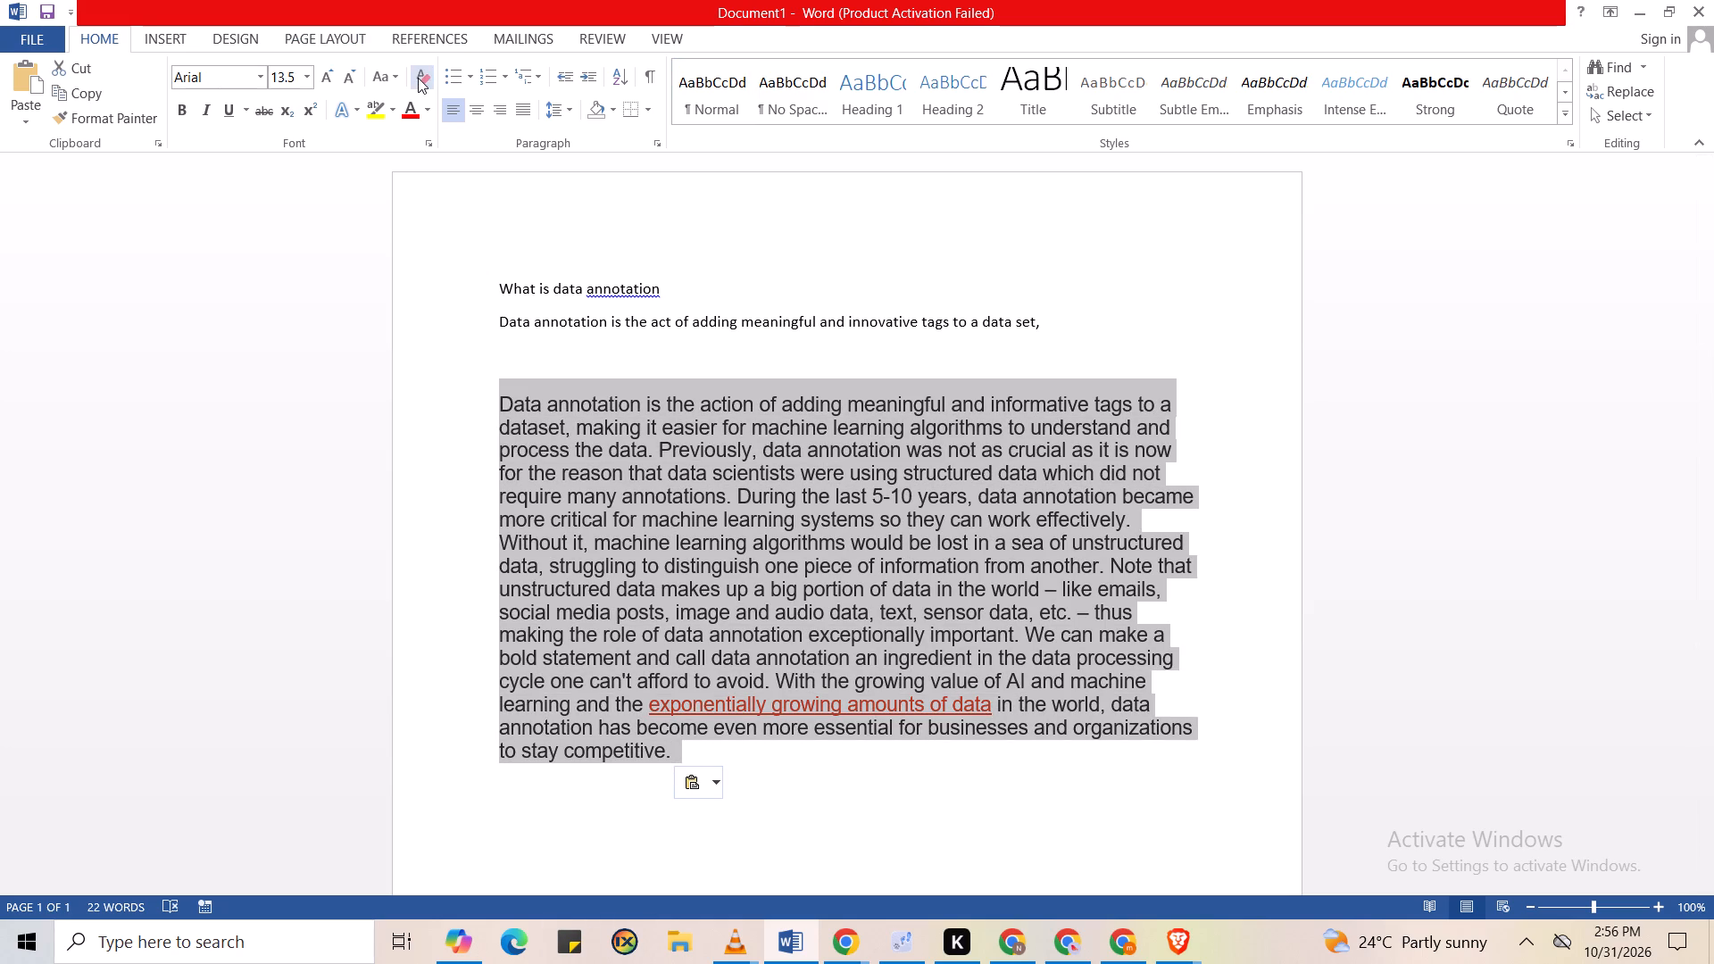
left_click(418, 78)
left_click(264, 78)
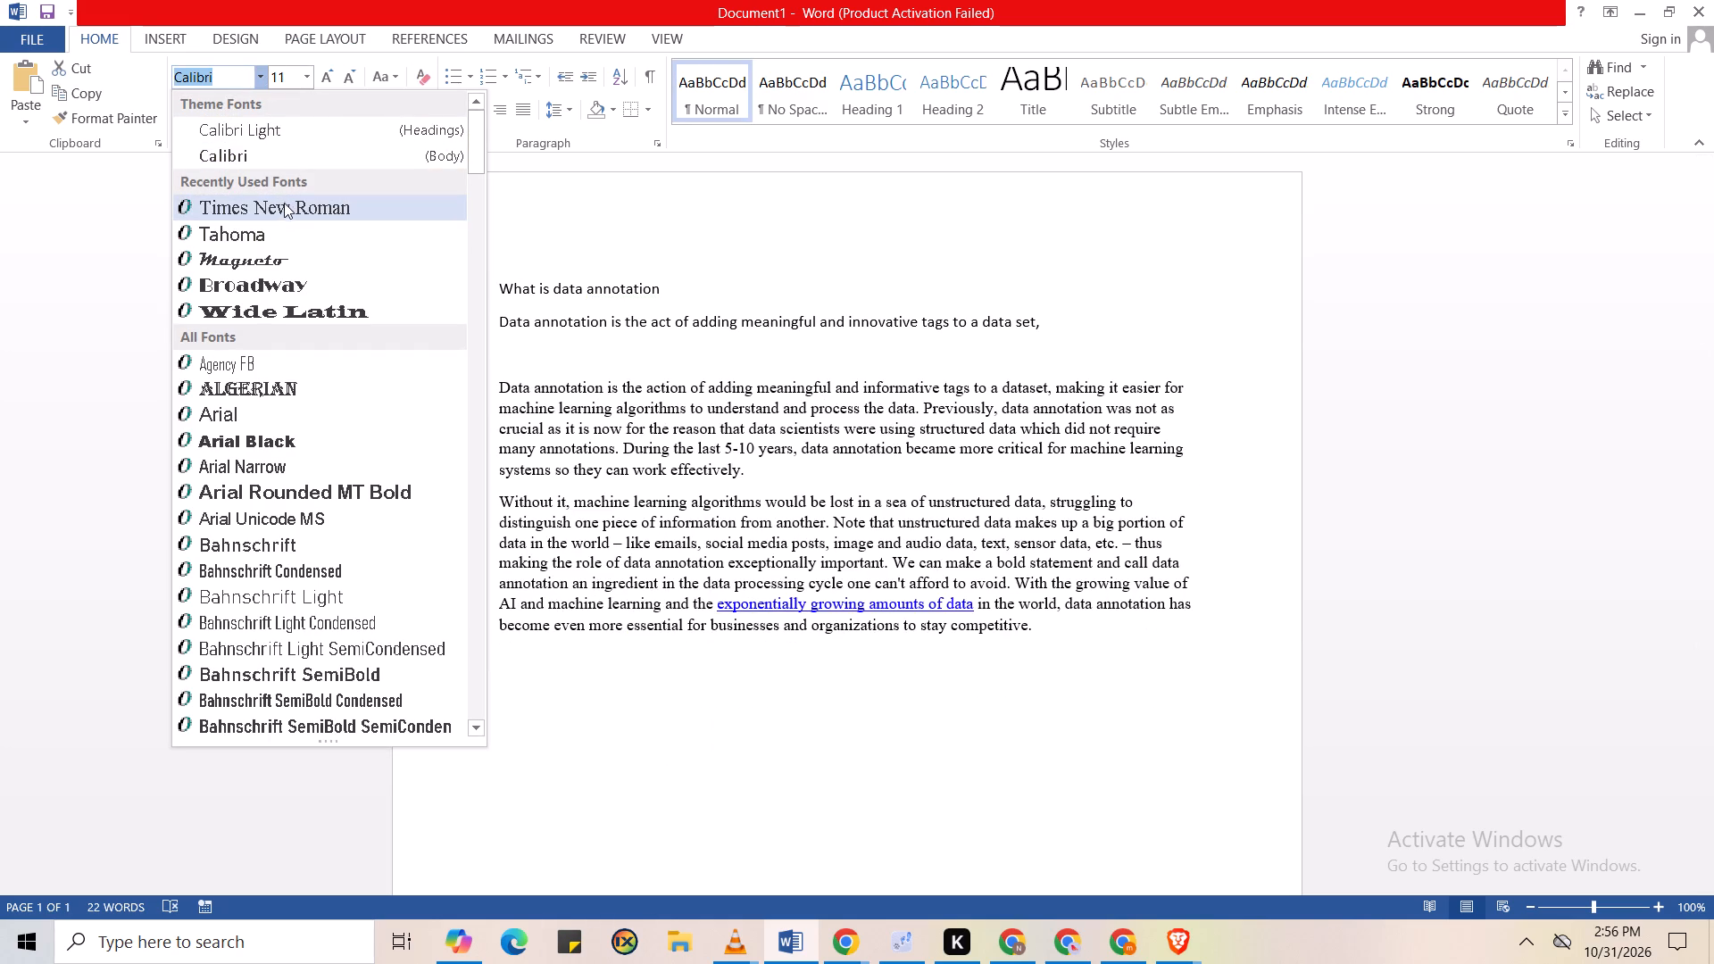
left_click(284, 206)
left_click(304, 82)
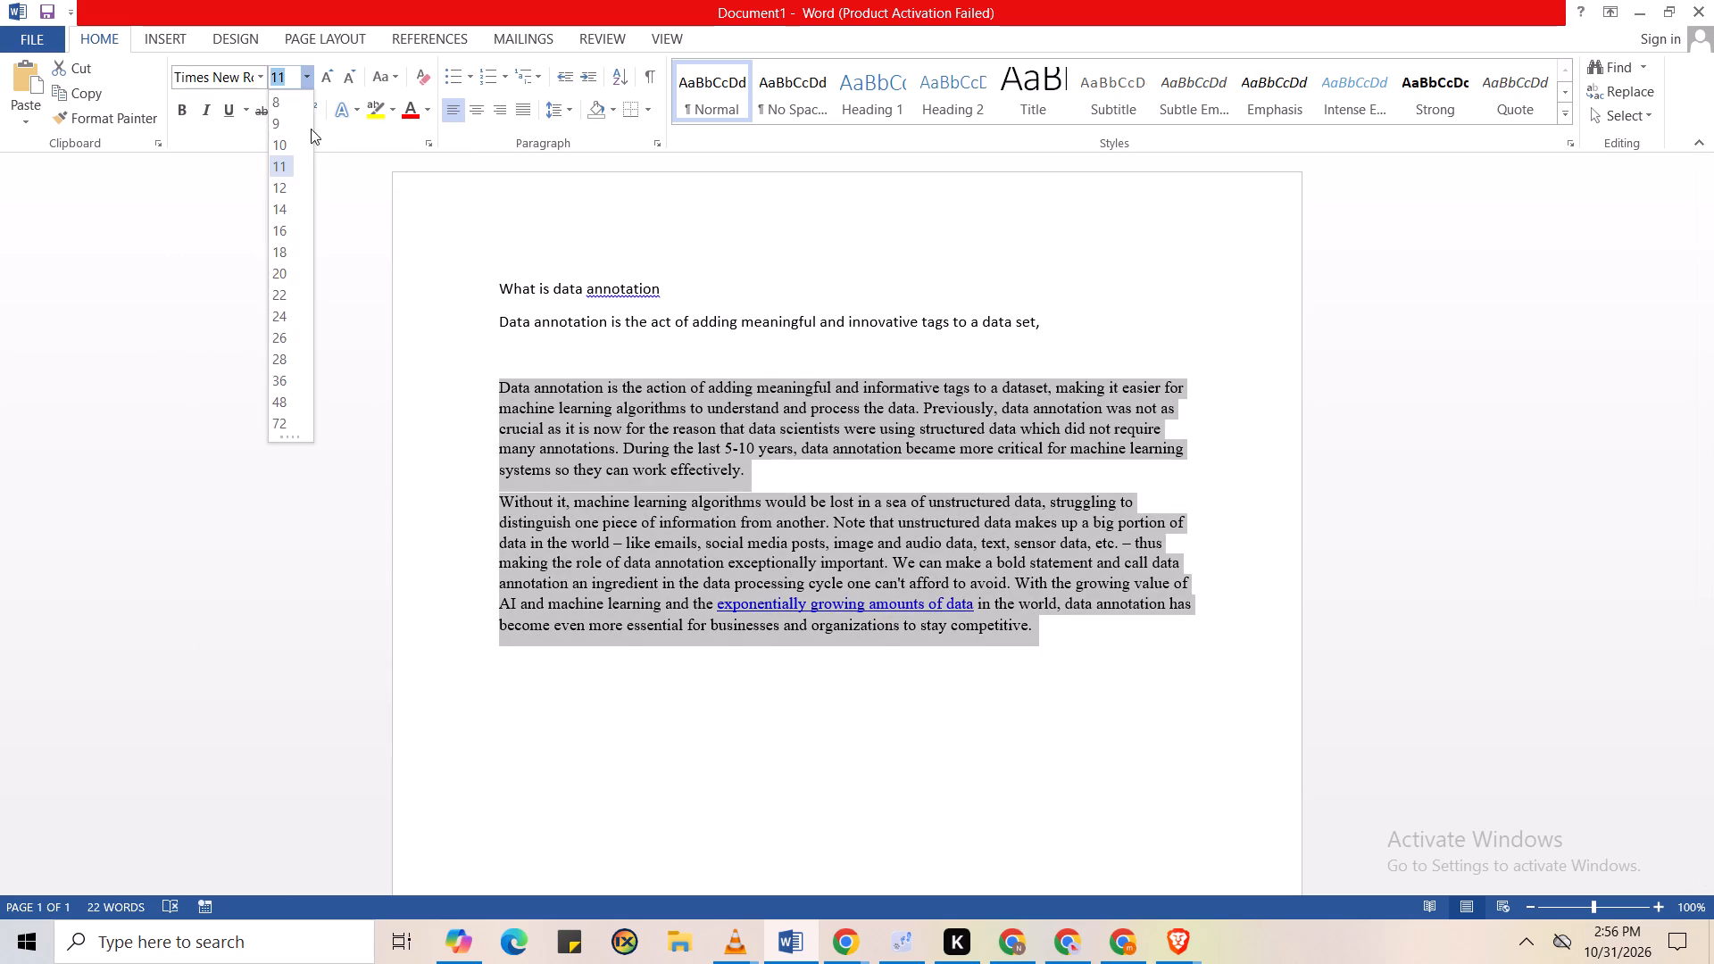
left_click(275, 110)
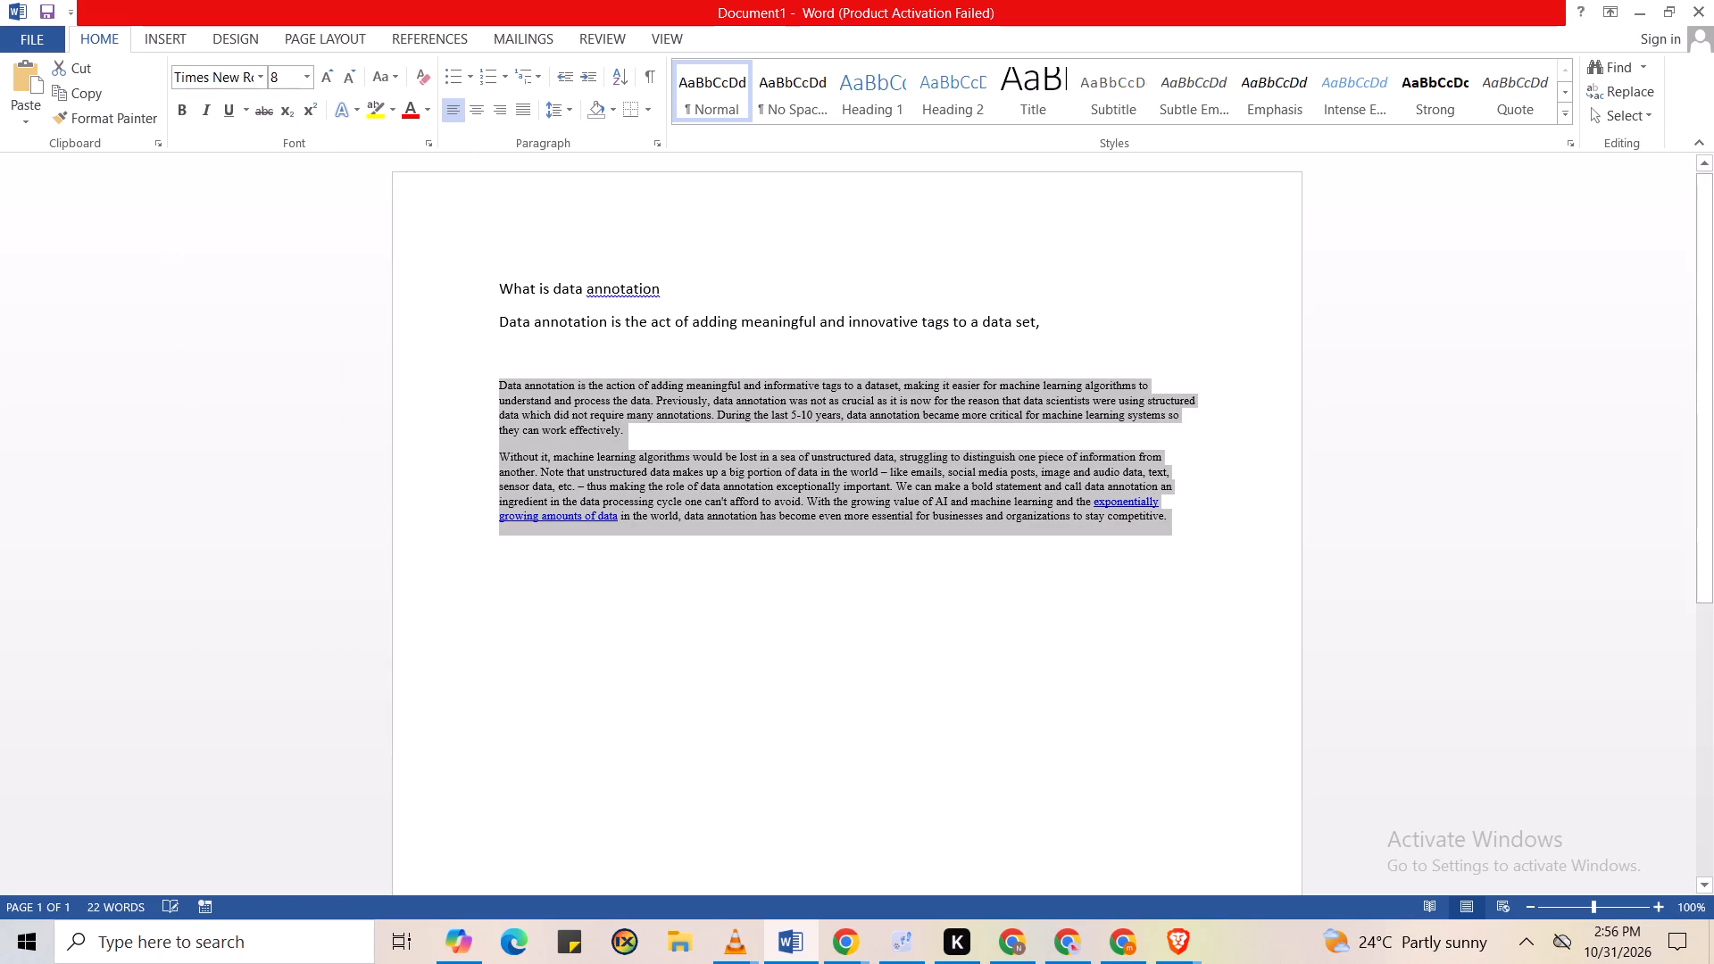
left_click(1047, 348)
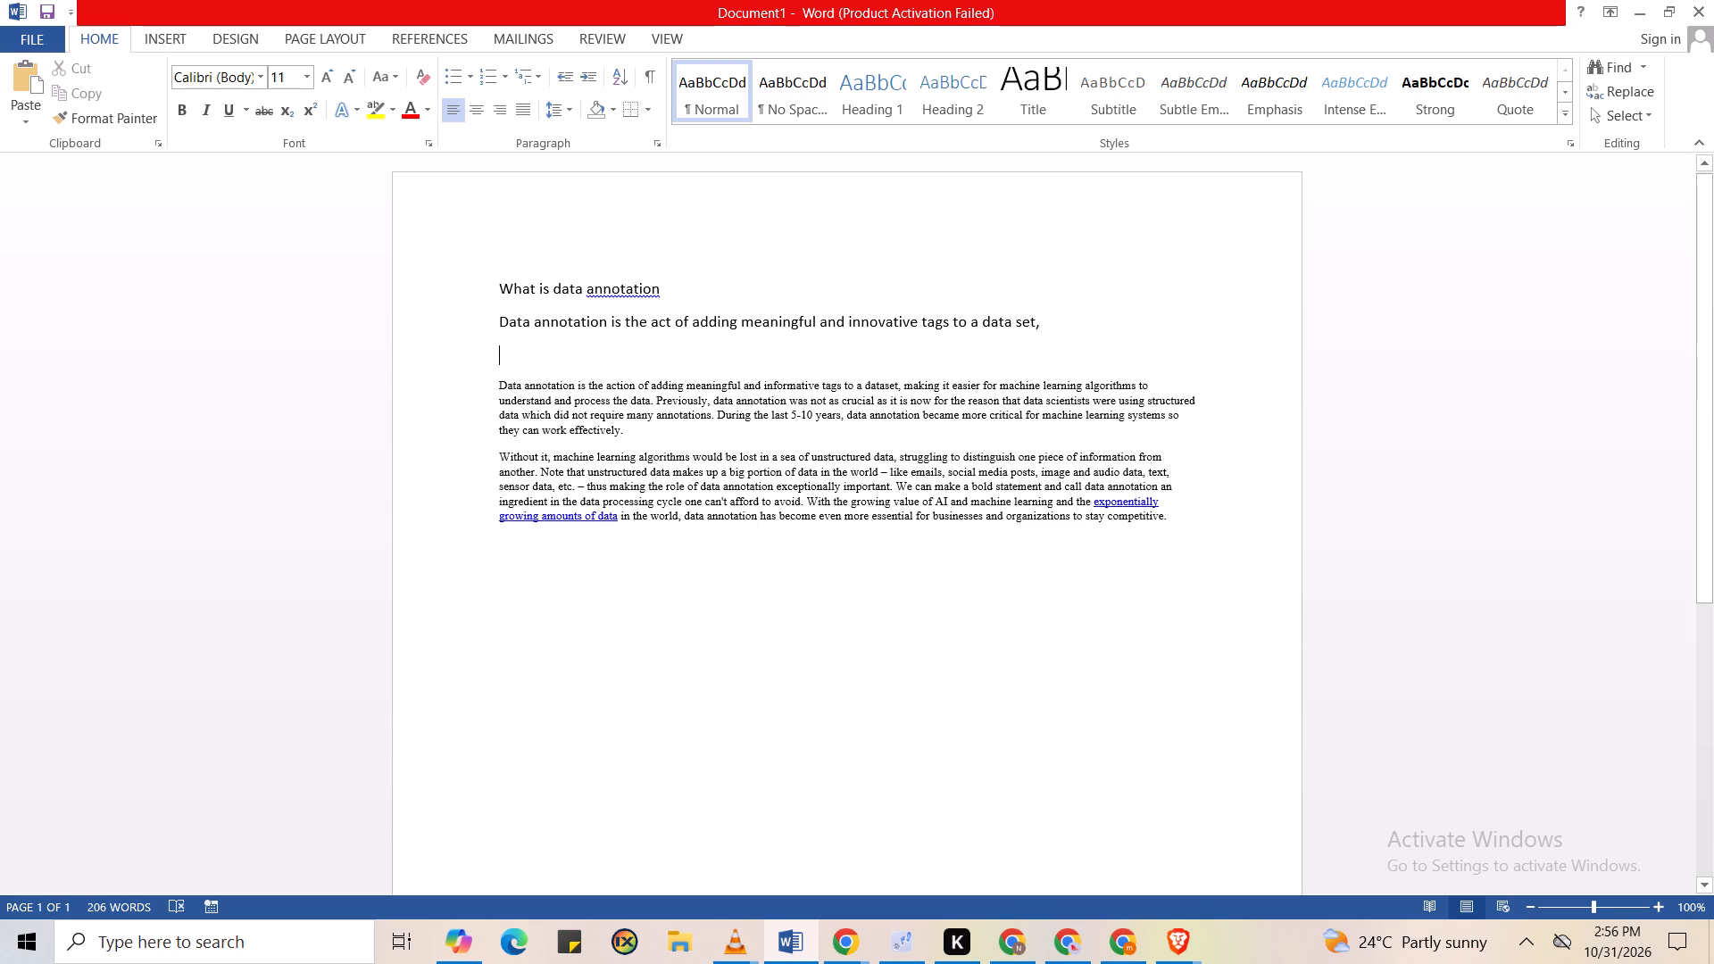
Look up synonyms for "informative" in the pasted text, and replace "innovative" in the definition sentence with "educational".
double_click(795, 378)
right_click(795, 378)
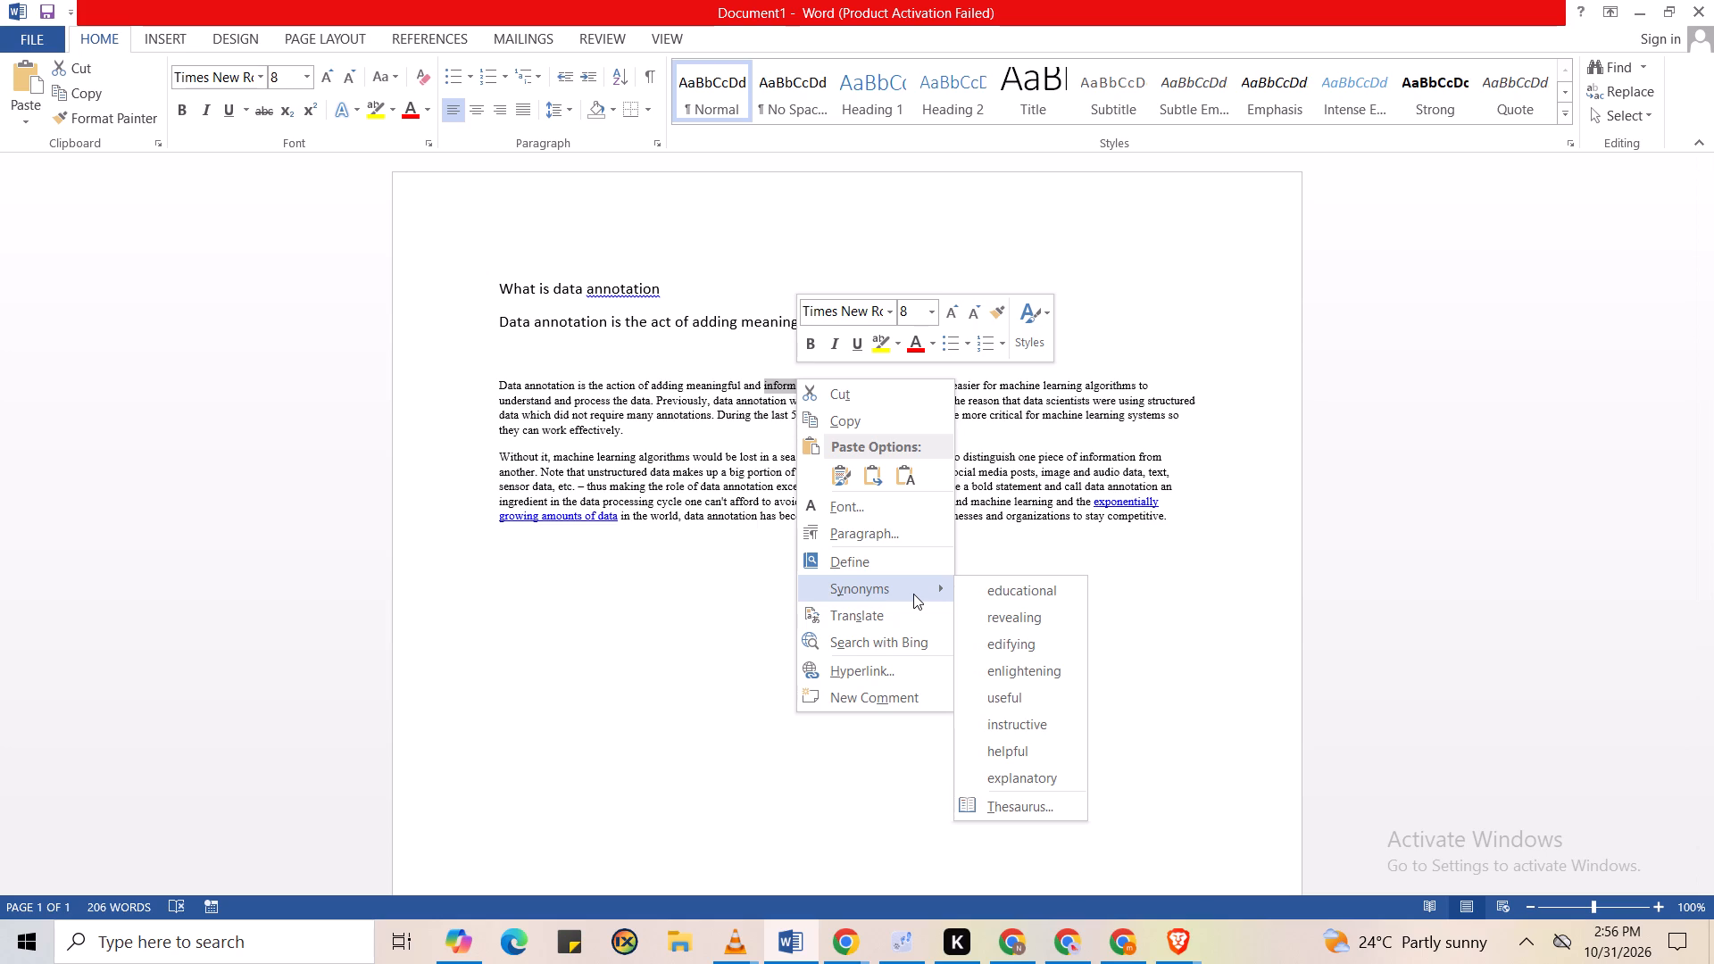
left_click(1044, 517)
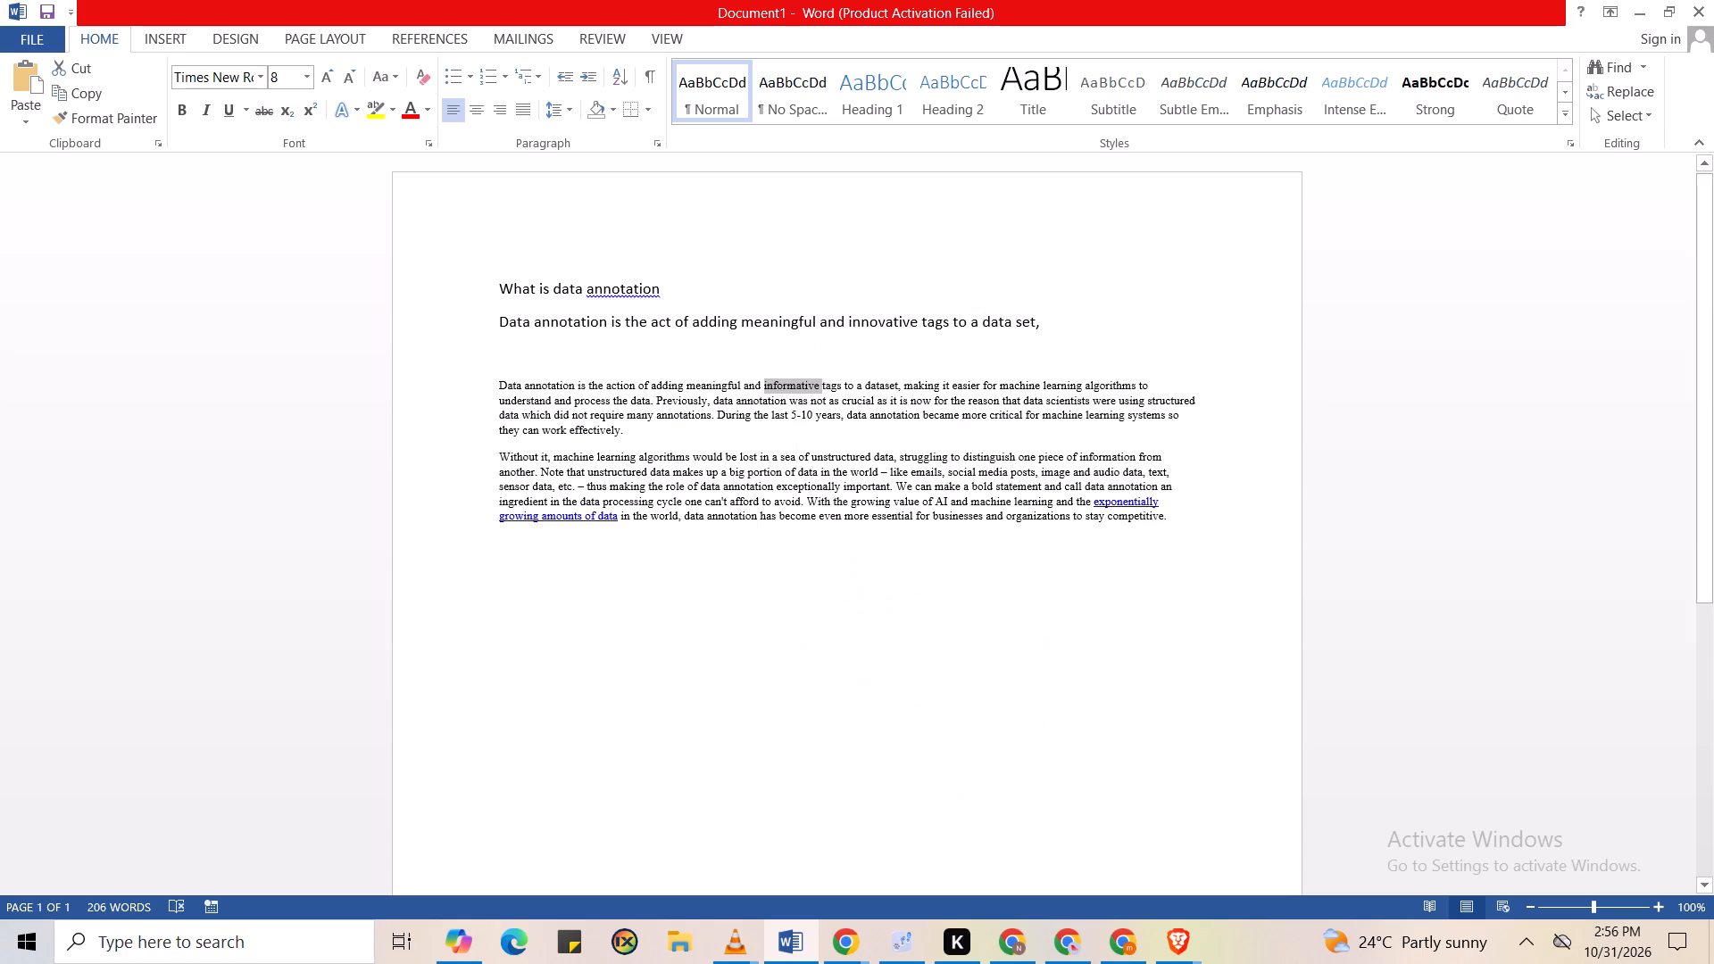
double_click(883, 327)
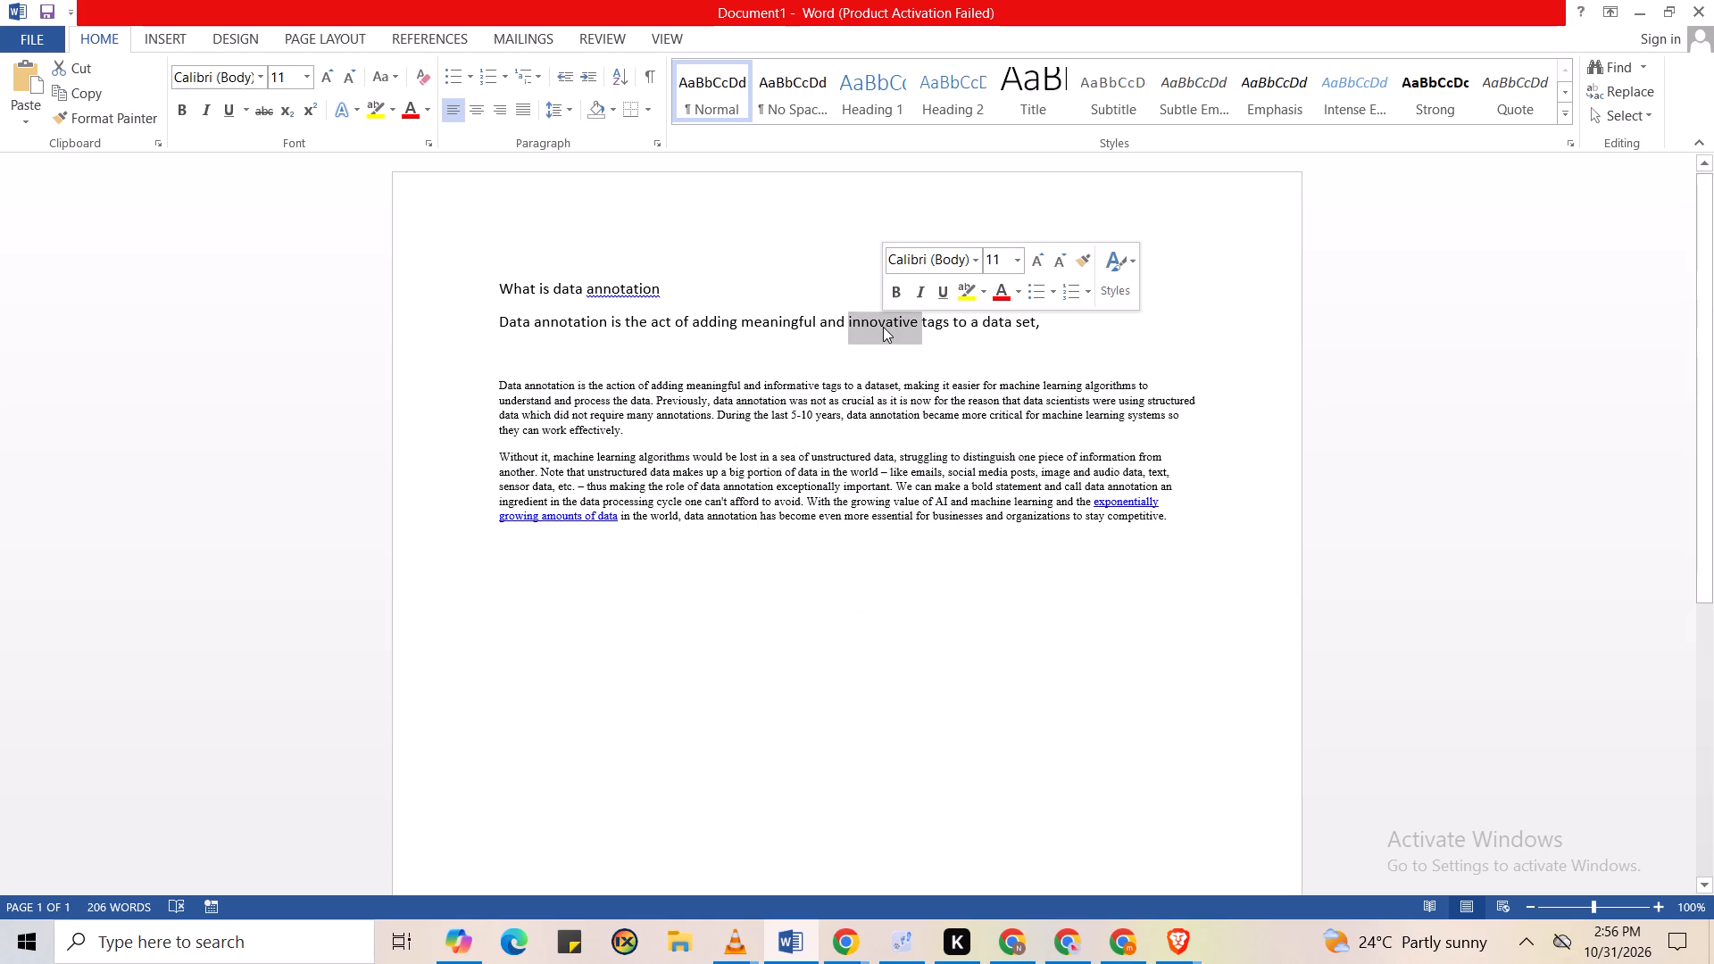
type("educa")
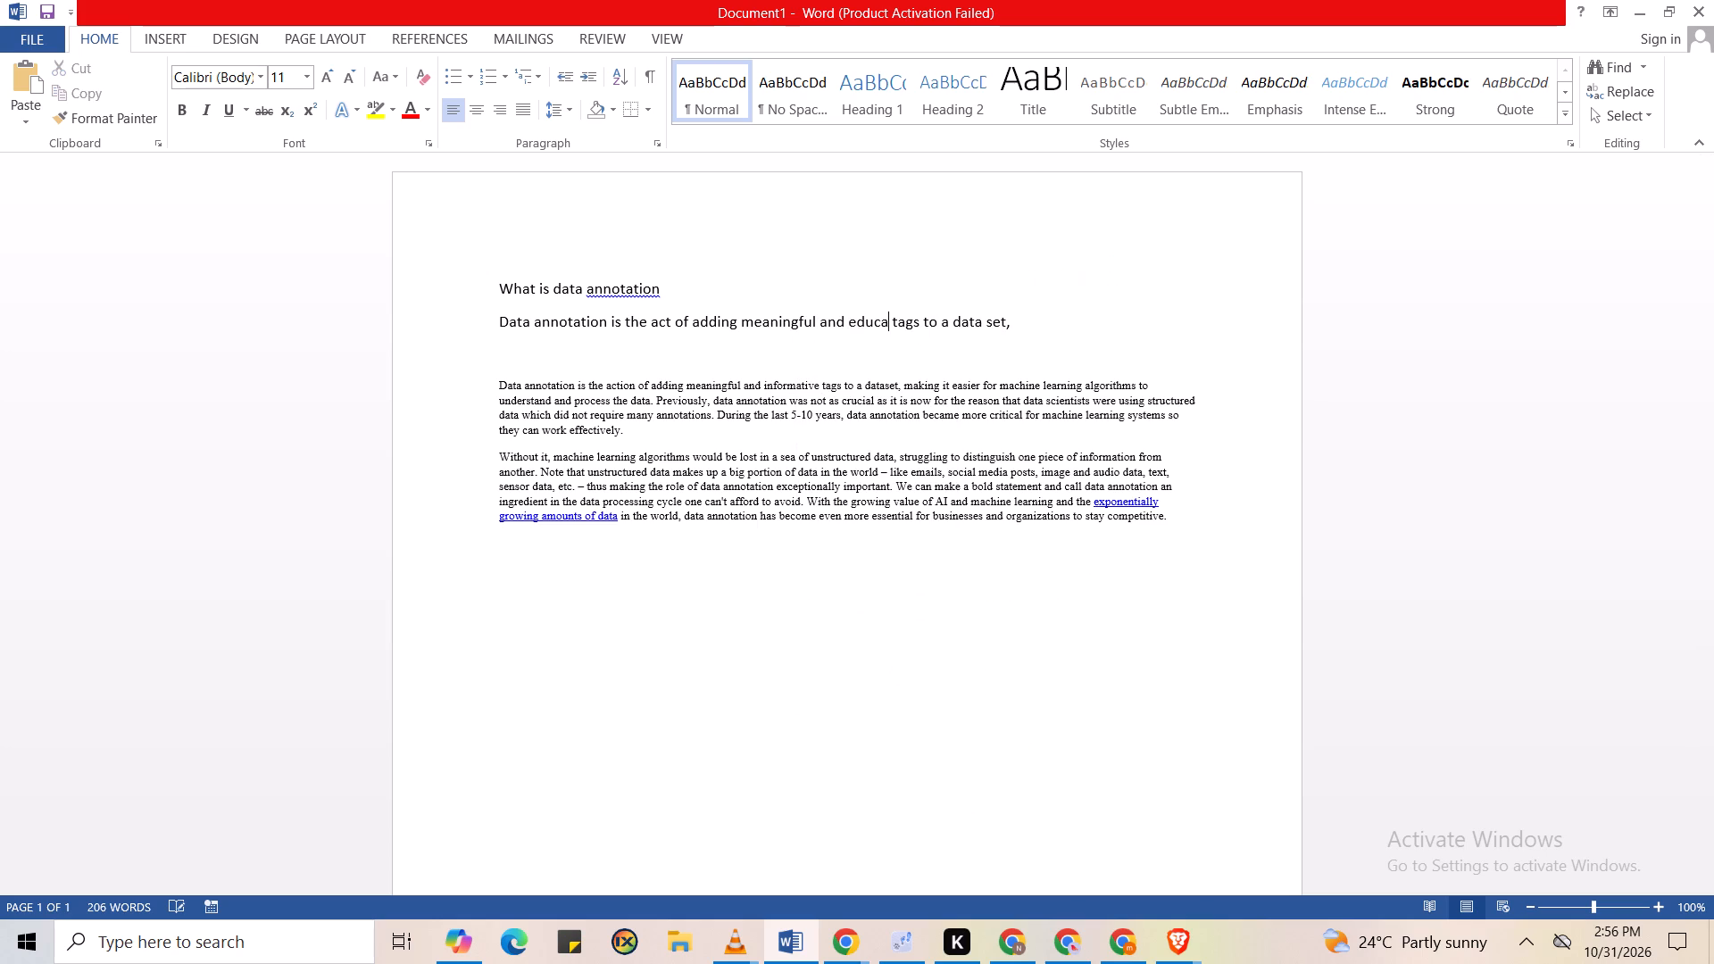
type("tional")
key("space")
key("BackSpace")
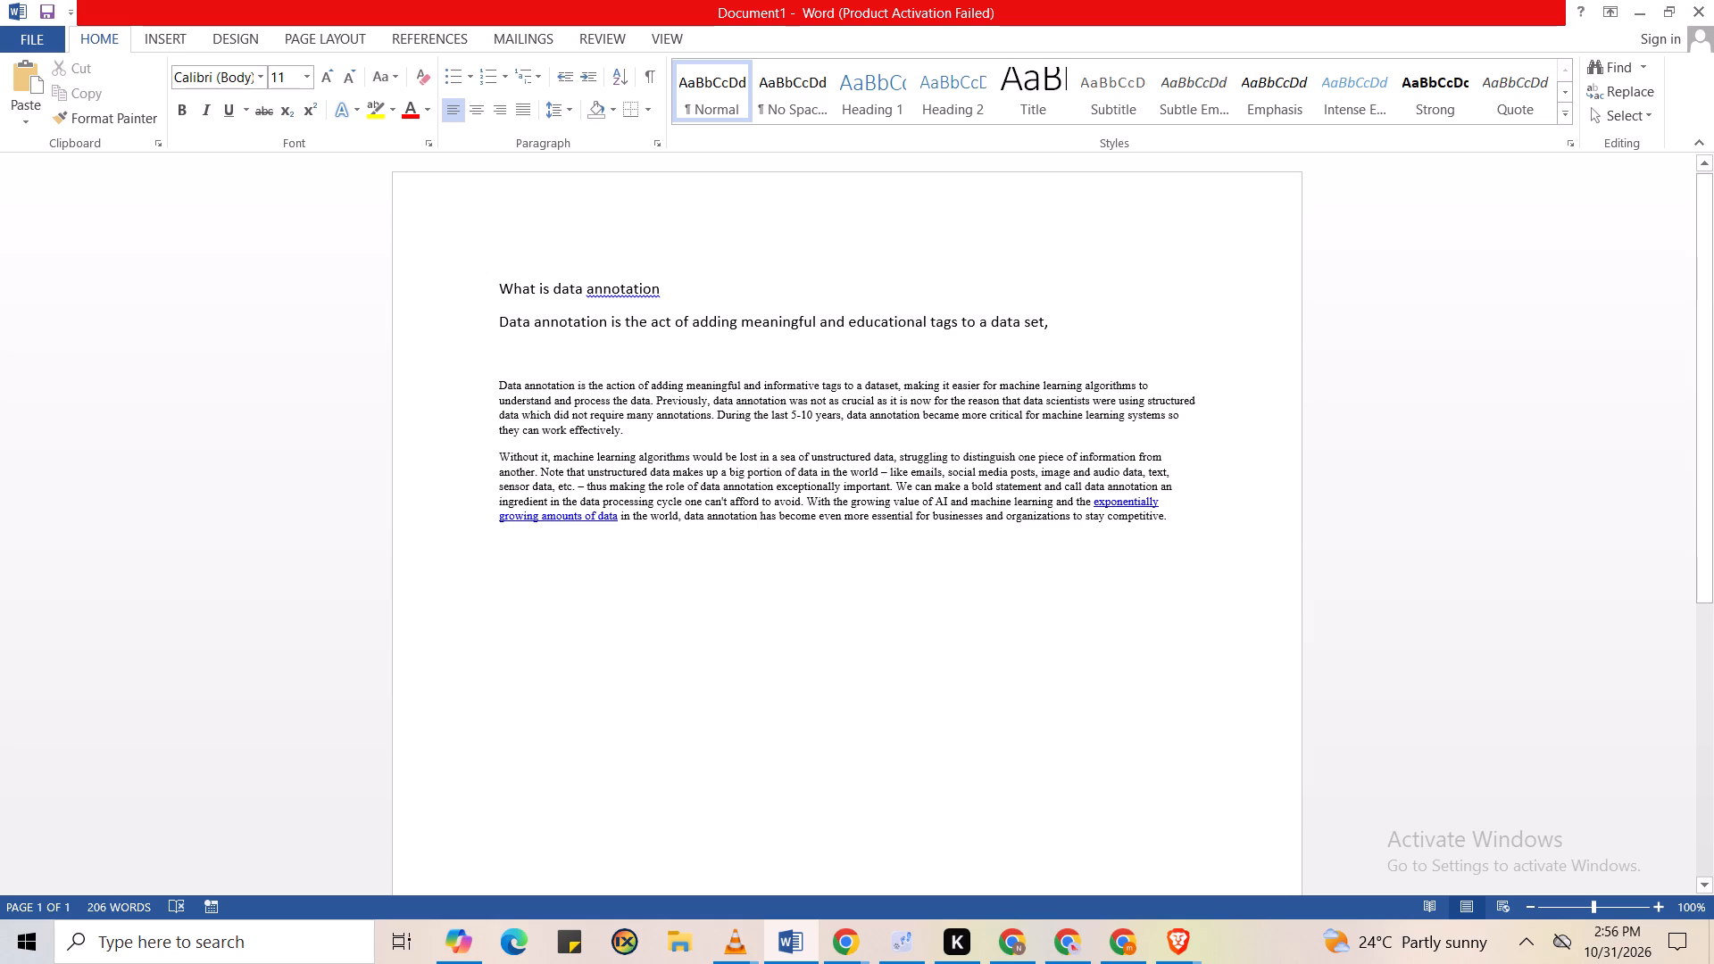
Continue the definition sentence after "data set," with "which makes it easier for machine learning algorithms to fathom".
left_click(1071, 328)
key("space")
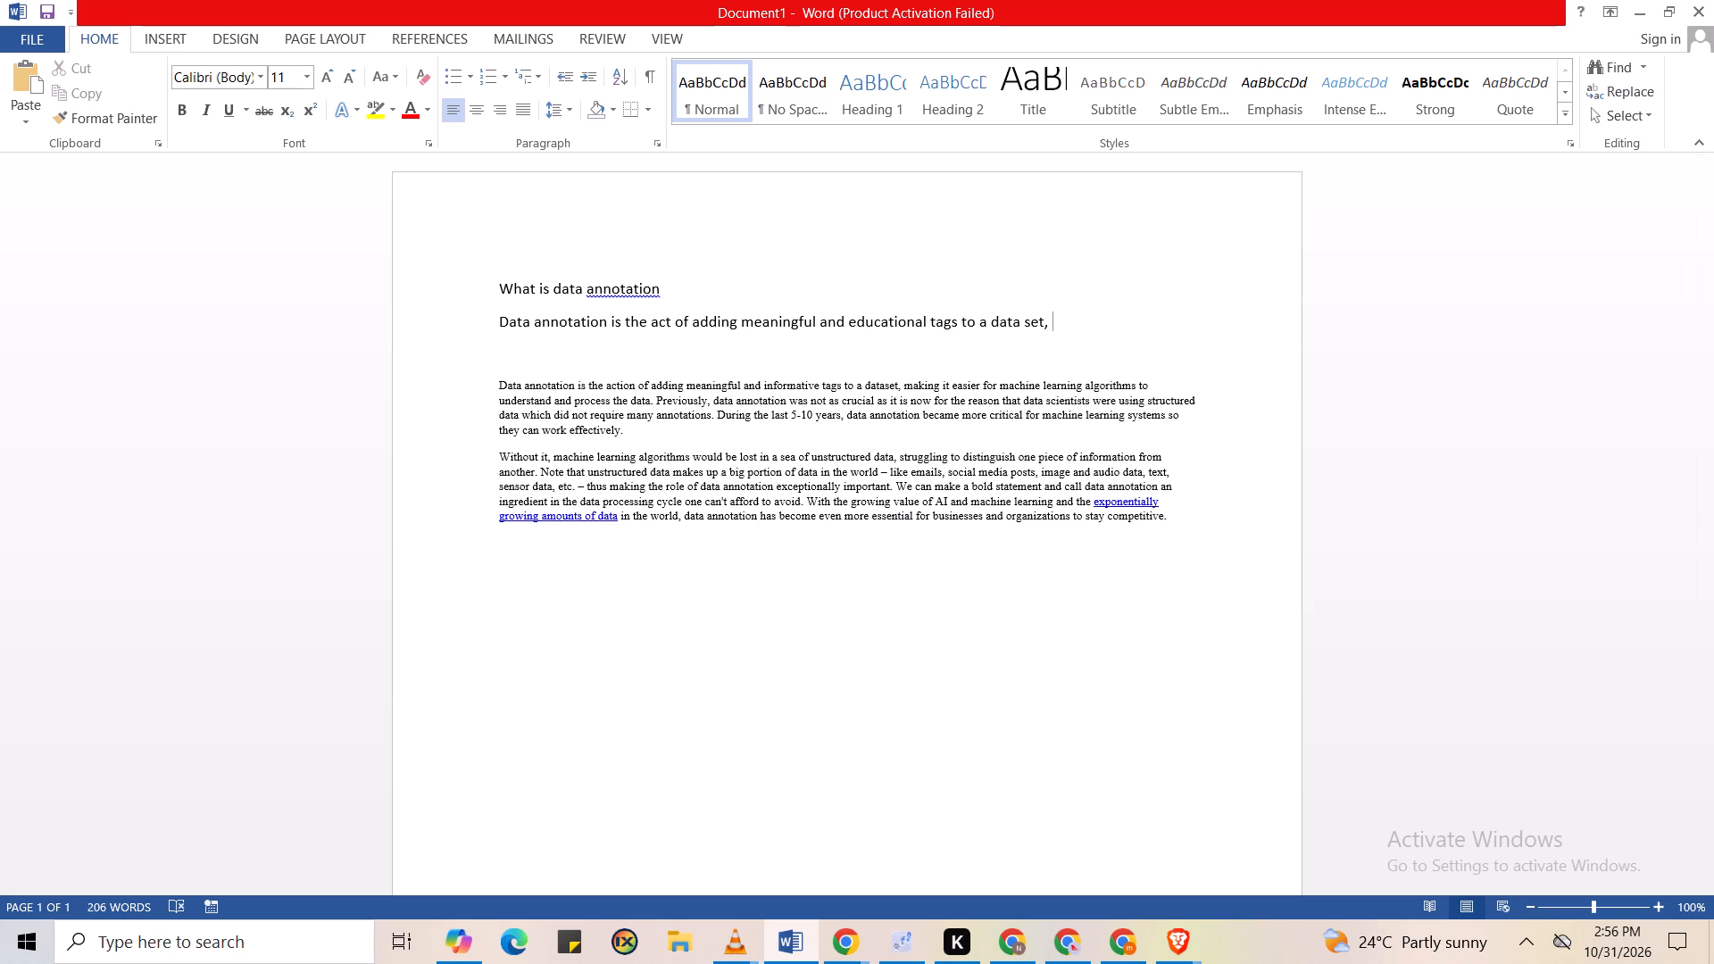
type("which makes it eas")
type("ier for")
key("space")
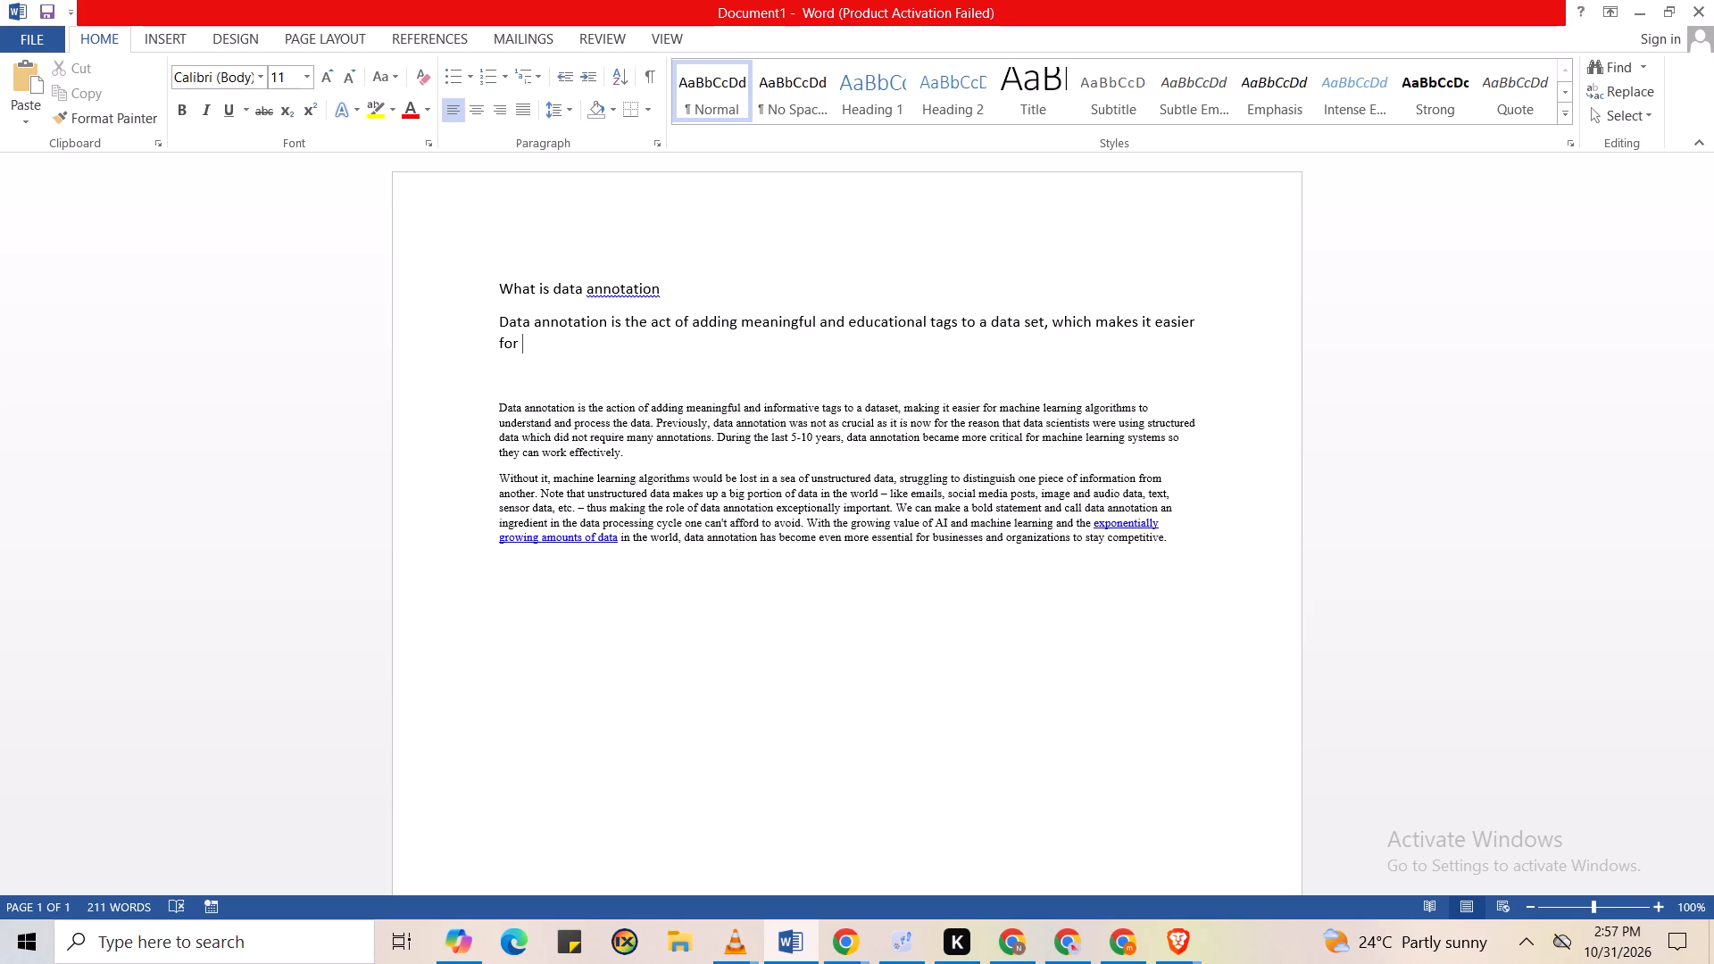
type("machien")
key("space")
key("space")
key("BackSpace")
type("learning algiriths to")
key("BackSpace")
key("BackSpace")
key("BackSpace")
key("BackSpace")
key("BackSpace")
key("BackSpace")
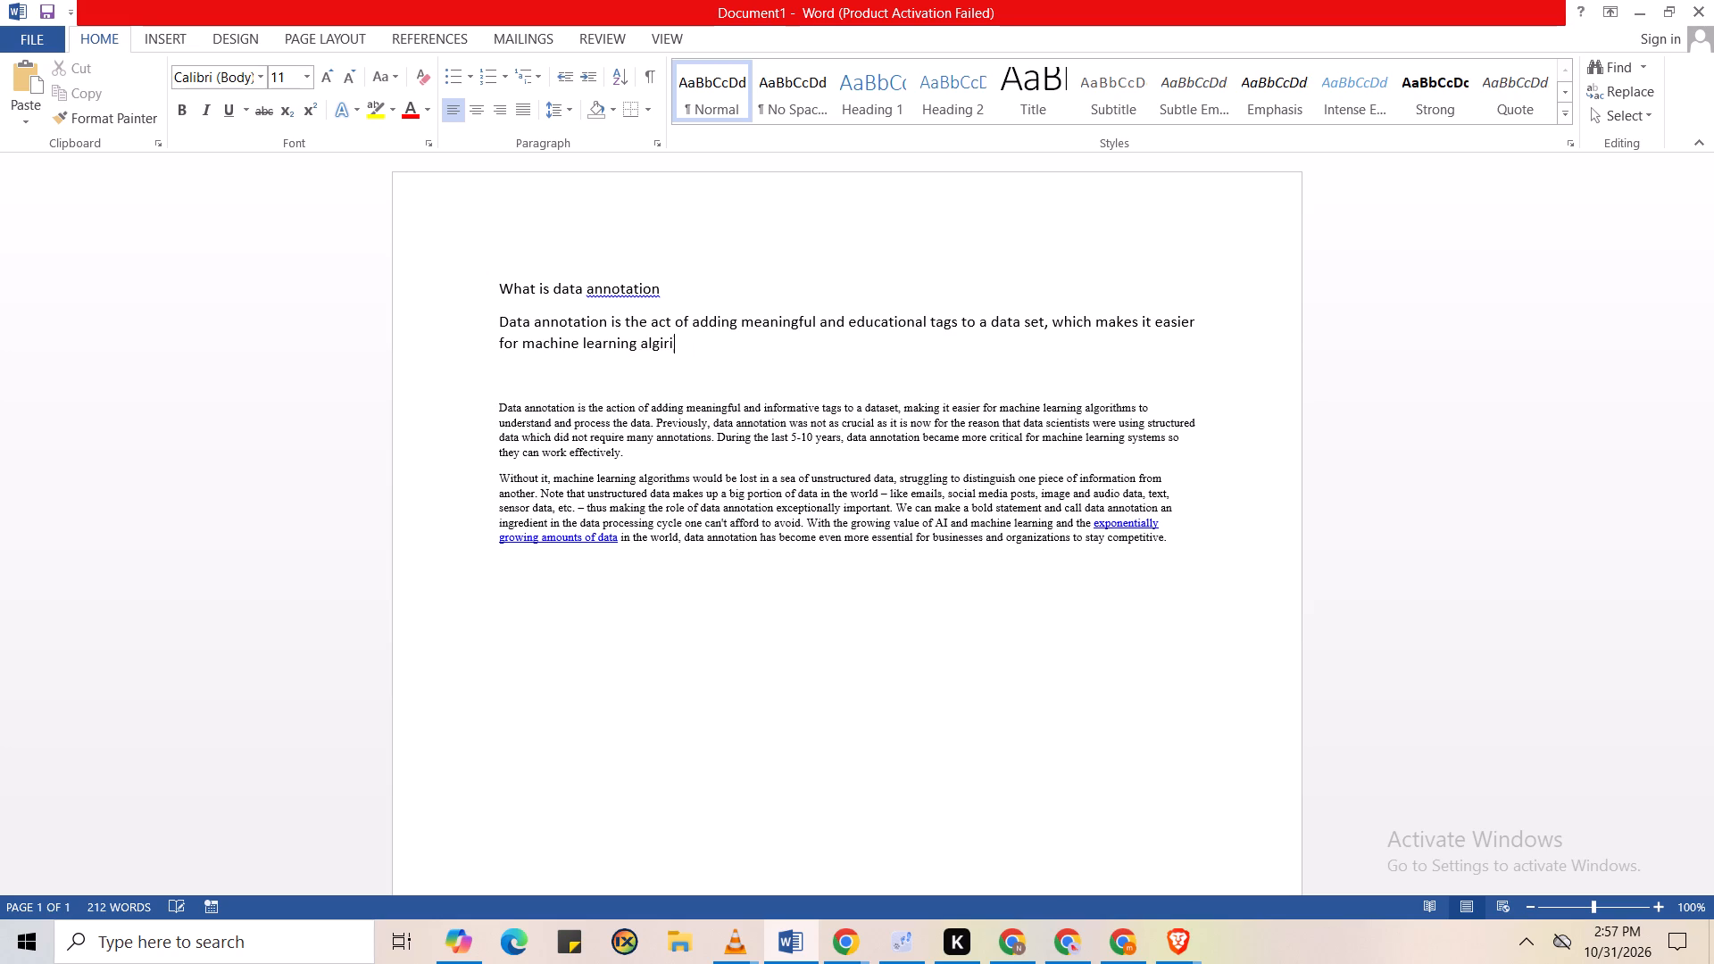
key("BackSpace")
key("BackSpace")
key("BackSpace")
type("orithms to fathom")
Finish the definition sentence with "and anaylse the date.".
key("space")
type("and")
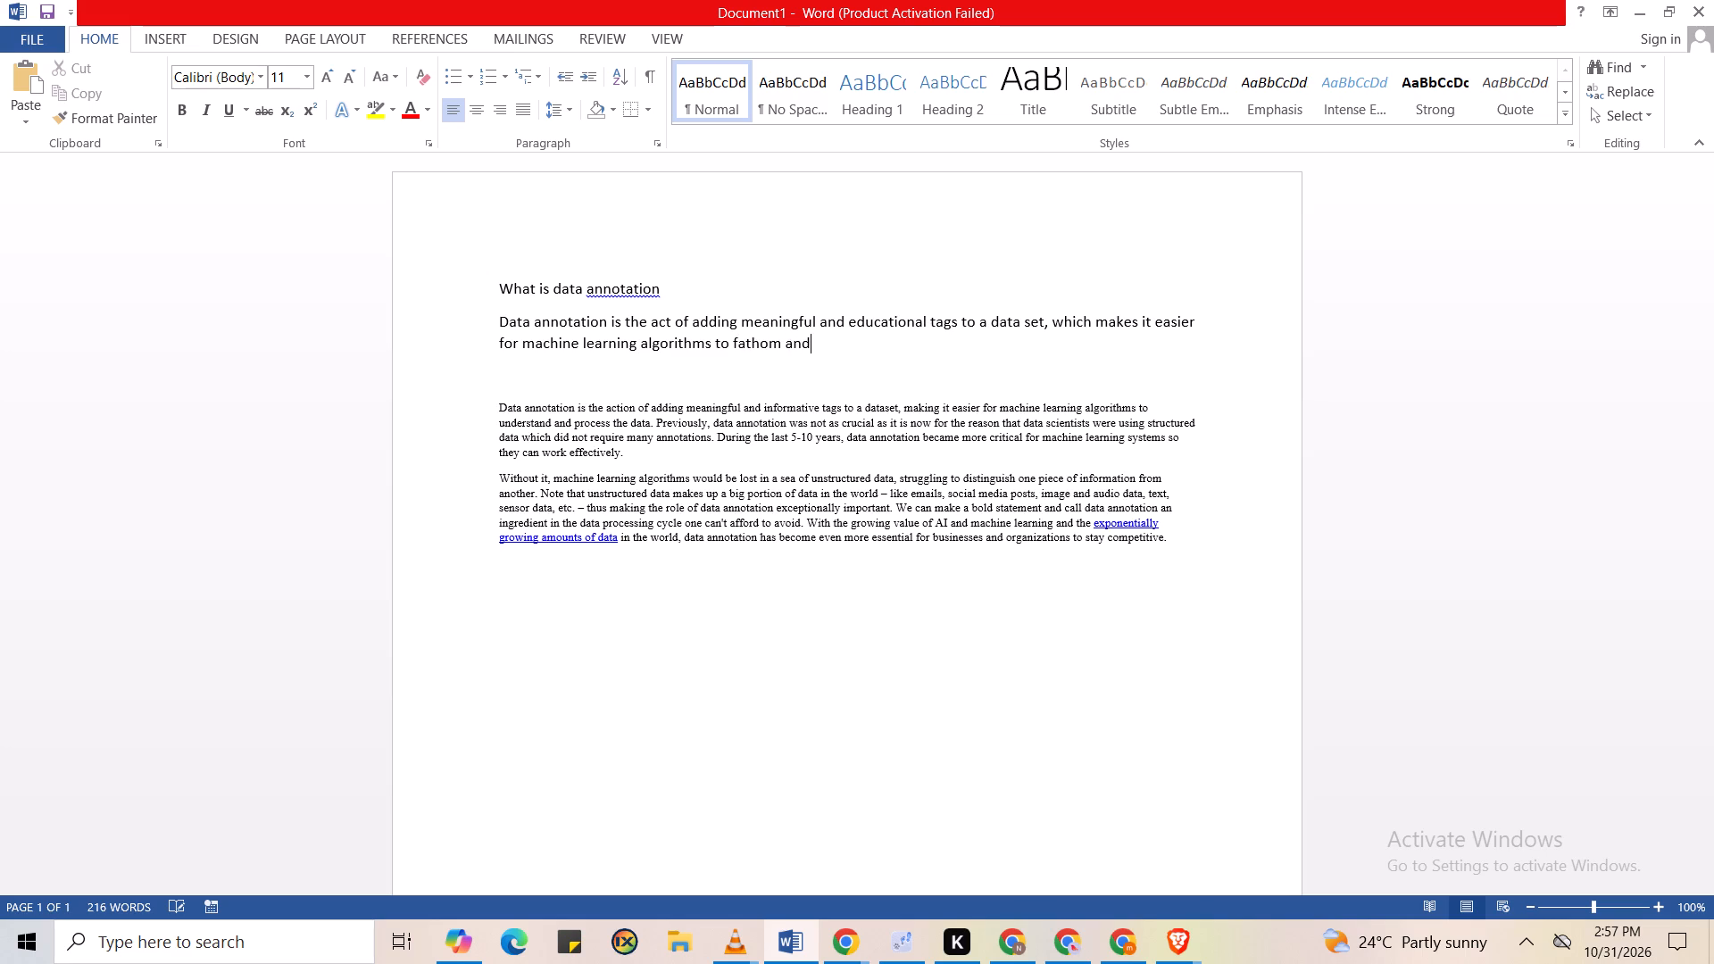
key("space")
type("proc")
key("BackSpace")
key("BackSpace")
key("BackSpace")
key("BackSpace")
type("anay")
type("lse d")
key("BackSpace")
type("the at")
key("BackSpace")
key("BackSpace")
type("date.")
key("space")
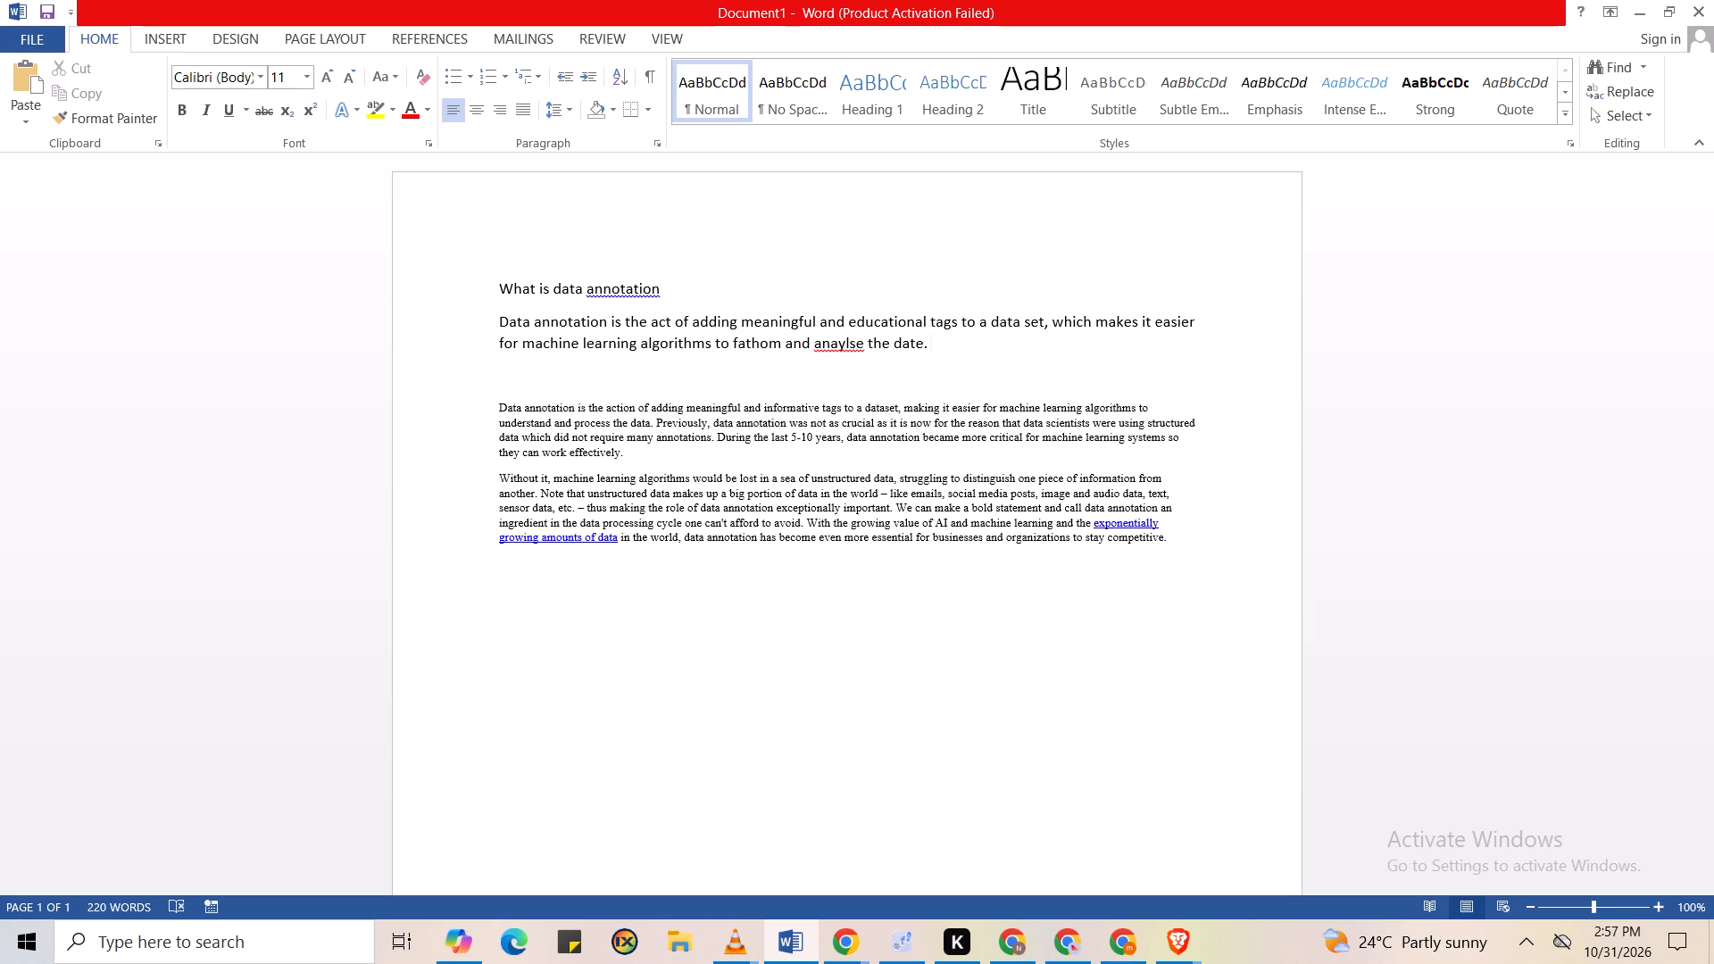
Start a new paragraph below the definition sentence with "In modern life".
key("Return")
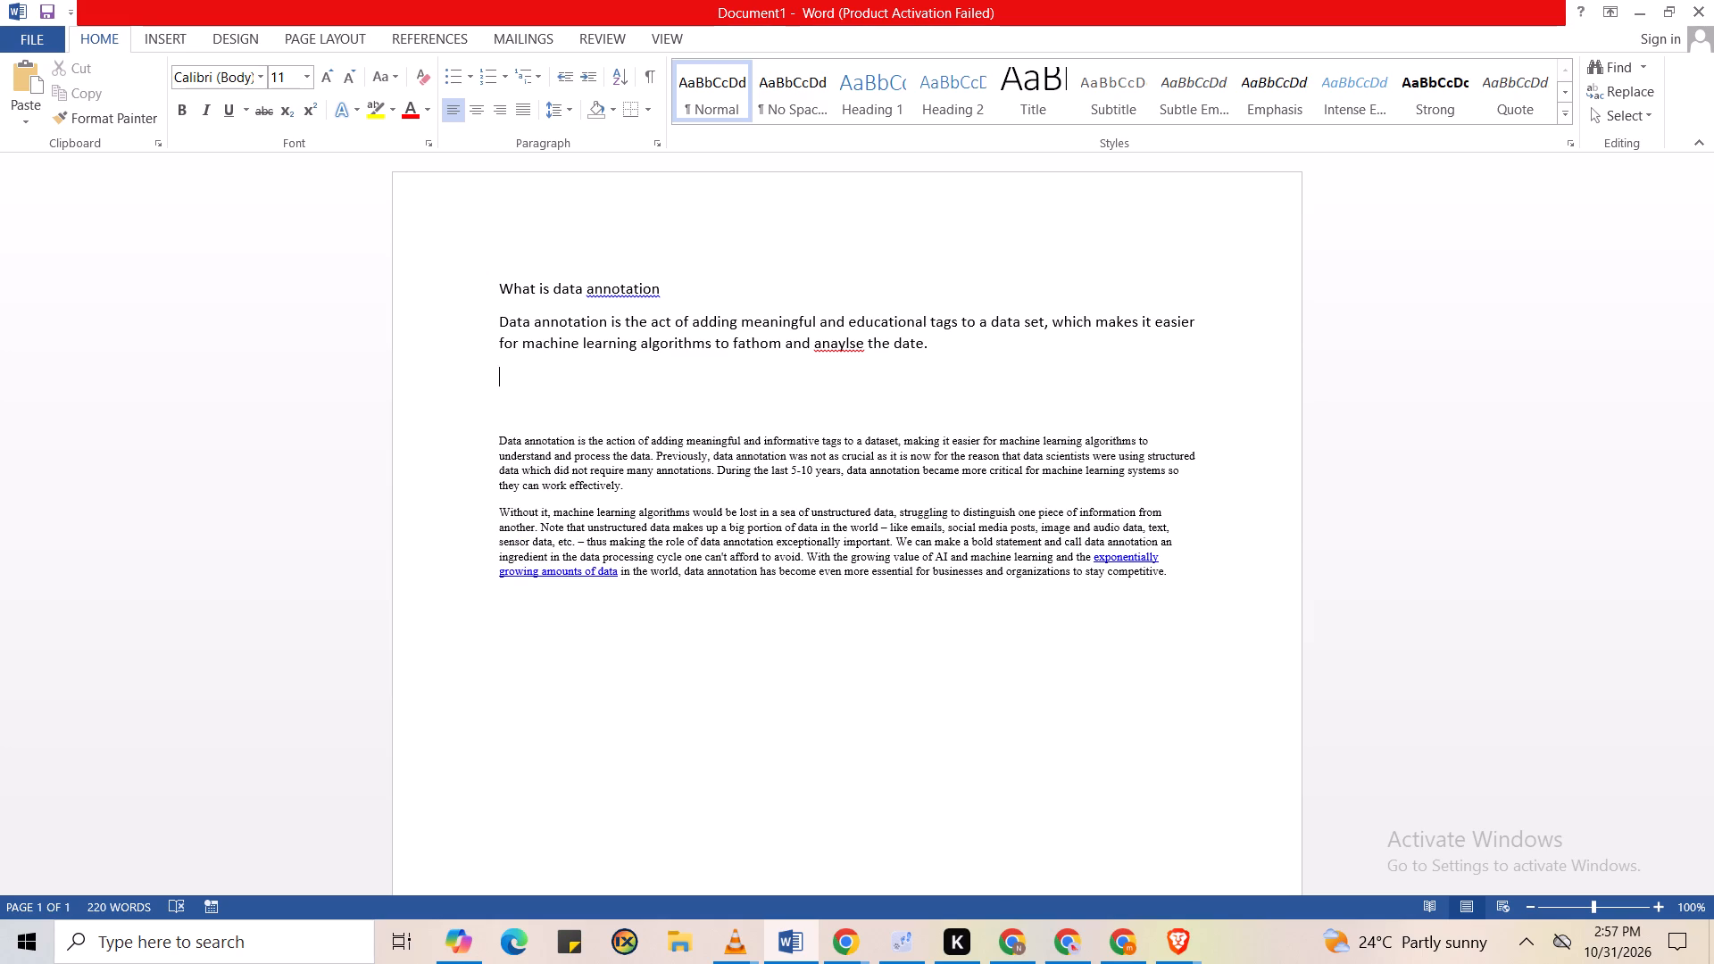
key("c")
key("BackSpace")
key("BackSpace")
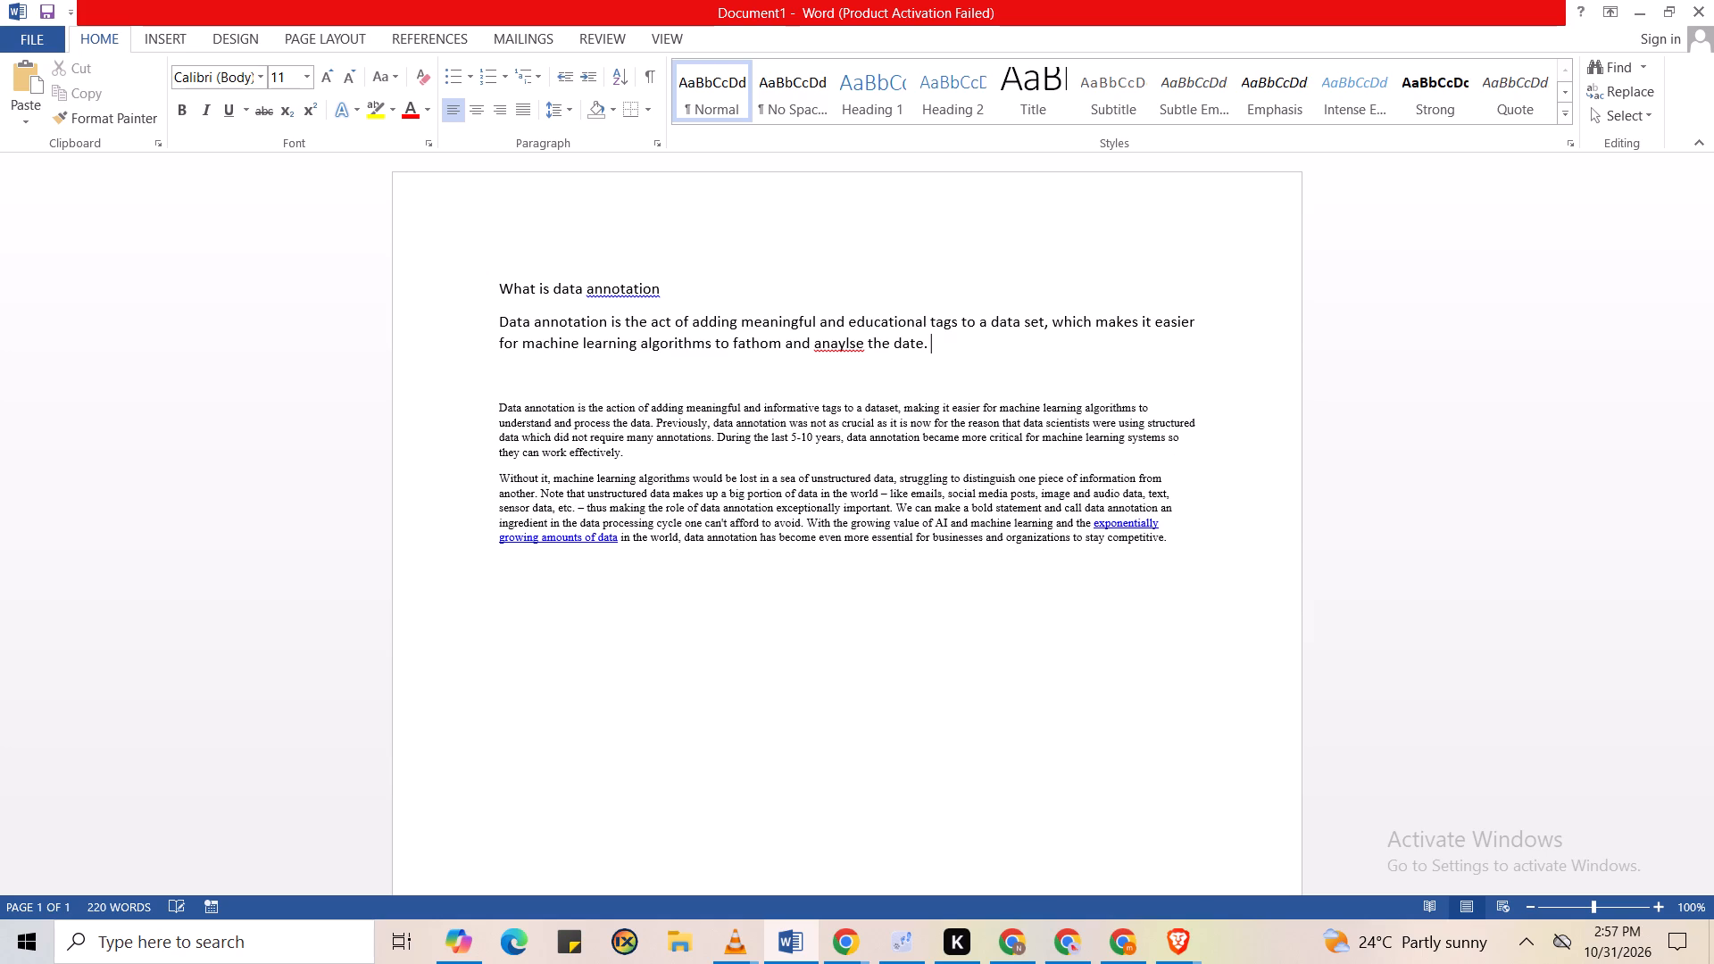
key("Return")
type("in mood")
key("BackSpace")
key("BackSpace")
type("dern life")
key("space")
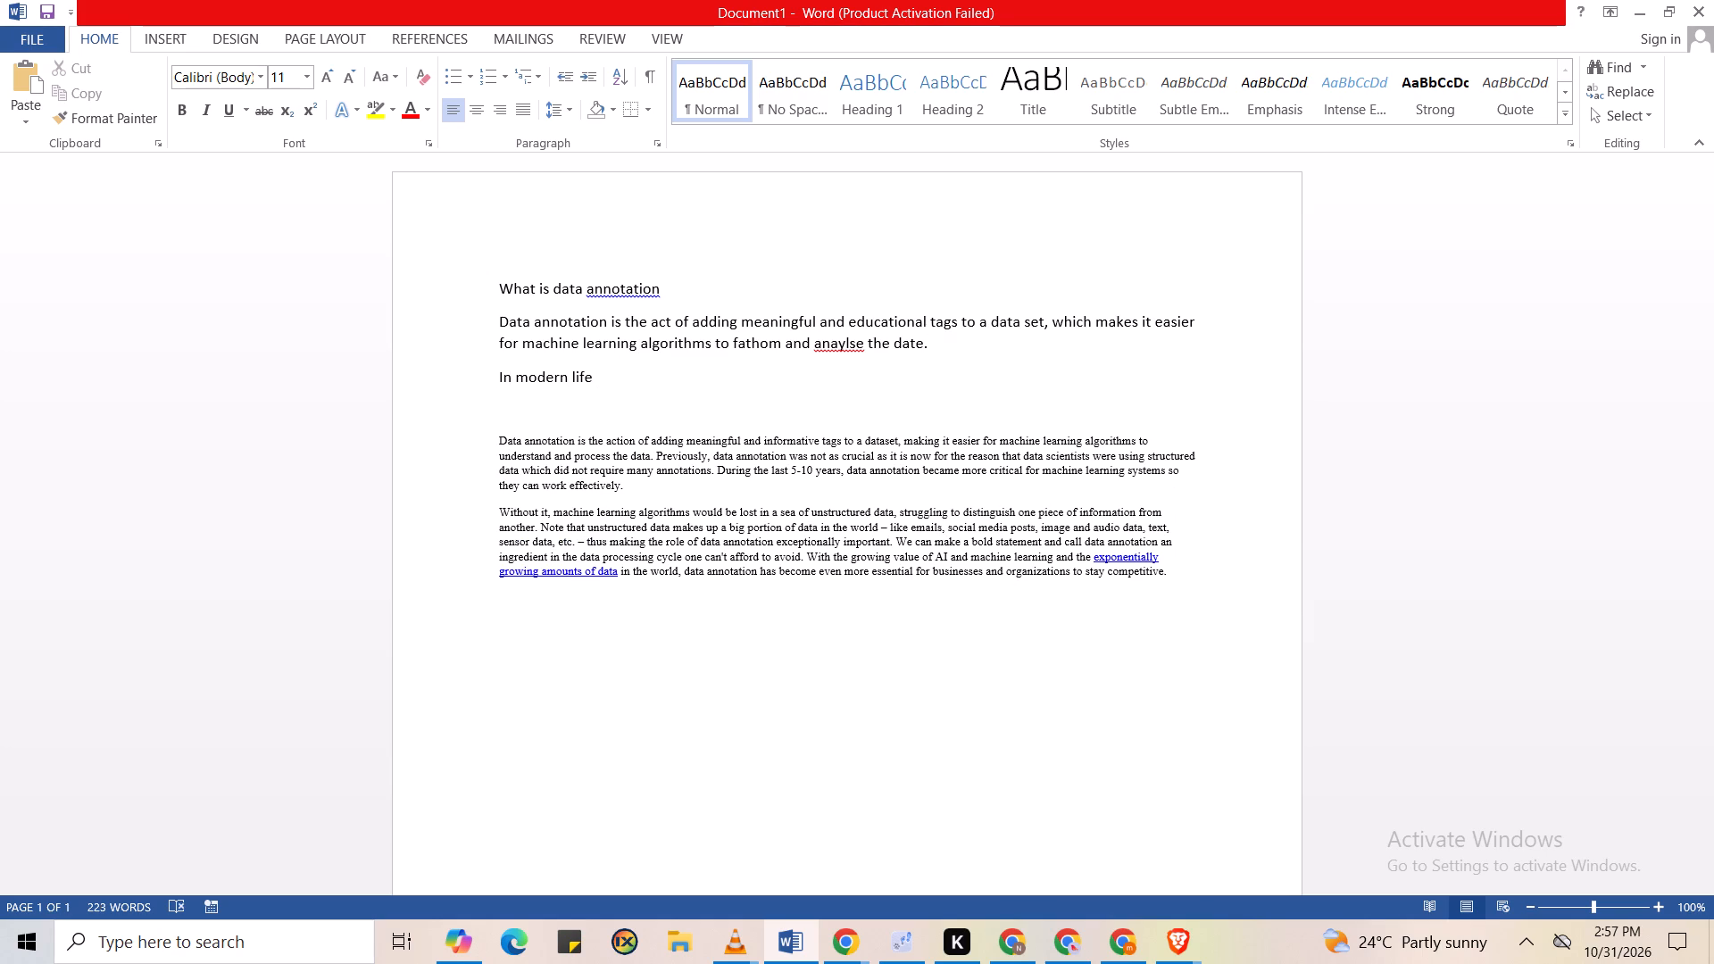
Continue the new paragraph with "data annotation is crucial compared to olden days".
type("data annotation is crucia")
key("space")
key("BackSpace")
type("l comapre")
key("BackSpace")
key("BackSpace")
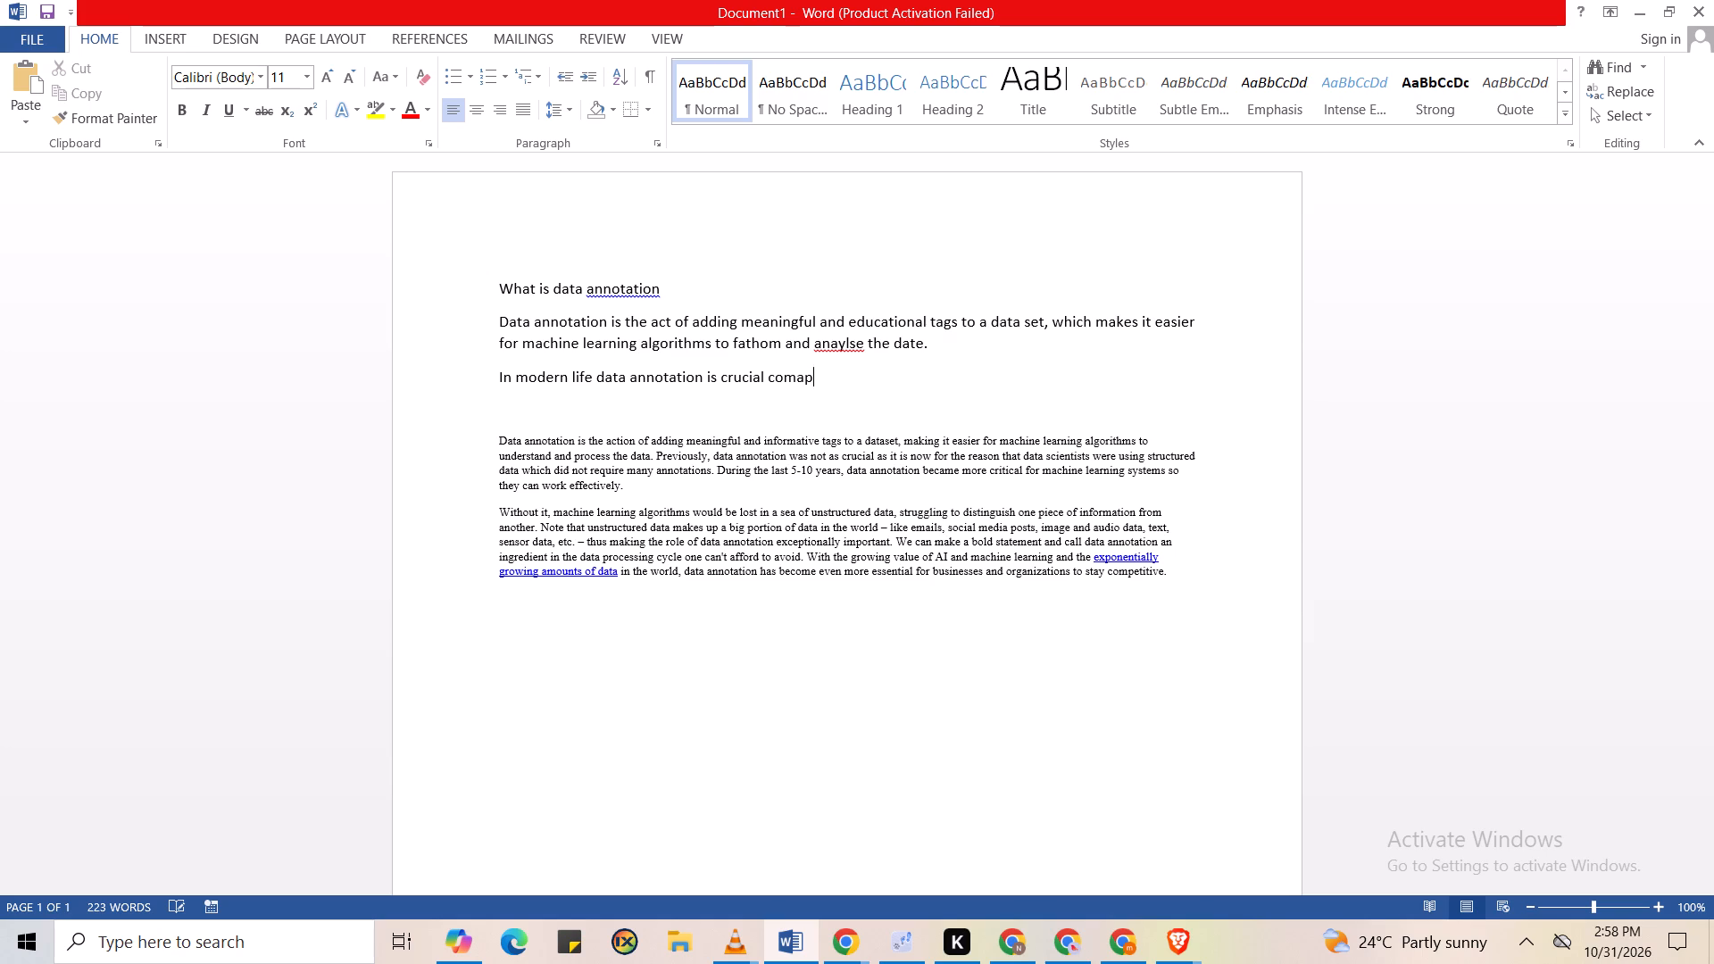
key("BackSpace")
key("BackSpace")
type("pared to")
key("space")
type("ole")
key("BackSpace")
key("BackSpace")
type("lden")
key("space")
type("days")
key("space")
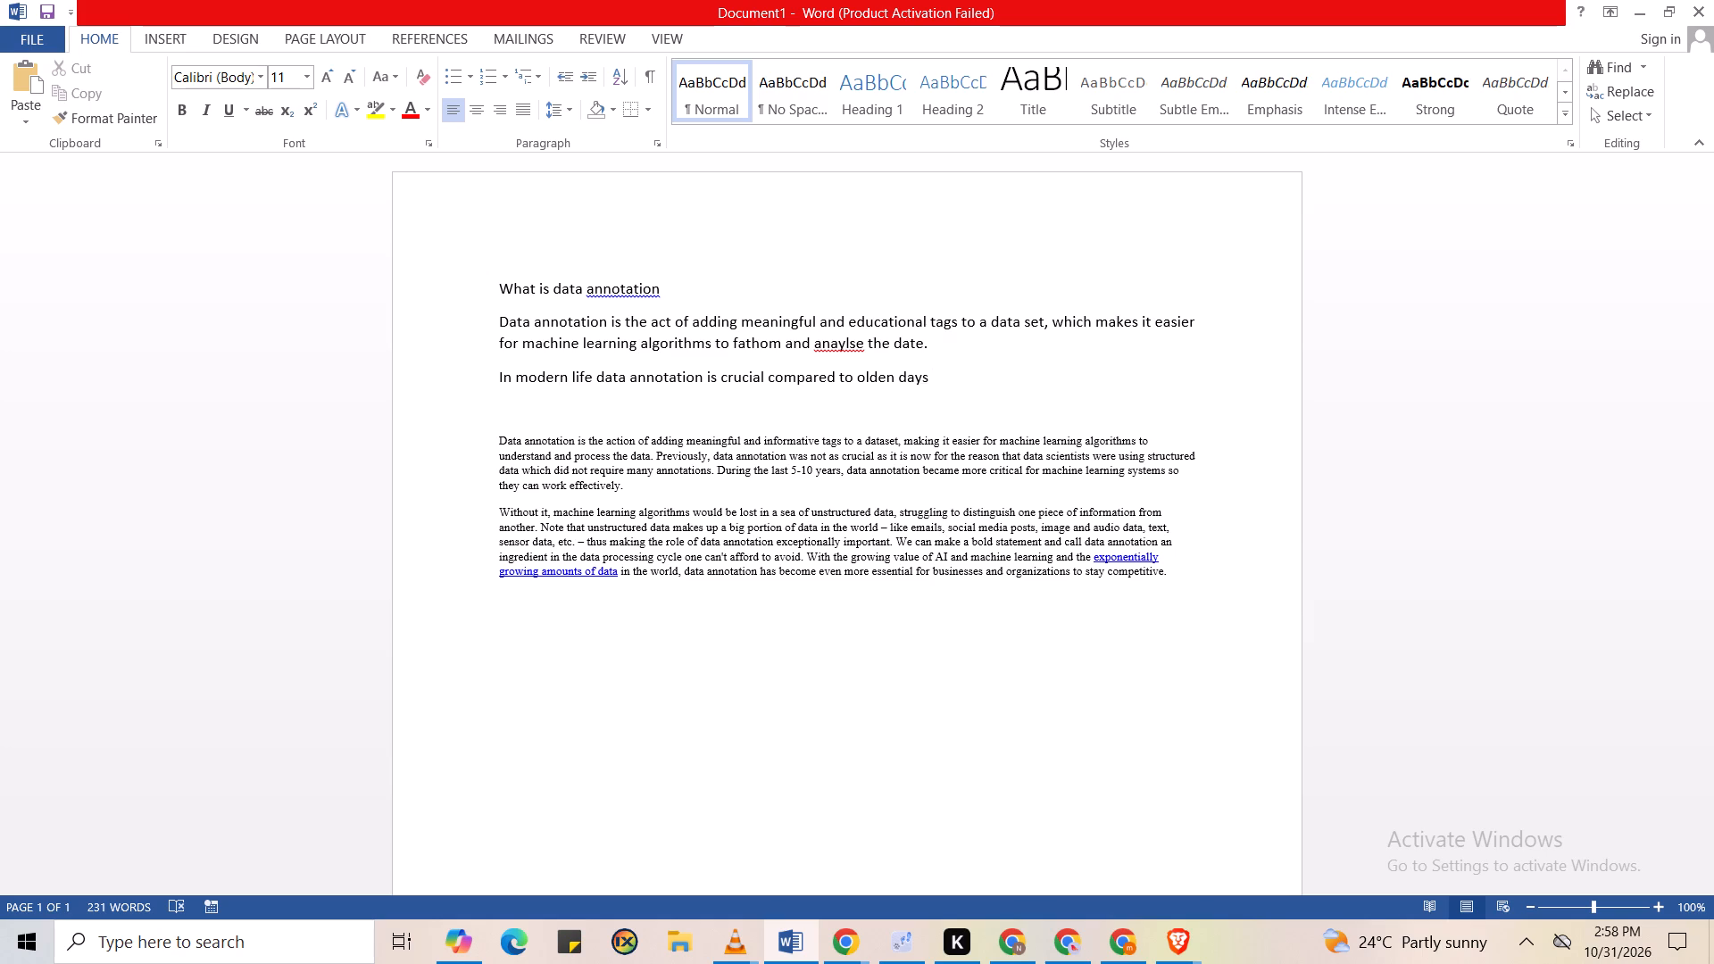
Add the reason "because data scientist are using structured data" after "olden days".
type("because data sc")
type("ien")
type("tist are usinng")
key("space")
type("structured")
key("space")
type("data")
key("space")
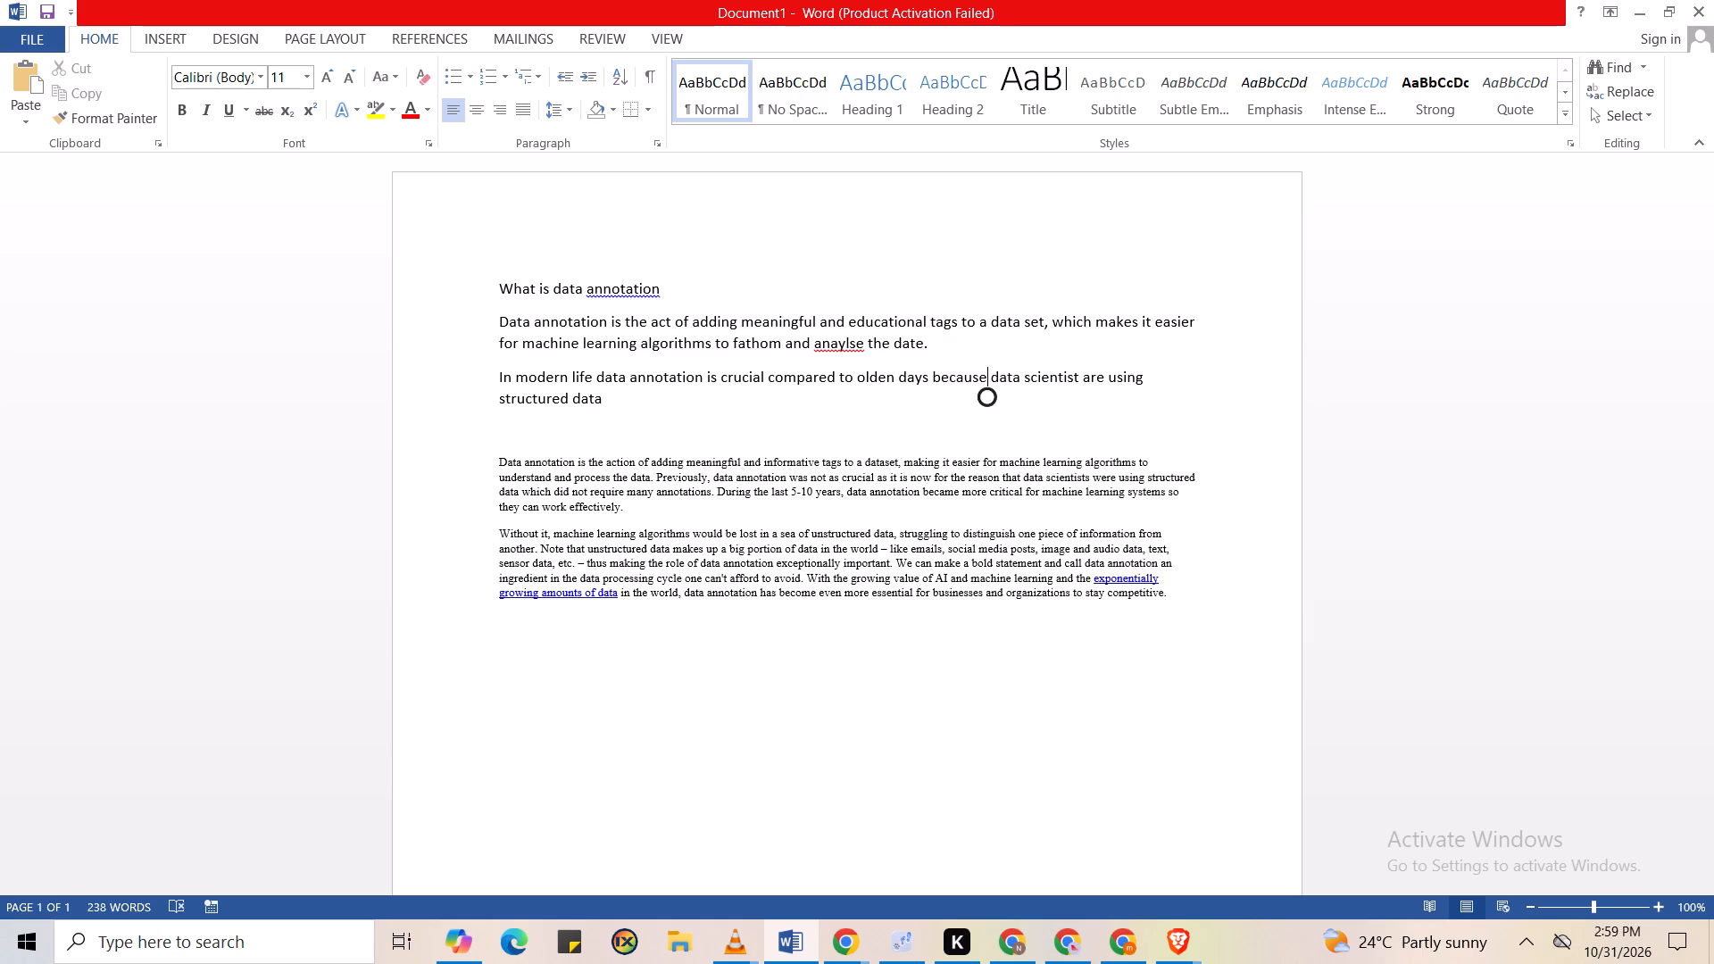
Insert "in the ancient days" between "because" and "data scientist" in the second paragraph, with single spacing around it.
key("space")
type("in the")
key("space")
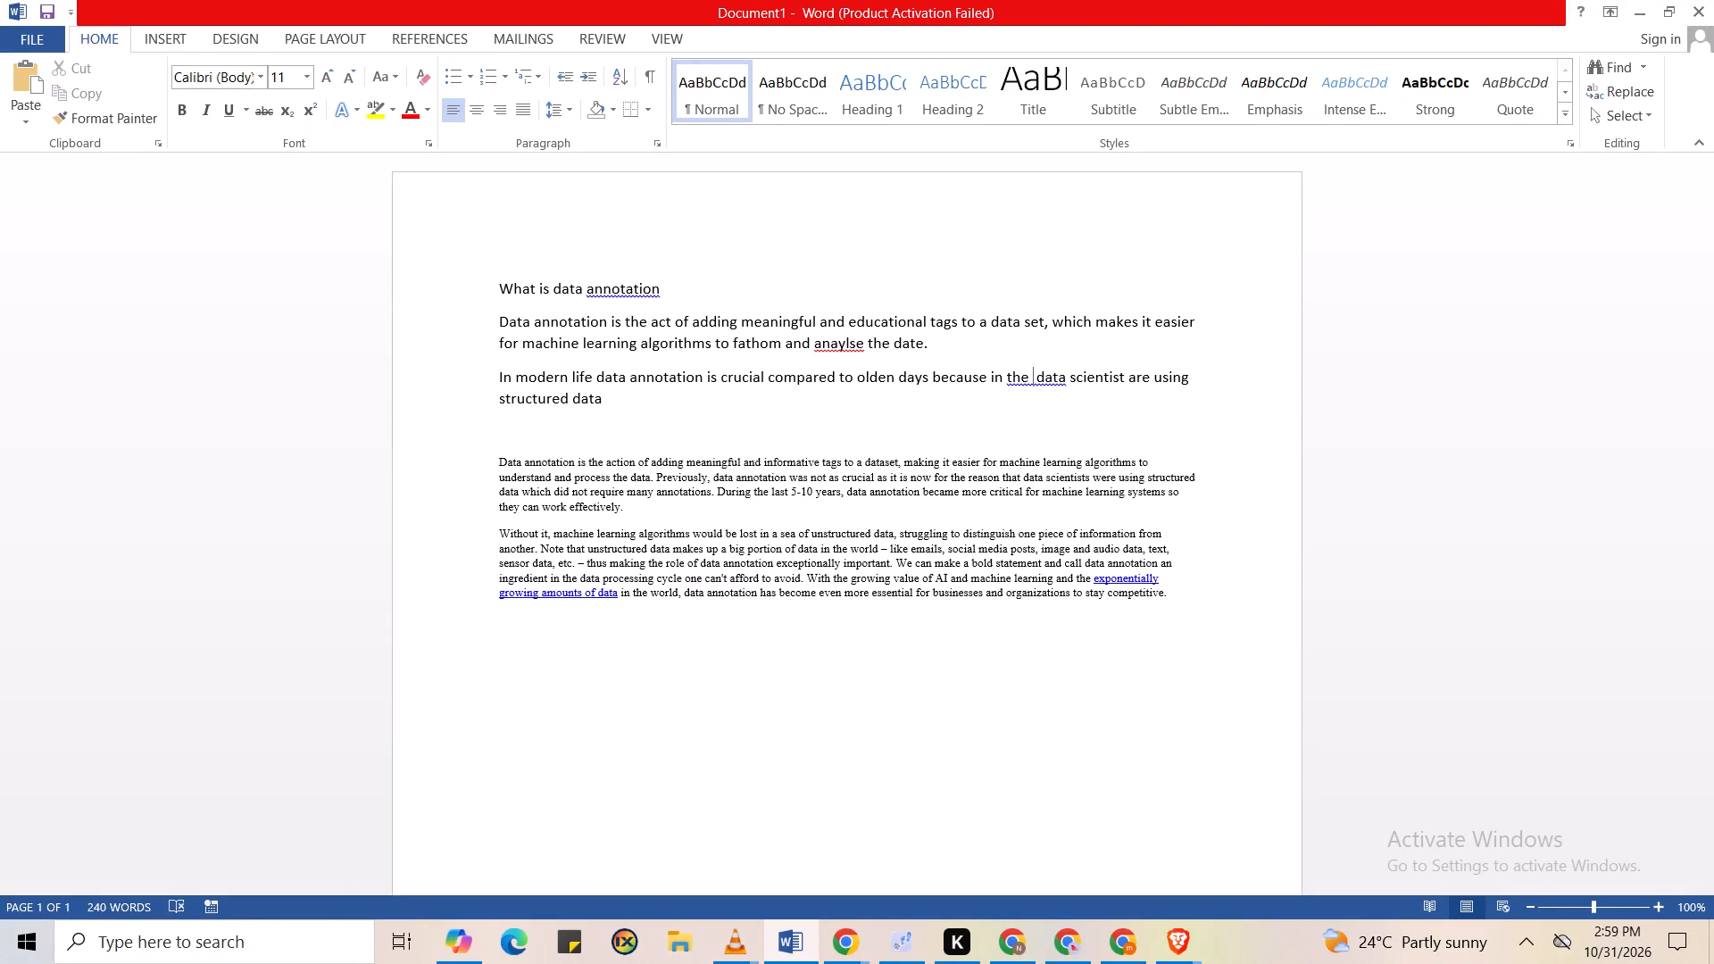
type("histori")
key("BackSpace")
key("BackSpace")
key("BackSpace")
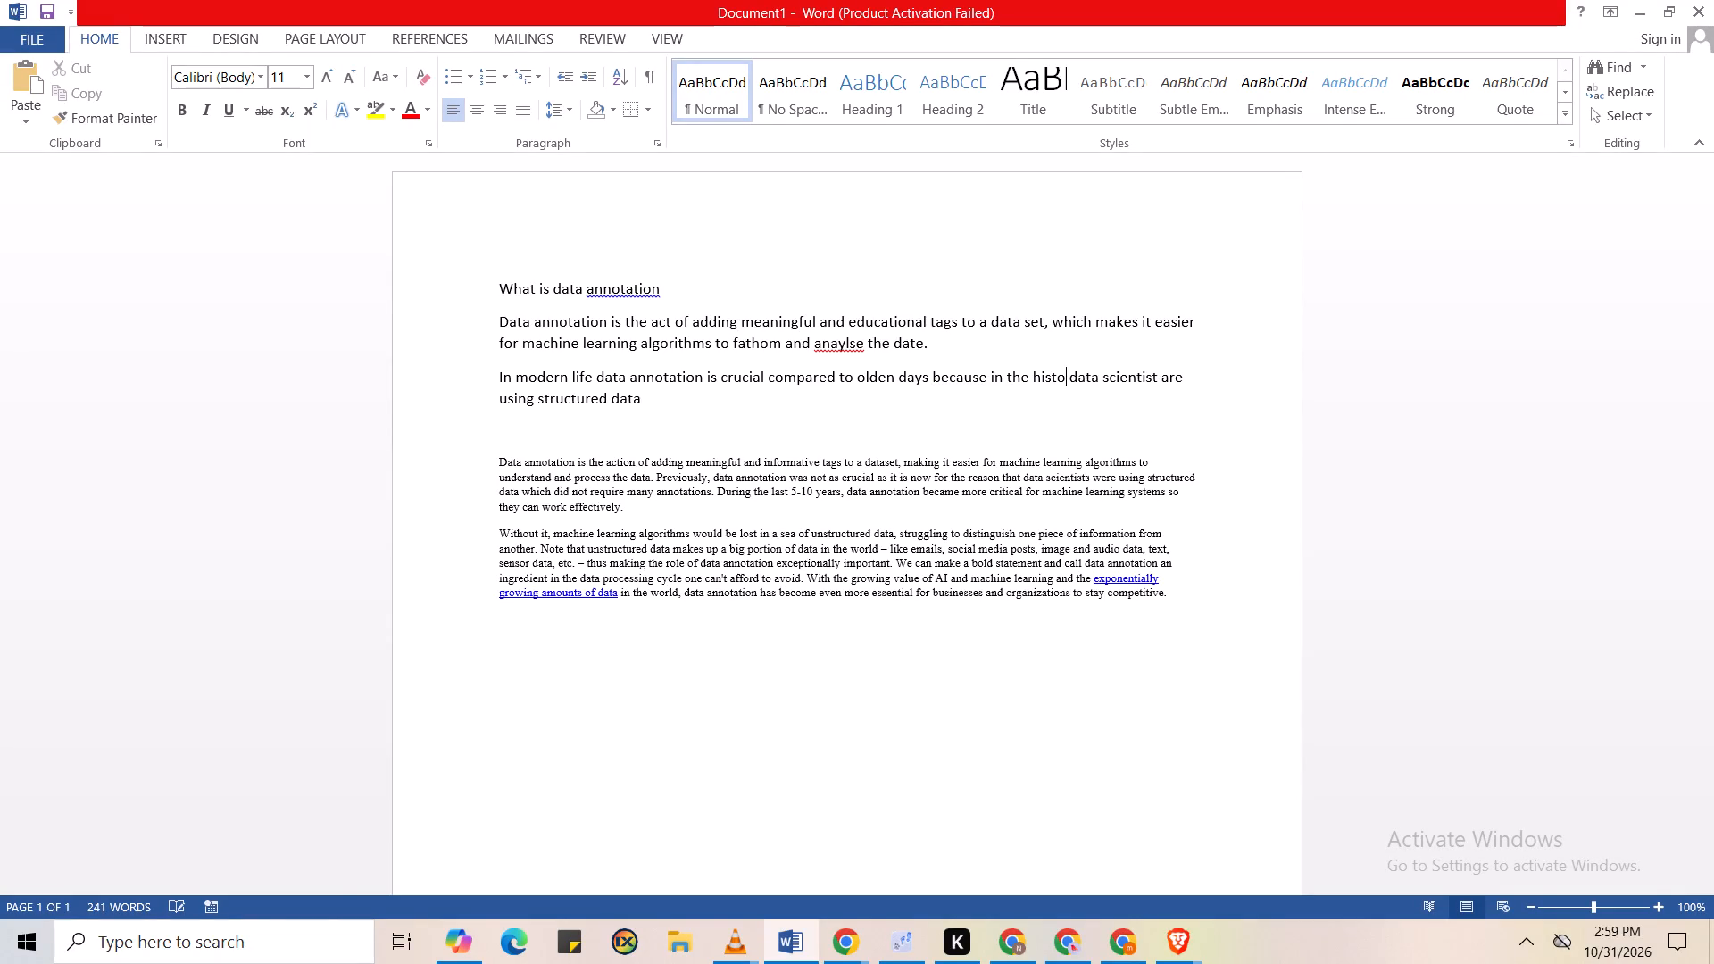
key("BackSpace")
key("BackSpace")
key("BackSpace")
key("BackSpace")
type("anncienr")
key("space")
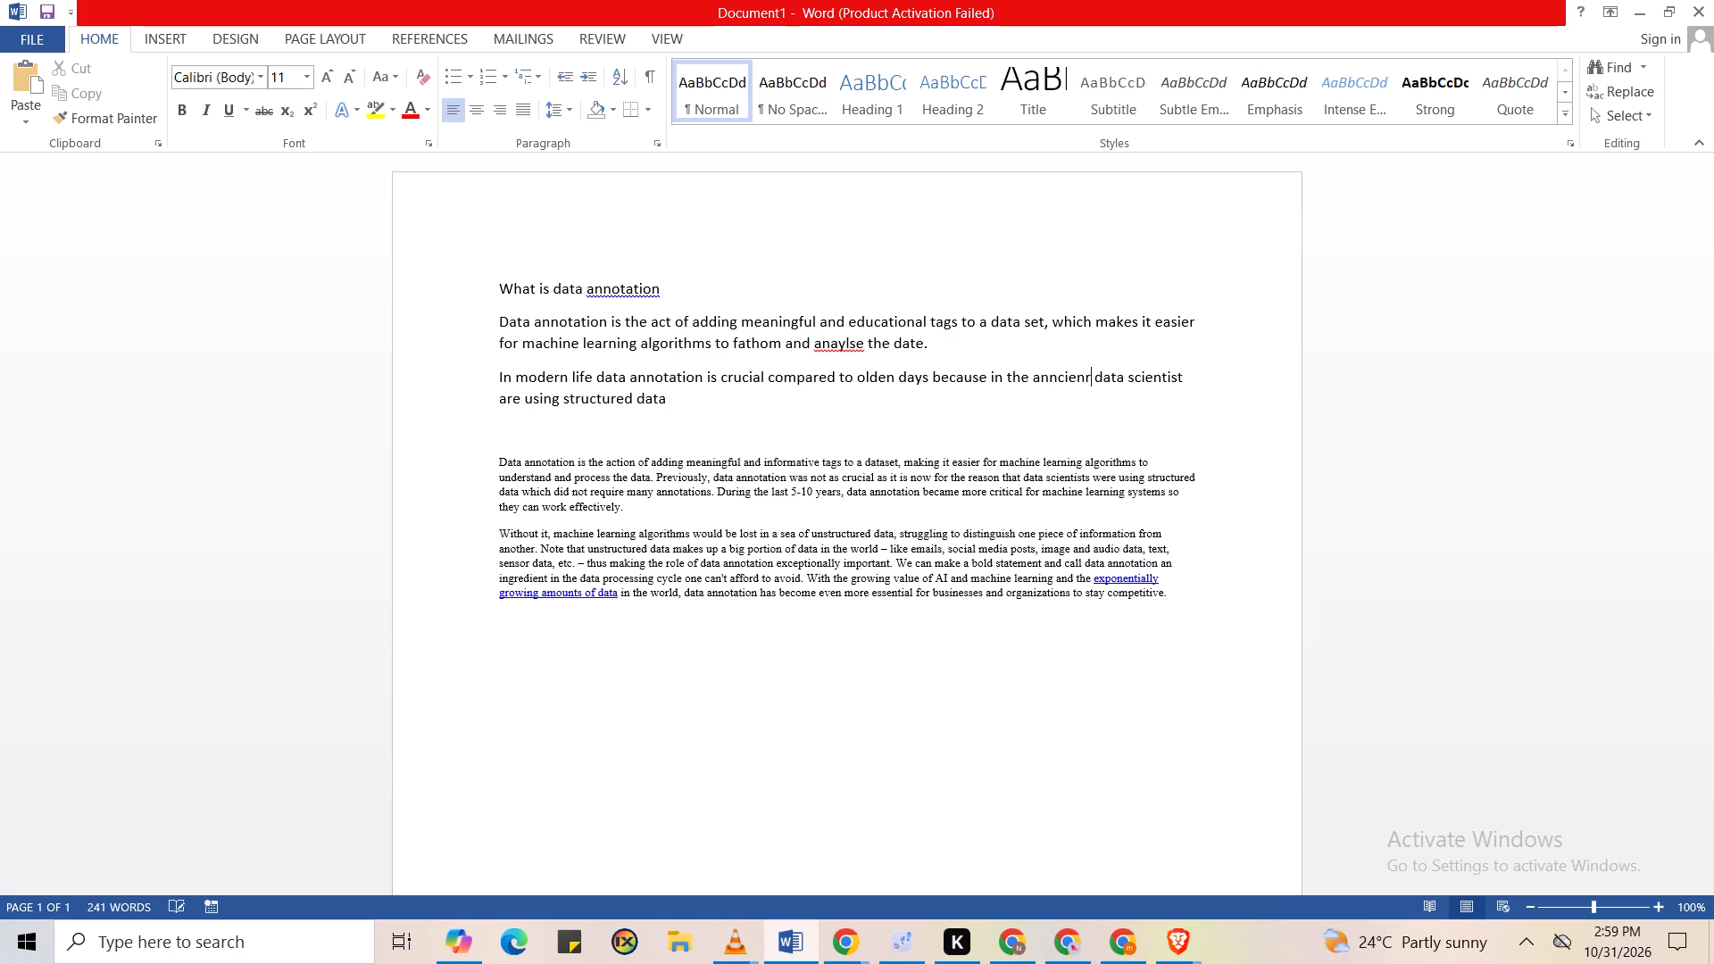
key("BackSpace")
key("BackSpace")
type("t days")
key("space")
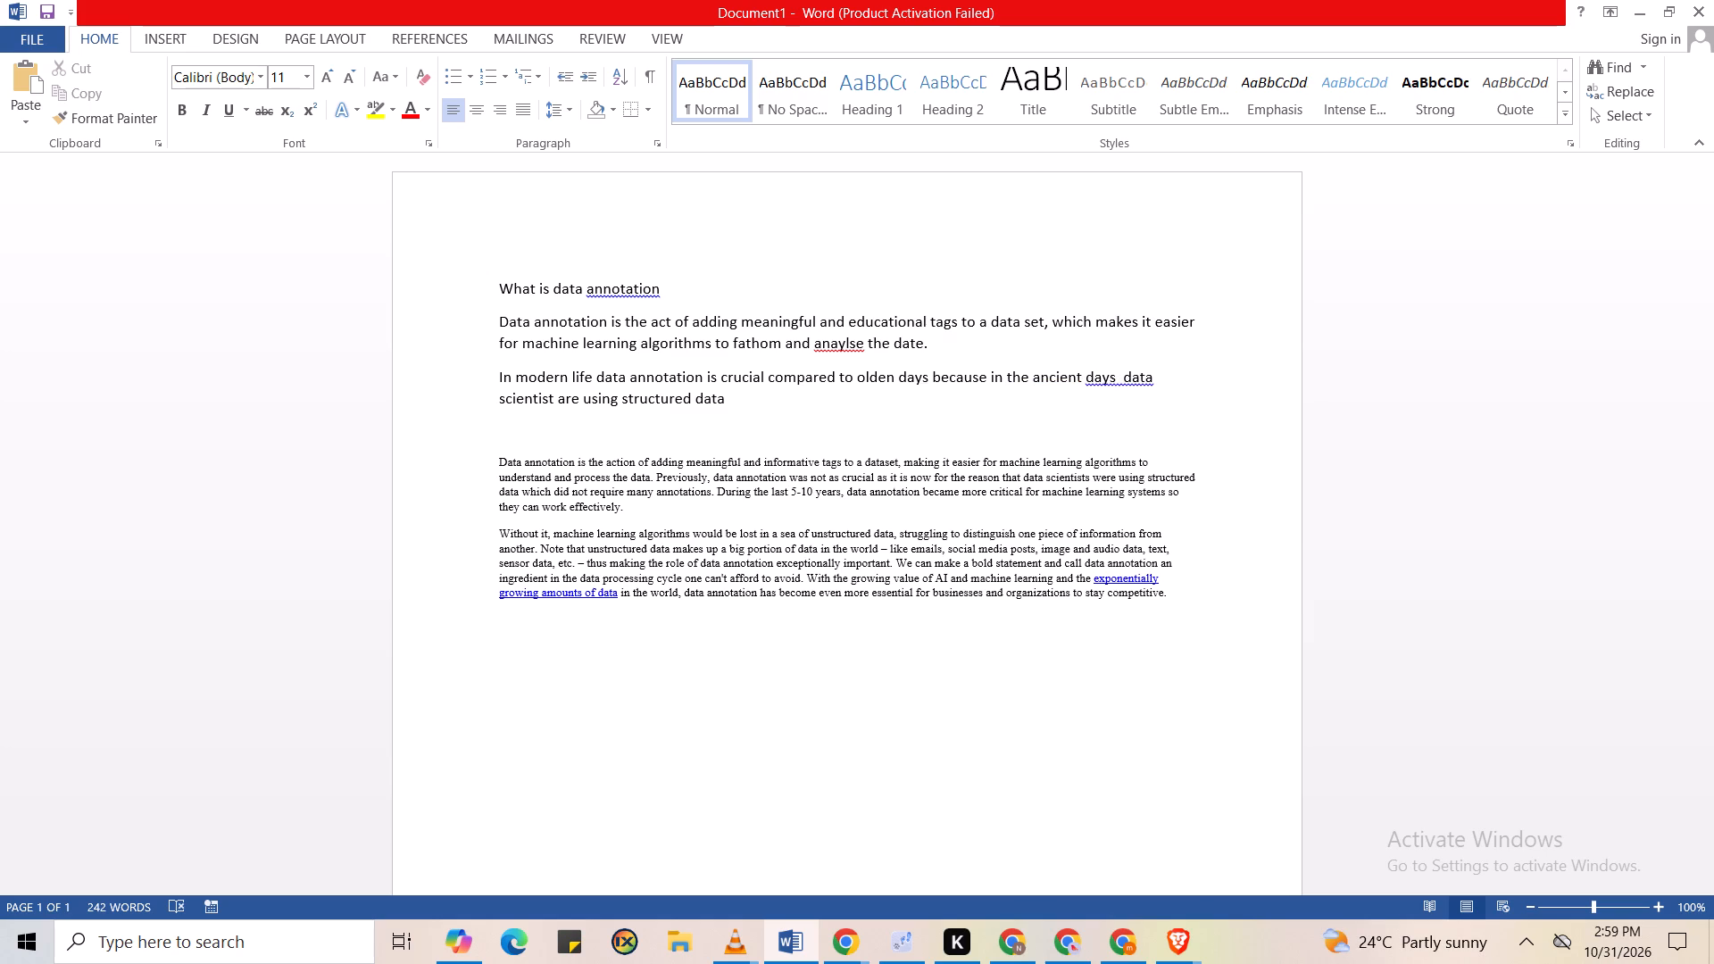
key("space")
type("s")
key("BackSpace")
key("BackSpace")
key("Delete")
key("Delete")
key("d")
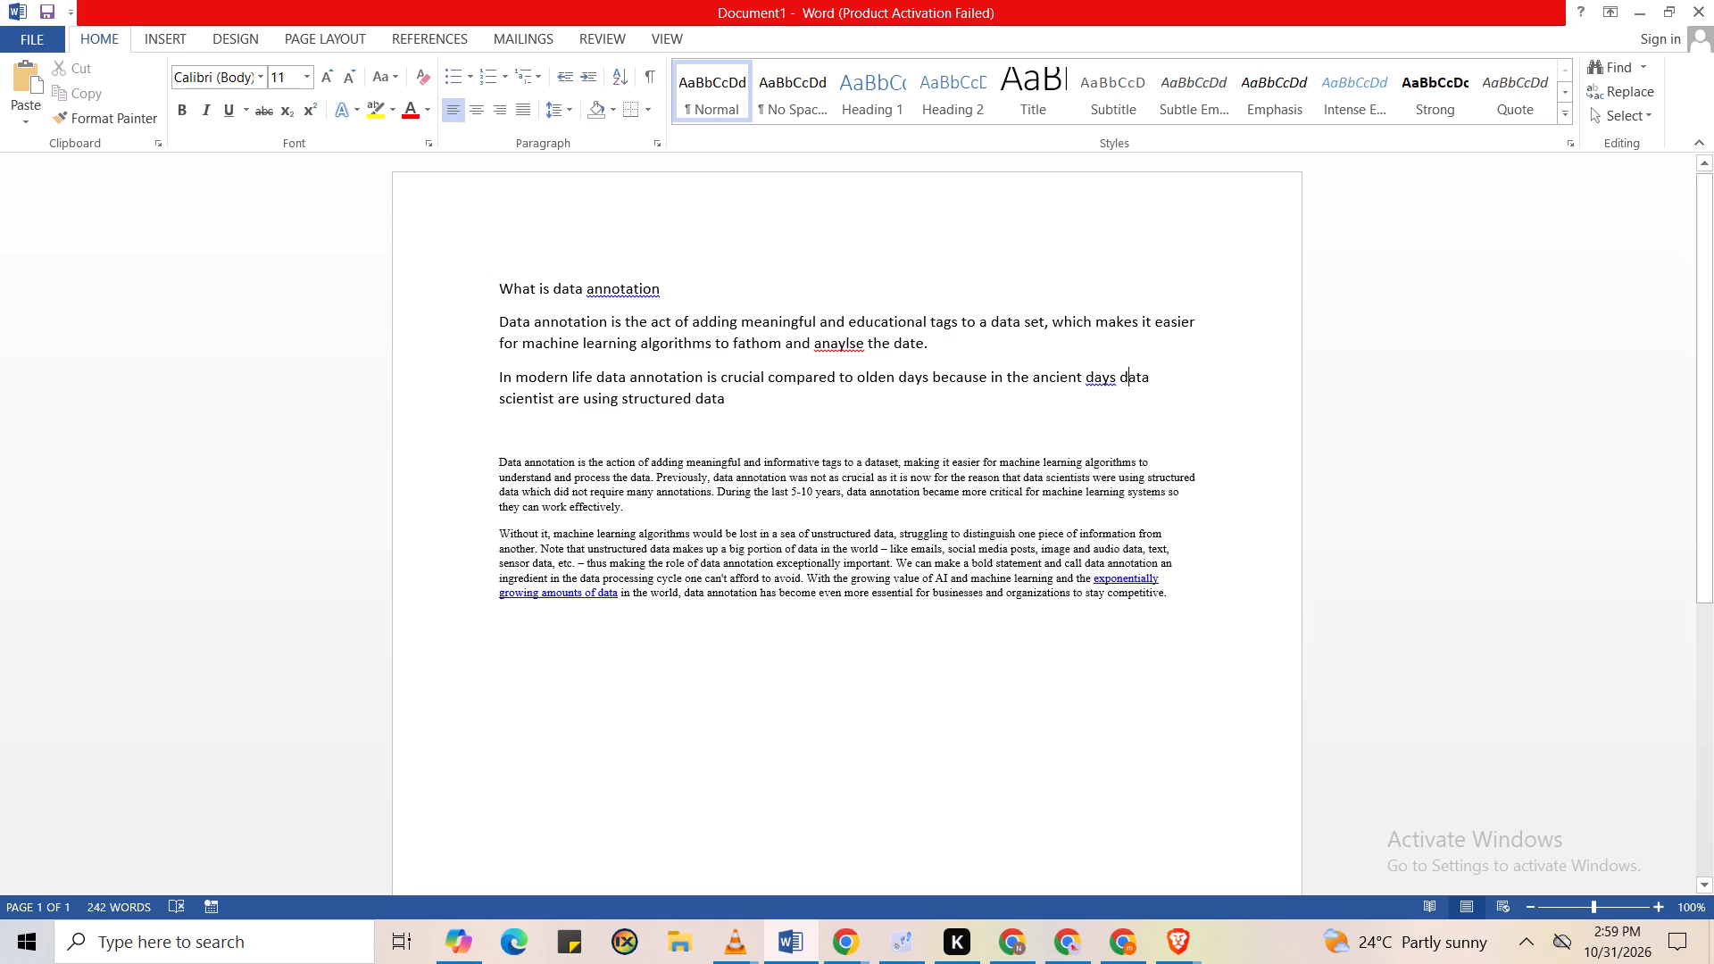
Replace "using" with "were using" before "structured data", and return to the end of the second paragraph.
double_click(606, 396)
type("were")
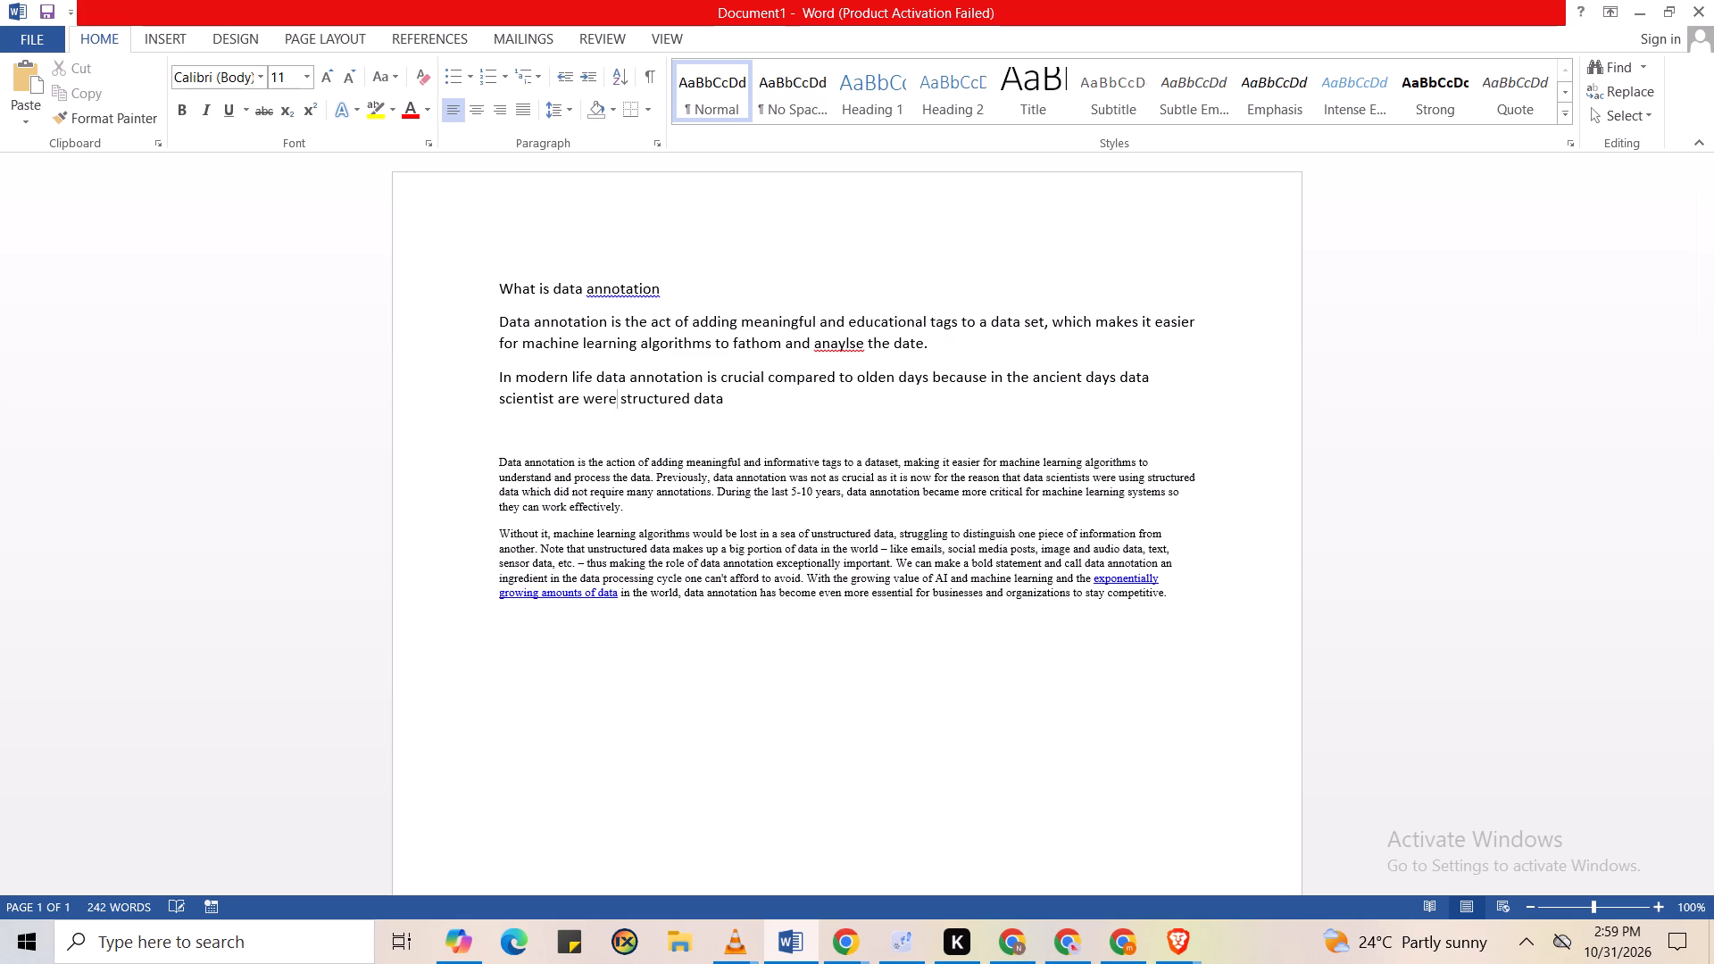
key("space")
type("using")
left_click(757, 387)
left_click(781, 410)
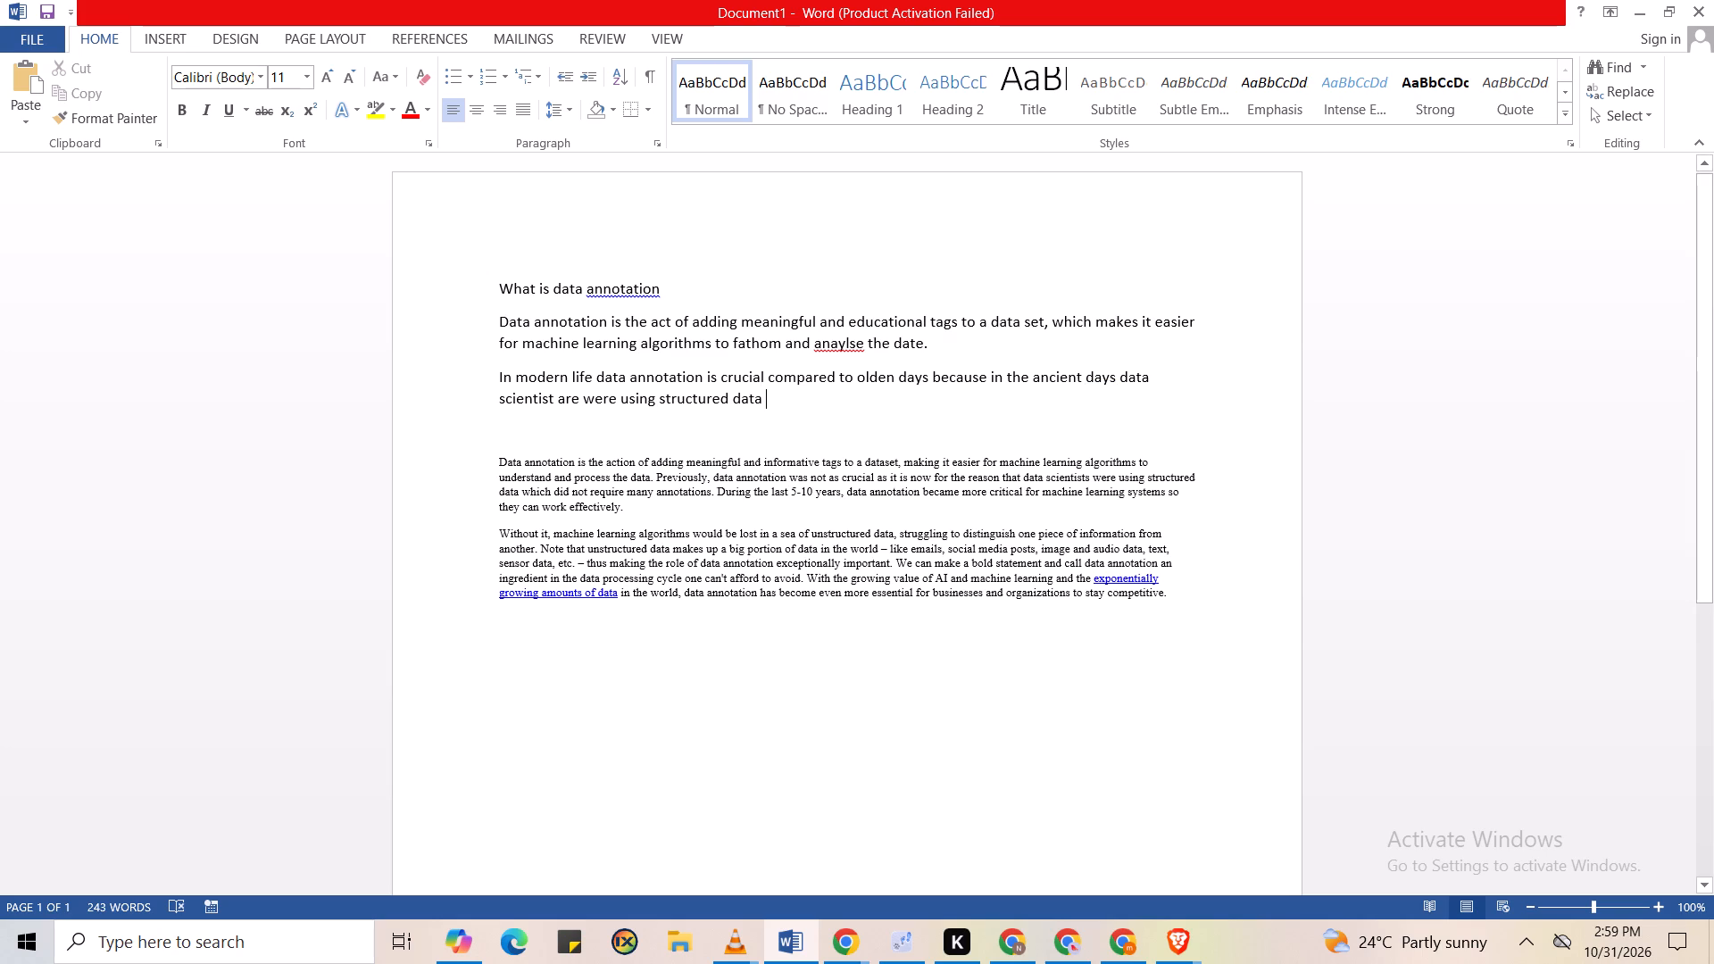
Finish the second paragraph's sentence after "structured data" with "which did not require many annotations.".
key("space")
type("w")
type("ic")
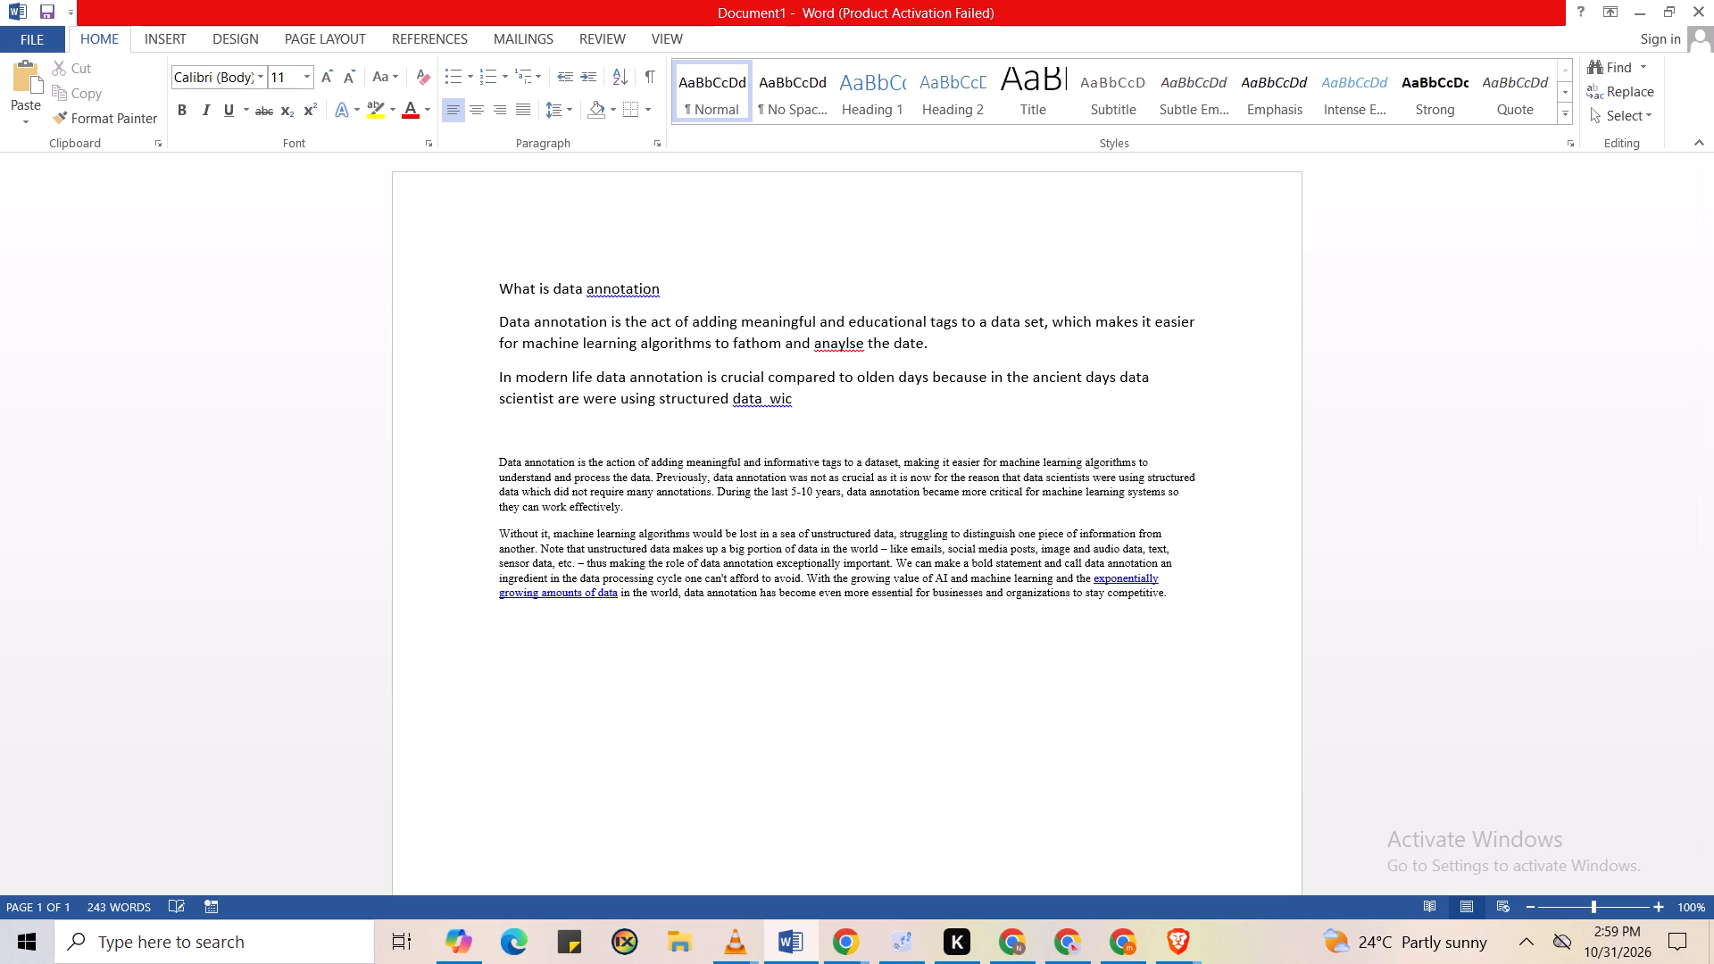
key("BackSpace")
key("BackSpace")
type("hich did not require m")
type("any annotations.")
key("space")
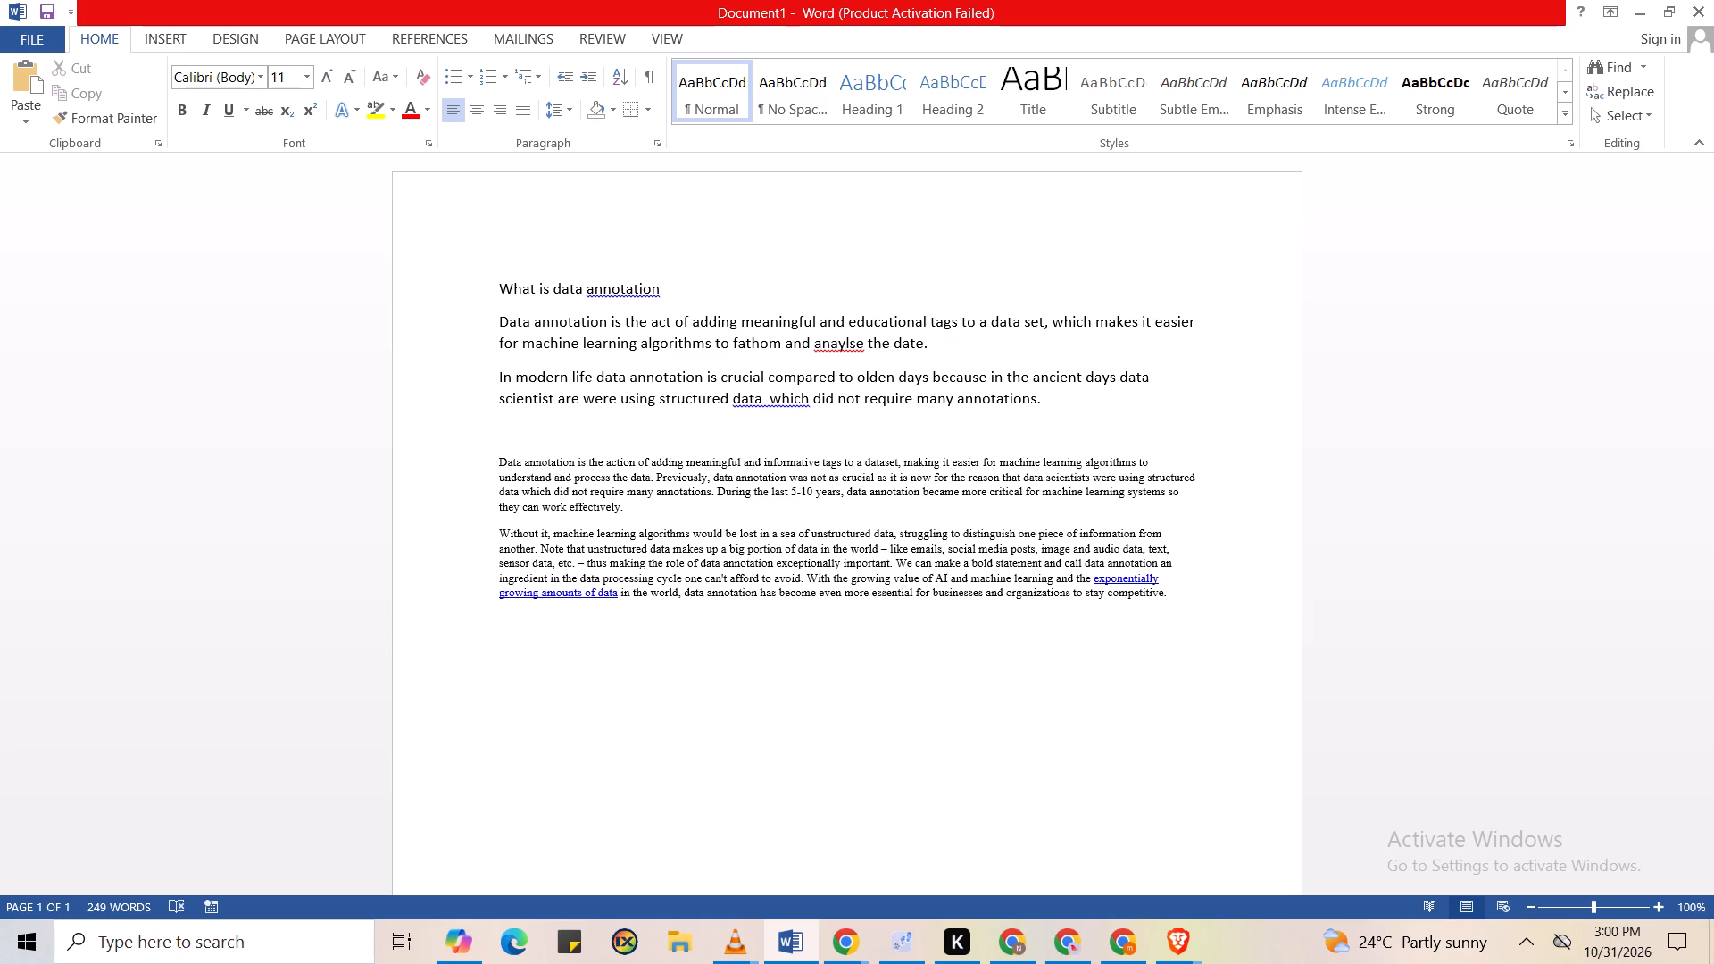
Start a new sentence in the second paragraph: "In almost a decade data annotation has become a more critical".
type("in aa")
key("BackSpace")
type("lmost a decade data annotation")
key("space")
type("has become a more cr")
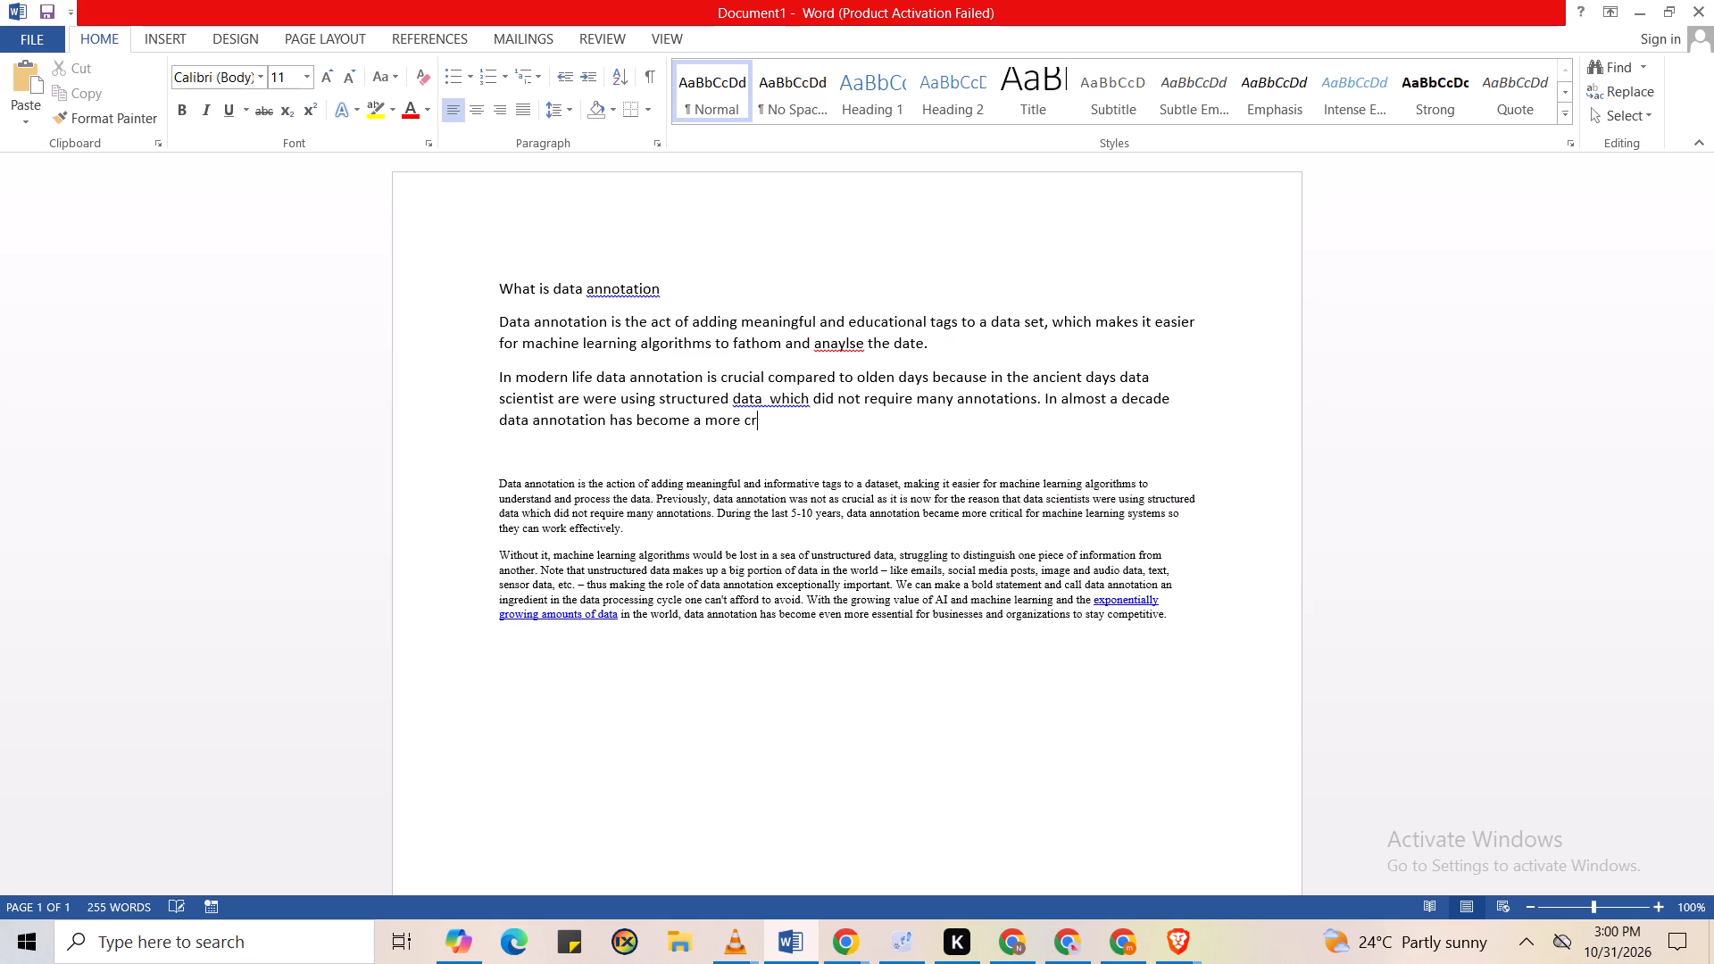
type("itical")
key("space")
Retype "critical" after "a more" and continue the sentence with "for machine learning systems".
key("BackSpace")
key("BackSpace")
key("BackSpace")
key("BackSpace")
key("BackSpace")
key("BackSpace")
key("BackSpace")
key("BackSpace")
key("BackSpace")
key("BackSpace")
key("space")
type("critical fo r")
key("BackSpace")
key("BackSpace")
key("BackSpace")
type("or ma")
type("hie")
key("BackSpace")
key("BackSpace")
key("BackSpace")
key("c")
type("hi")
type("ne")
key("space")
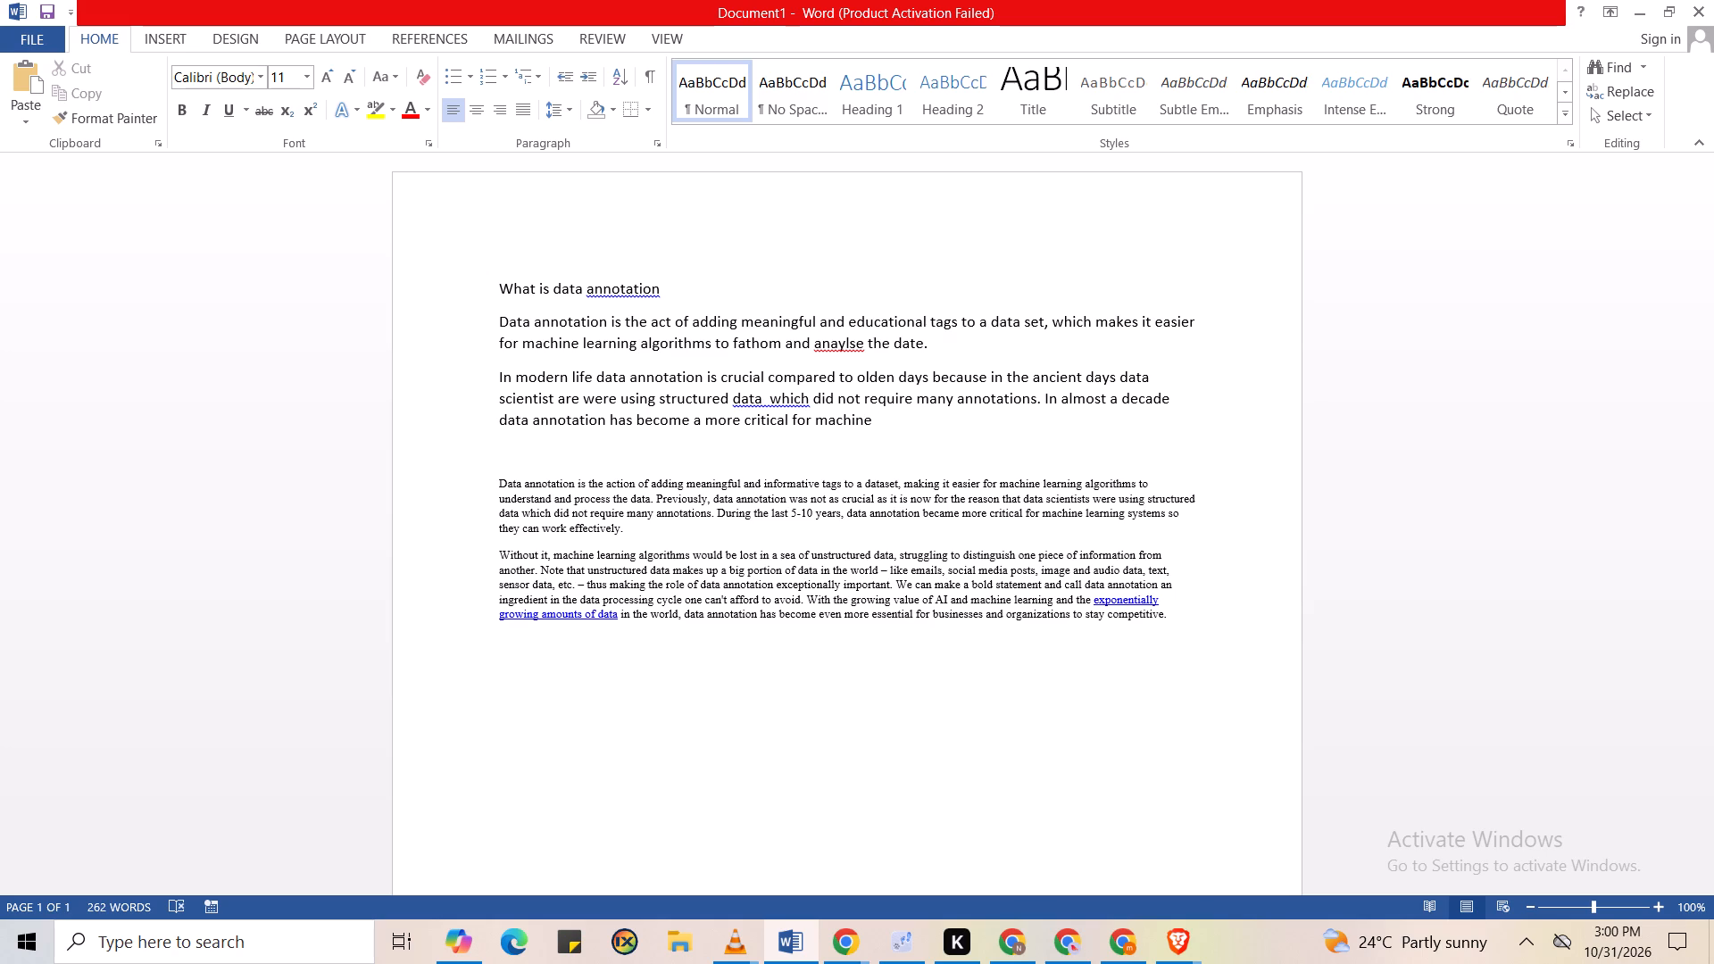
type("learning s")
type("ystems")
key("space")
End the second paragraph with the reason "becuases it aids in effective working.".
type("becuases it i")
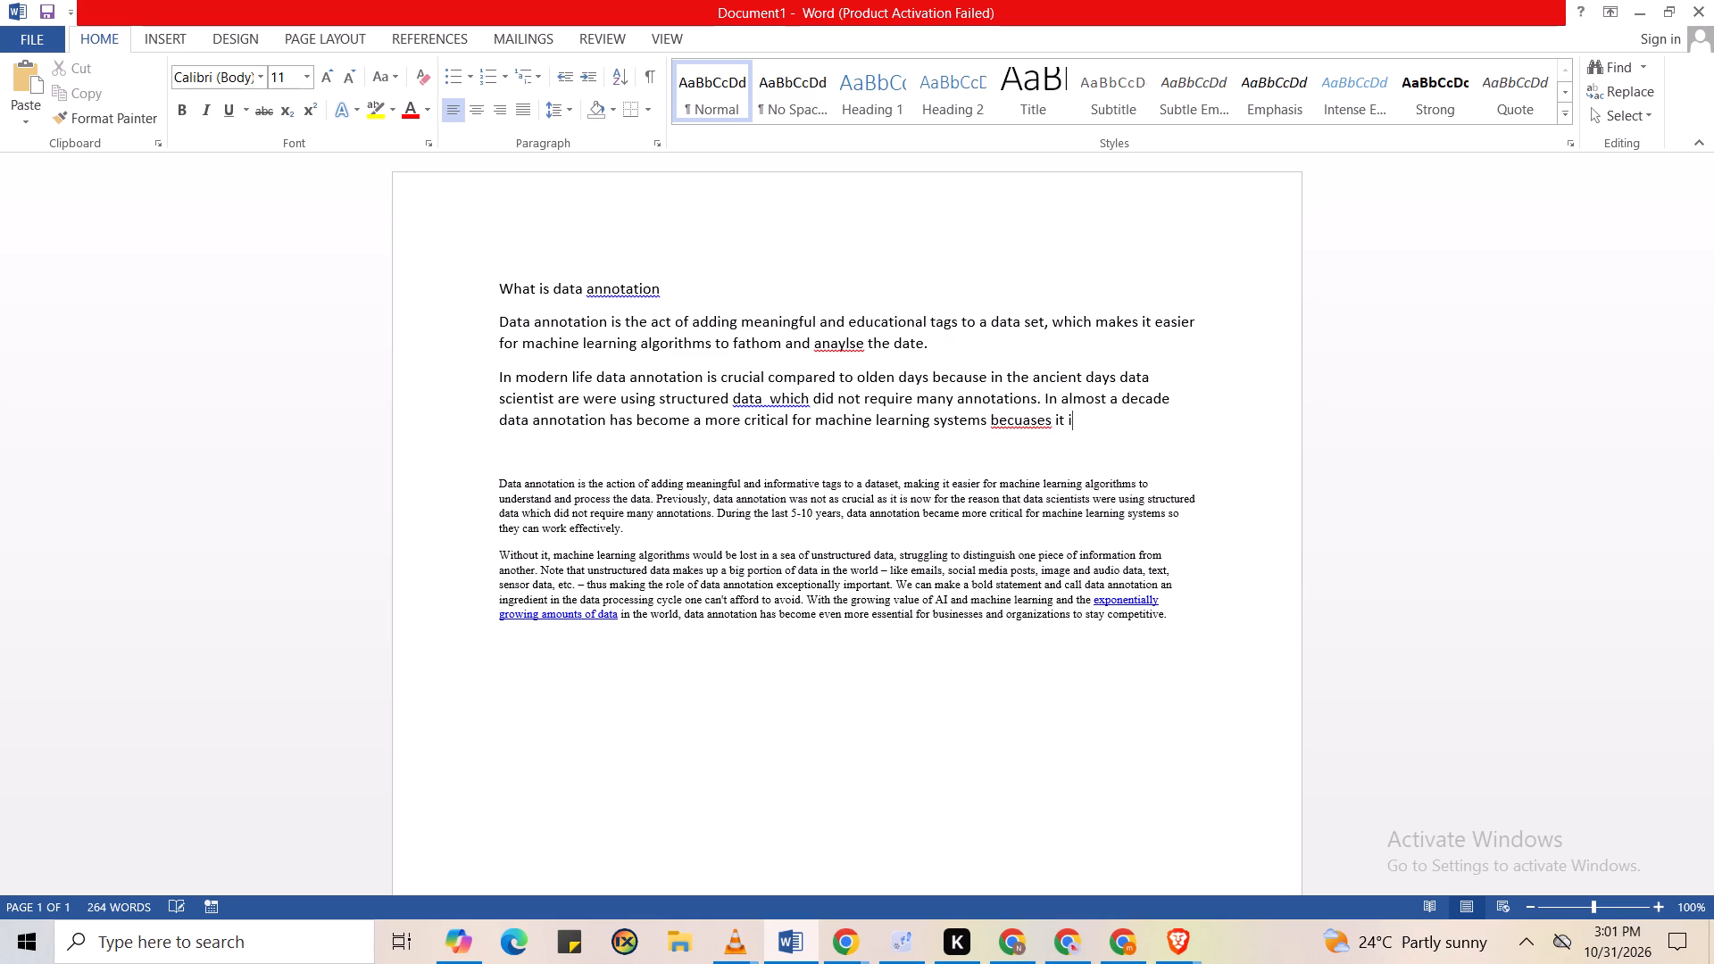
key("BackSpace")
type("aids in effective")
key("space")
type("working.")
key("space")
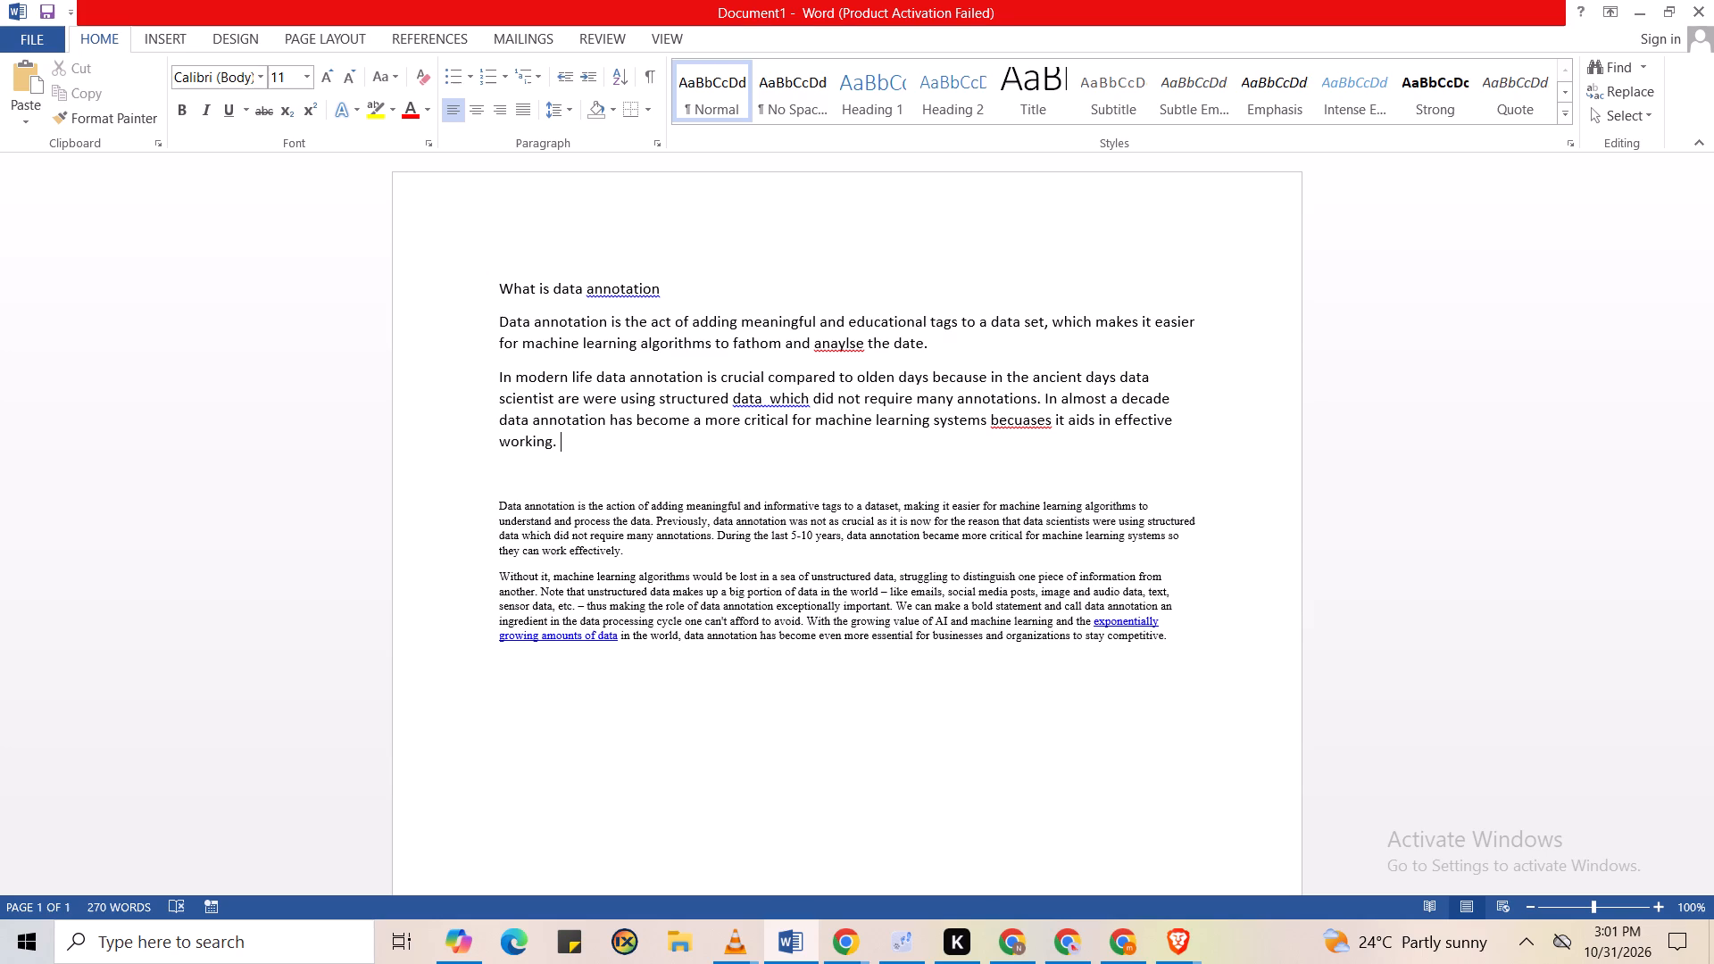
Start a third paragraph with "Recently, without data annotation".
key("Return")
type("wit")
type("hout")
key("BackSpace")
key("BackSpace")
key("BackSpace")
key("BackSpace")
key("BackSpace")
key("BackSpace")
key("BackSpace")
type("recently, without data an")
type("notation")
key("space")
Continue the third paragraph with "machine learning would be lost in a sea o unstructured".
type("me")
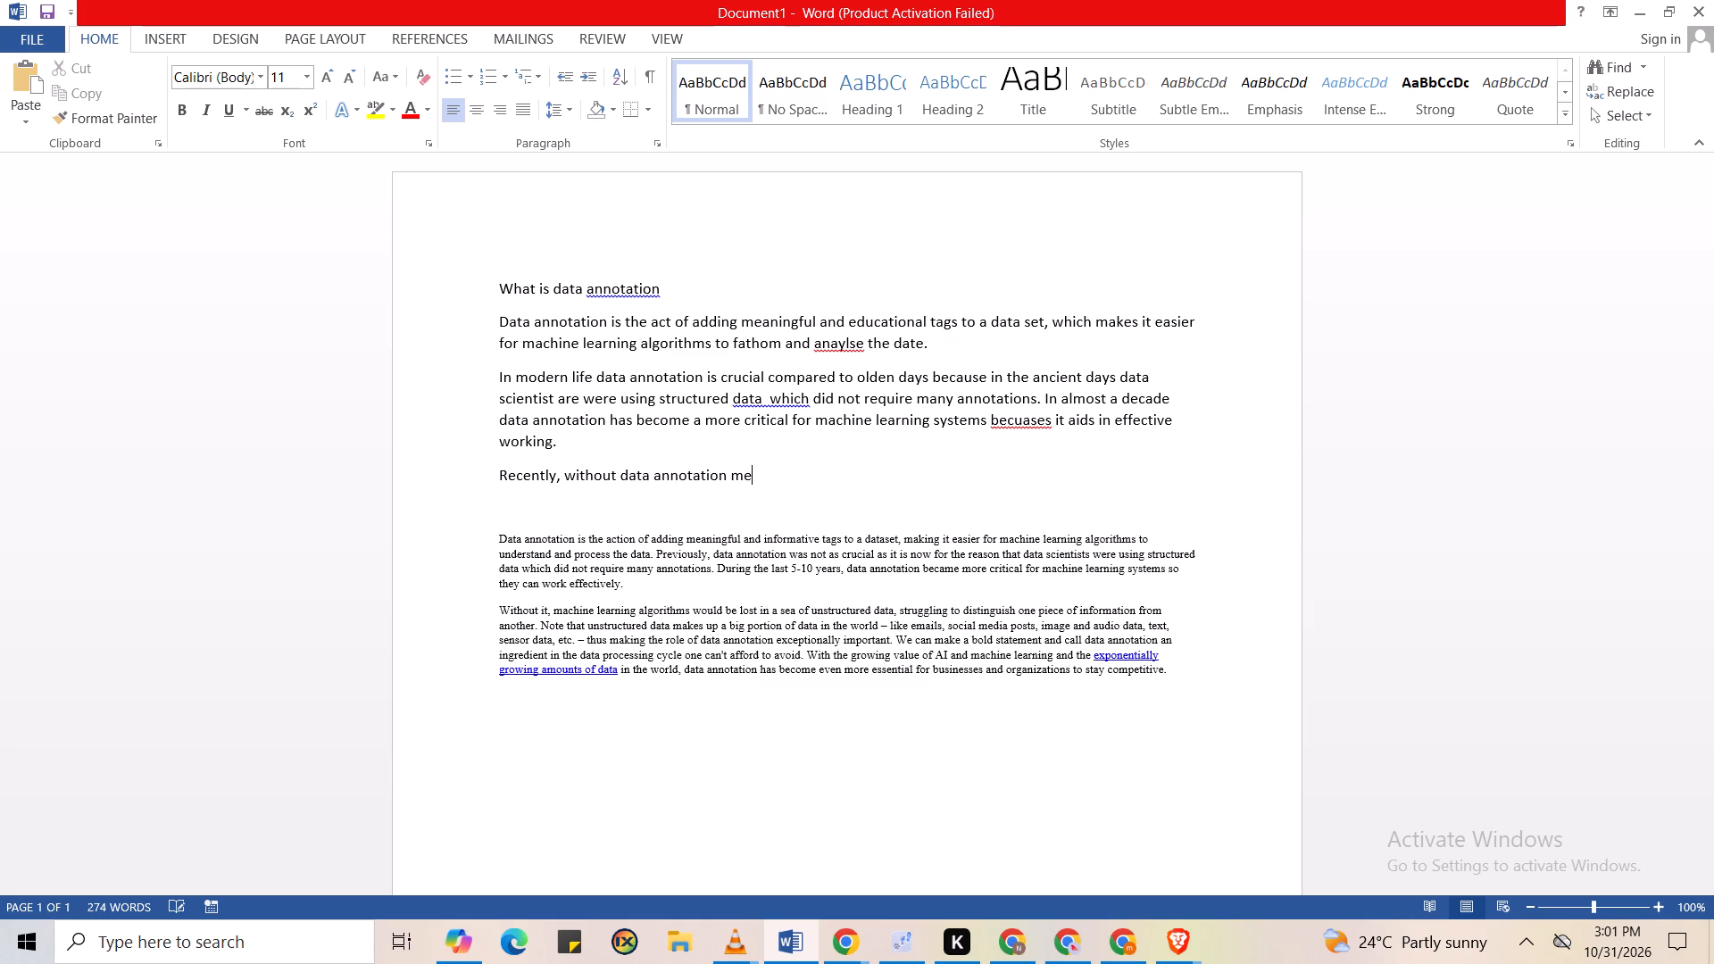
type("chien")
key("BackSpace")
key("BackSpace")
key("BackSpace")
key("BackSpace")
key("BackSpace")
key("BackSpace")
type("achine learning would")
key("space")
key("e")
key("BackSpace")
type("be lost in a sea o unstructred ata")
key("BackSpace")
key("BackSpace")
key("BackSpace")
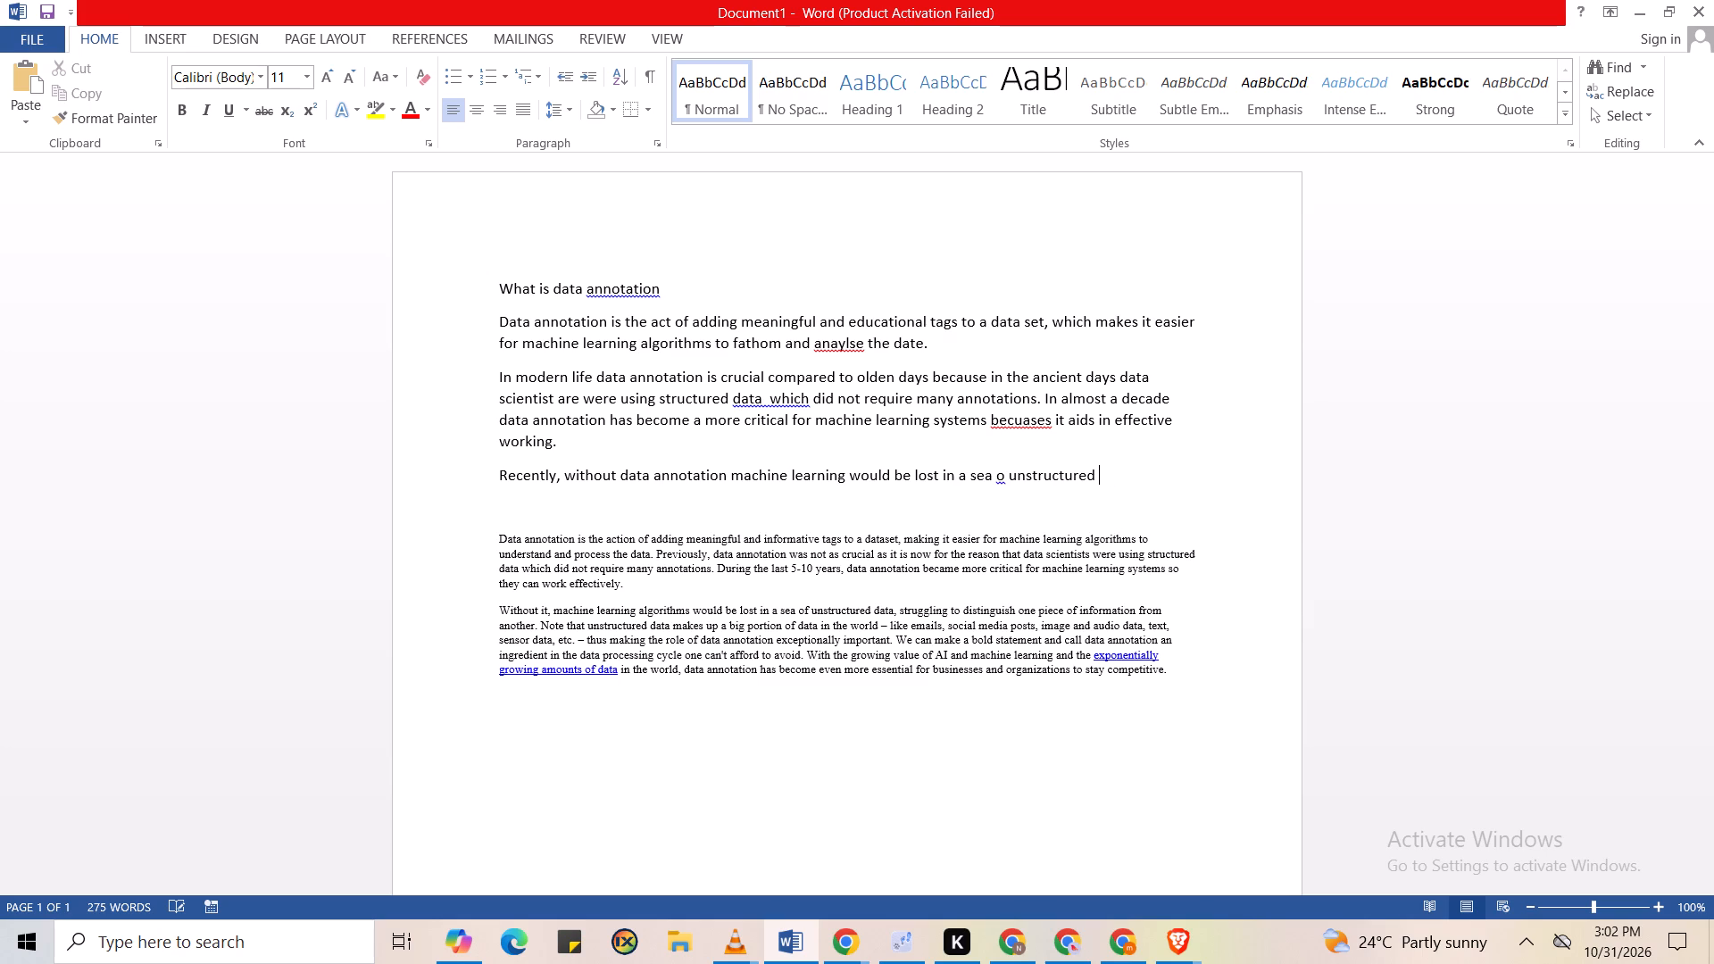
Continue the third paragraph's sentence with "data which would lead to overload of work".
type("data which would lead to data")
key("space")
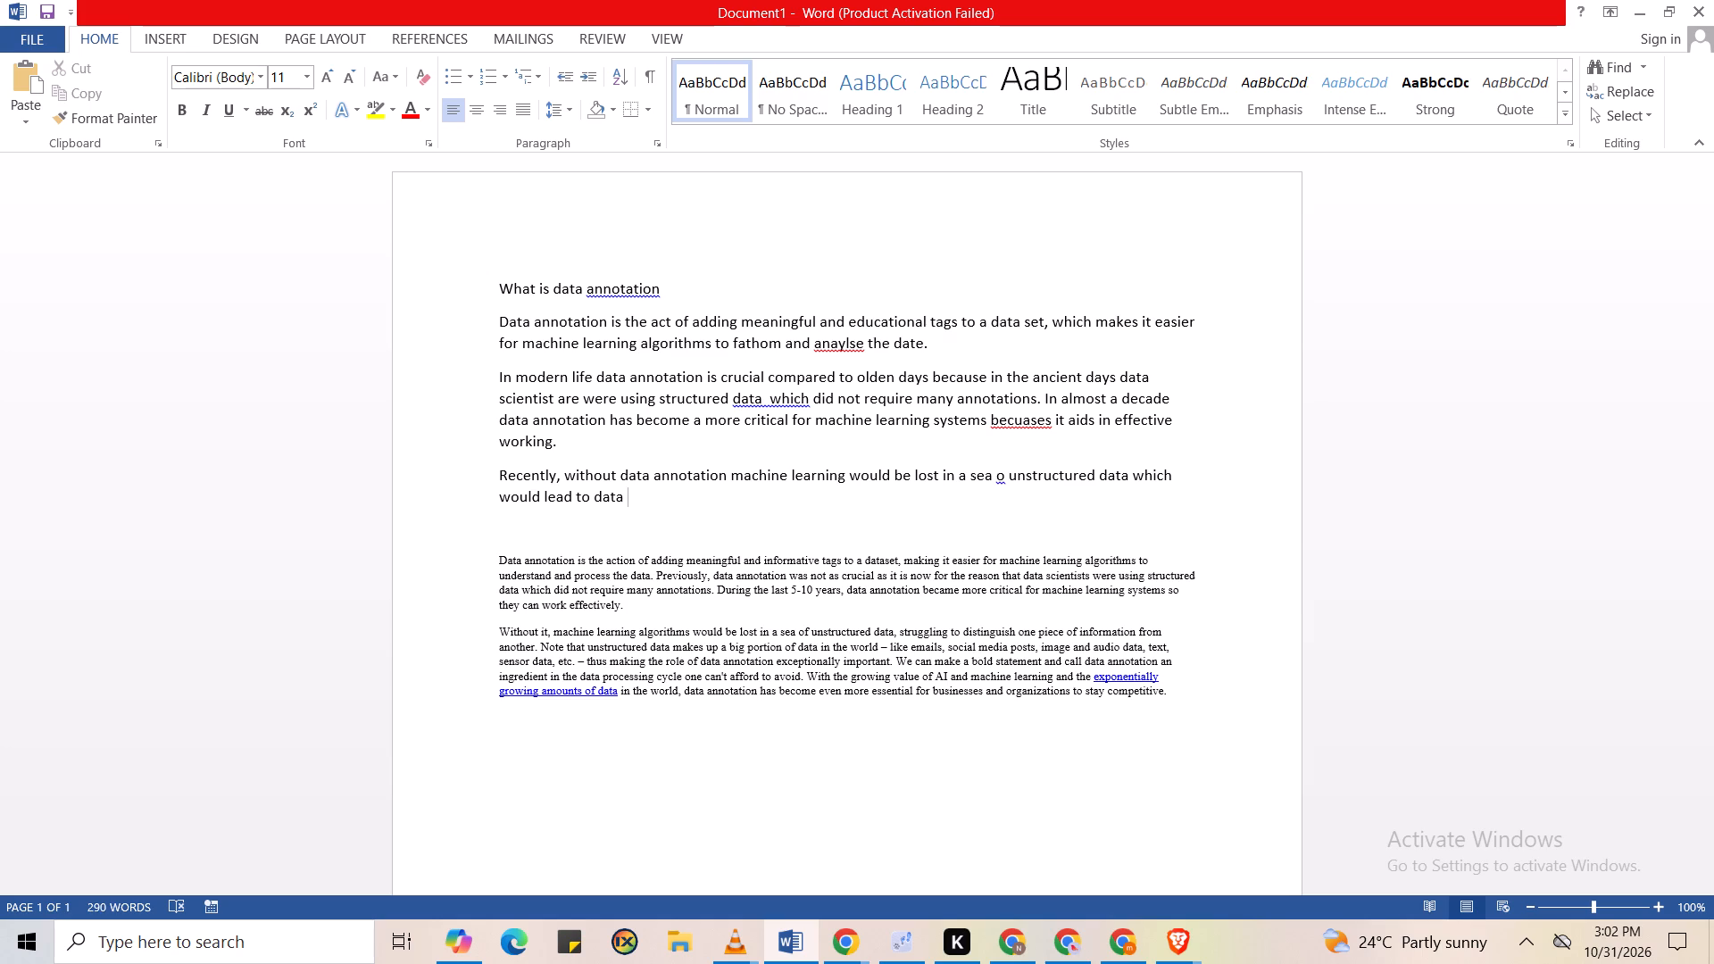
key("BackSpace")
key("BackSpace")
key("BackSpace")
key("BackSpace")
key("BackSpace")
type("ov")
key("BackSpace")
type("verlo")
type("ad of work")
key("space")
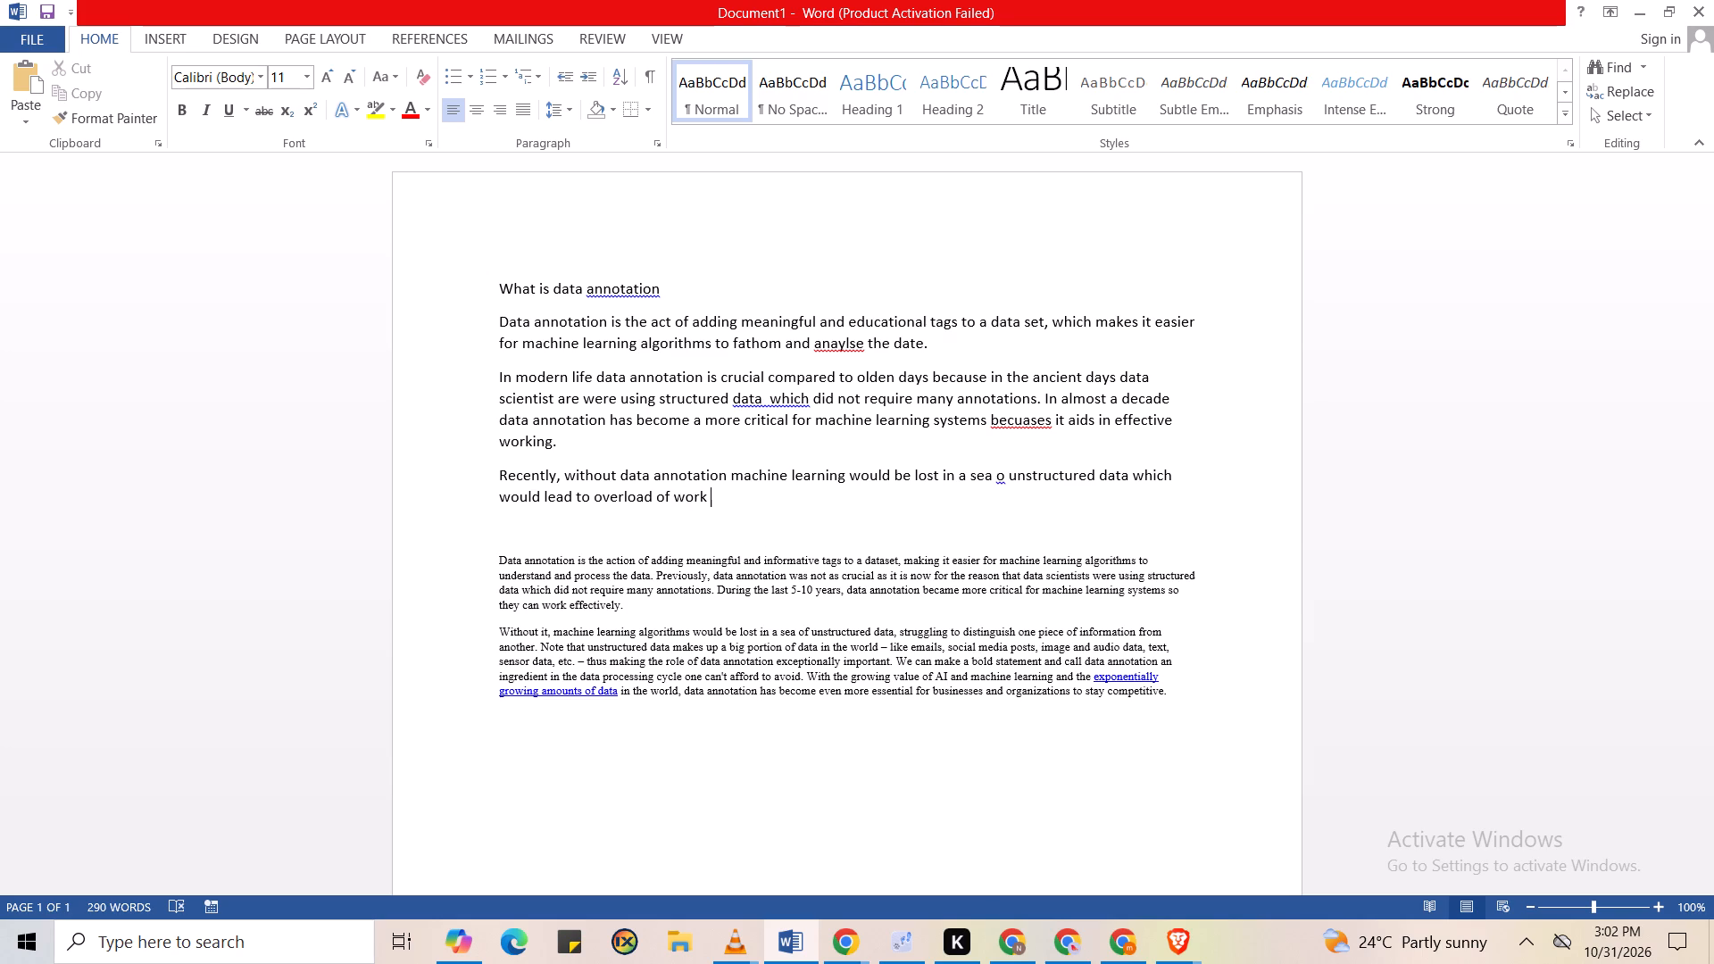
Add "while trying to distinguish" after "overload of work".
key("w")
key("BackSpace")
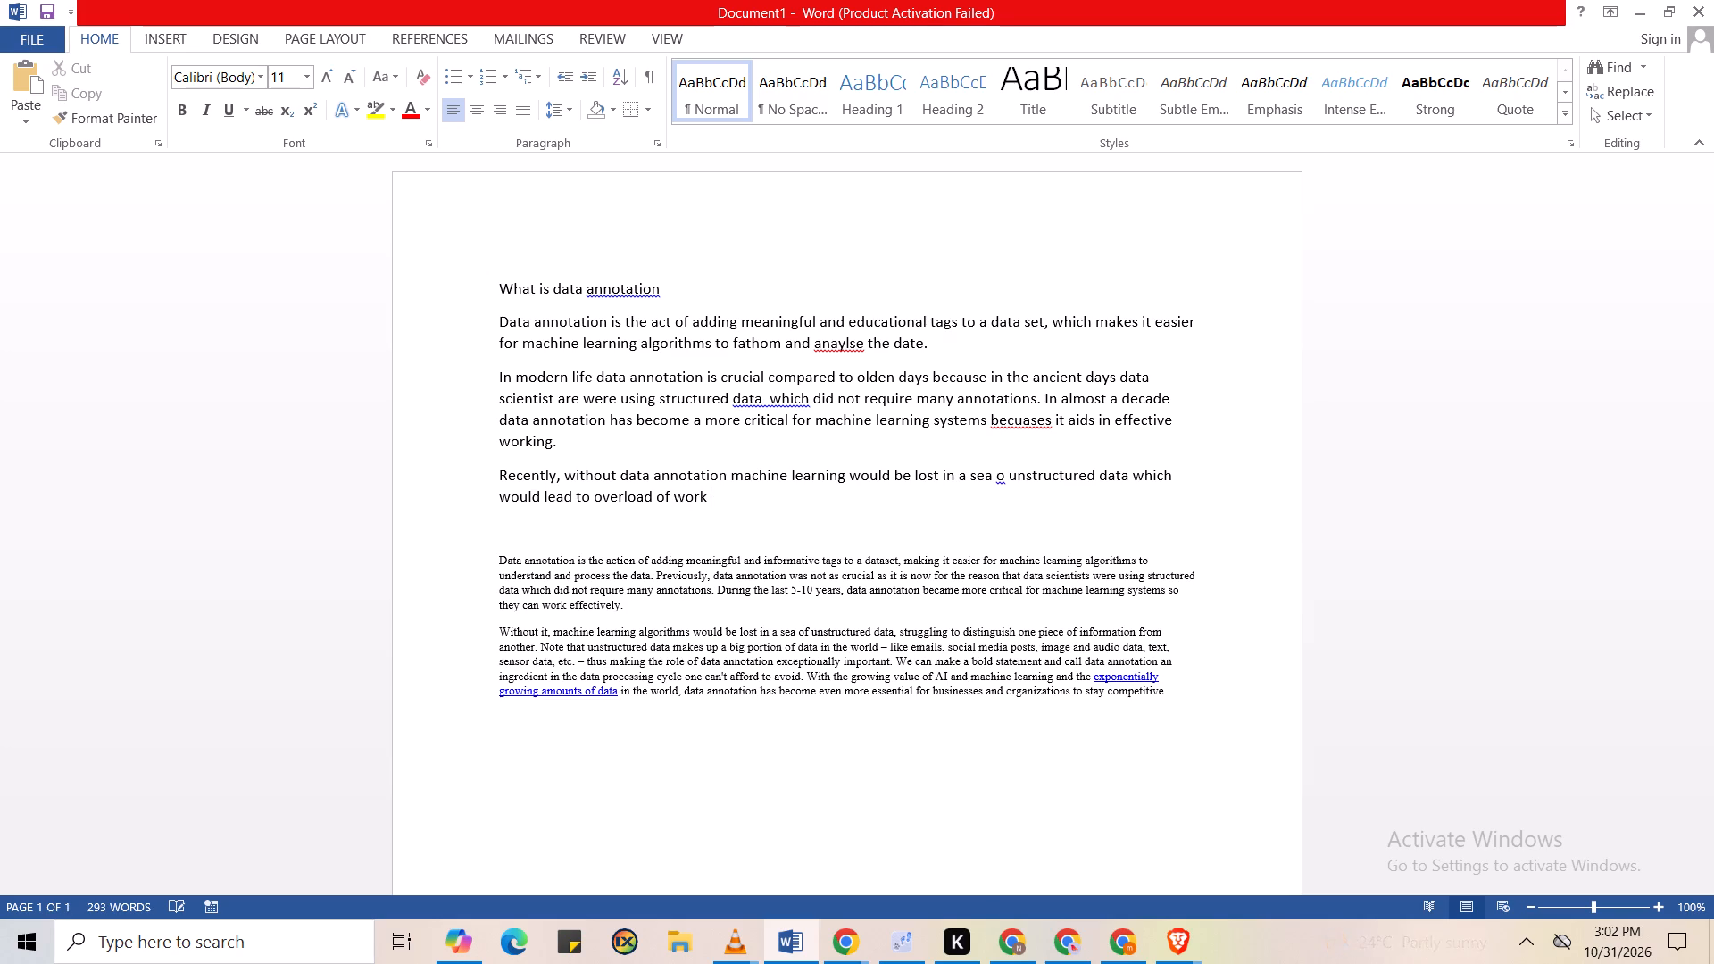
type("while tyi")
key("BackSpace")
key("BackSpace")
key("r")
type("ying to i")
key("BackSpace")
type("distiguish")
key("space")
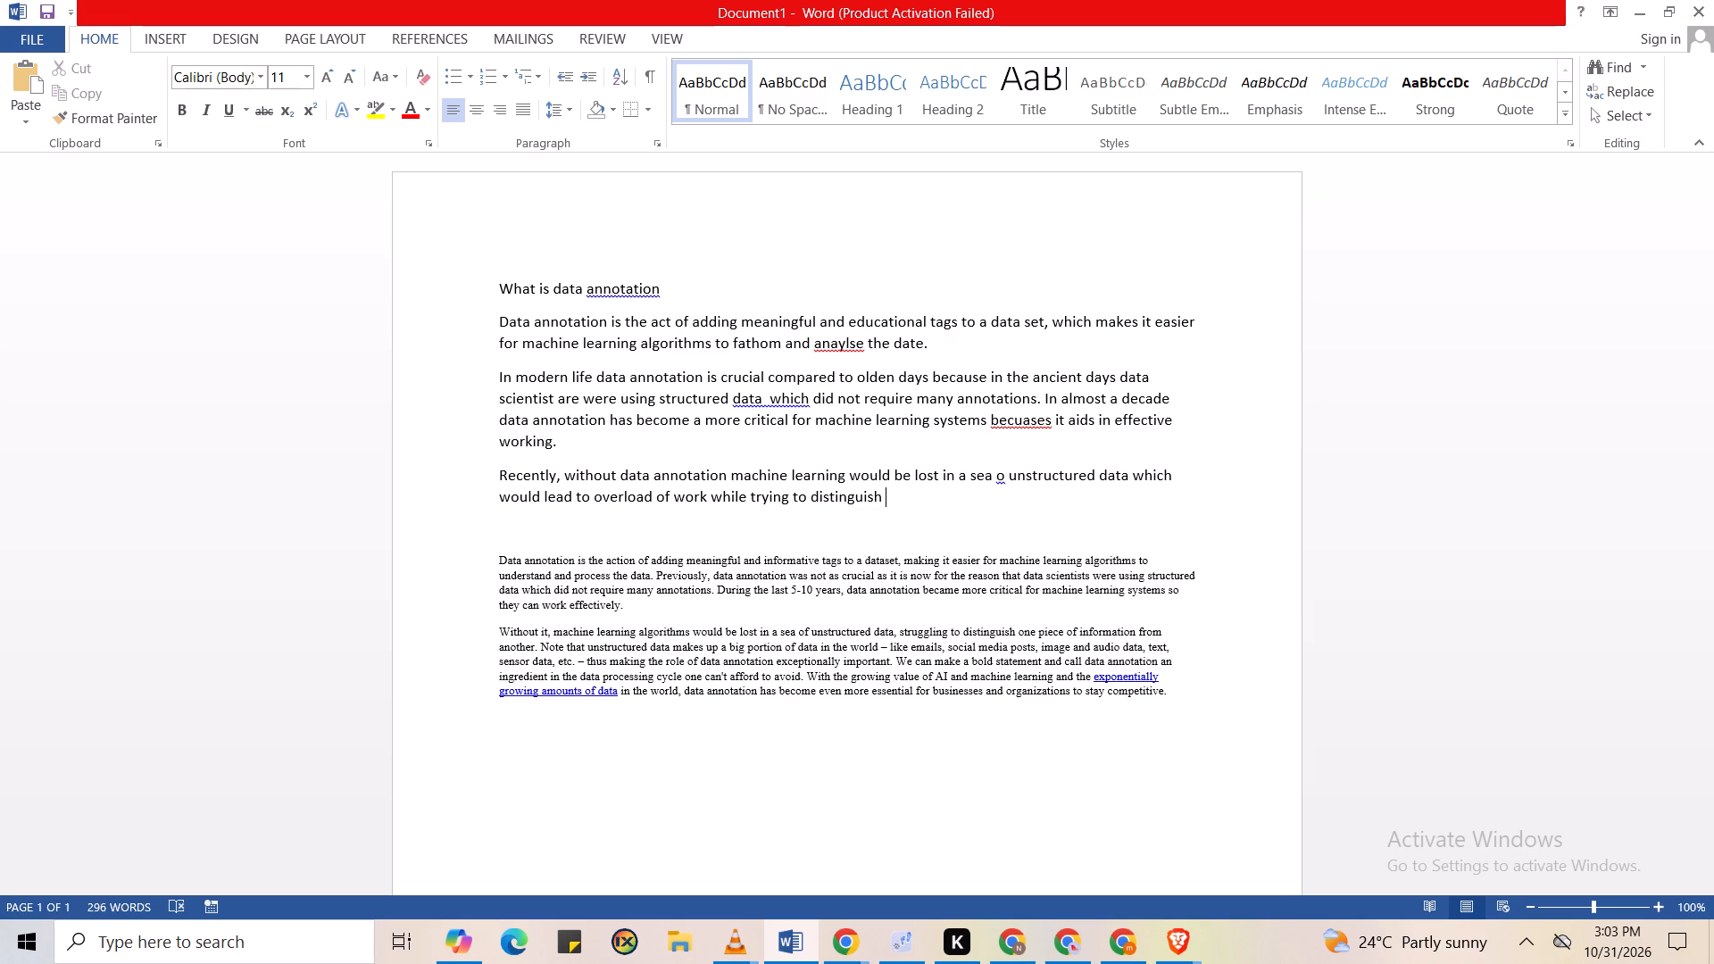
Complete the third paragraph's sentence with "one piece of information from the other.".
type("one piece of")
key("space")
type("information from the aother")
key("BackSpace")
key("BackSpace")
key("BackSpace")
key("BackSpace")
key("BackSpace")
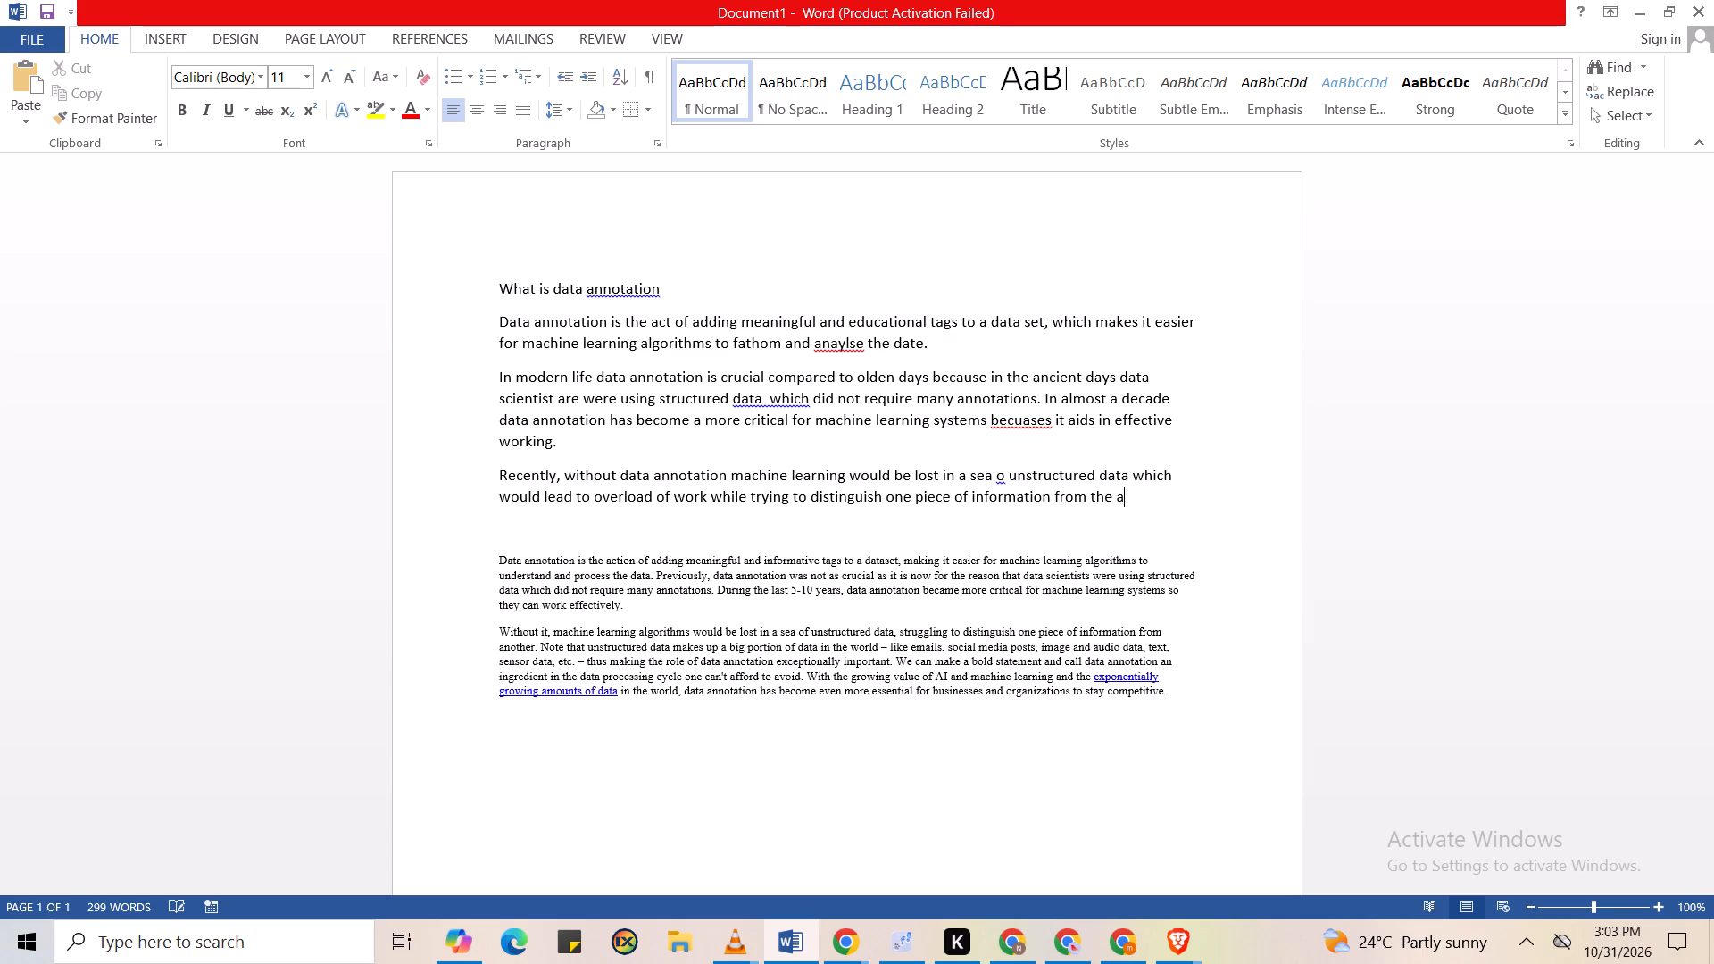
type("ther")
key("space")
key("BackSpace")
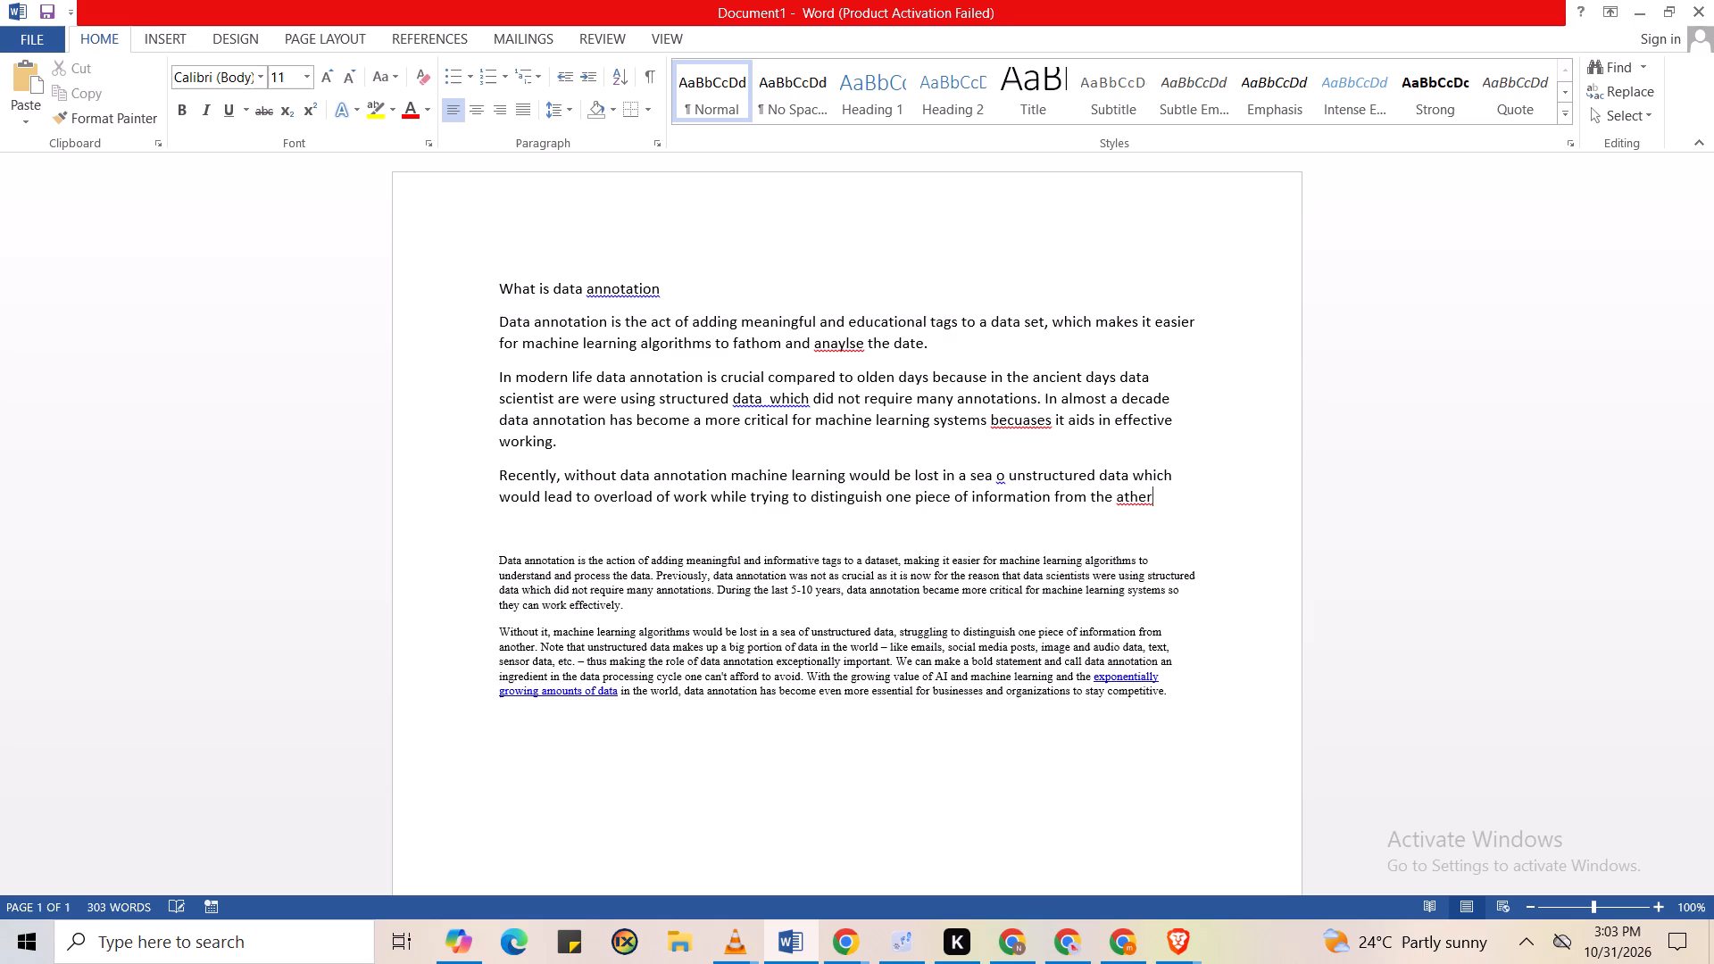
key("BackSpace")
key("BackSpace")
key("BackSpace")
key("BackSpace")
key("BackSpace")
type("other.")
key("space")
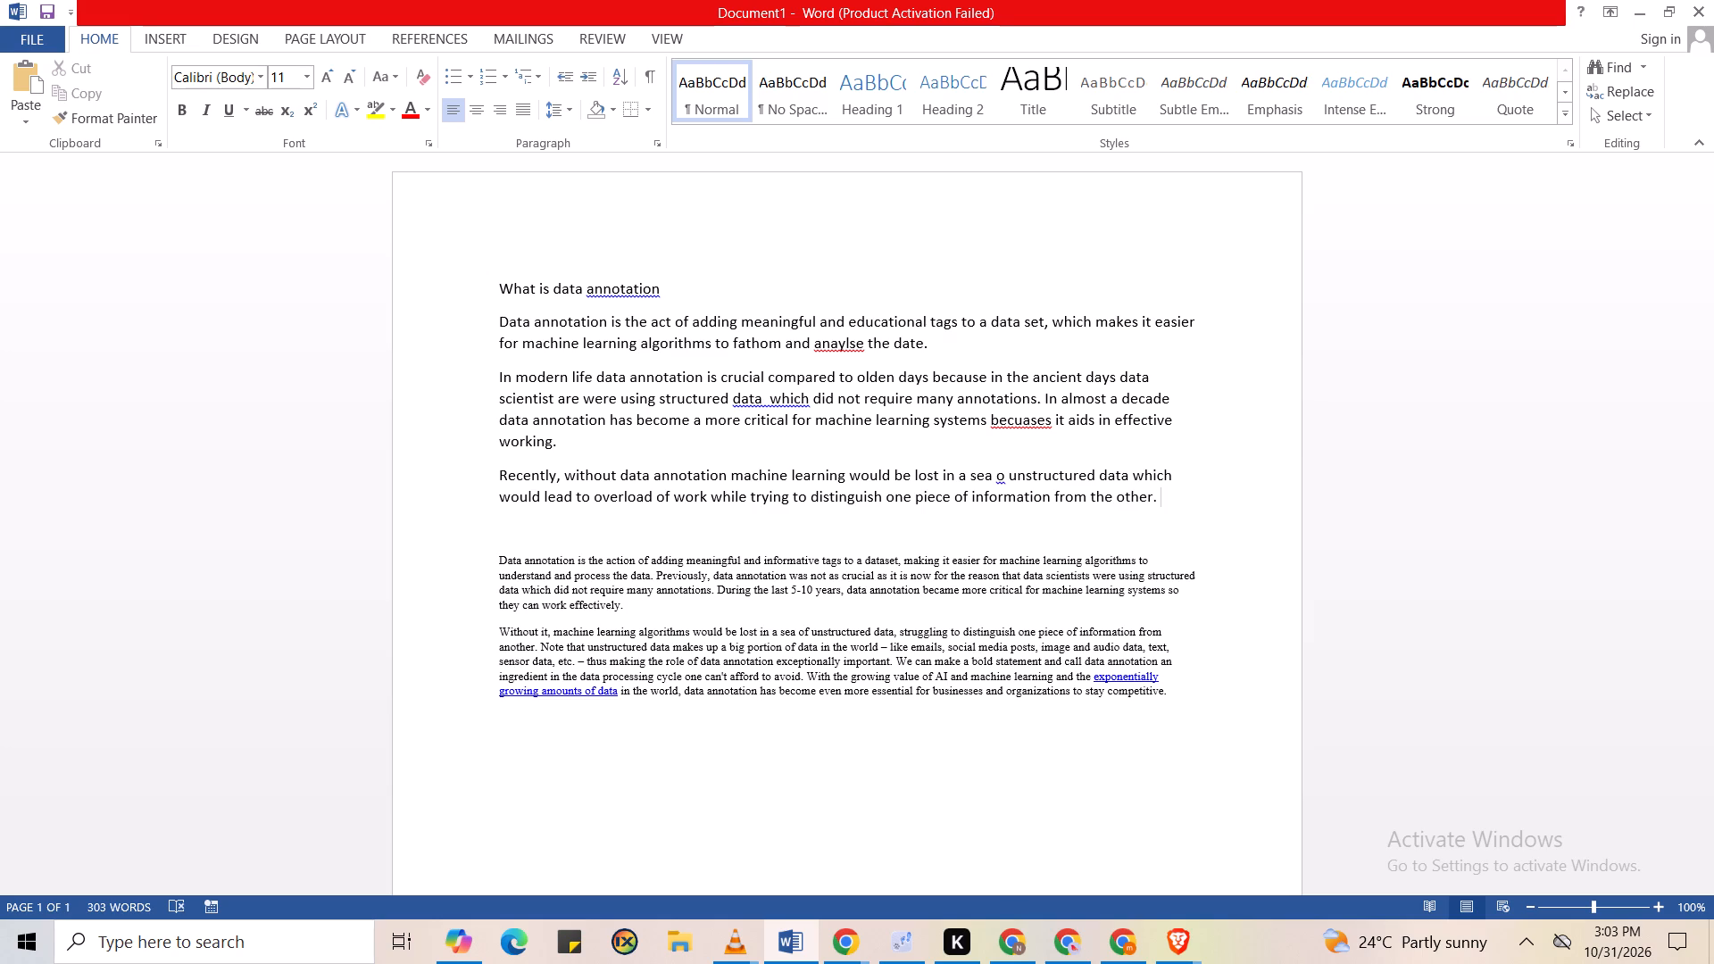
Correct "o" to "of" before "unstructured data" in the third paragraph, and return to the paragraph's end.
left_click(1005, 473)
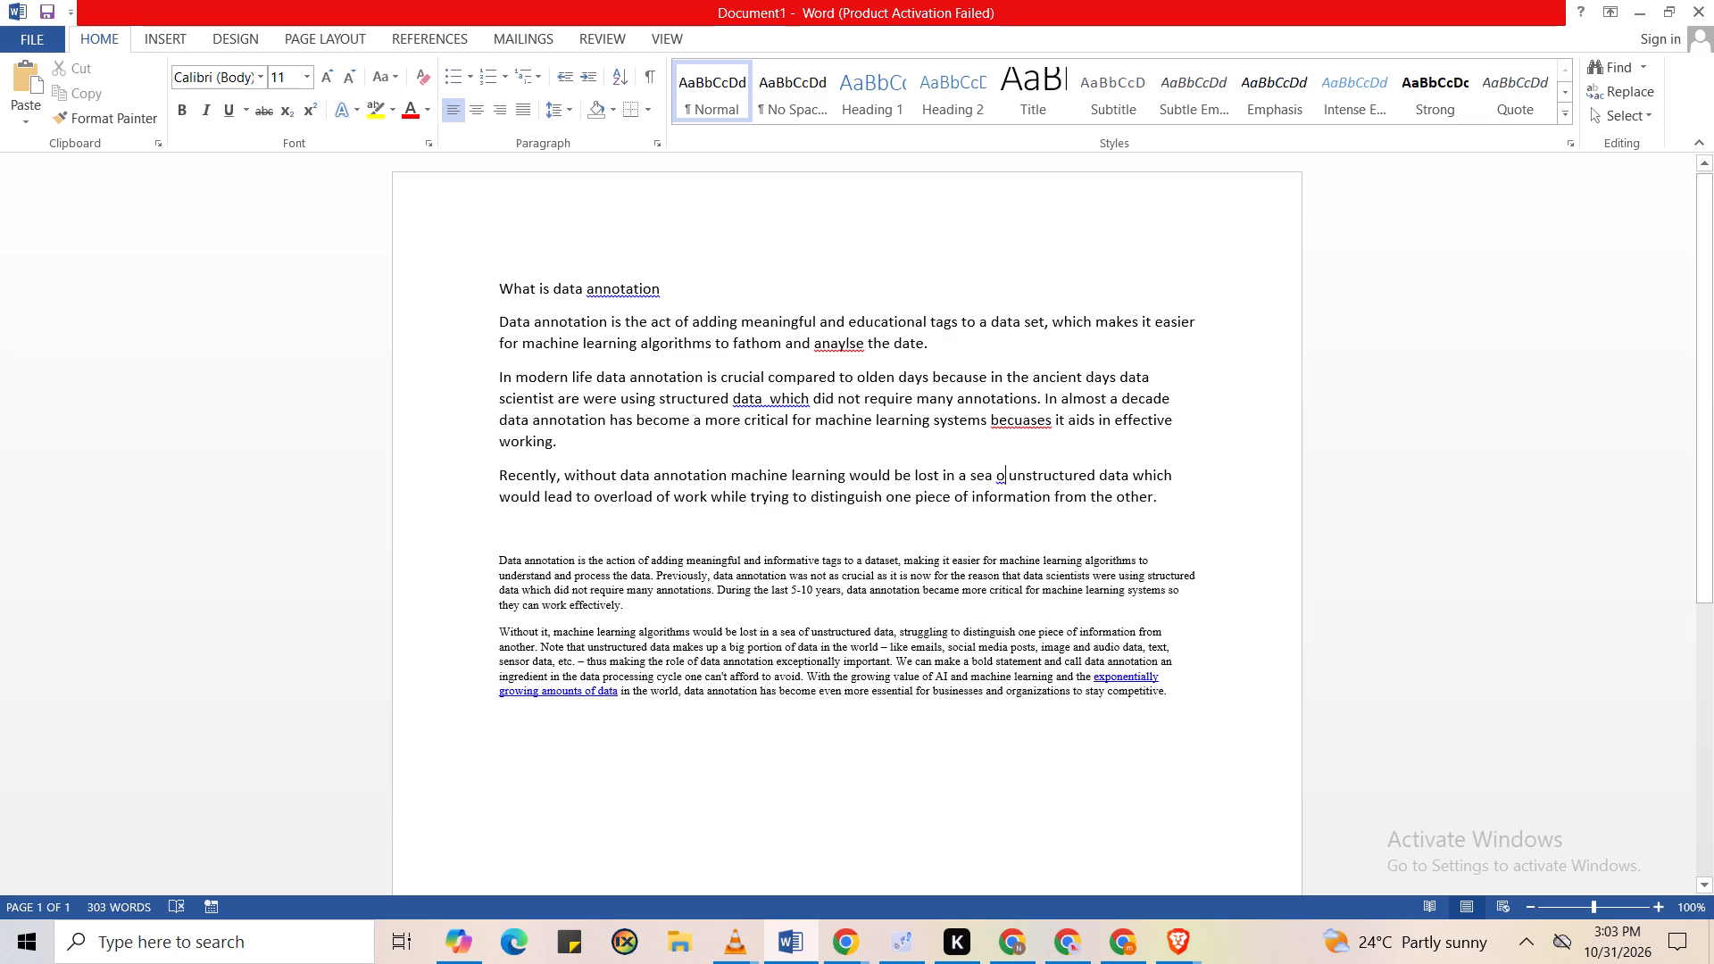
key("f")
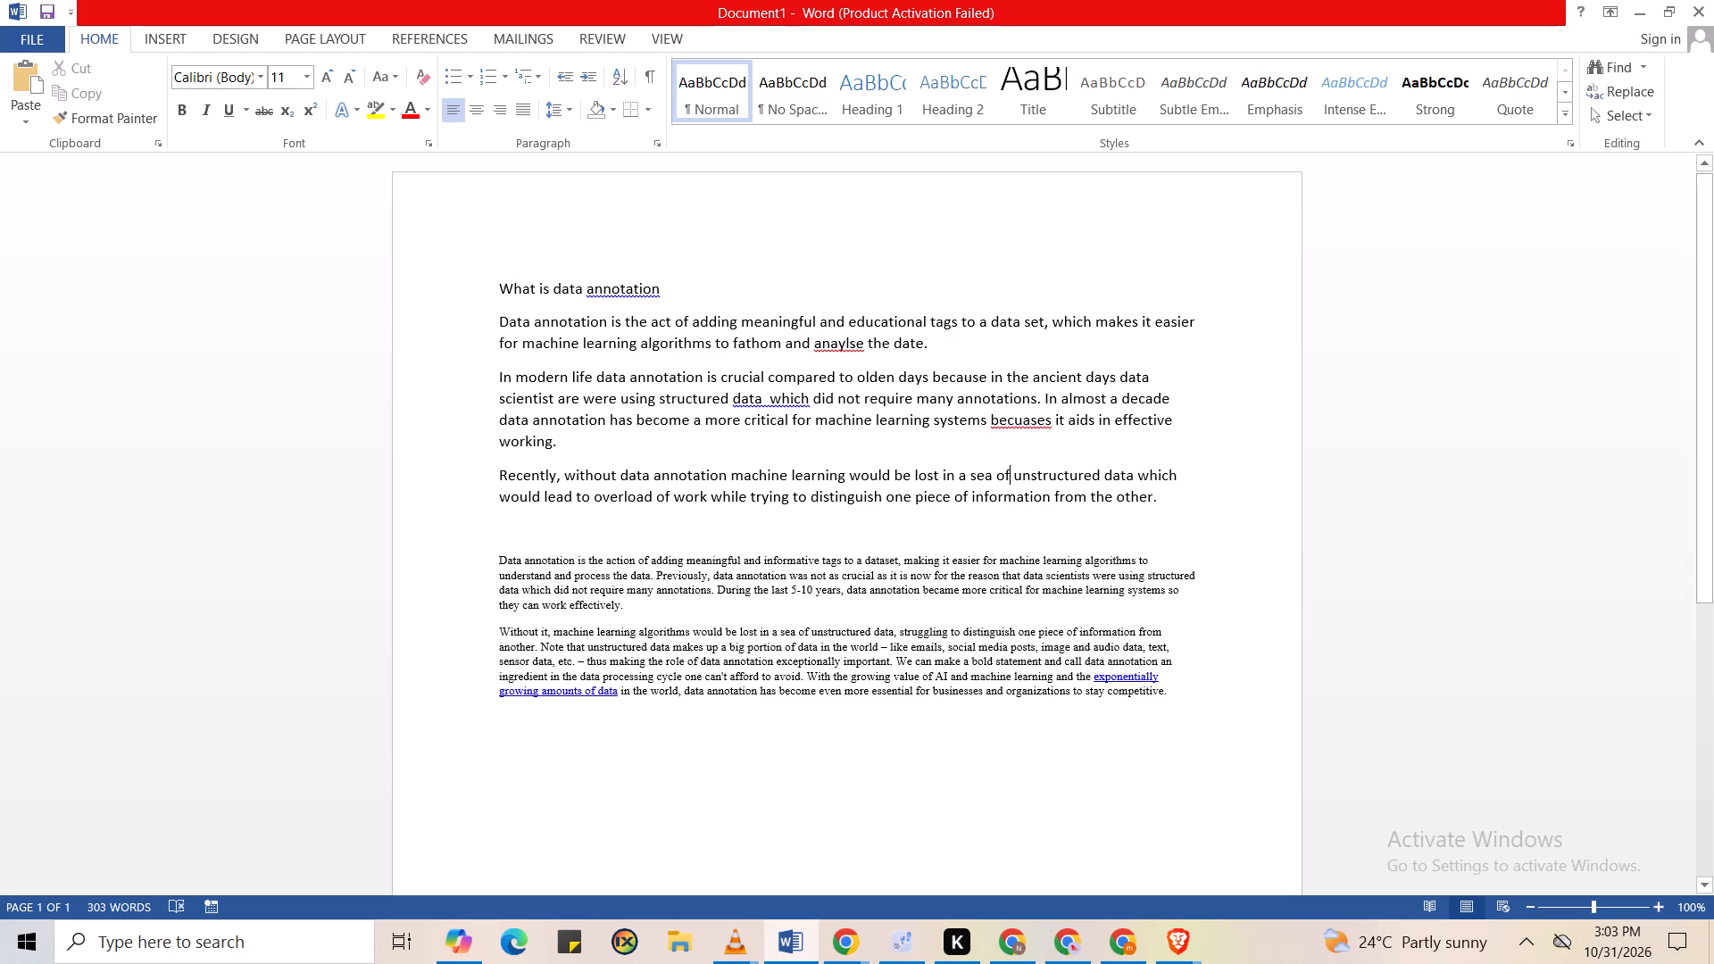
left_click(1153, 502)
left_click(1173, 510)
key("space")
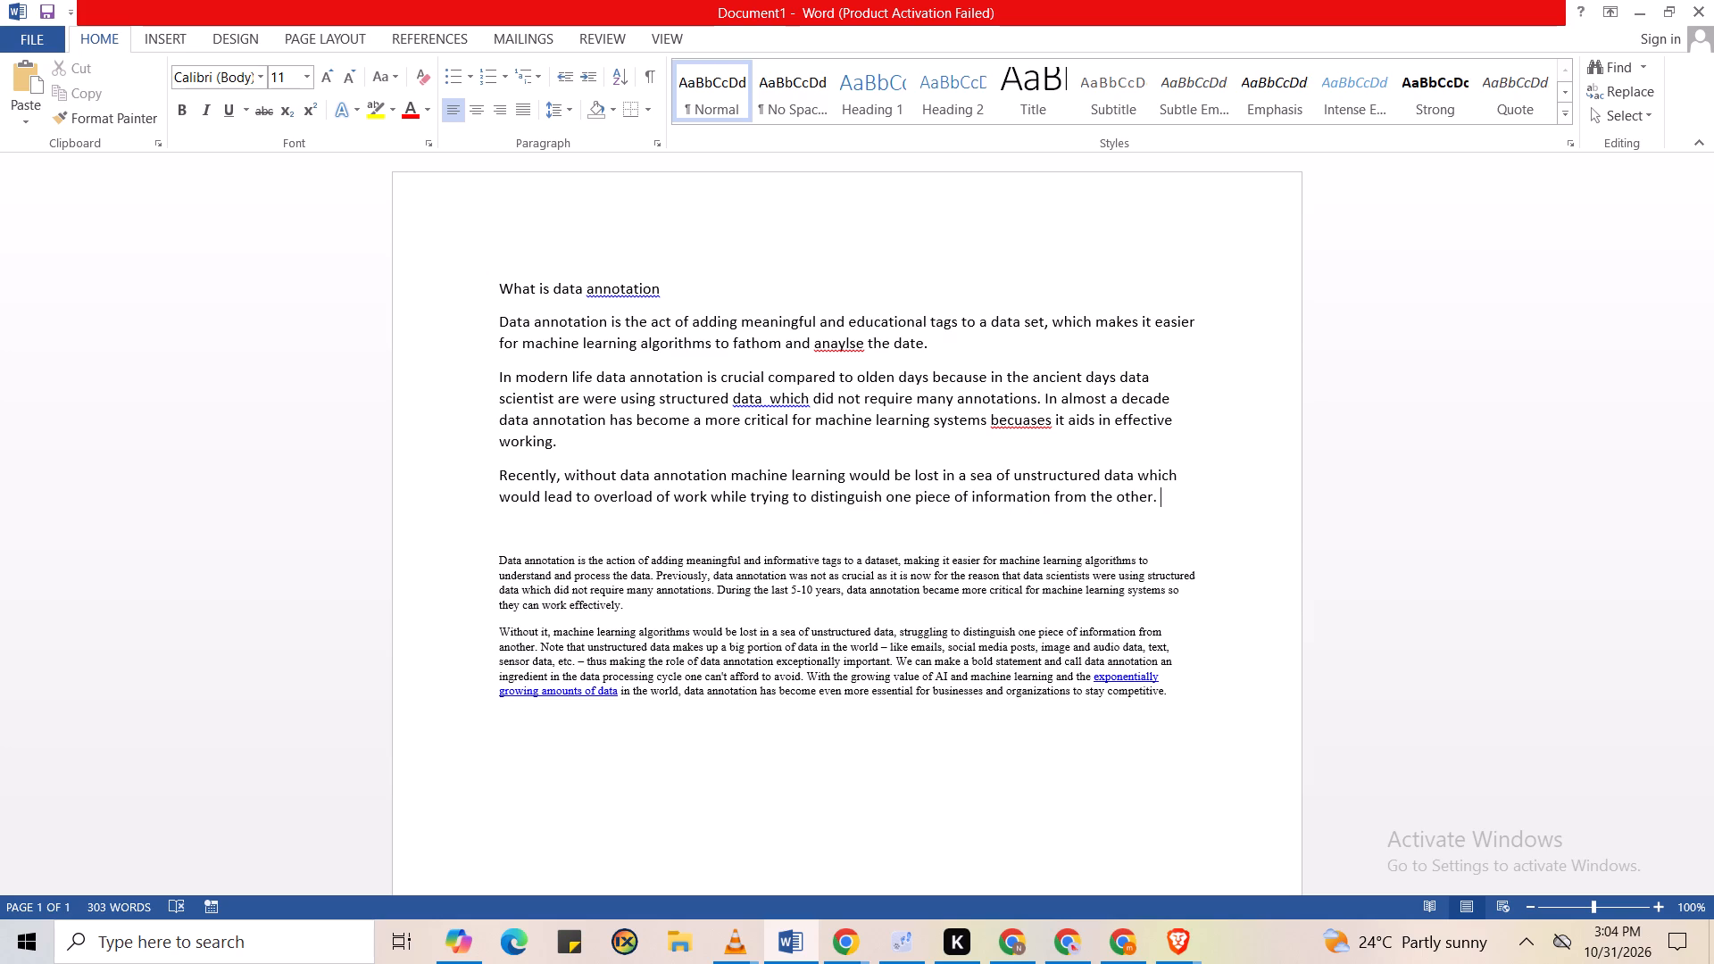
Start a fourth paragraph with the sentence "Unstructured data makes the role of data annotation important.".
key("Return")
type("unstru")
type("ctured data maes")
key("space")
key("BackSpace")
key("BackSpace")
key("BackSpace")
key("BackSpace")
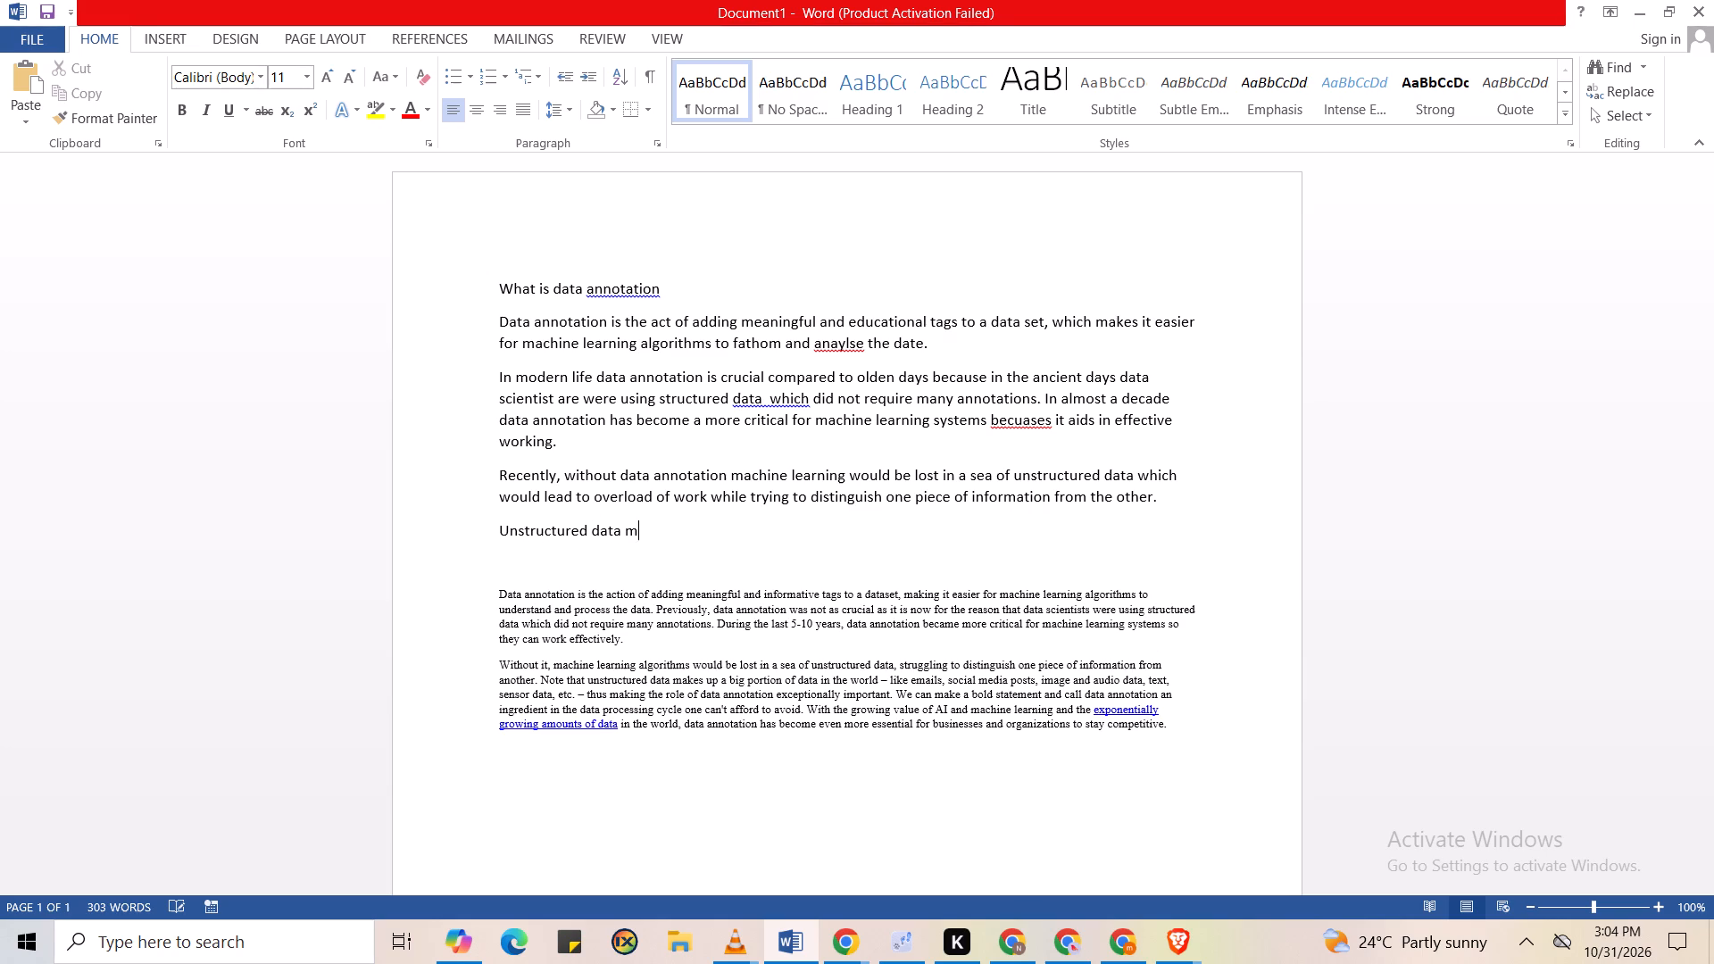
type("akes the role of data anota")
type("tion impi")
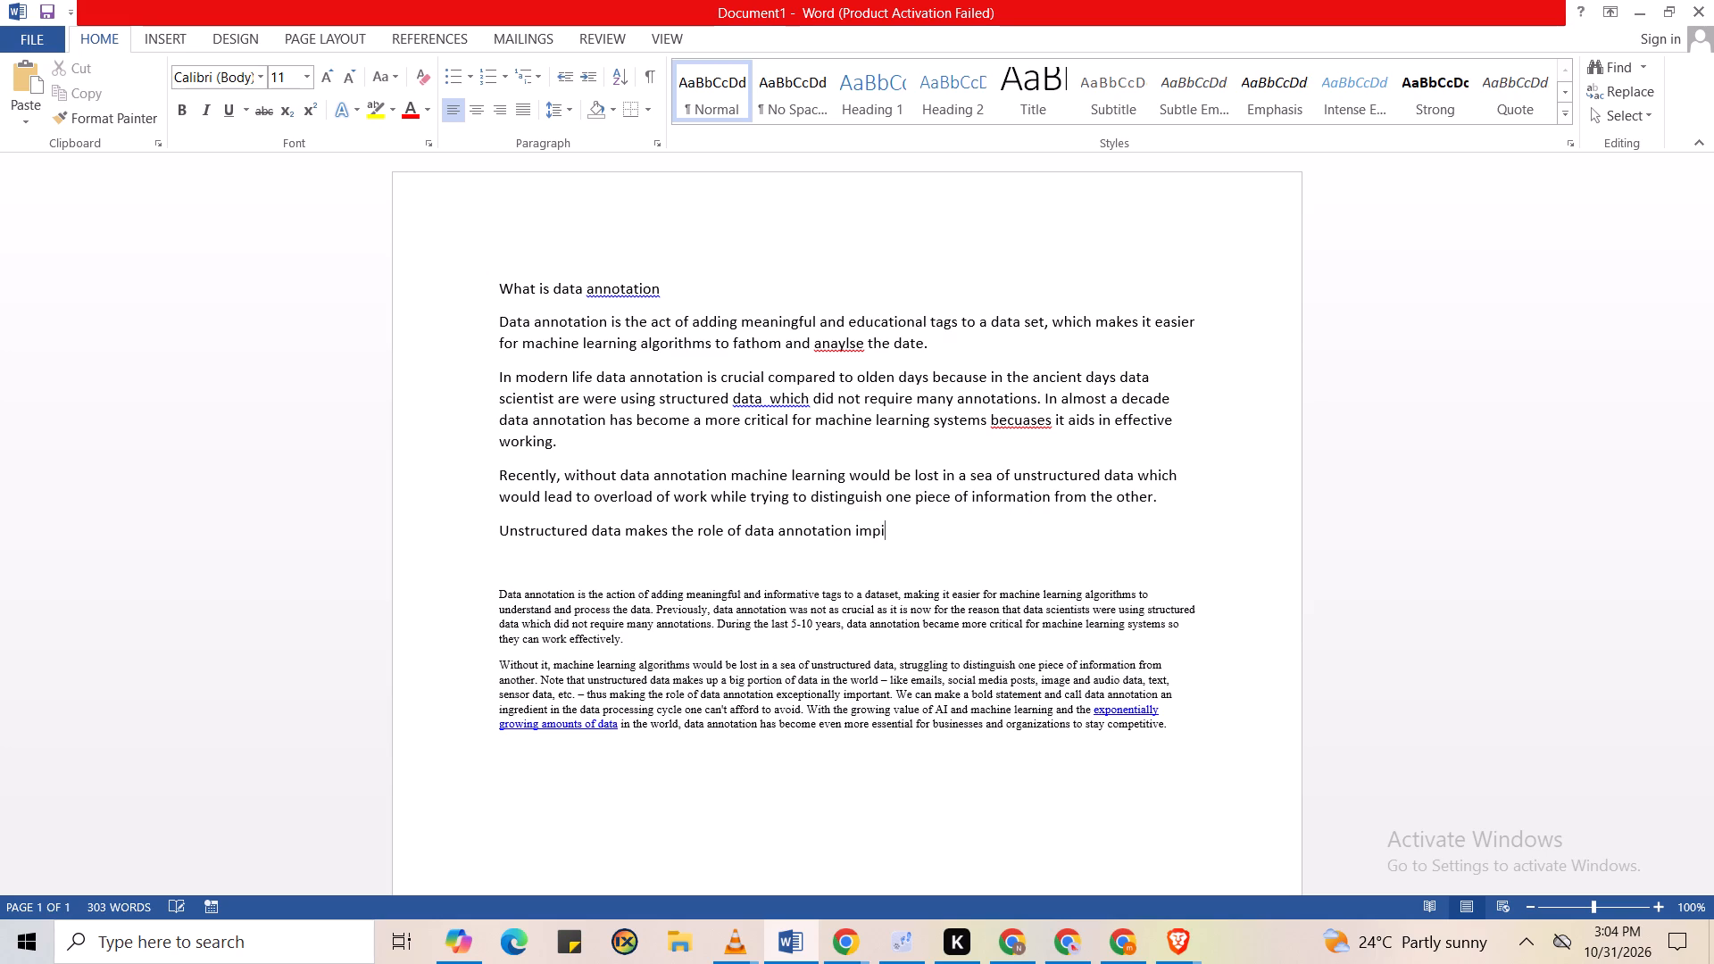
key("BackSpace")
type("ortabt")
key("BackSpace")
key("BackSpace")
type("nt")
type(".")
Begin the fourth paragraph's second sentence with "This is because it makes a big portion of".
key("space")
type("this is beacuse it maes the bifg")
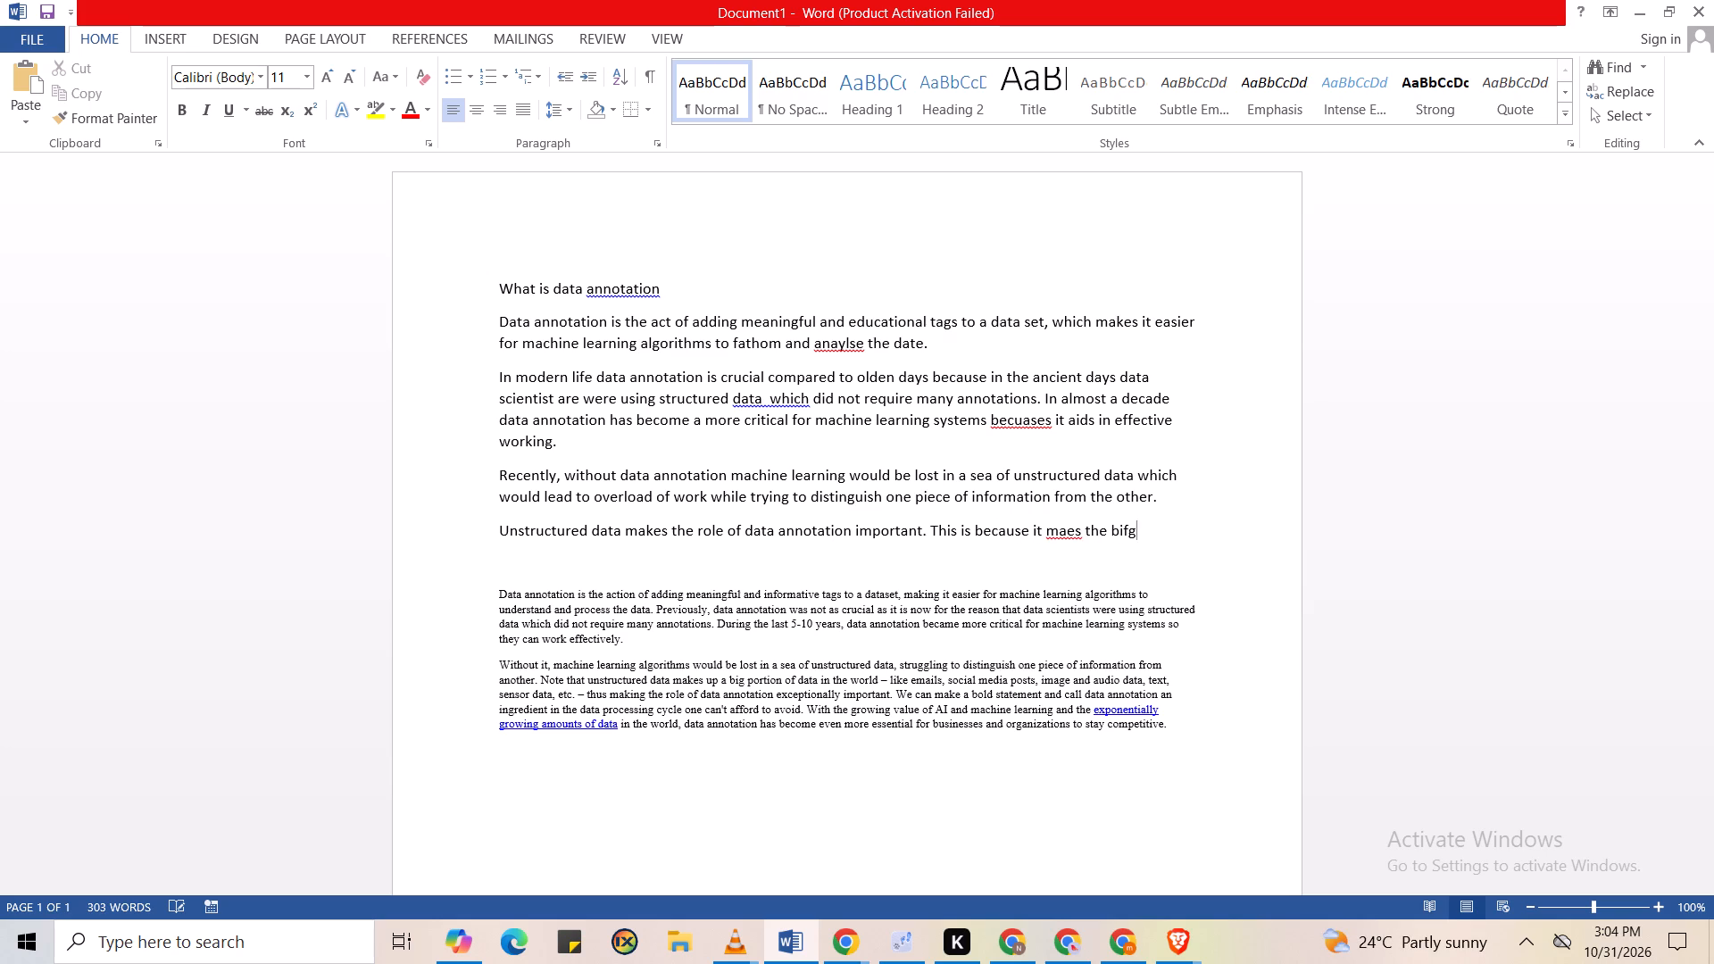
key("BackSpace")
key("BackSpace")
key("BackSpace")
key("BackSpace")
key("BackSpace")
key("BackSpace")
key("BackSpace")
key("BackSpace")
key("BackSpace")
key("BackSpace")
key("BackSpace")
type("kes a big portion of")
key("space")
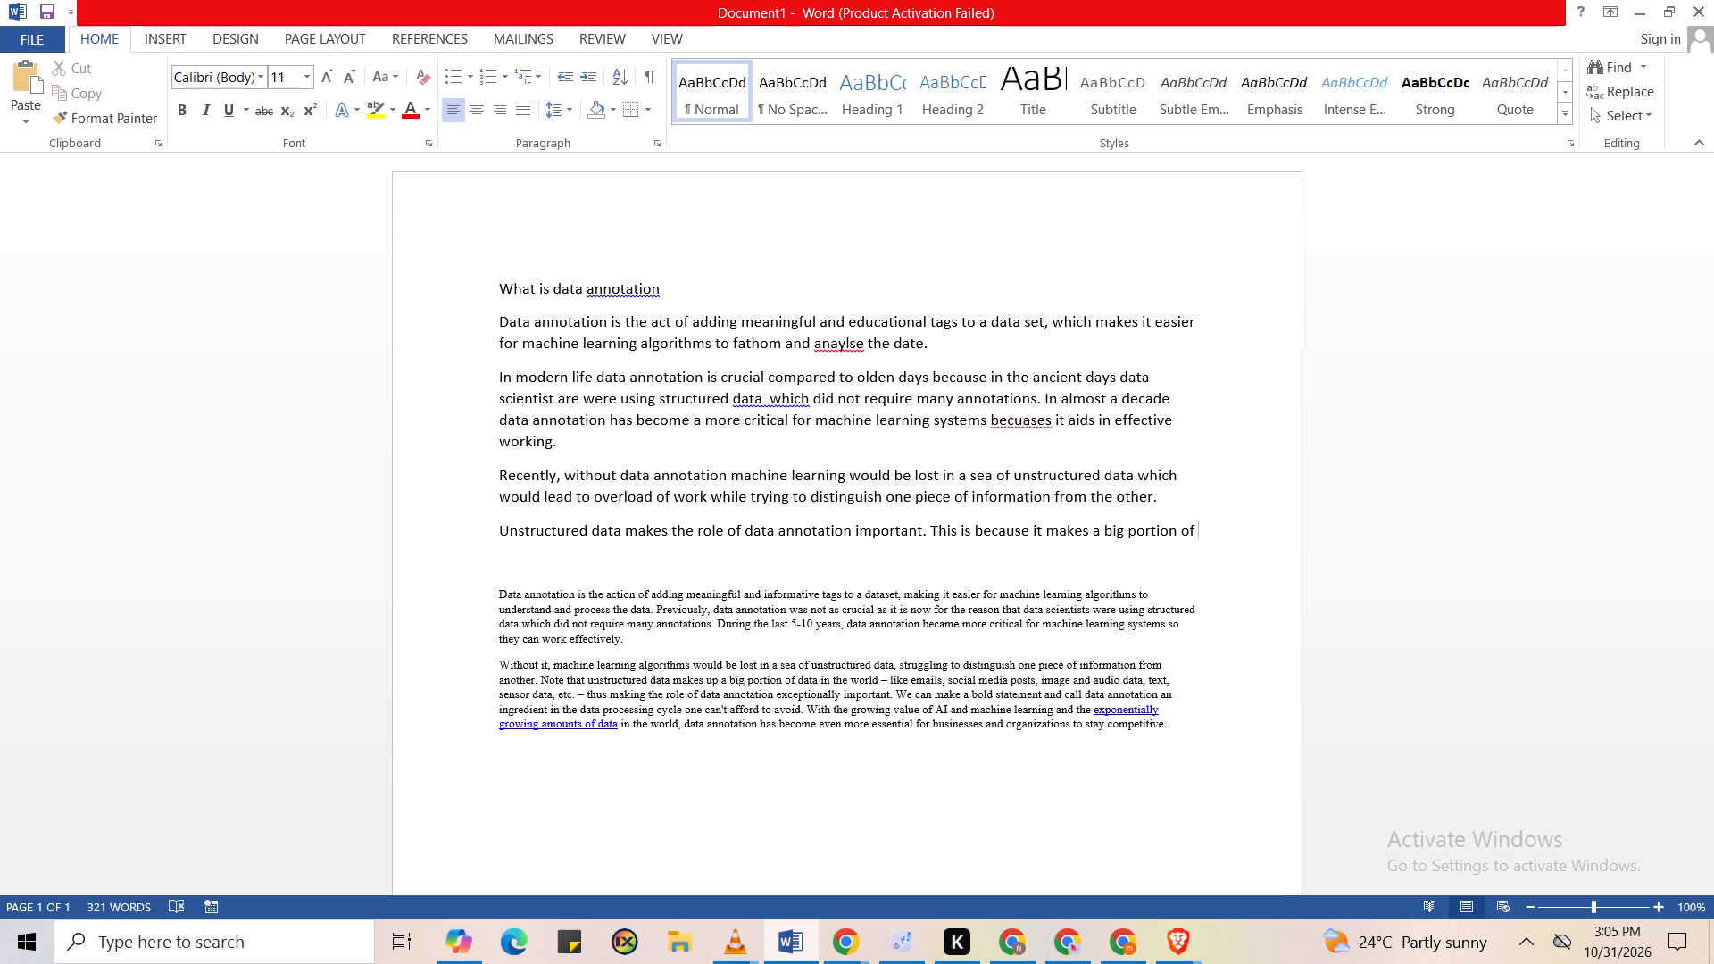
Complete the fourth paragraph's second sentence with "data in the world from images, emails, audio texts social media posts, sensor among others.".
type("data in the world from imaf")
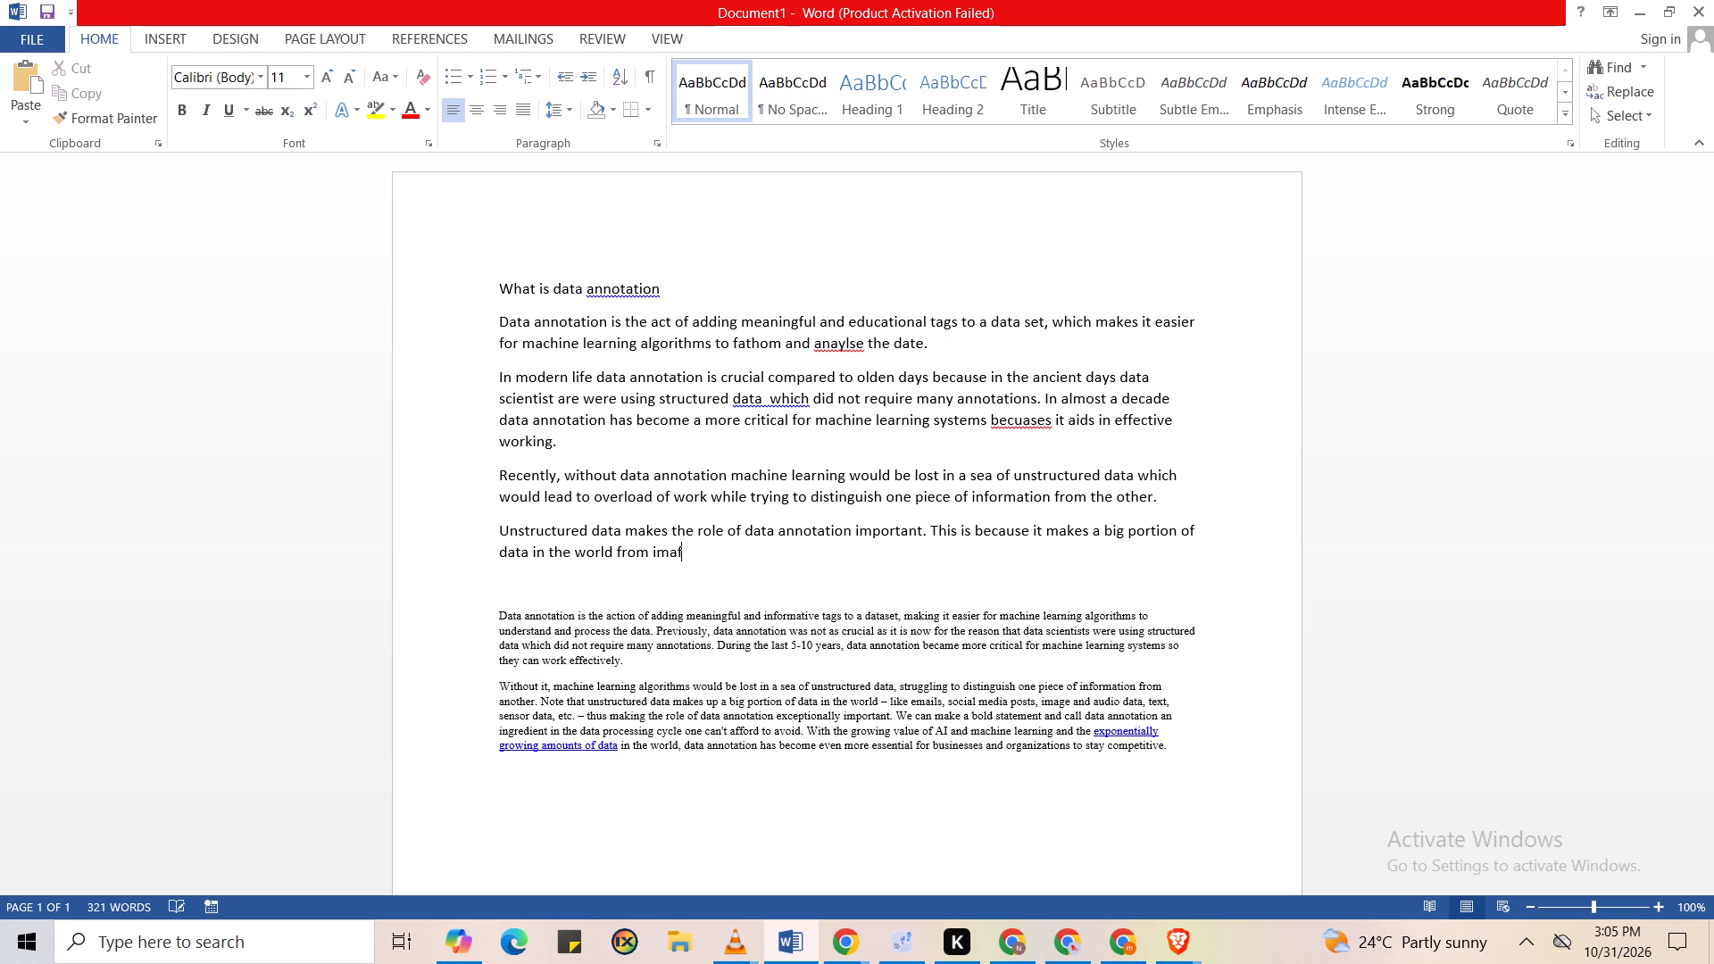
key("BackSpace")
type("ges,")
key("space")
type("emails,")
key("space")
type("audio texts sou")
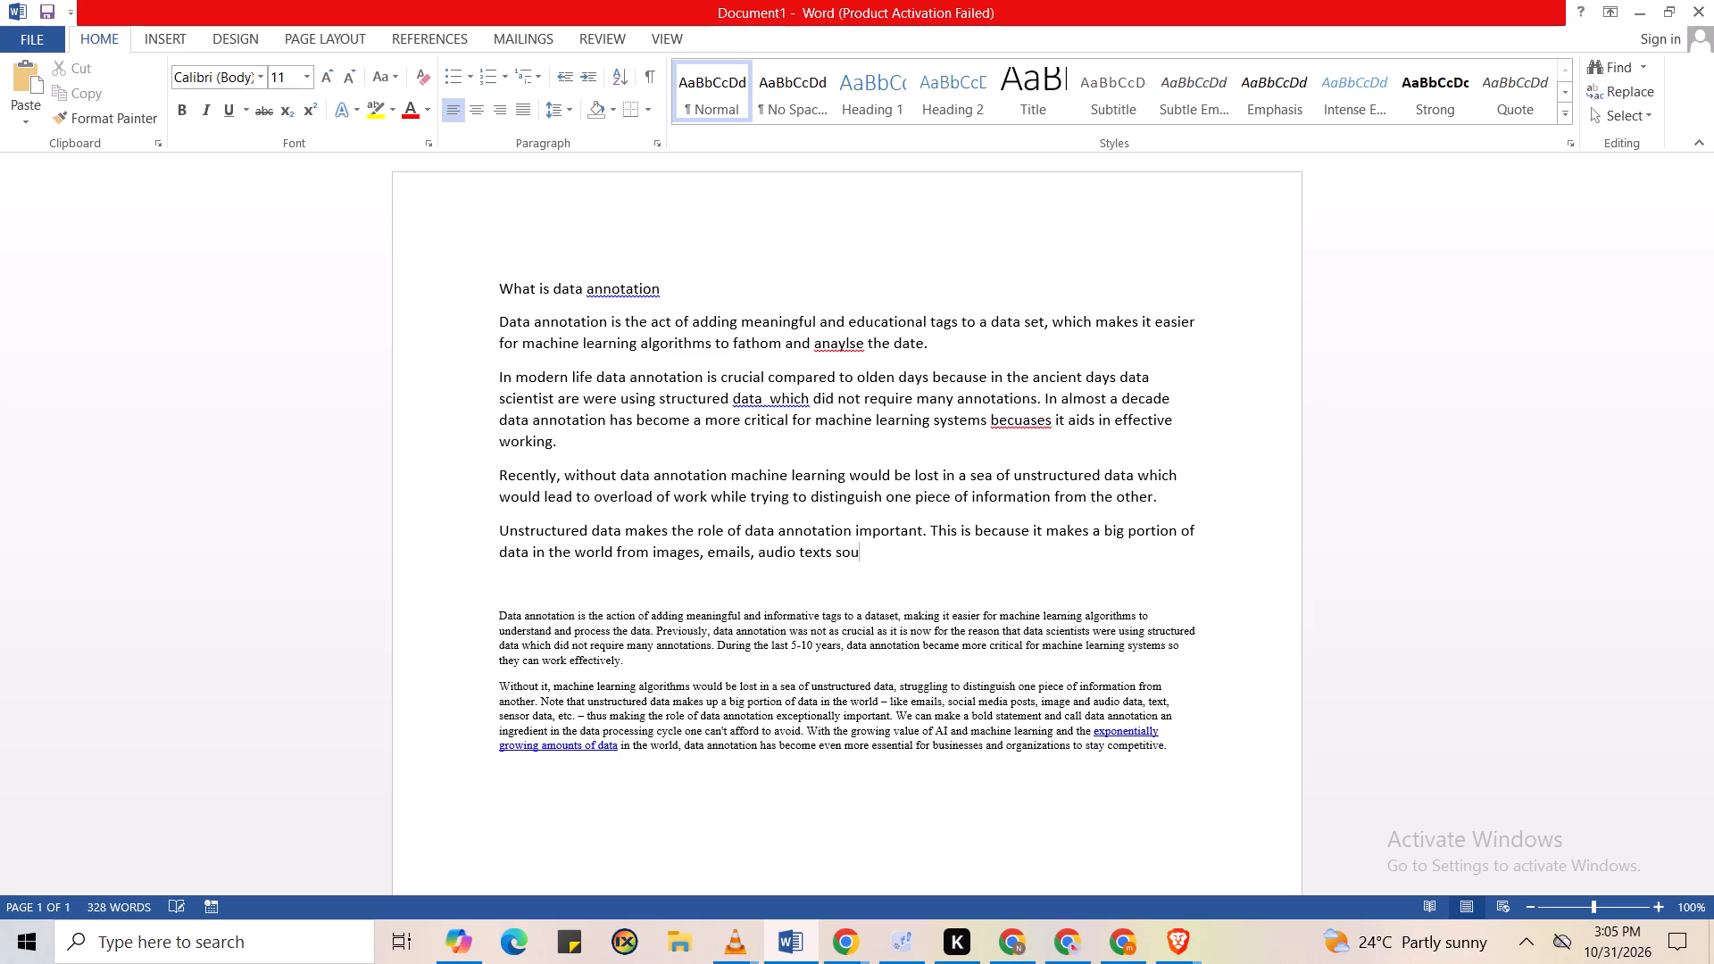
key("BackSpace")
type("cia")
type("l m")
type("edia")
key("space")
type("posts")
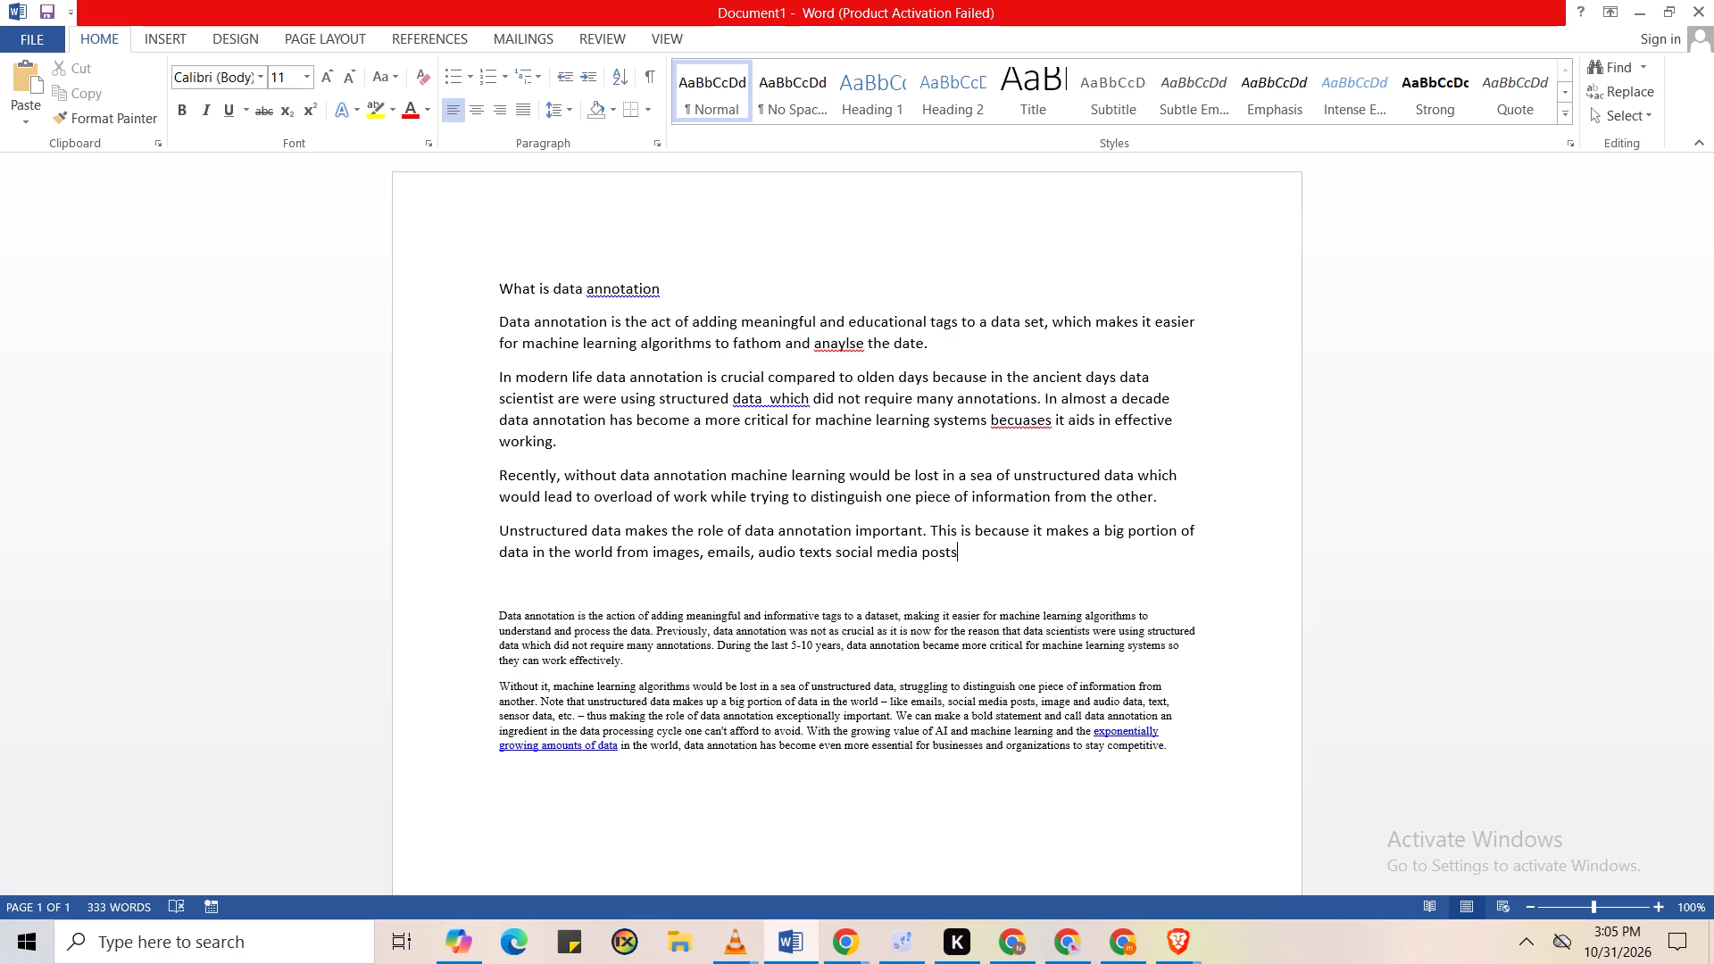
type(", sensor among others.")
key("space")
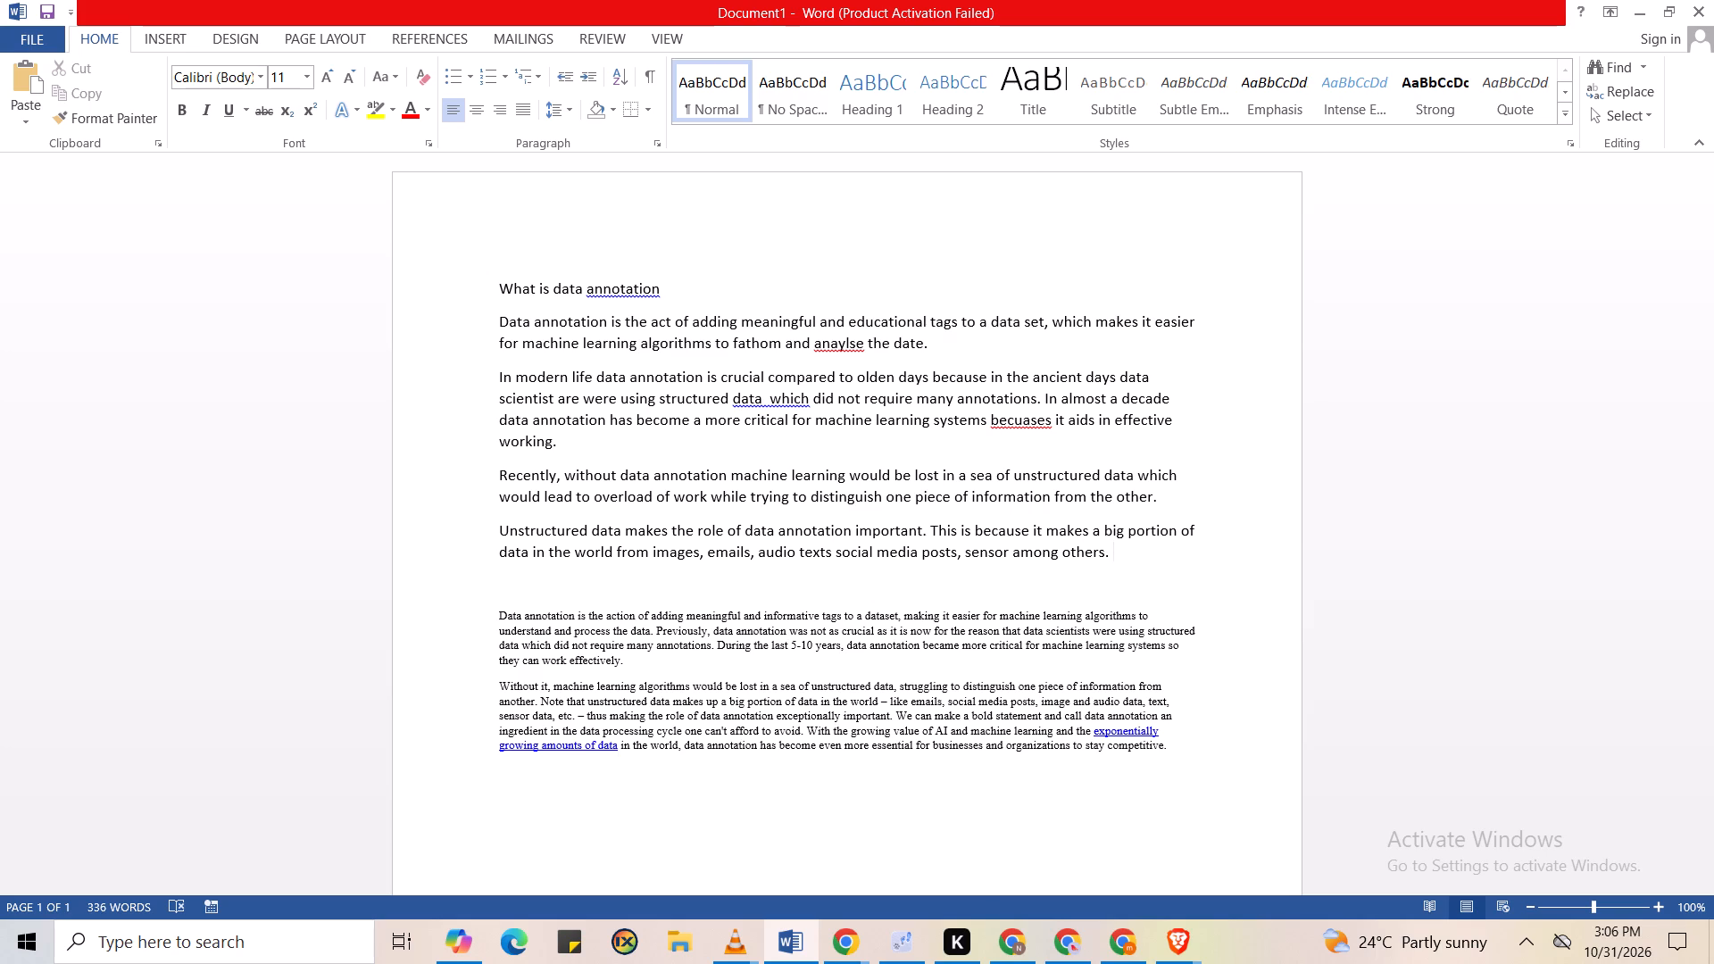
Start a fifth paragraph with "Therefore, we can conclude that data annotations has".
key("Return")
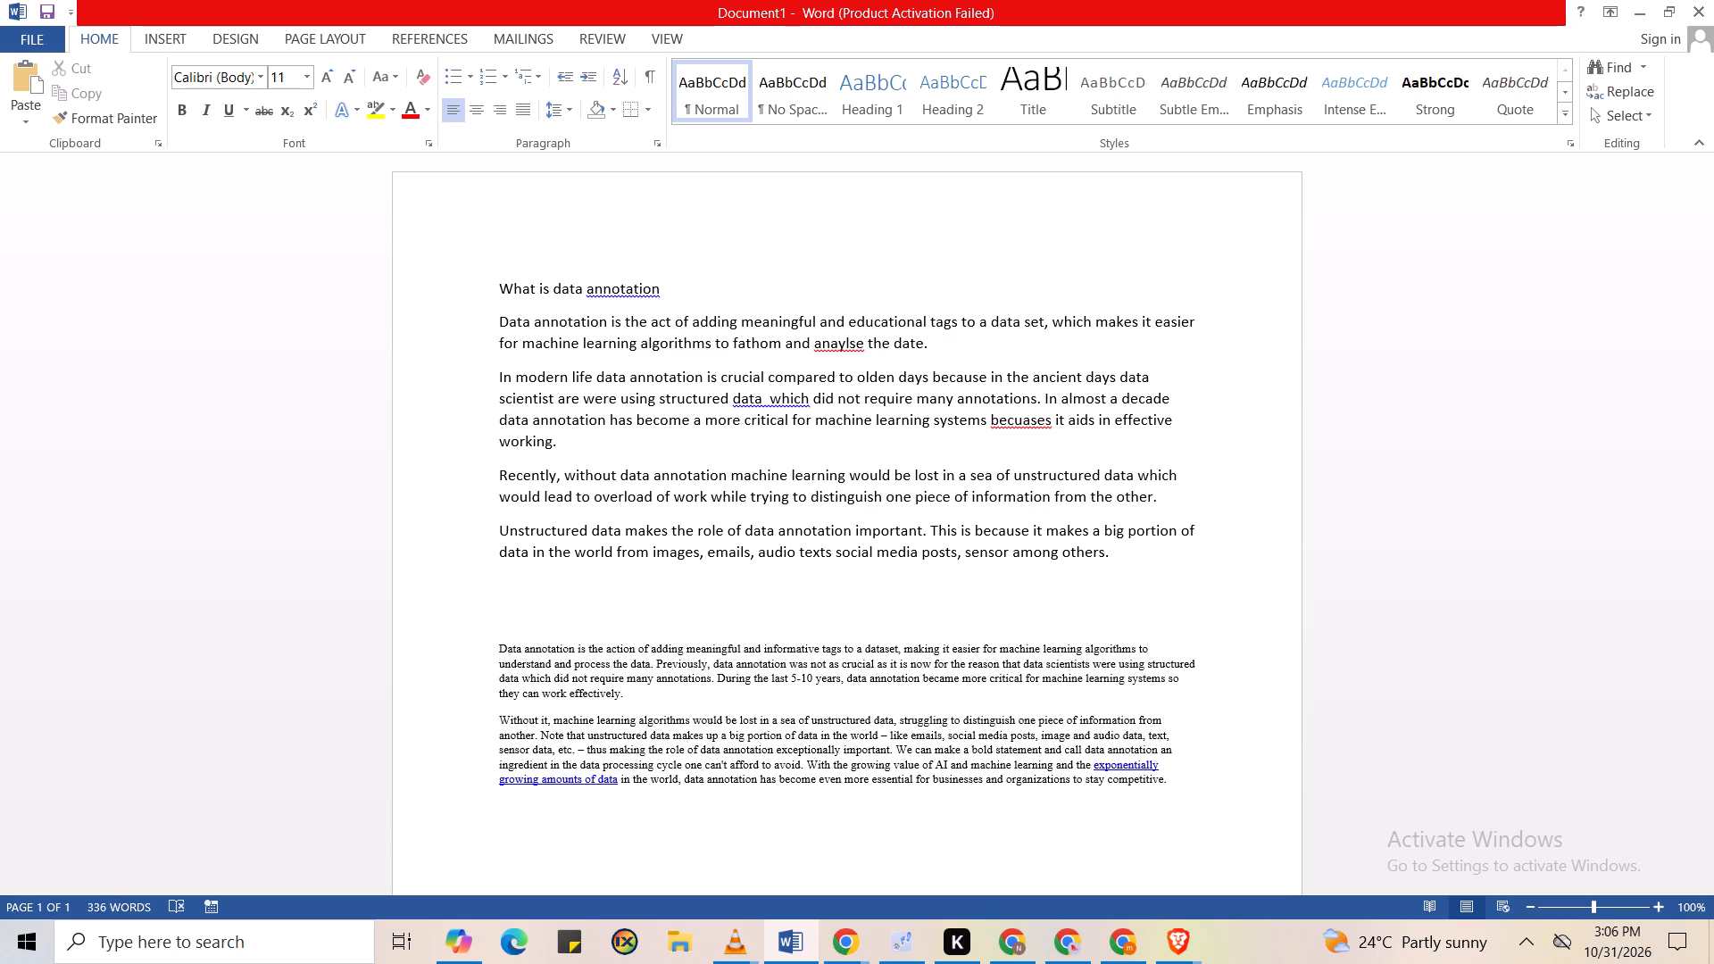
type("therefore")
type(", we can conclude")
key("space")
type("that data anon")
key("BackSpace")
key("BackSpace")
type("notations has")
key("space")
key("e")
key("BackSpace")
Continue the fifth paragraph's sentence with "become an ingredient in the data processing cycle than".
type("become an indife")
key("BackSpace")
key("BackSpace")
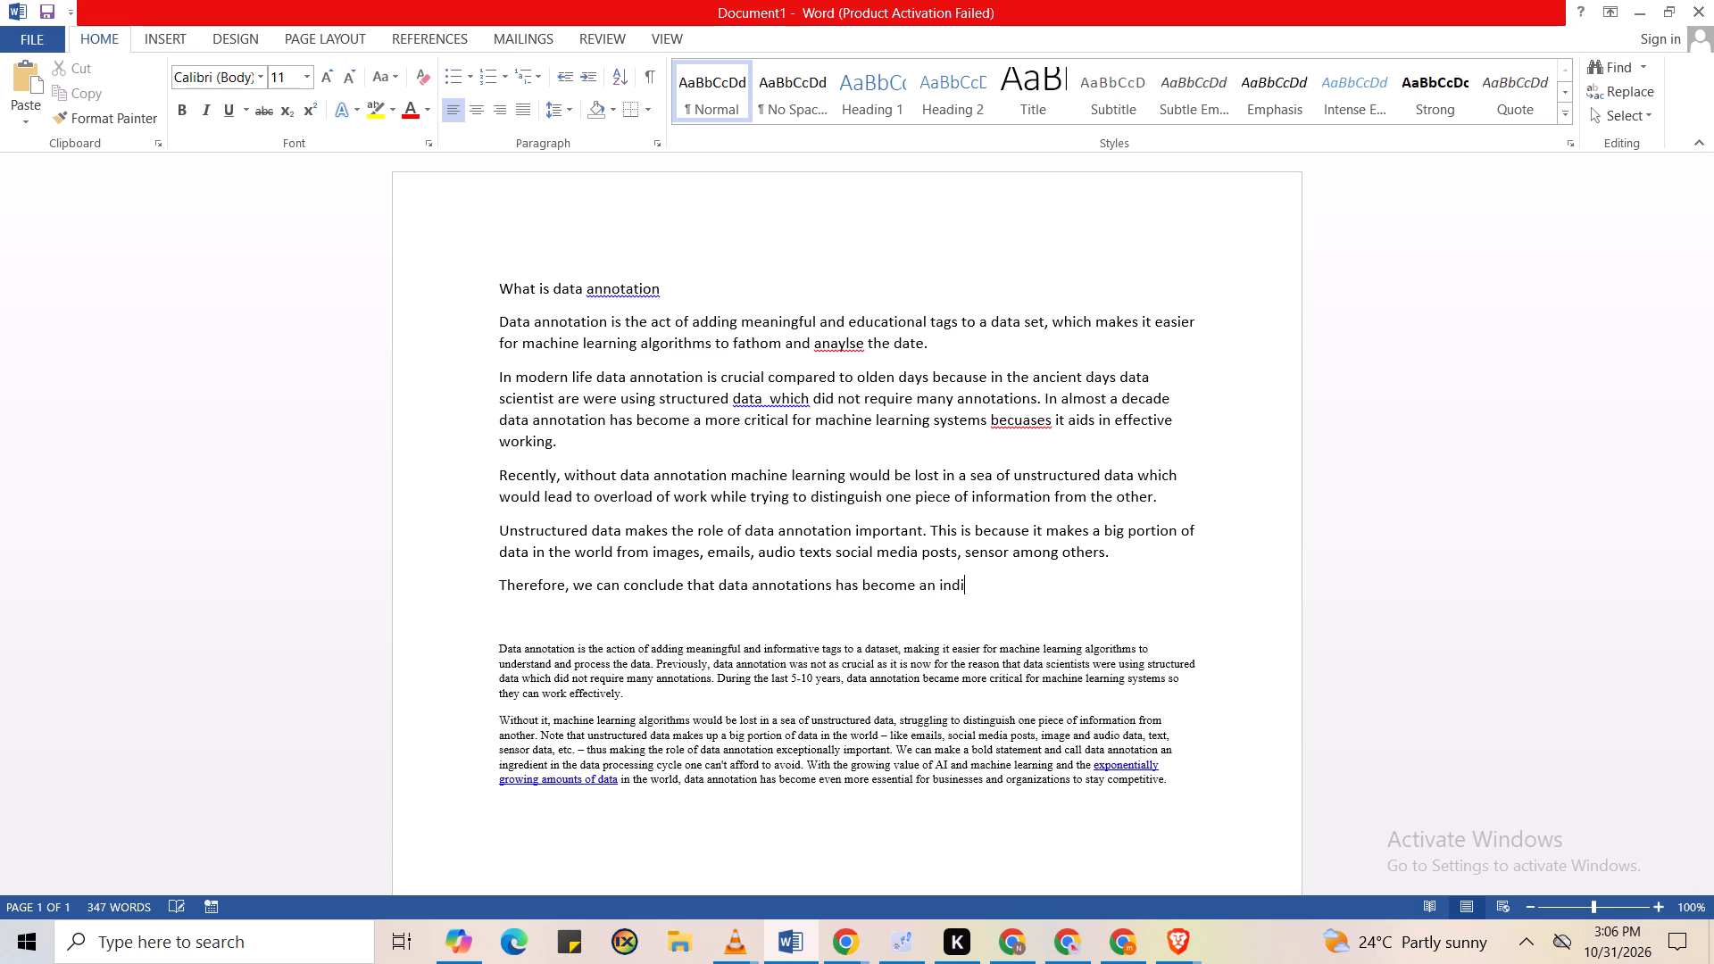
key("BackSpace")
key("BackSpace")
key("BackSpace")
type("ngr")
type("edient")
key("space")
type("in")
key("space")
type("the data")
key("space")
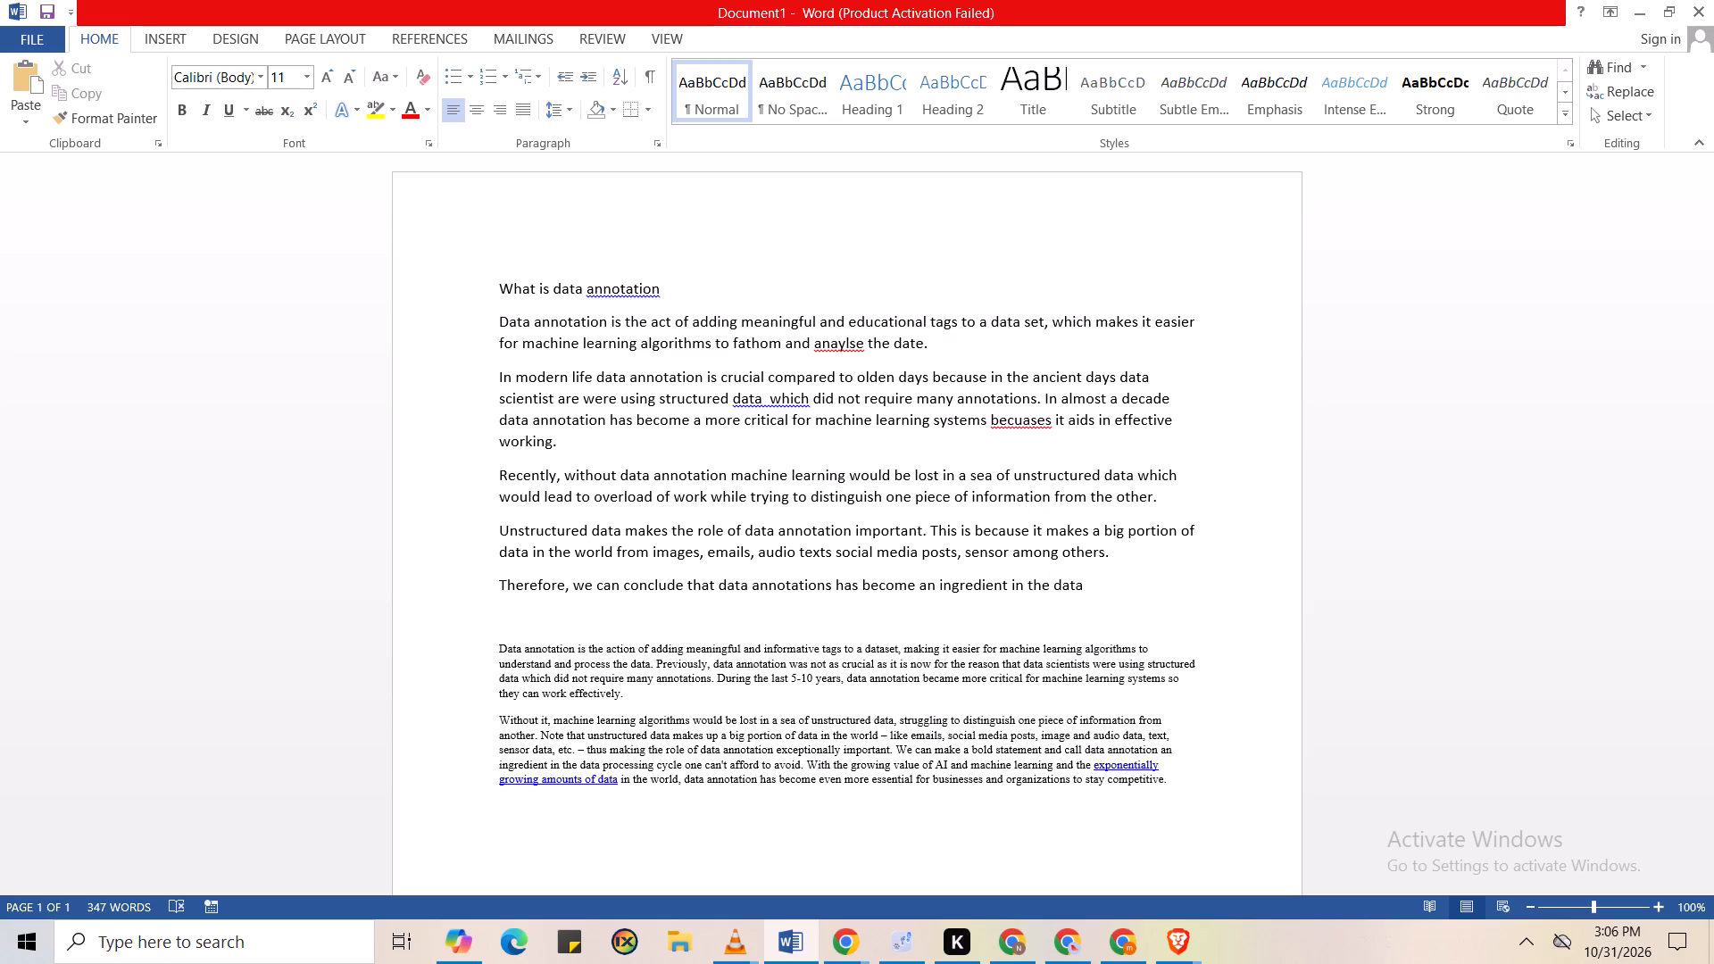
type("processing cycle than")
key("space")
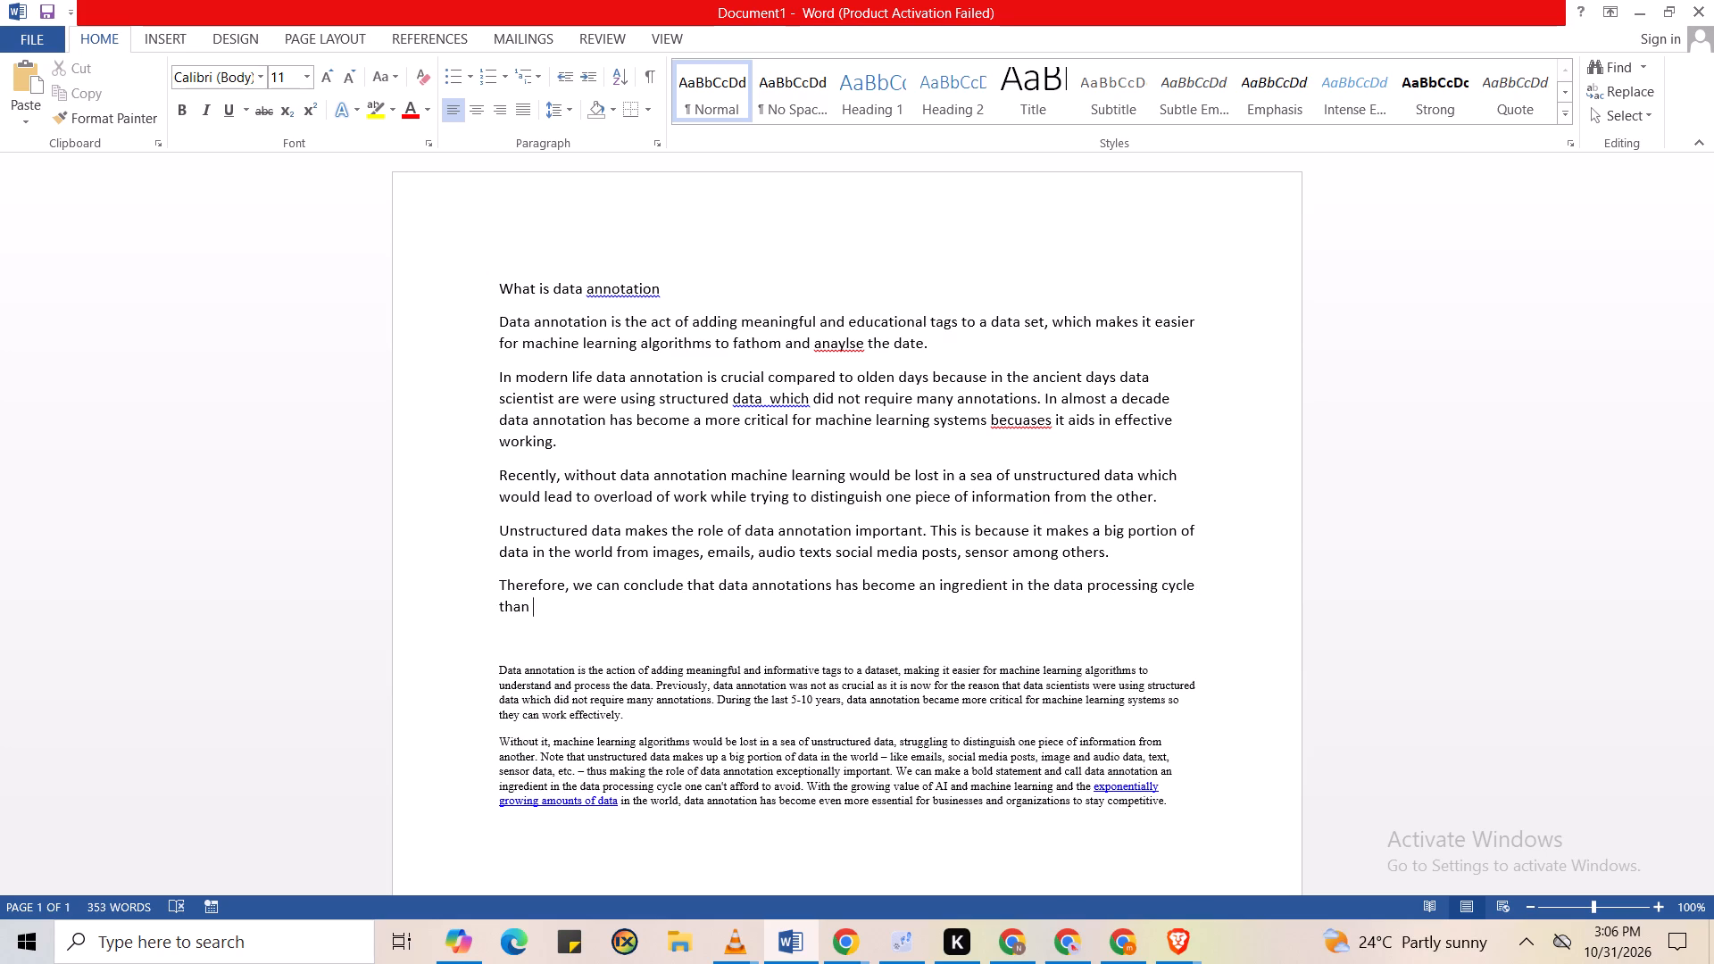
Complete the fifth paragraph's first sentence with "one cannot avoid.".
type("one cannot ingo")
key("BackSpace")
key("BackSpace")
key("BackSpace")
key("BackSpace")
type("avoid,")
key("space")
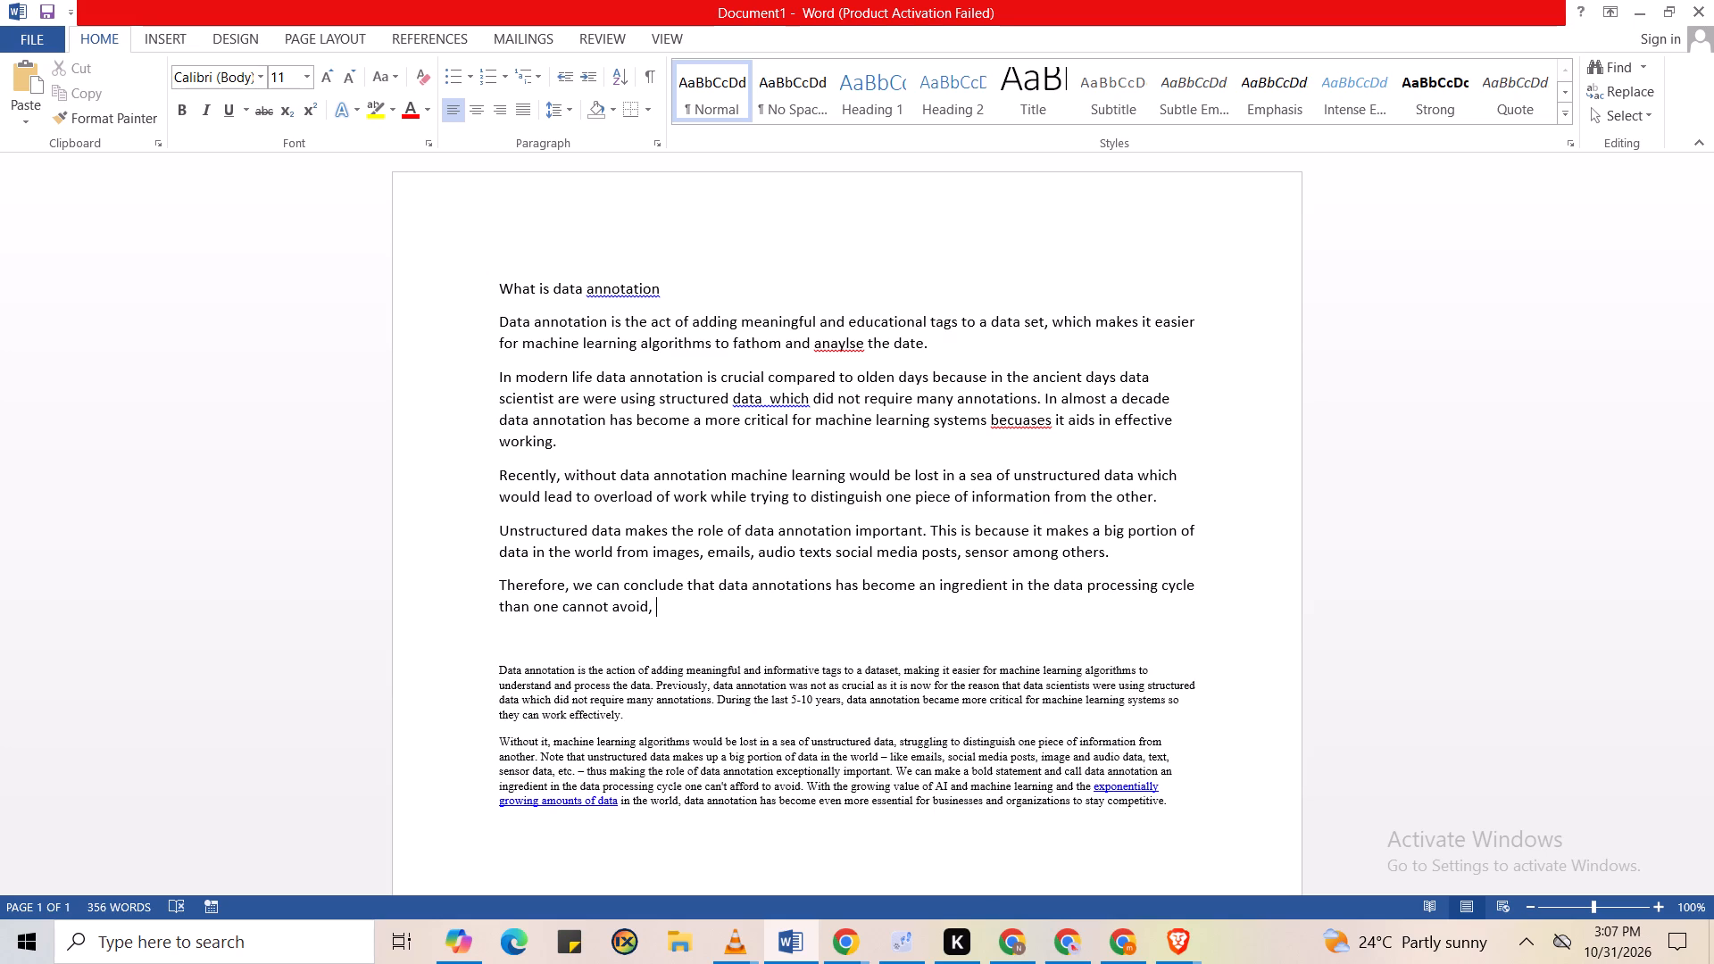
key("BackSpace")
key("BackSpace")
type(".")
Begin the fifth paragraph's second sentence with "With the drastic growth of artificial intelligence".
key("space")
type("with the drastic")
key("space")
type("growth of ai")
key("space")
key("BackSpace")
key("BackSpace")
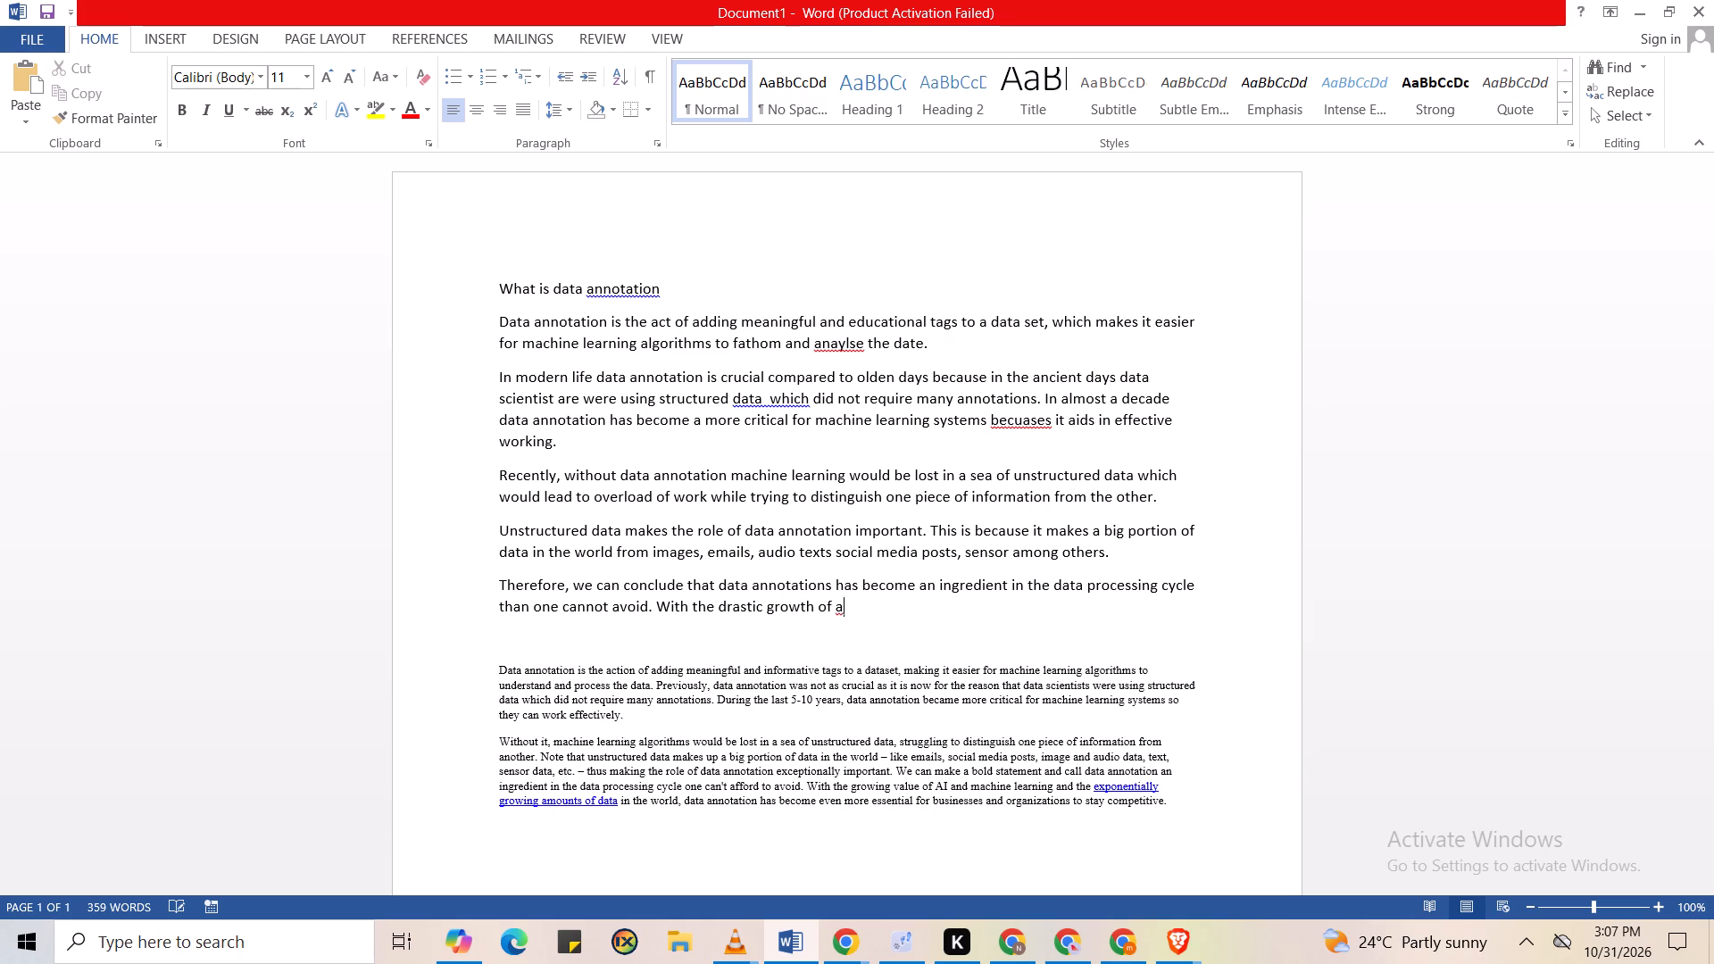
key("BackSpace")
type("artificial intere")
key("BackSpace")
key("BackSpace")
type("lligence")
Continue the fifth paragraph's second sentence with "and machine learning and the".
key("space")
type("and machine")
key("space")
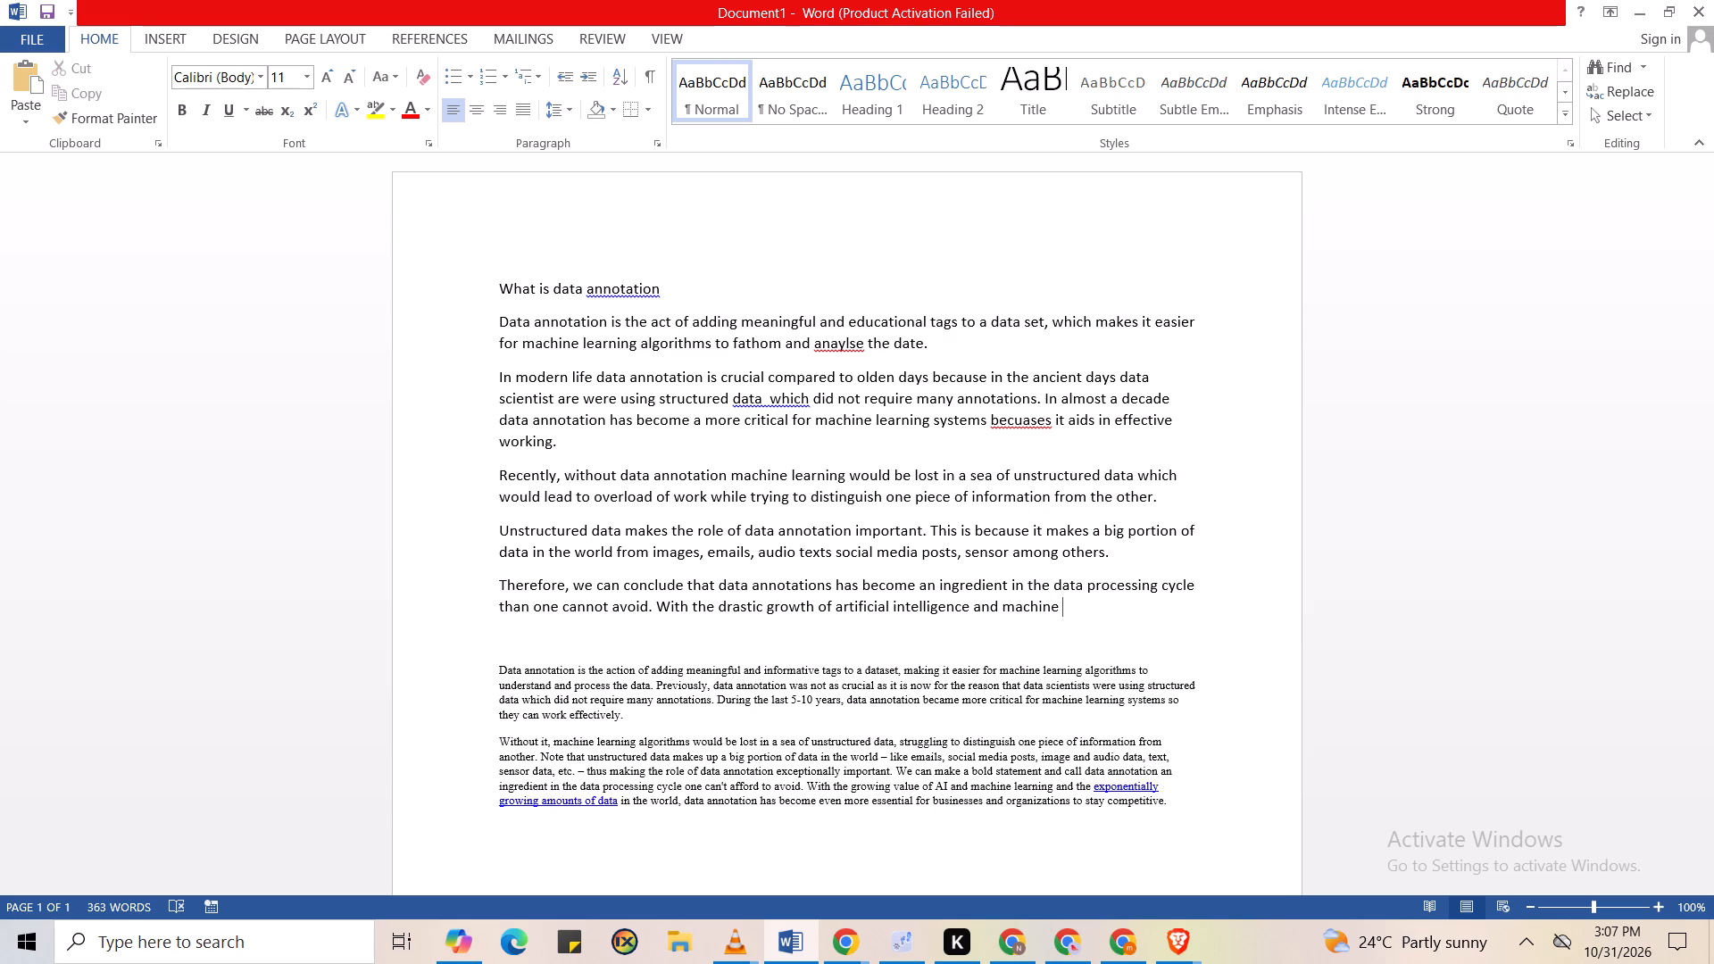
type("ler")
key("BackSpace")
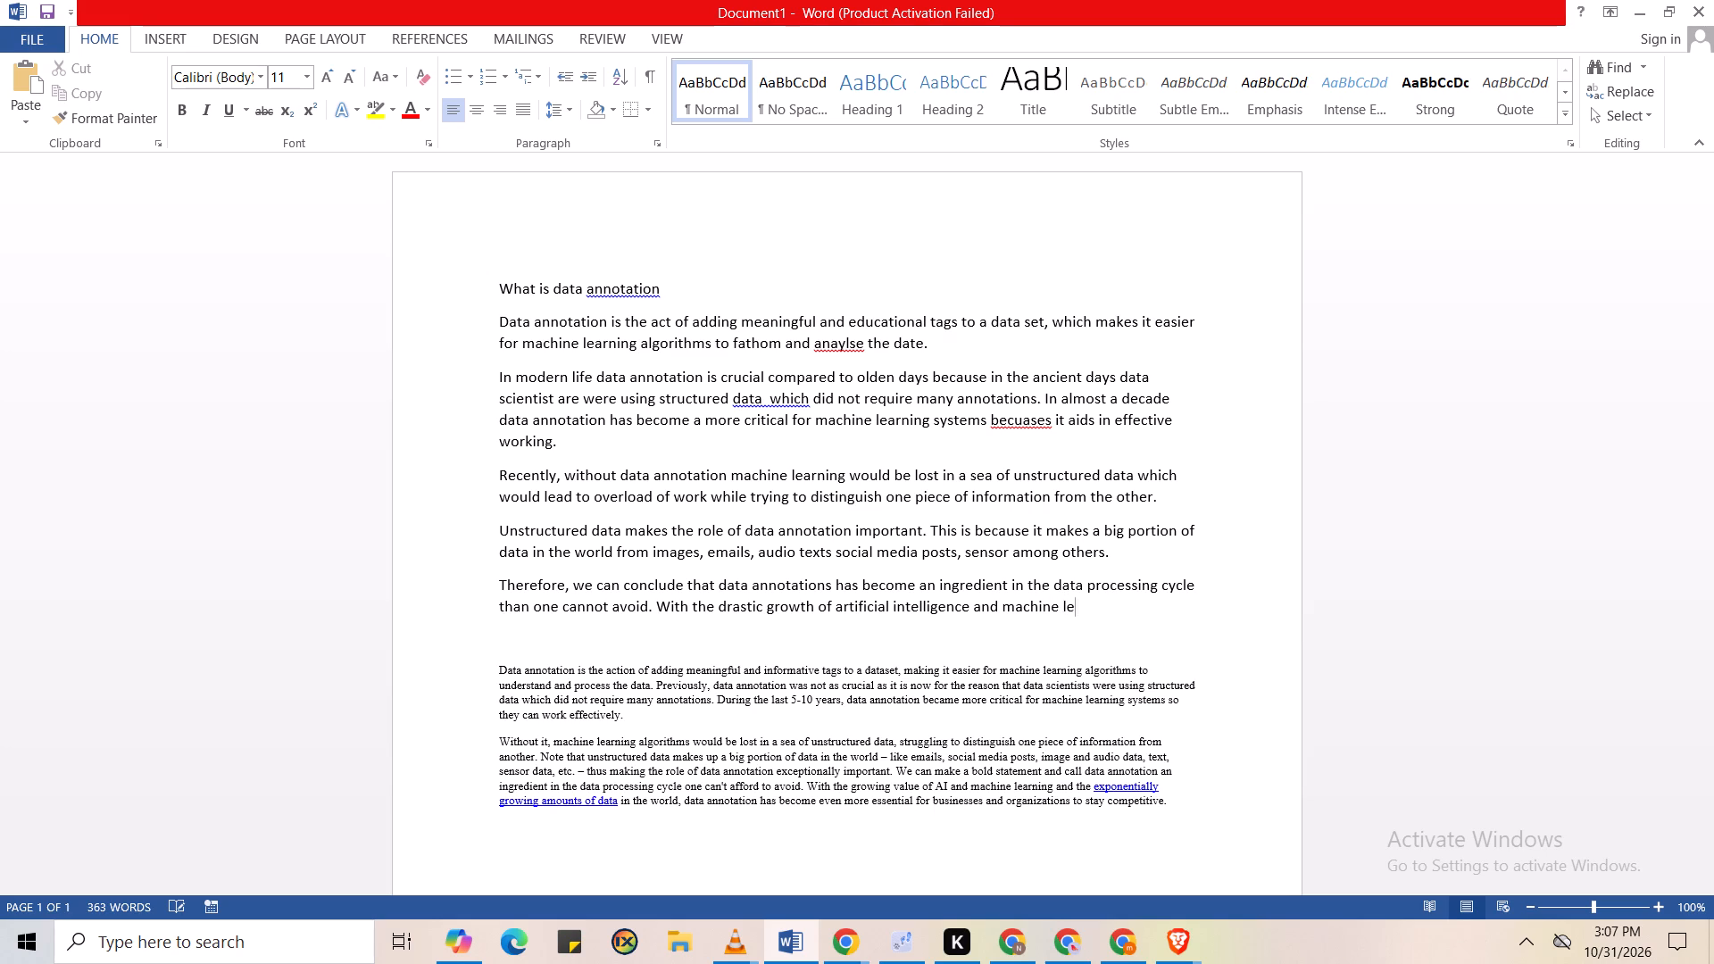
type("arning")
key("space")
key("BackSpace")
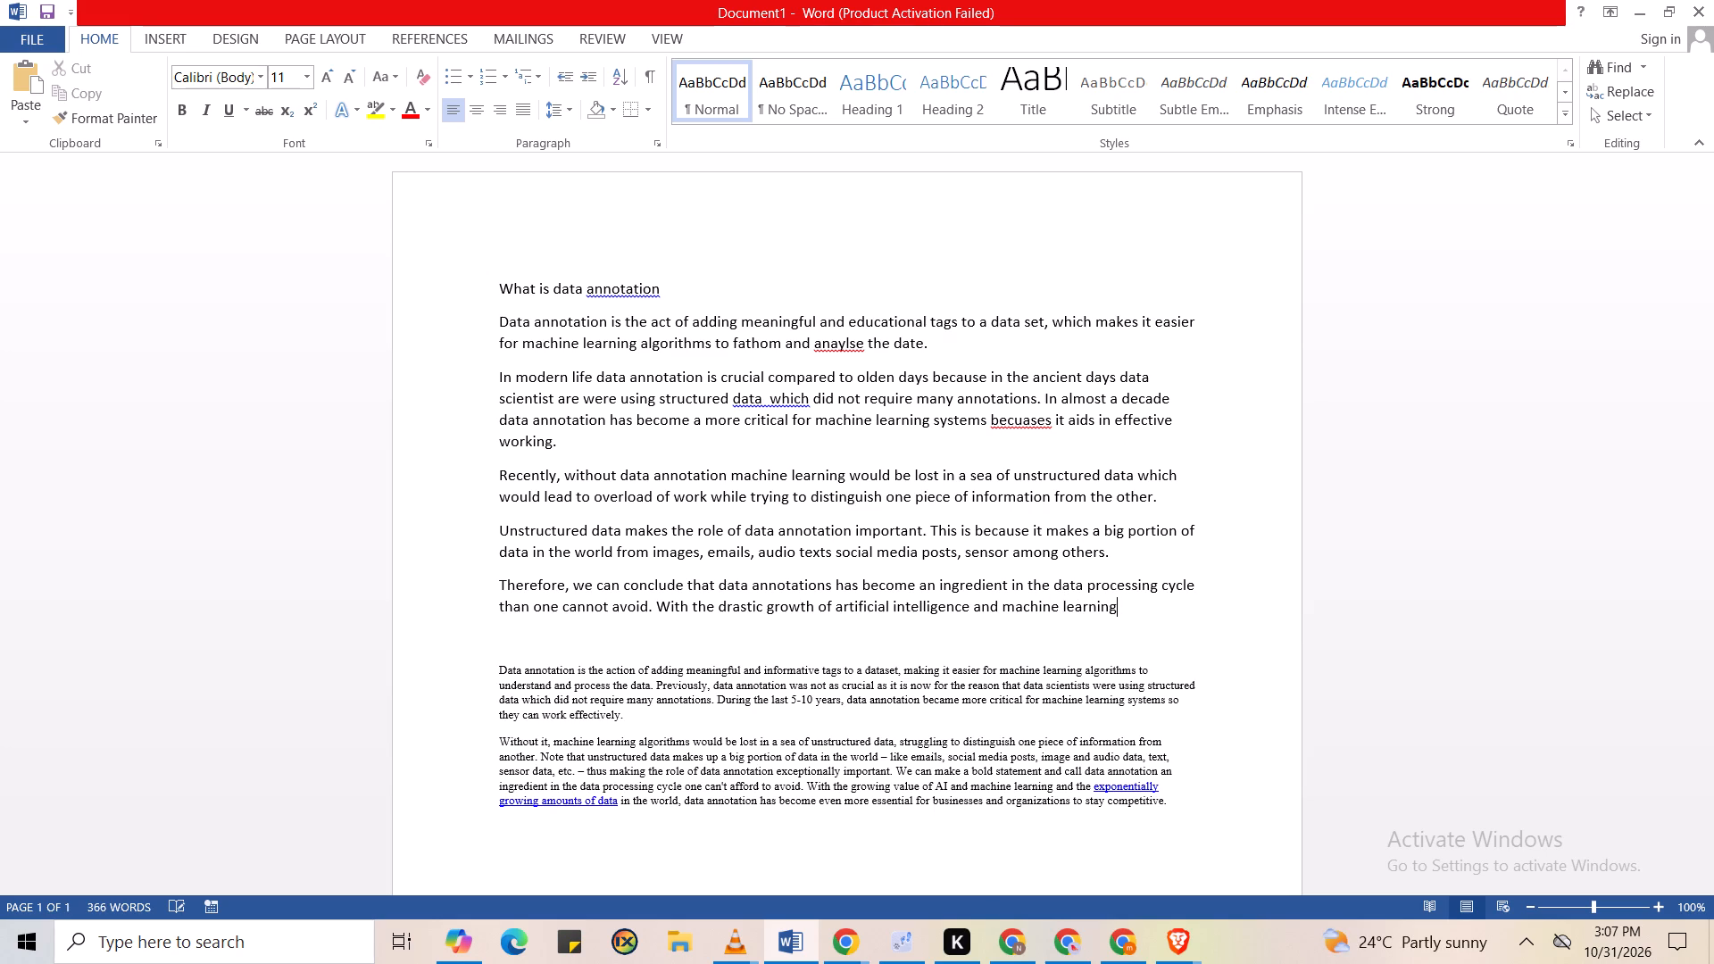
key("space")
type("and the")
key("space")
Add the word "enormous" to the fifth paragraph's second sentence, fixing its spelling with the suggested correction.
type("enoumours")
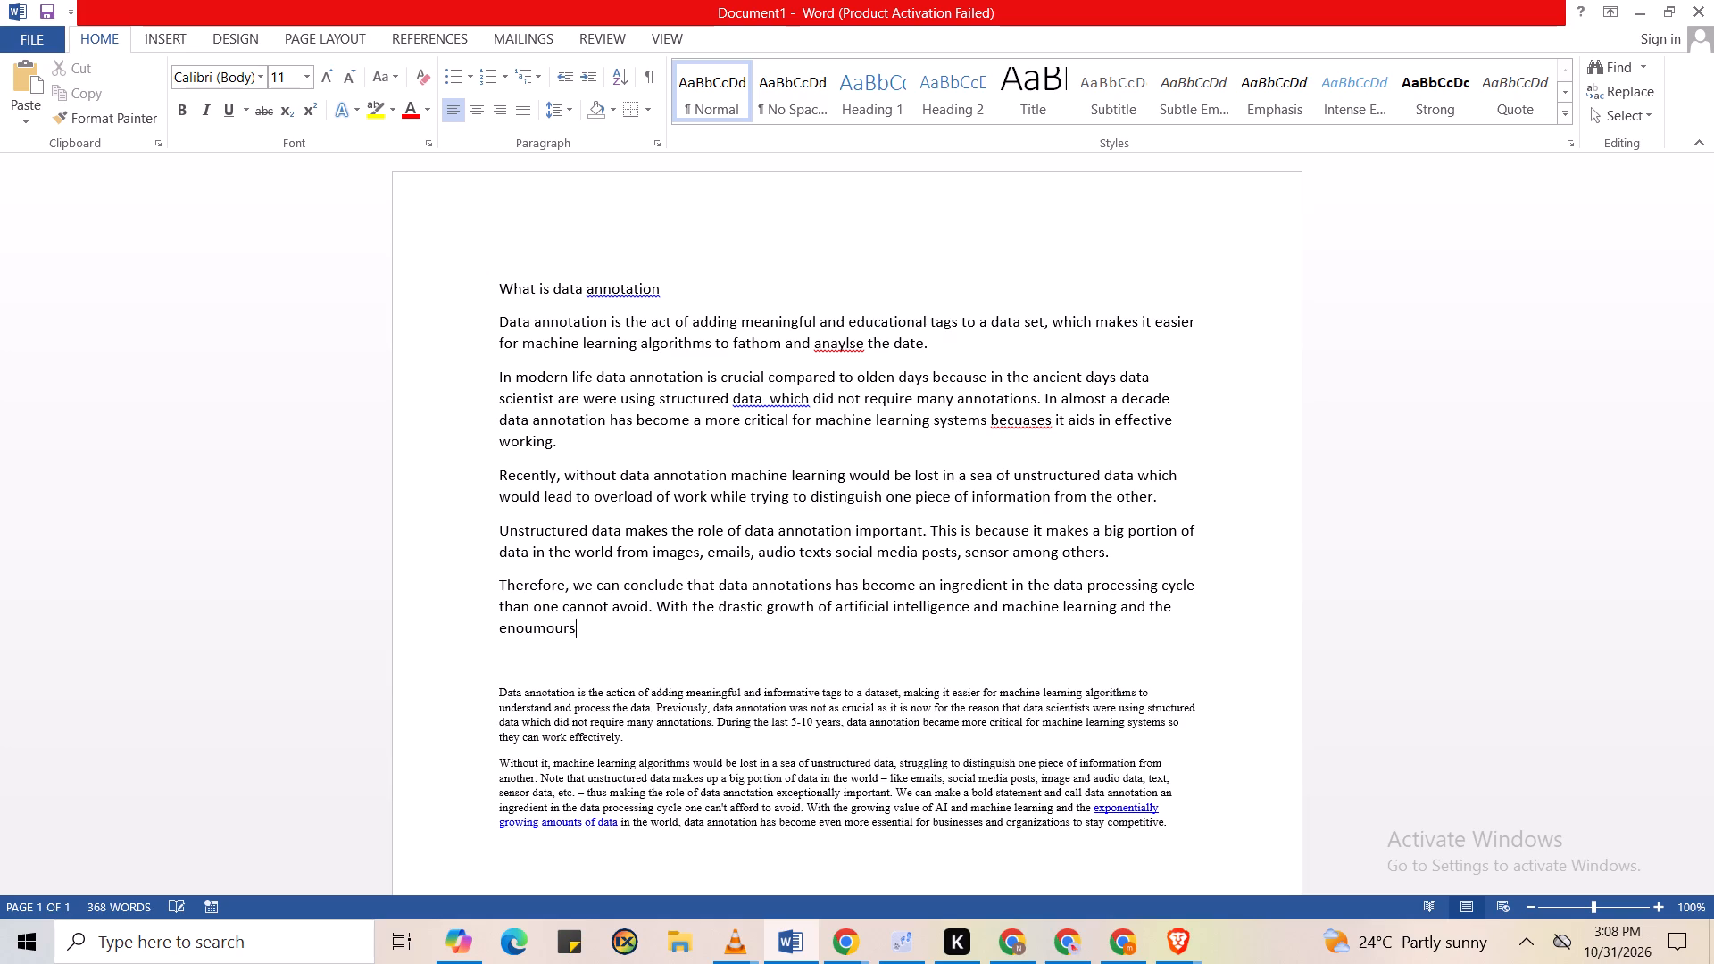
key("space")
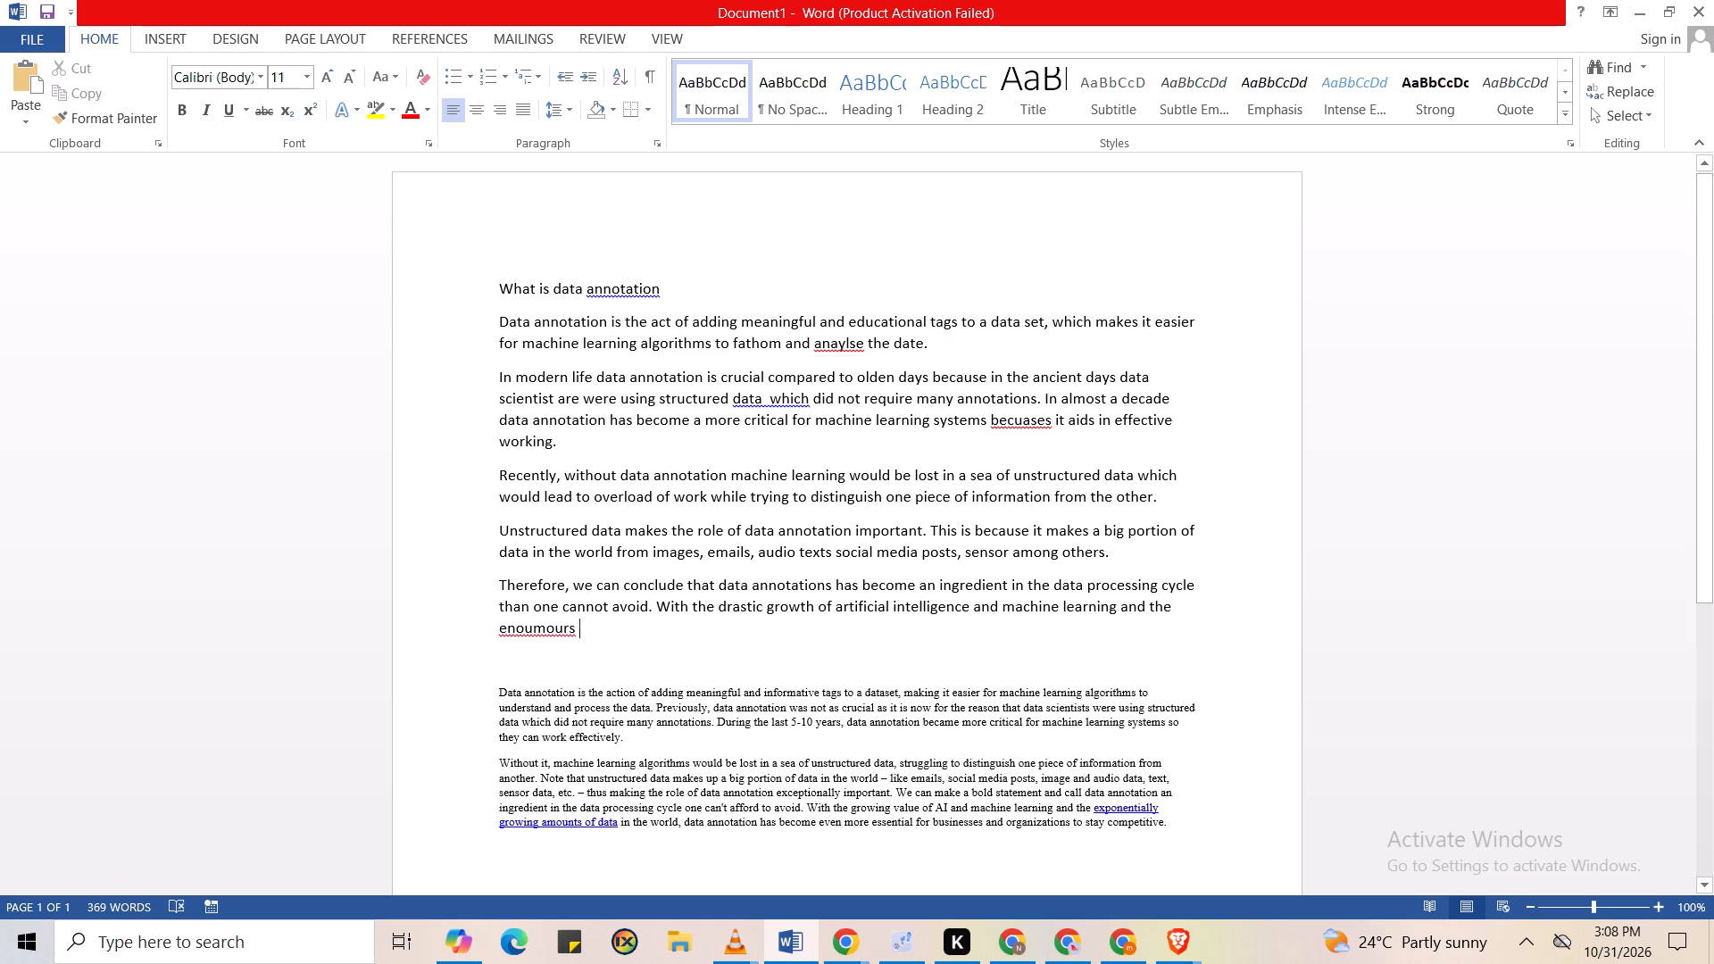
left_click(547, 628)
right_click(547, 628)
left_click(424, 658)
Continue the fifth paragraph's second sentence with "amouts of data" after "enormous".
left_click(607, 645)
type("data")
key("space")
key("BackSpace")
key("BackSpace")
key("BackSpace")
key("BackSpace")
key("BackSpace")
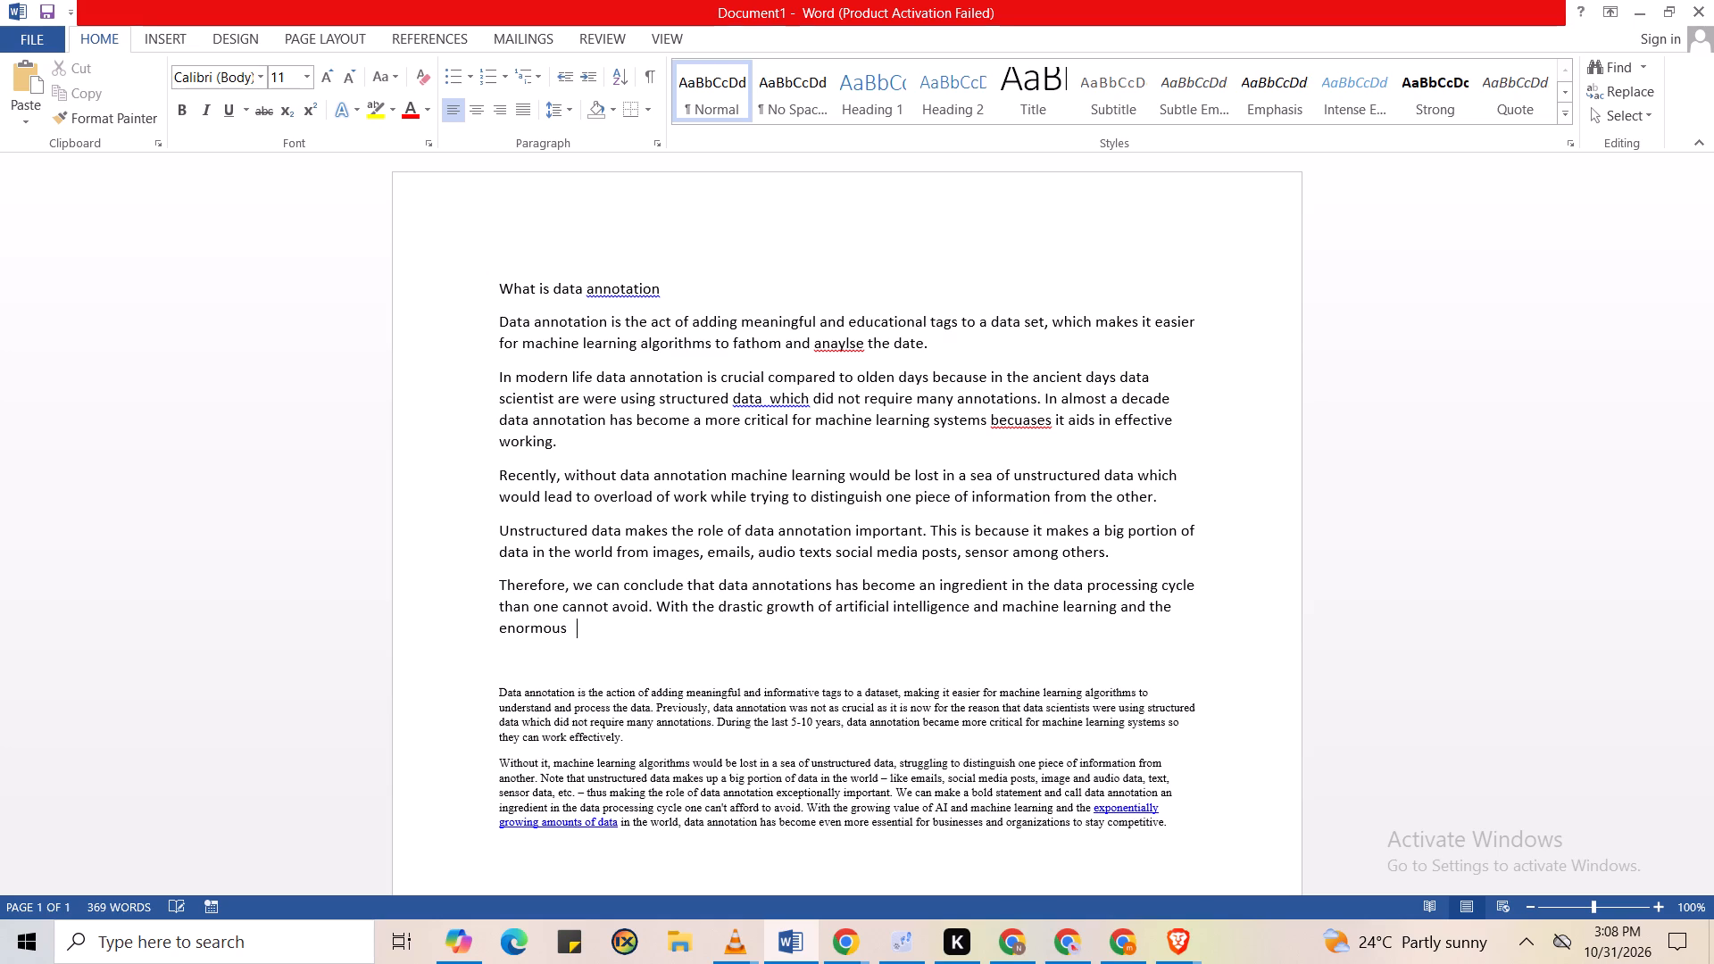
type("amouts of data")
key("space")
key("BackSpace")
Extend the phrase about the data with "worldwide," in the fifth paragraph's second sentence.
type(",")
key("space")
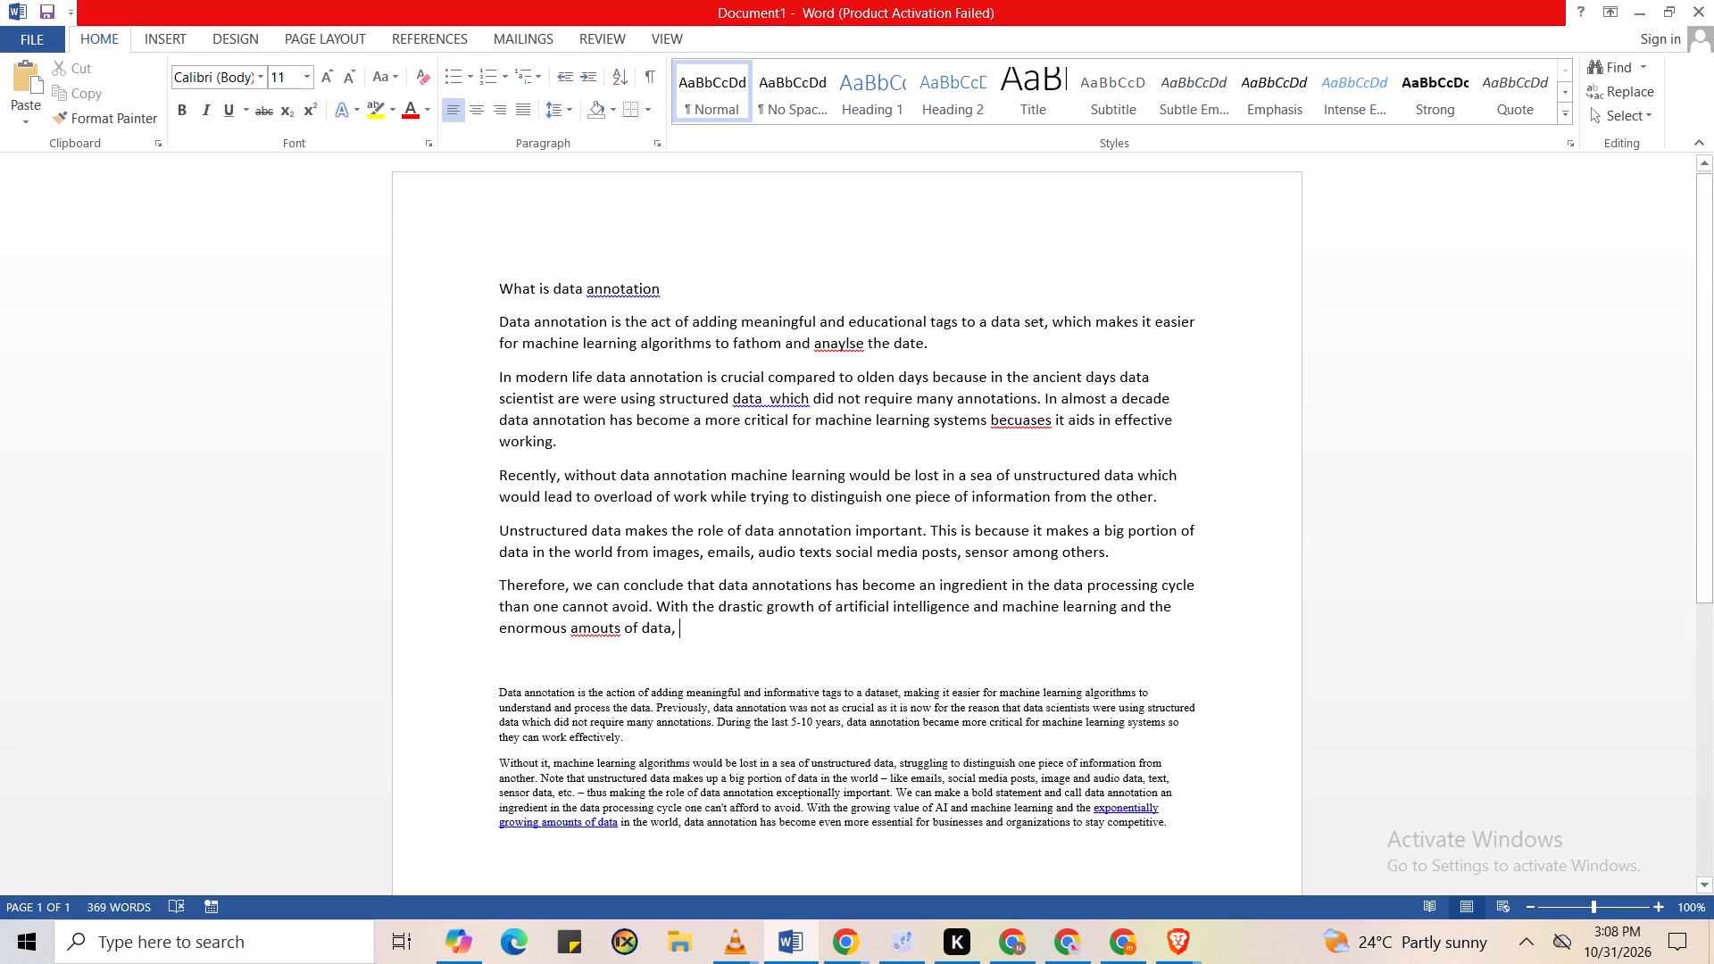
key("BackSpace")
key("BackSpace")
key("space")
type("i")
key("BackSpace")
type("wor")
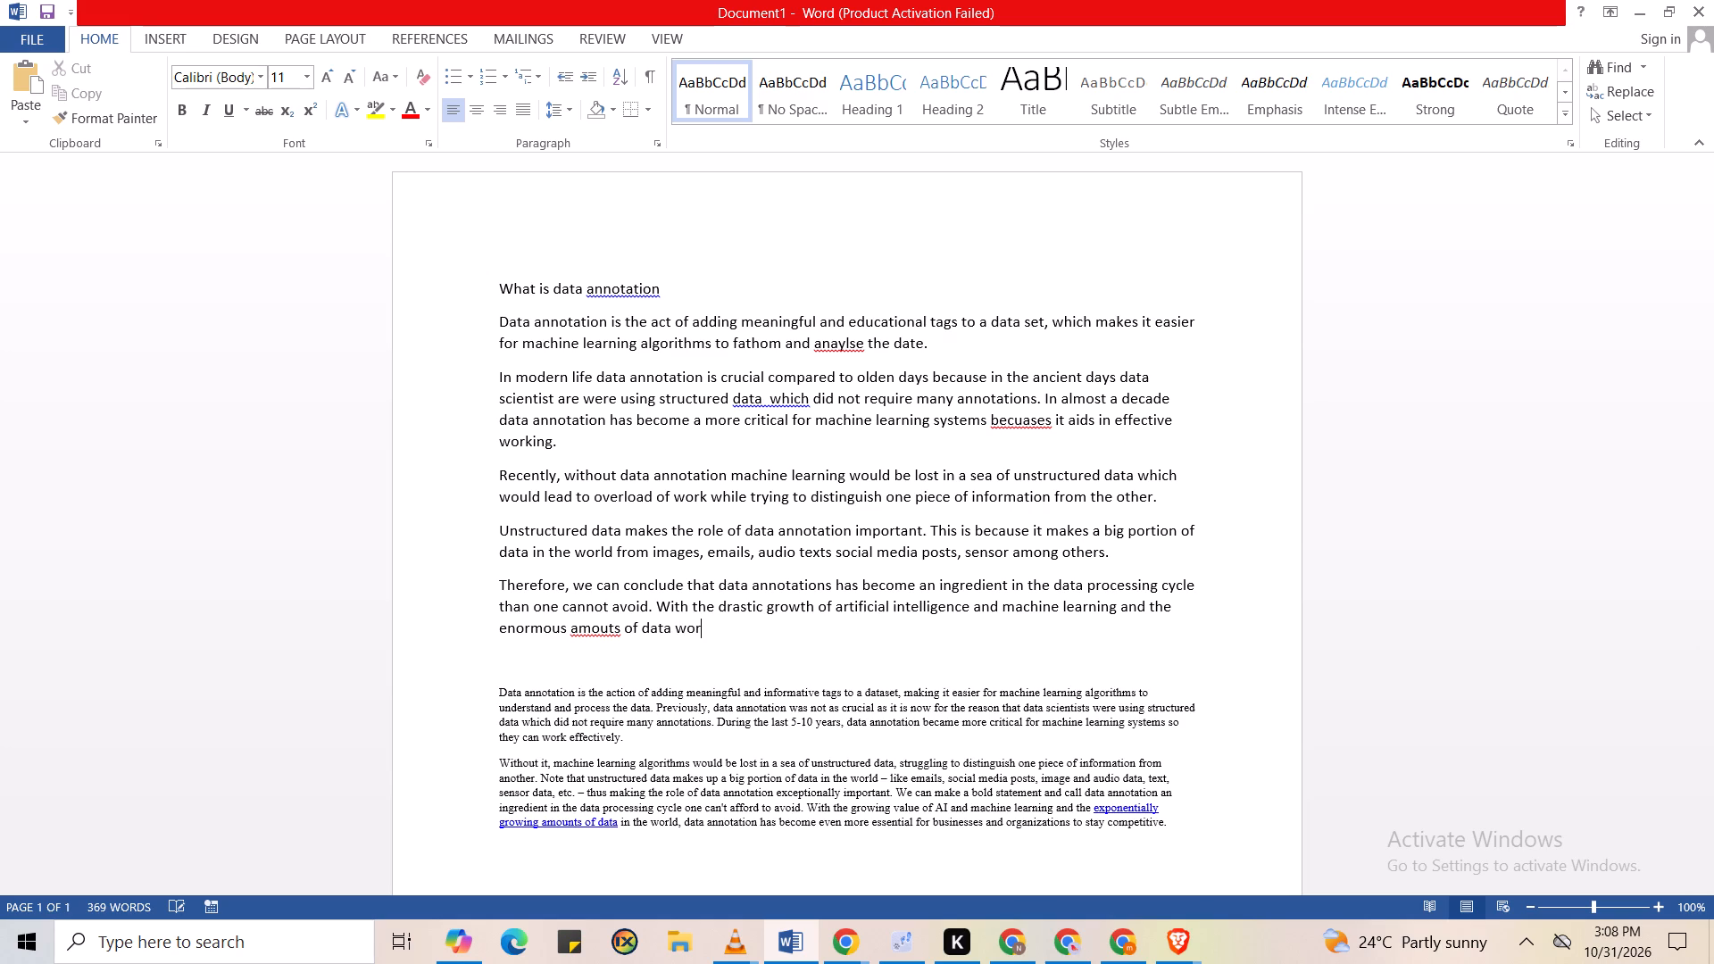
type("ldwide,")
key("space")
Continue the fifth paragraph's second sentence with "data annotation has become".
type("data annotation a")
key("BackSpace")
type("has b")
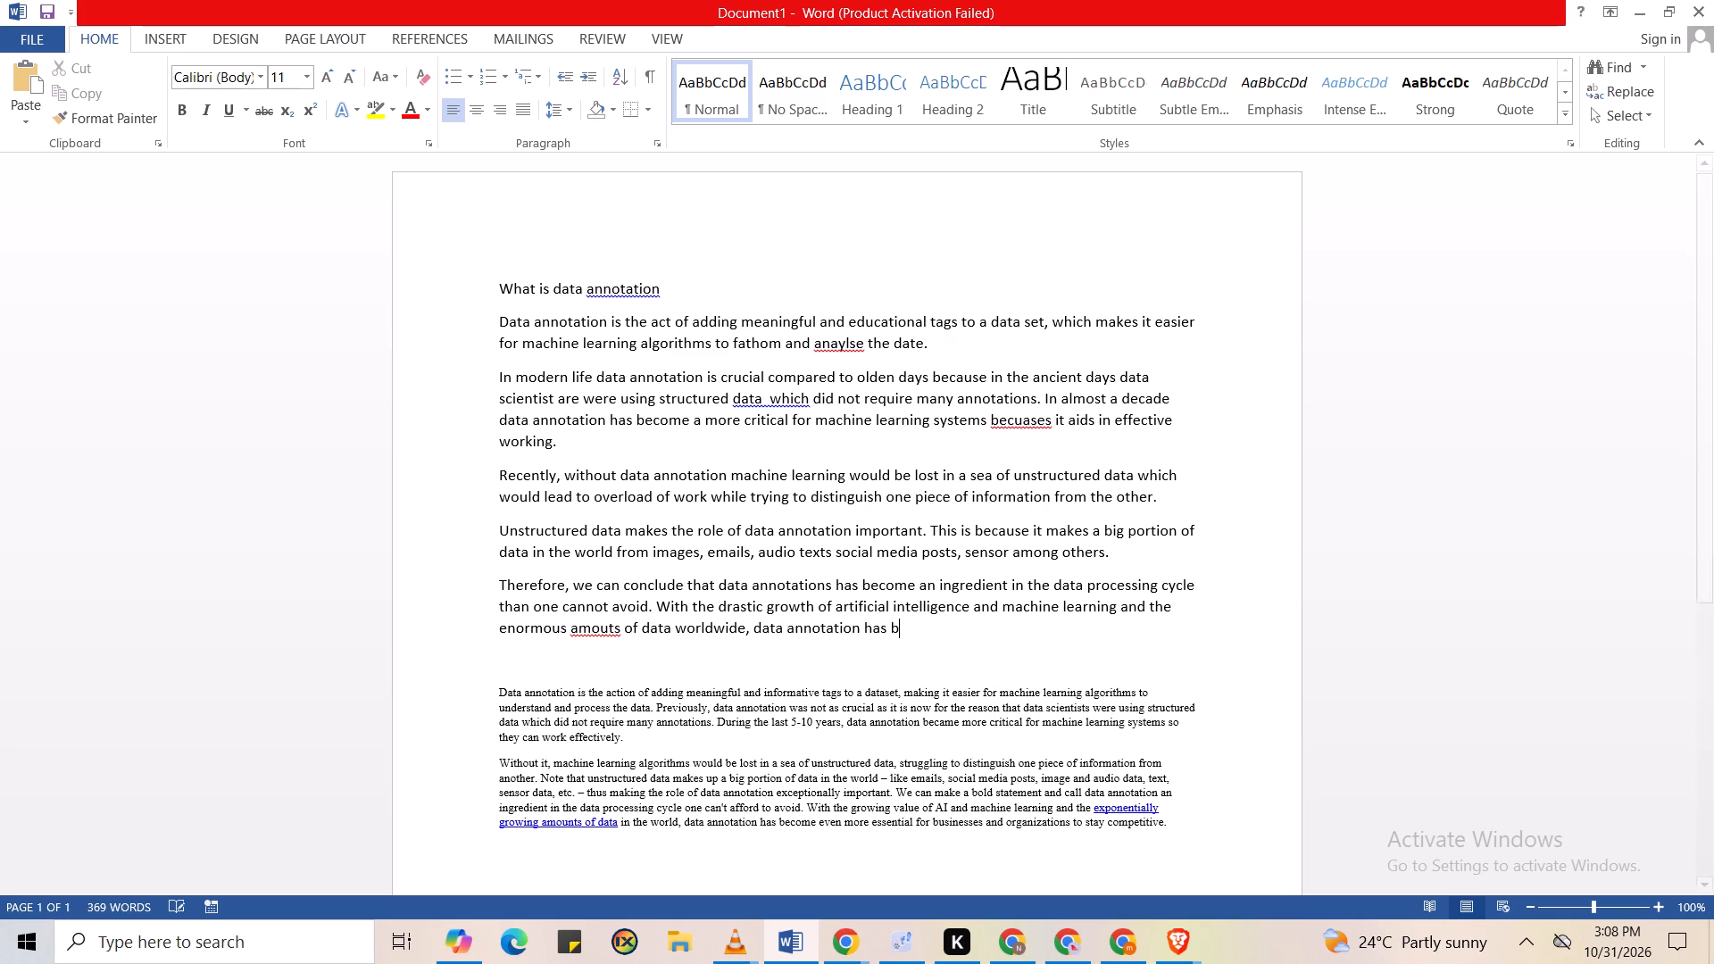
type("ecome a")
key("space")
key("space")
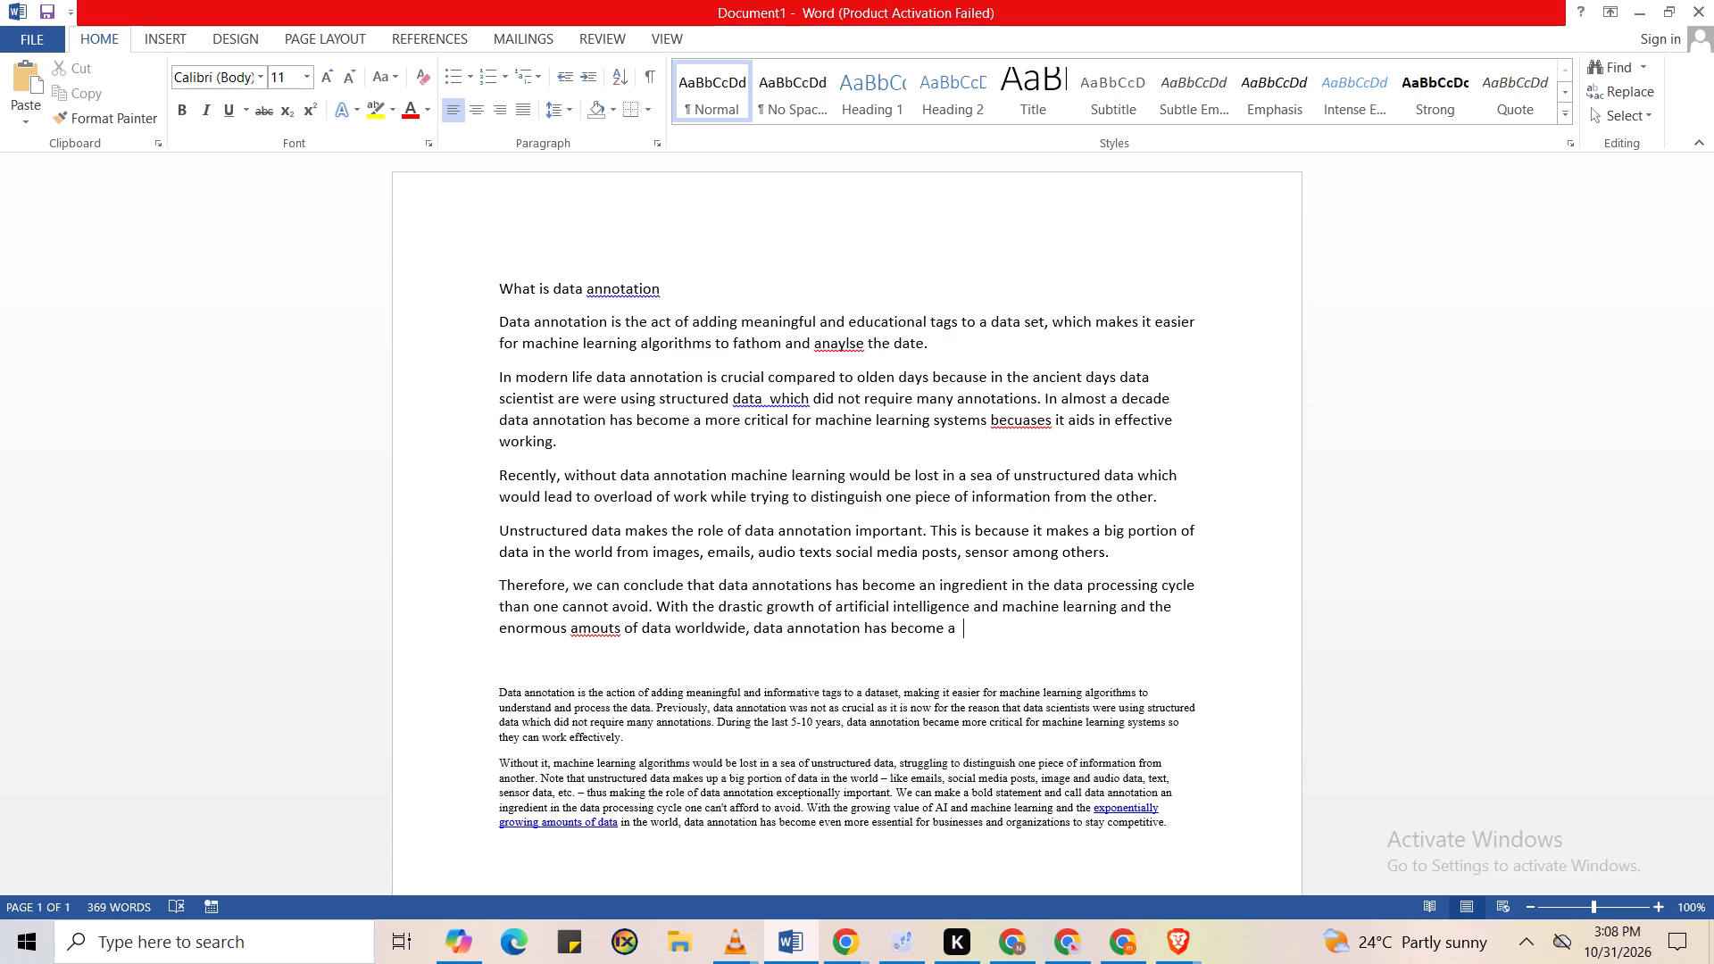
key("BackSpace")
key("BackSpace")
key("backslash")
key("BackSpace")
key("BackSpace")
Complete the fifth paragraph's second sentence with "more crucial for business and organizations to stay competitive.".
type("mo")
key("BackSpace")
type("ore")
key("space")
type("crucial")
key("space")
type("for business and")
key("space")
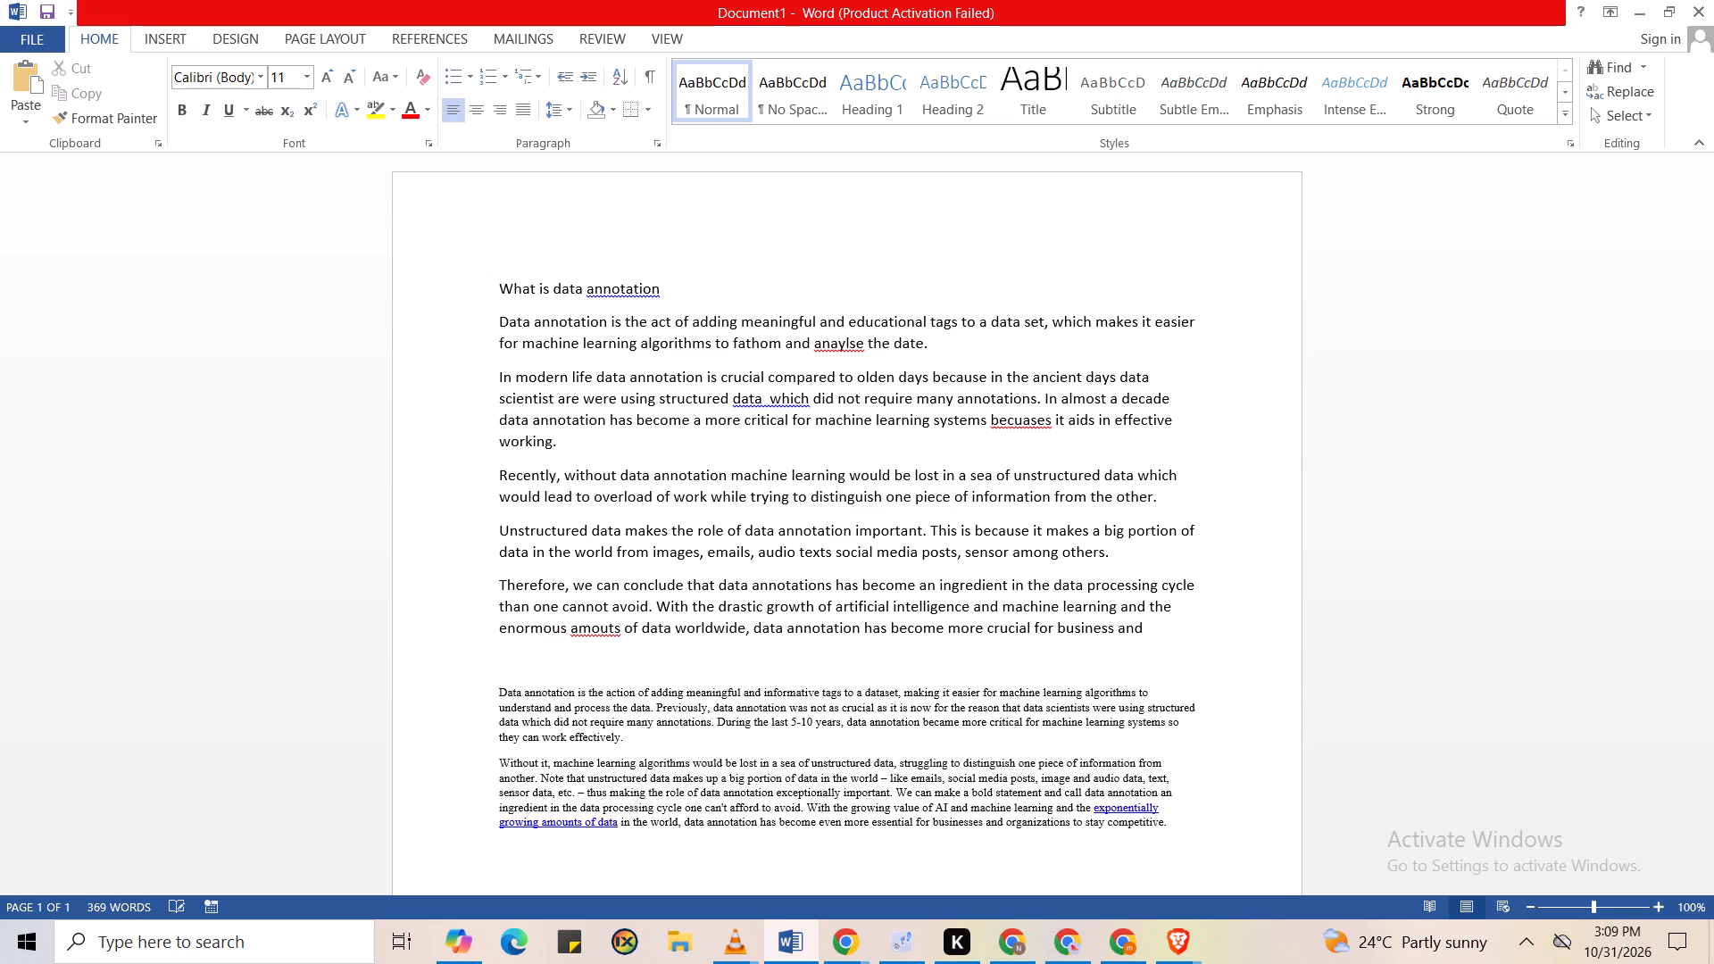
type("organis")
key("BackSpace")
type("zations to stay compe")
type("titive.")
key("space")
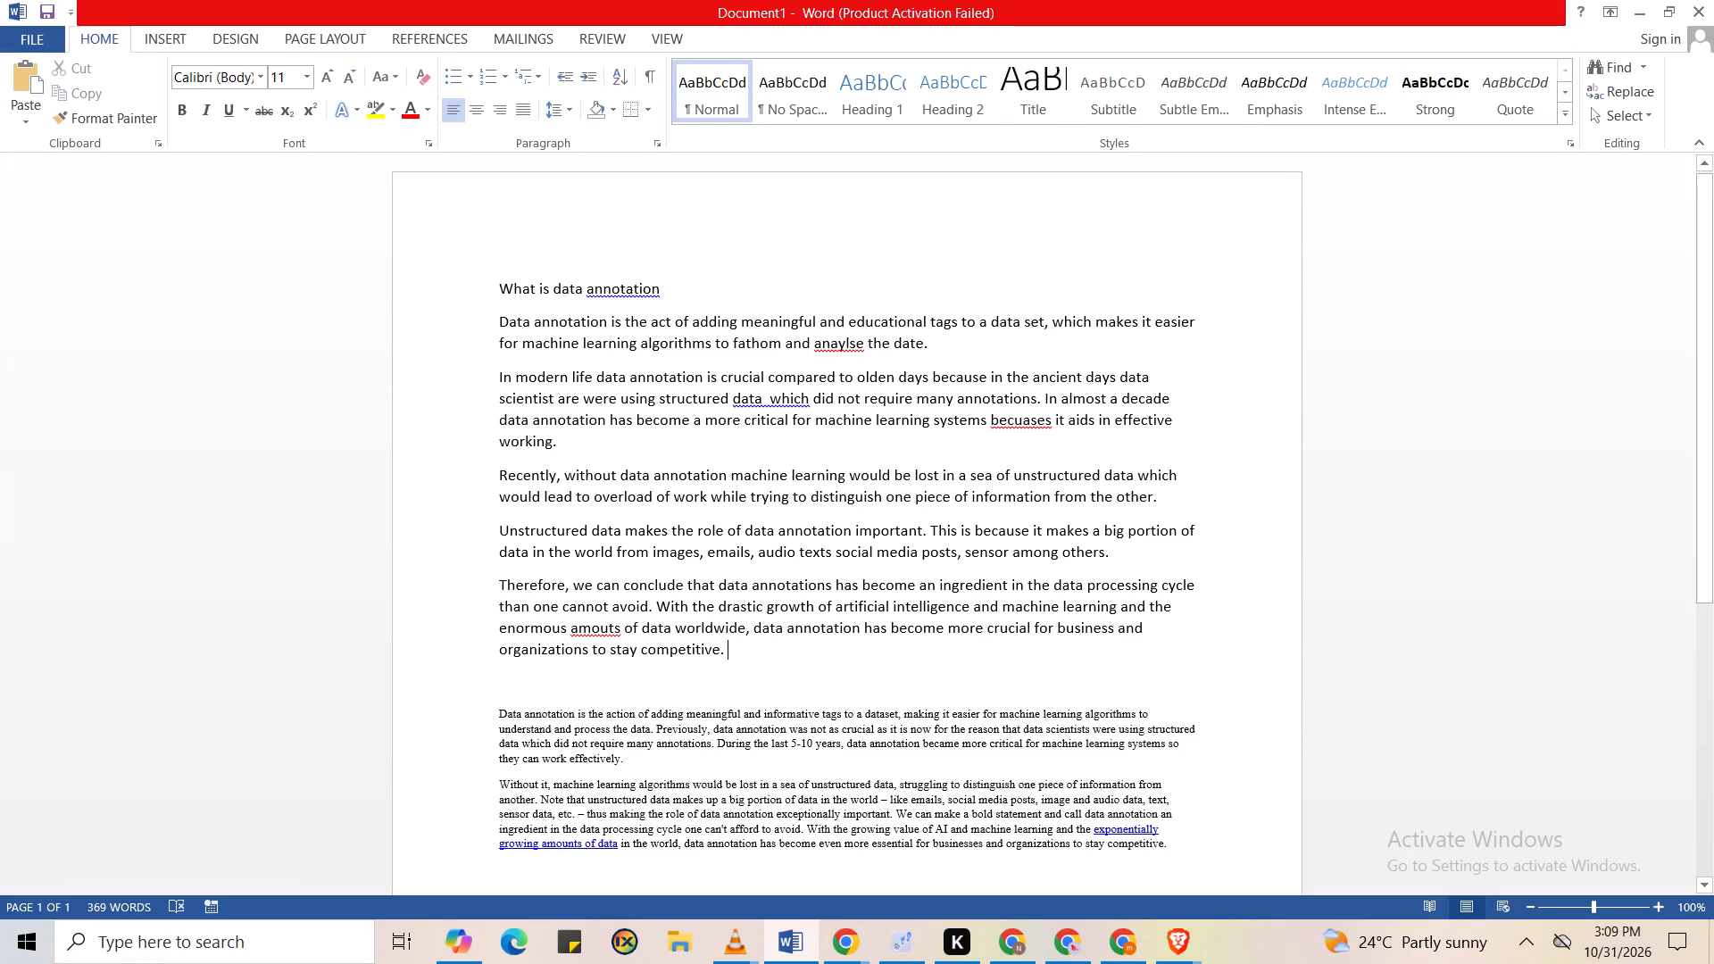
Delete the pasted source article paragraphs and the blank lines below the fifth paragraph.
left_click_drag(483, 681, 924, 901)
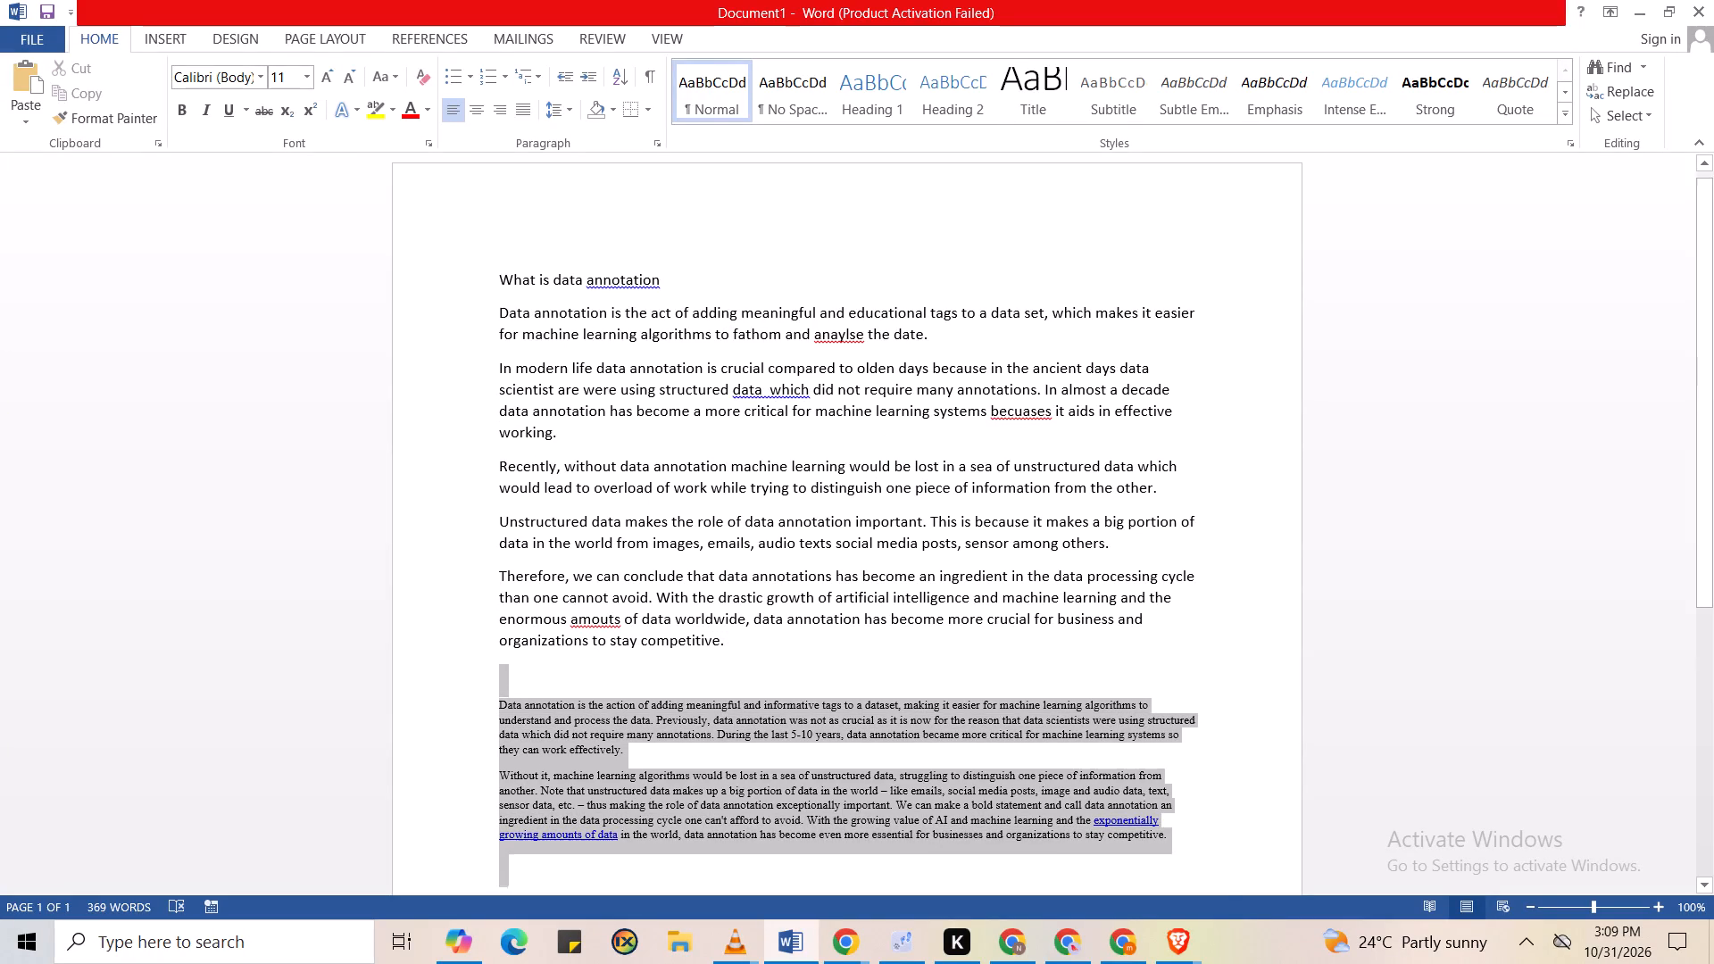
left_click_drag(924, 901, 968, 910)
key("BackSpace")
key("BackSpace")
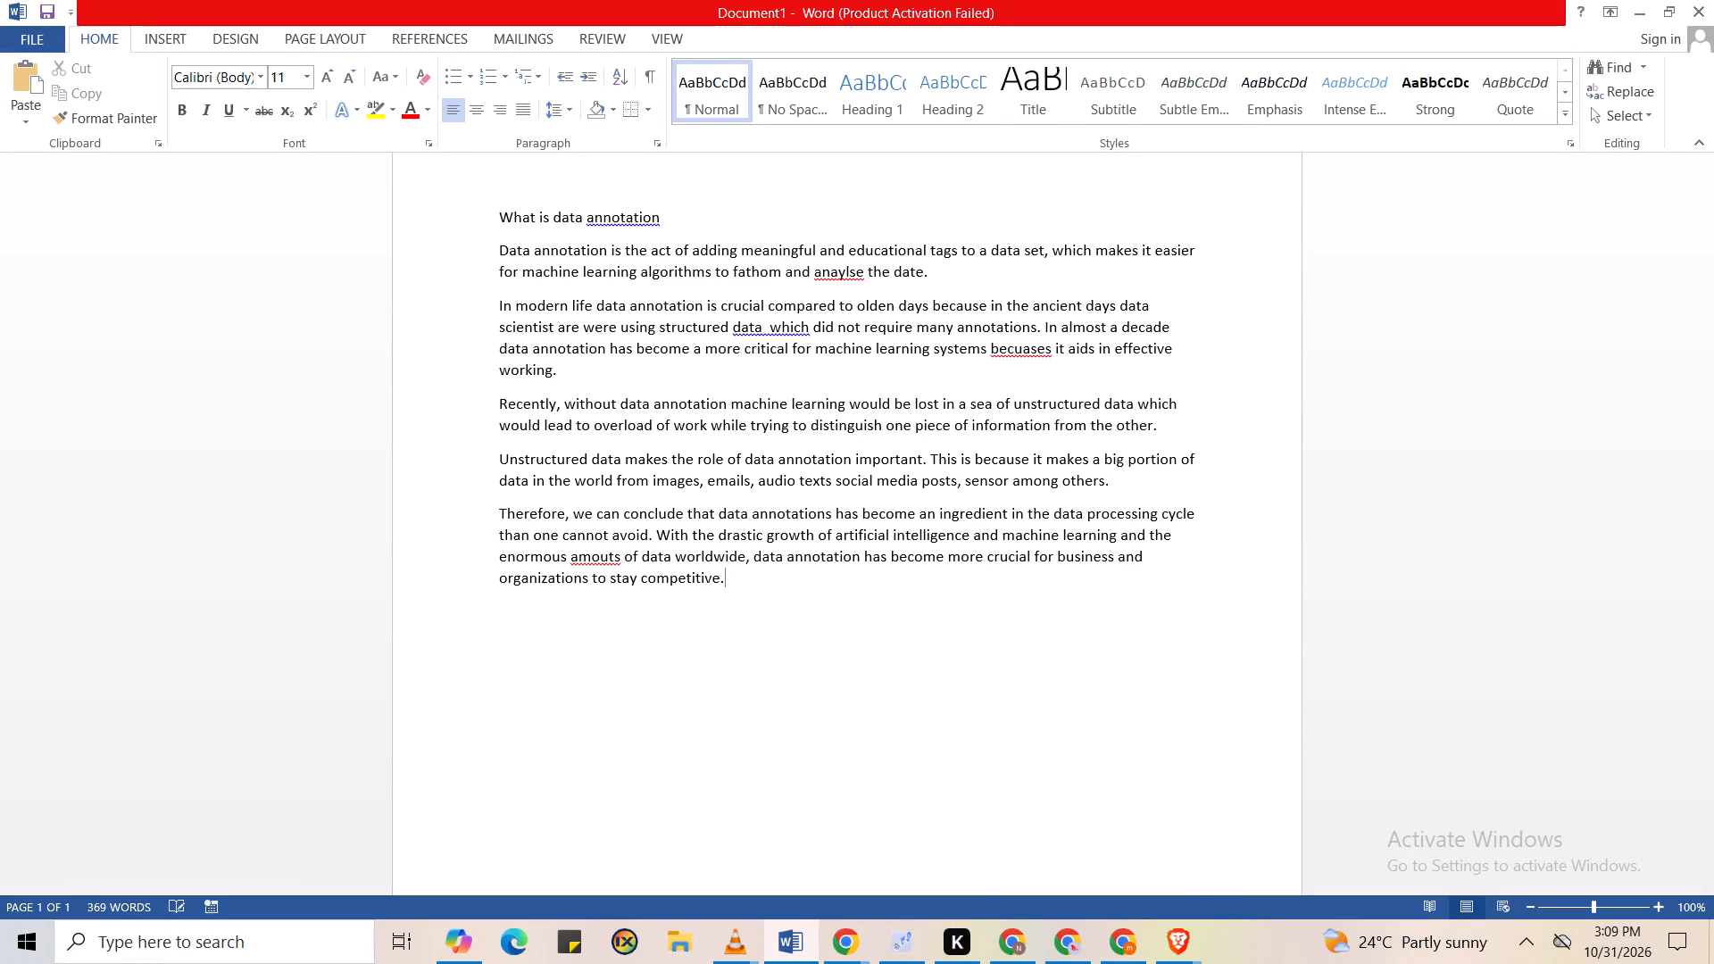
Correct "amouts" to "amounts" in the last paragraph.
left_click(608, 559)
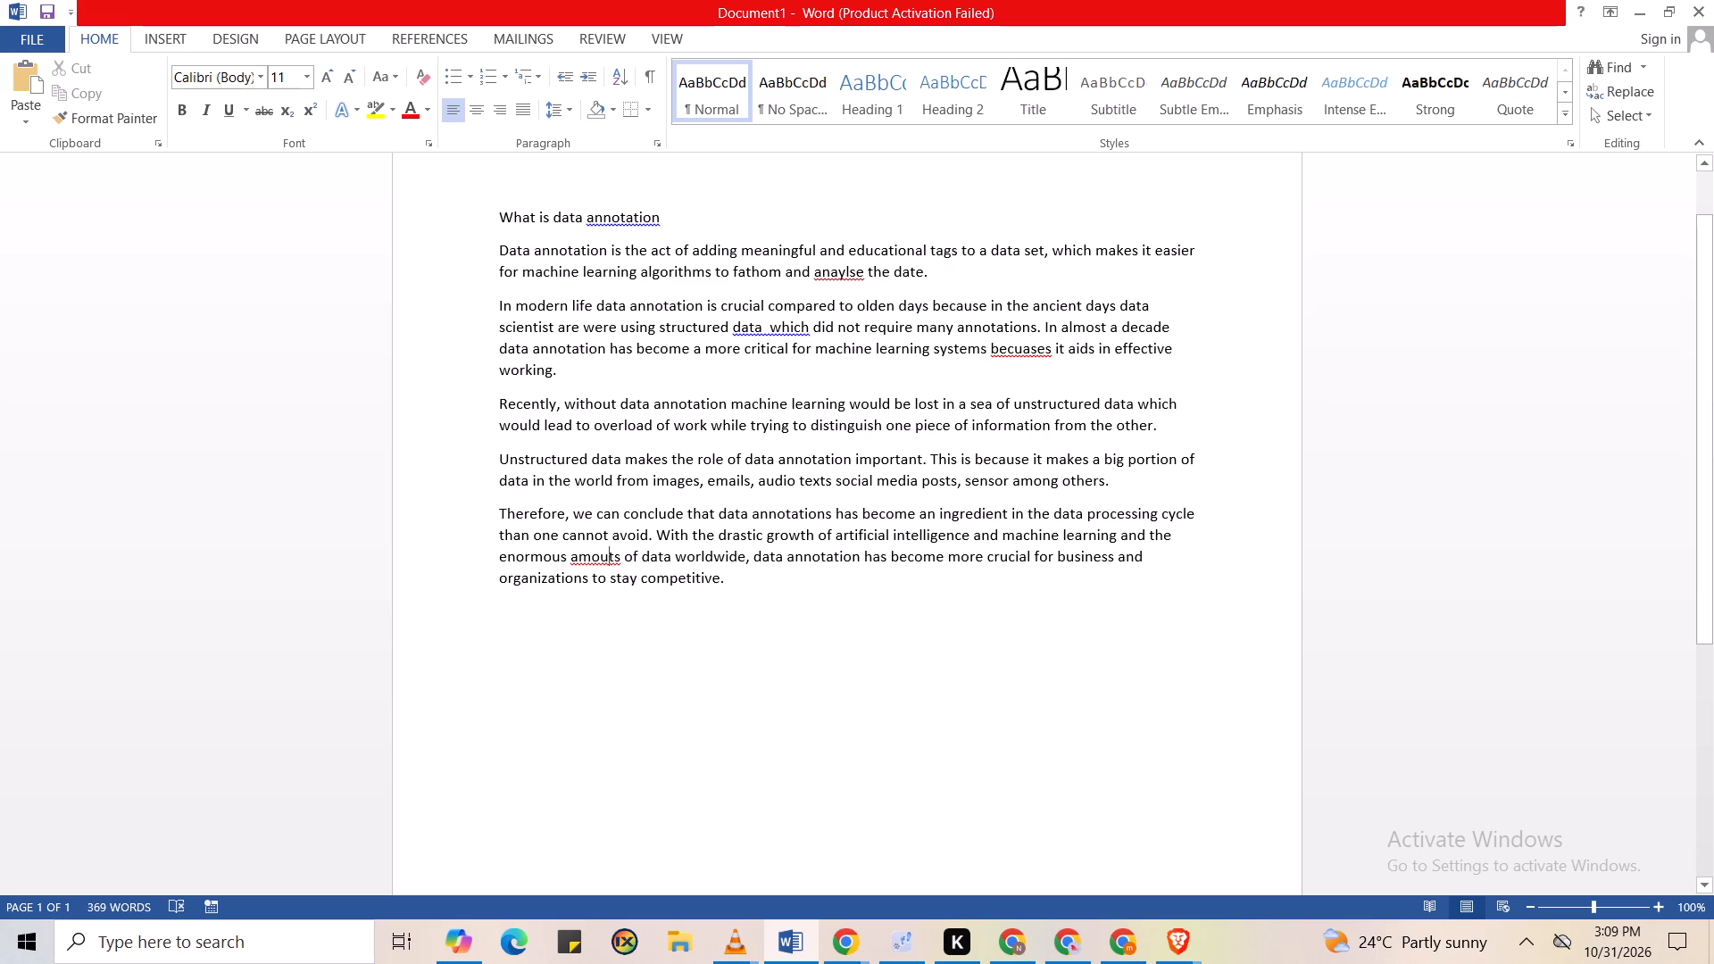
key("n")
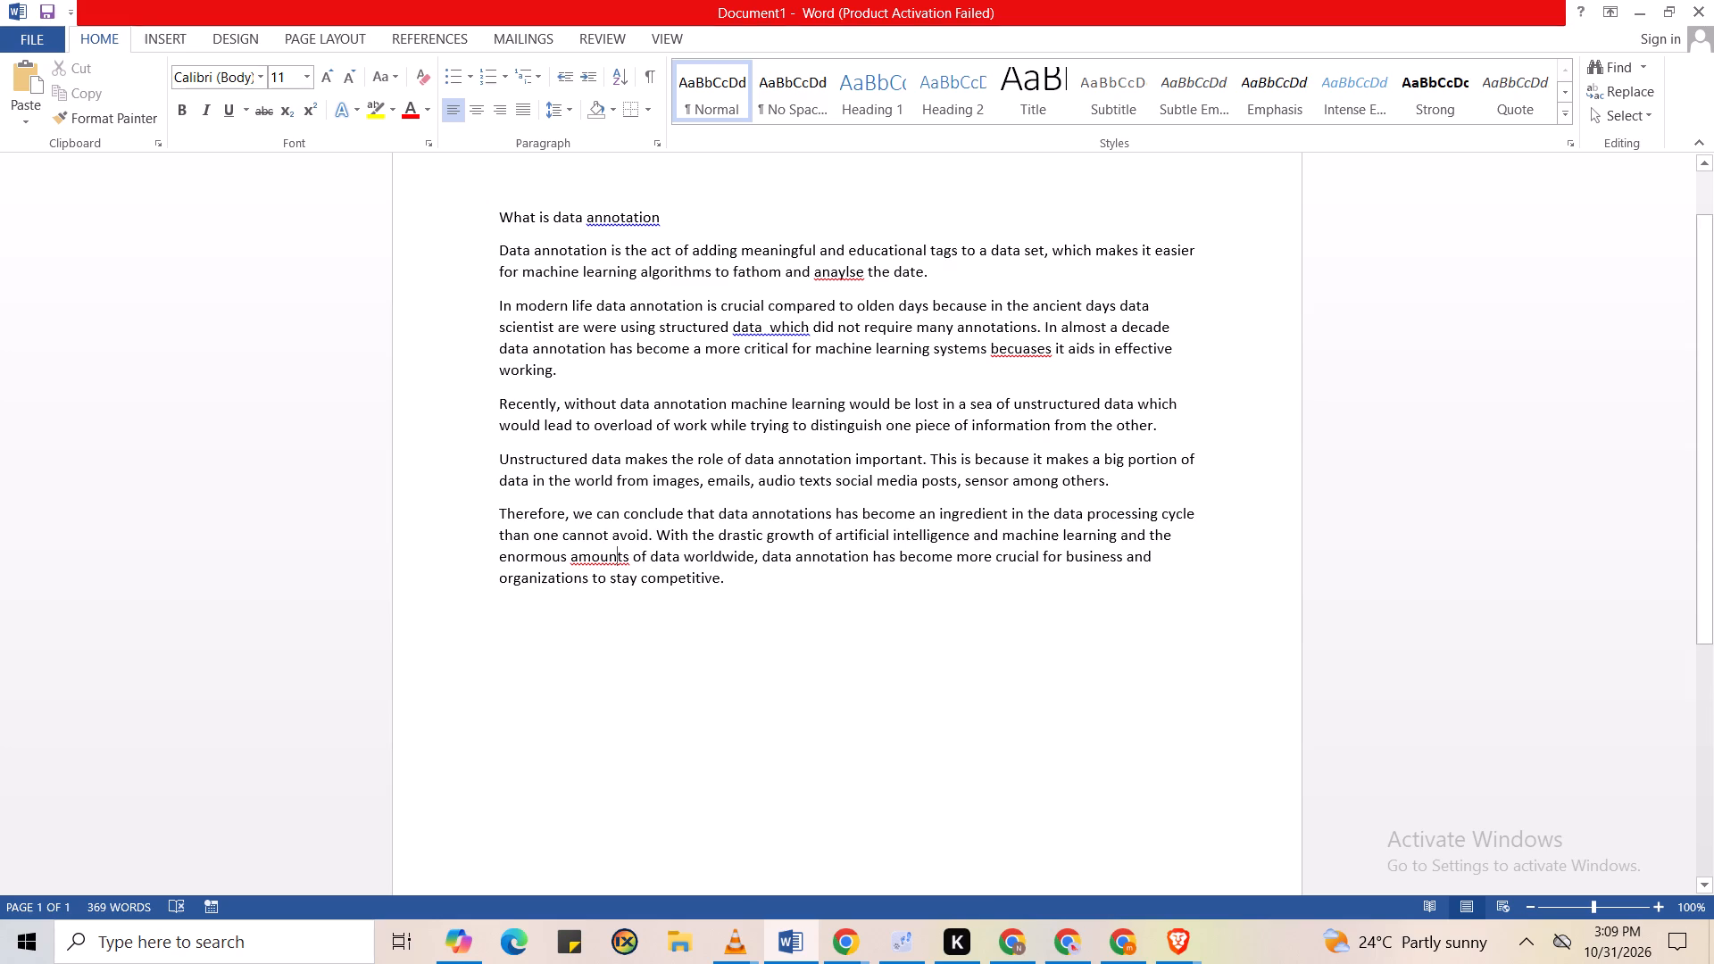
left_click(733, 589)
Merge the second and third paragraphs into the first by removing the paragraph breaks between them.
key("Delete")
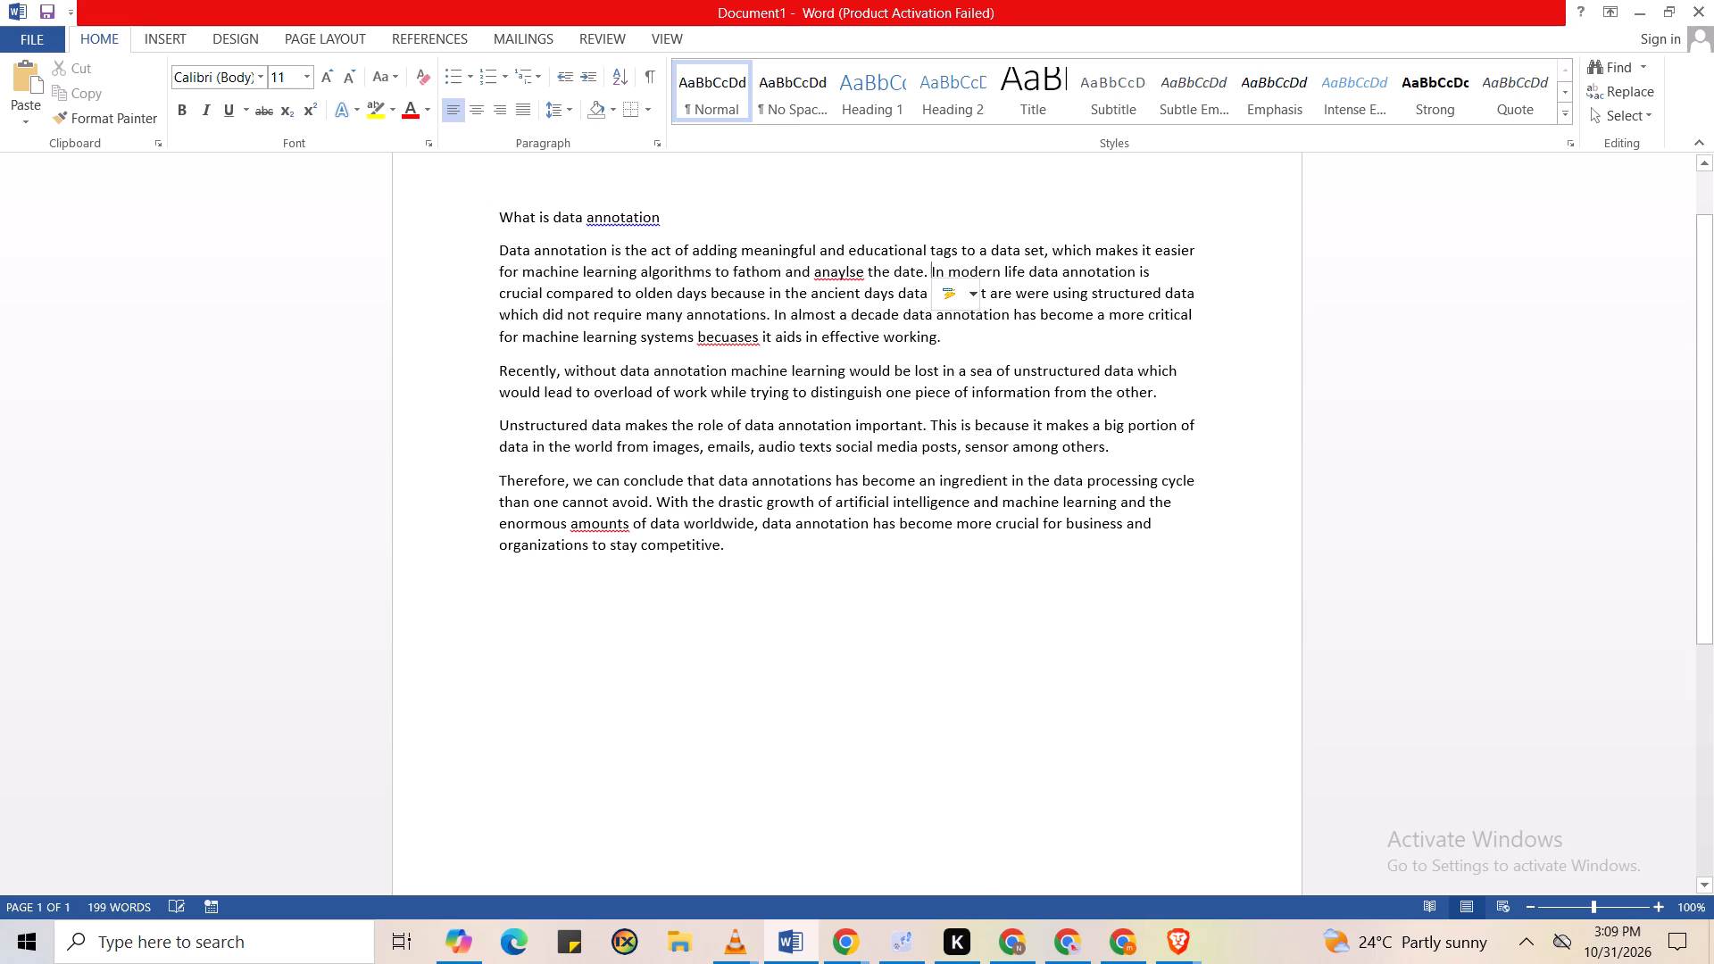
left_click(968, 337)
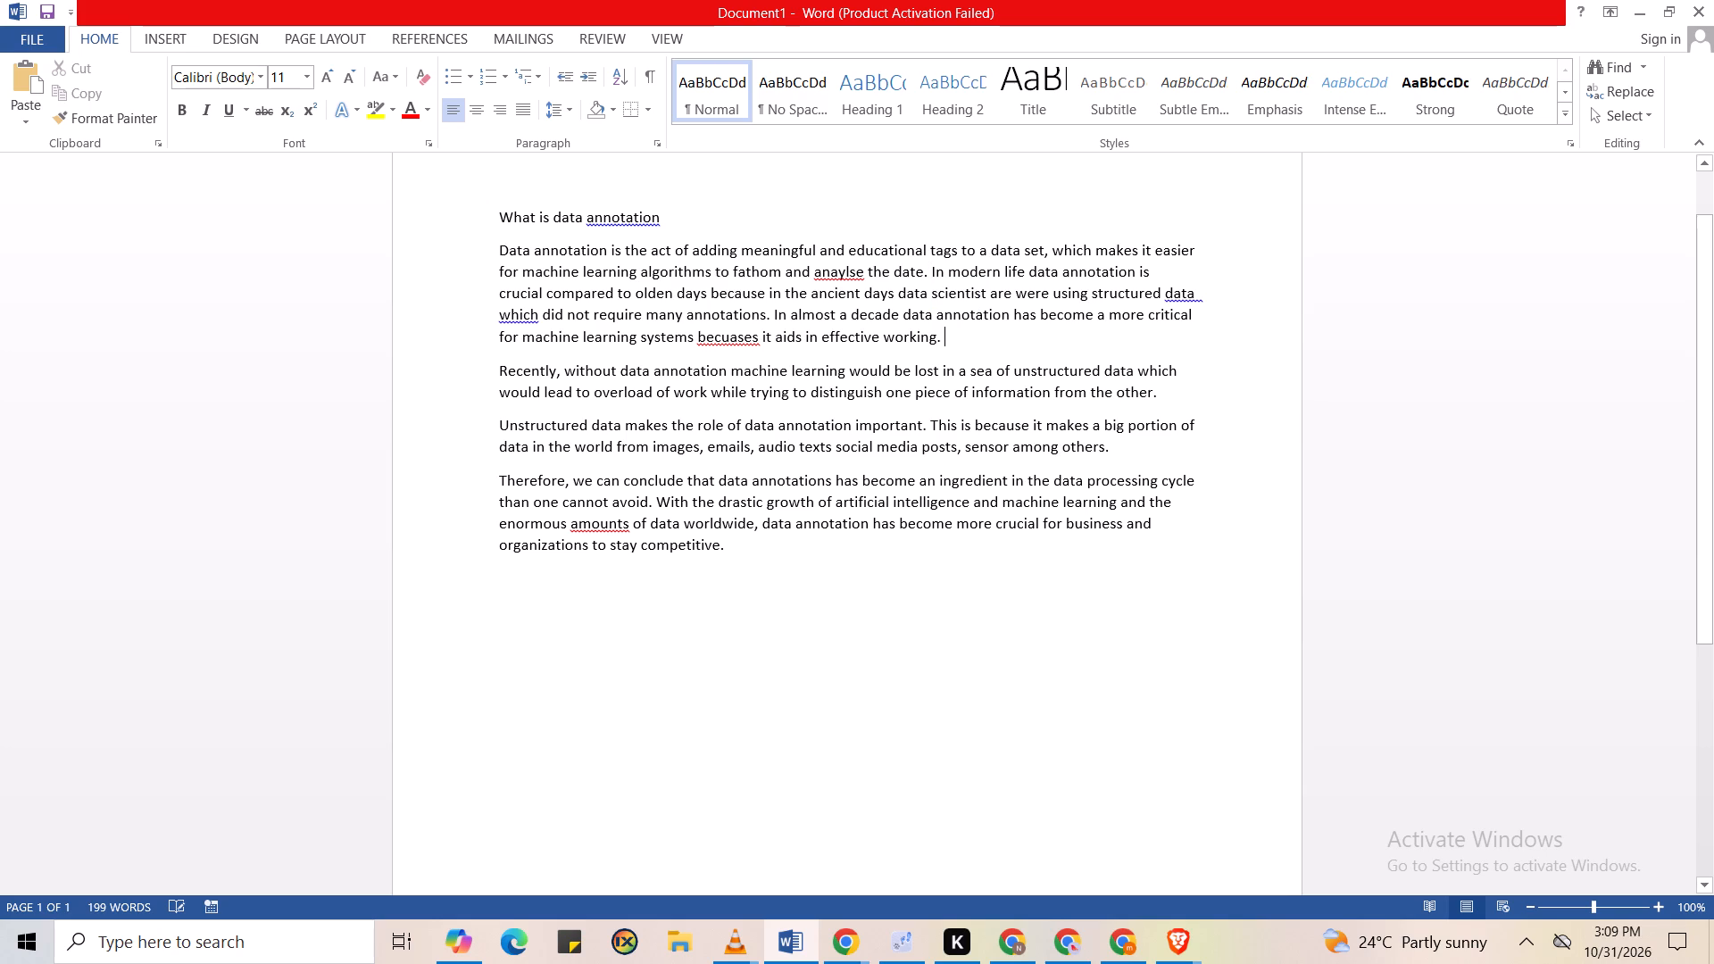
key("Delete")
left_click(961, 386)
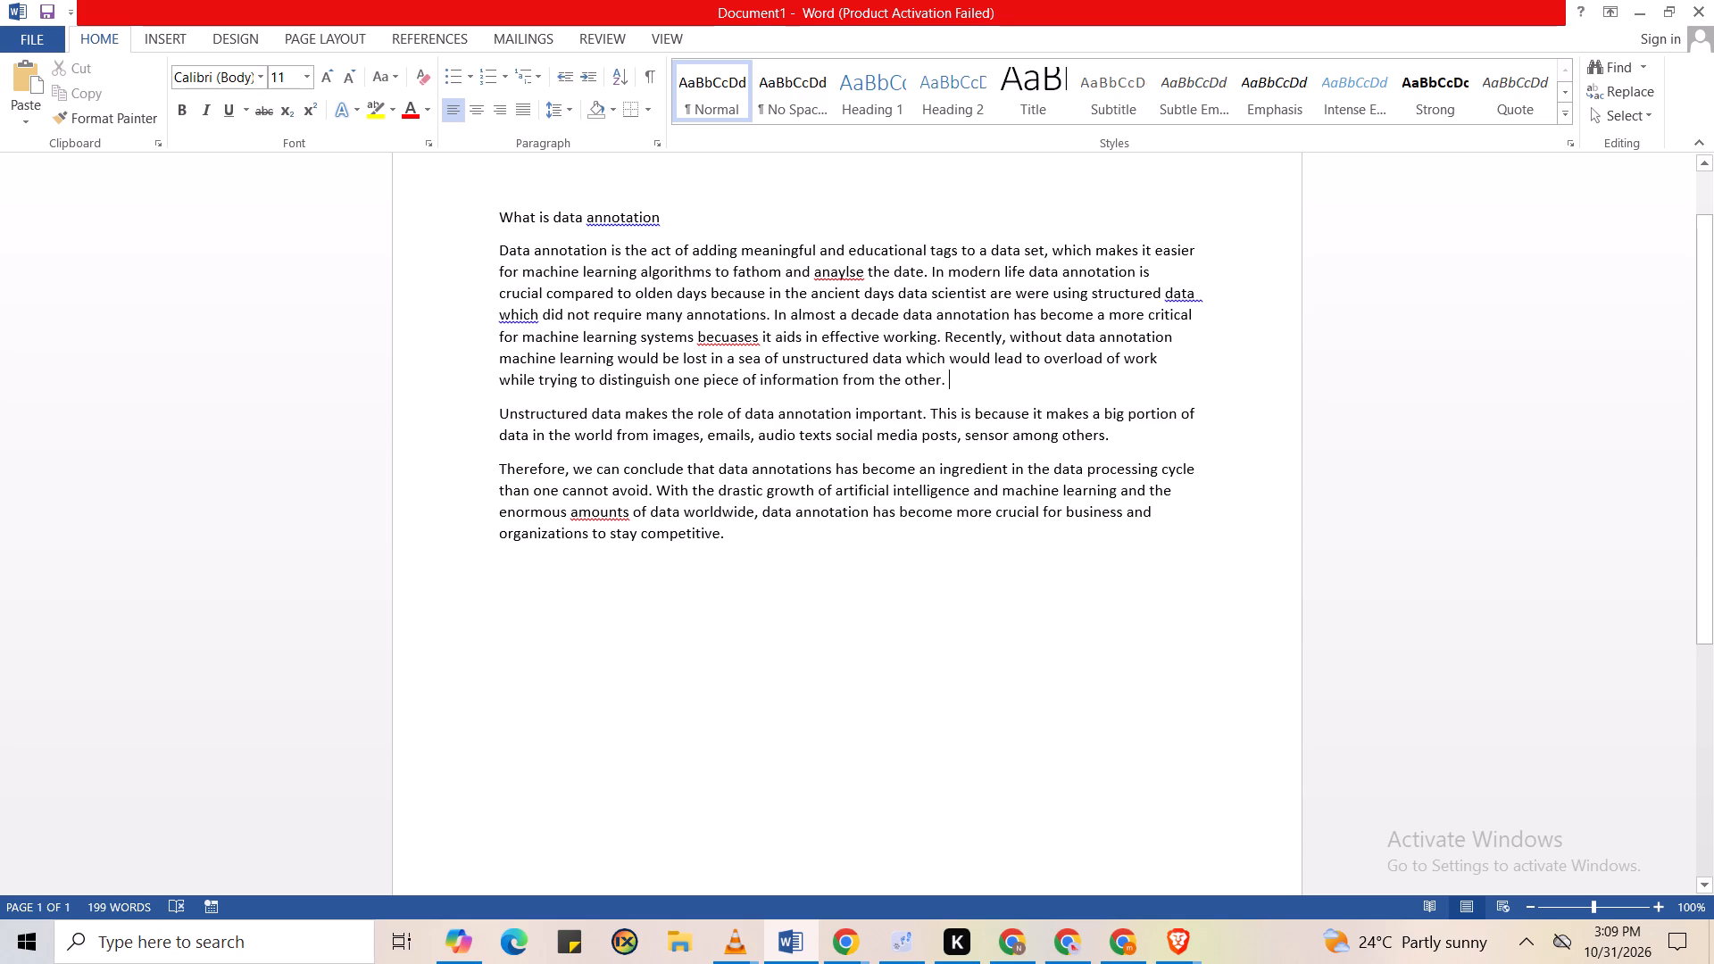
Replace the misspelled "becuases" with the suggested spelling "because".
left_click(740, 344)
right_click(740, 344)
left_click(637, 368)
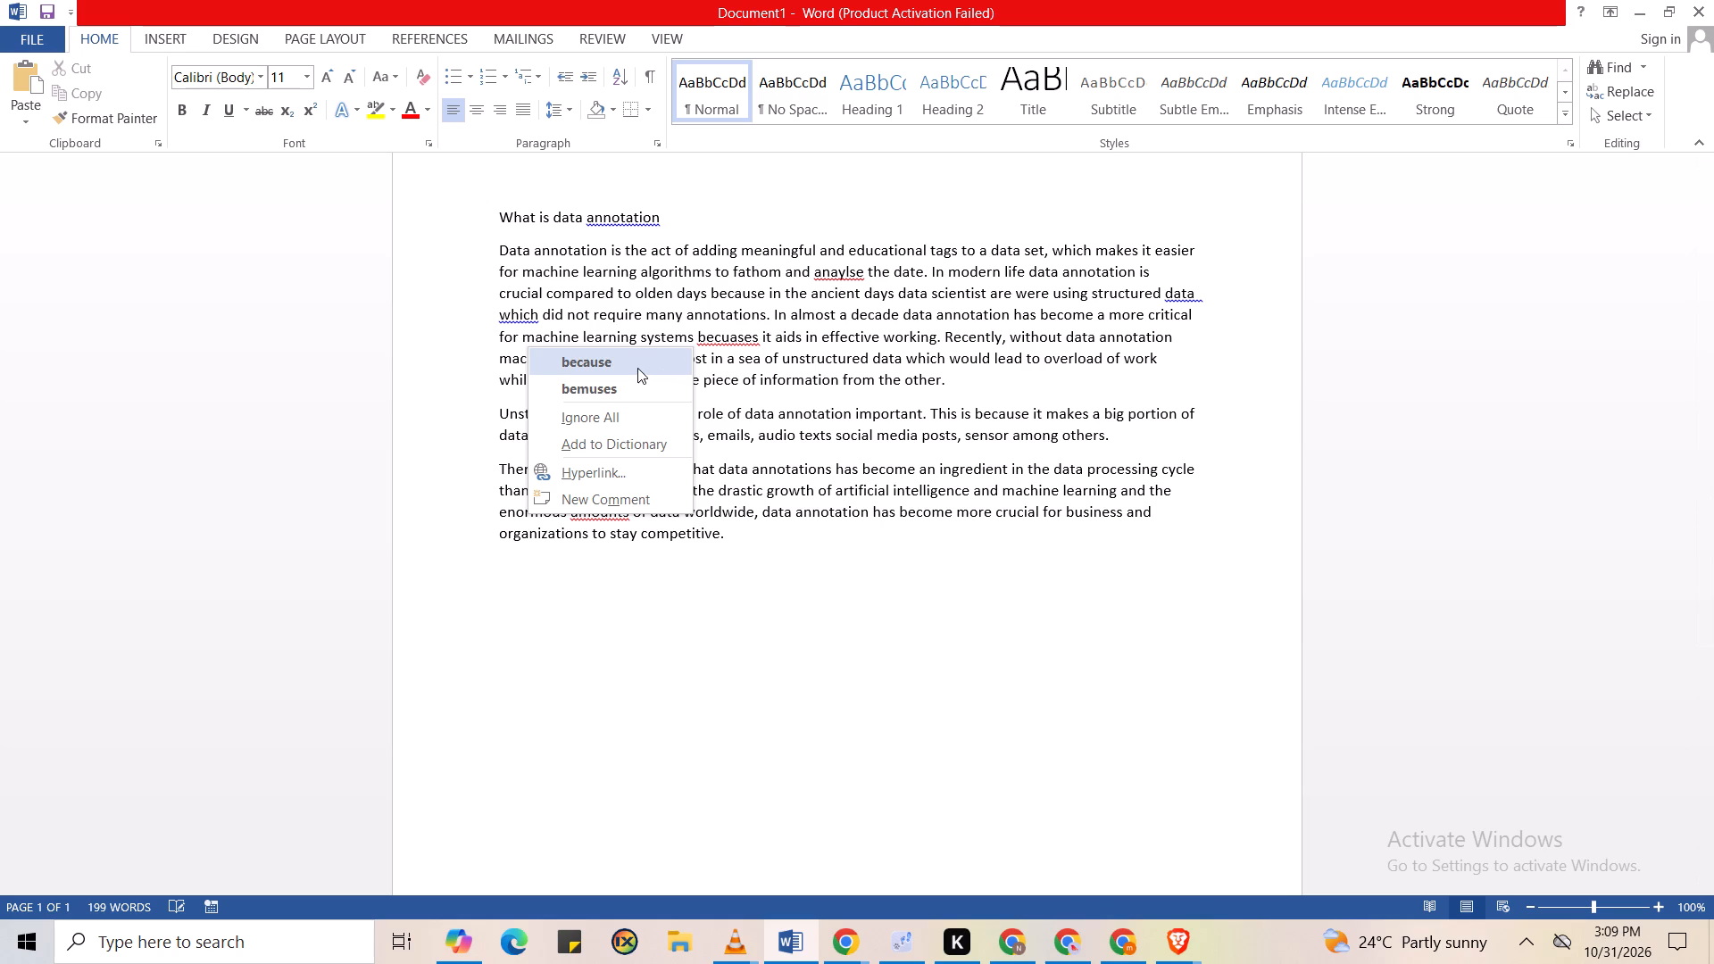
Replace the misspelled "anaylse" in the first paragraph with the suggested spelling "analyses".
left_click(837, 270)
right_click(837, 270)
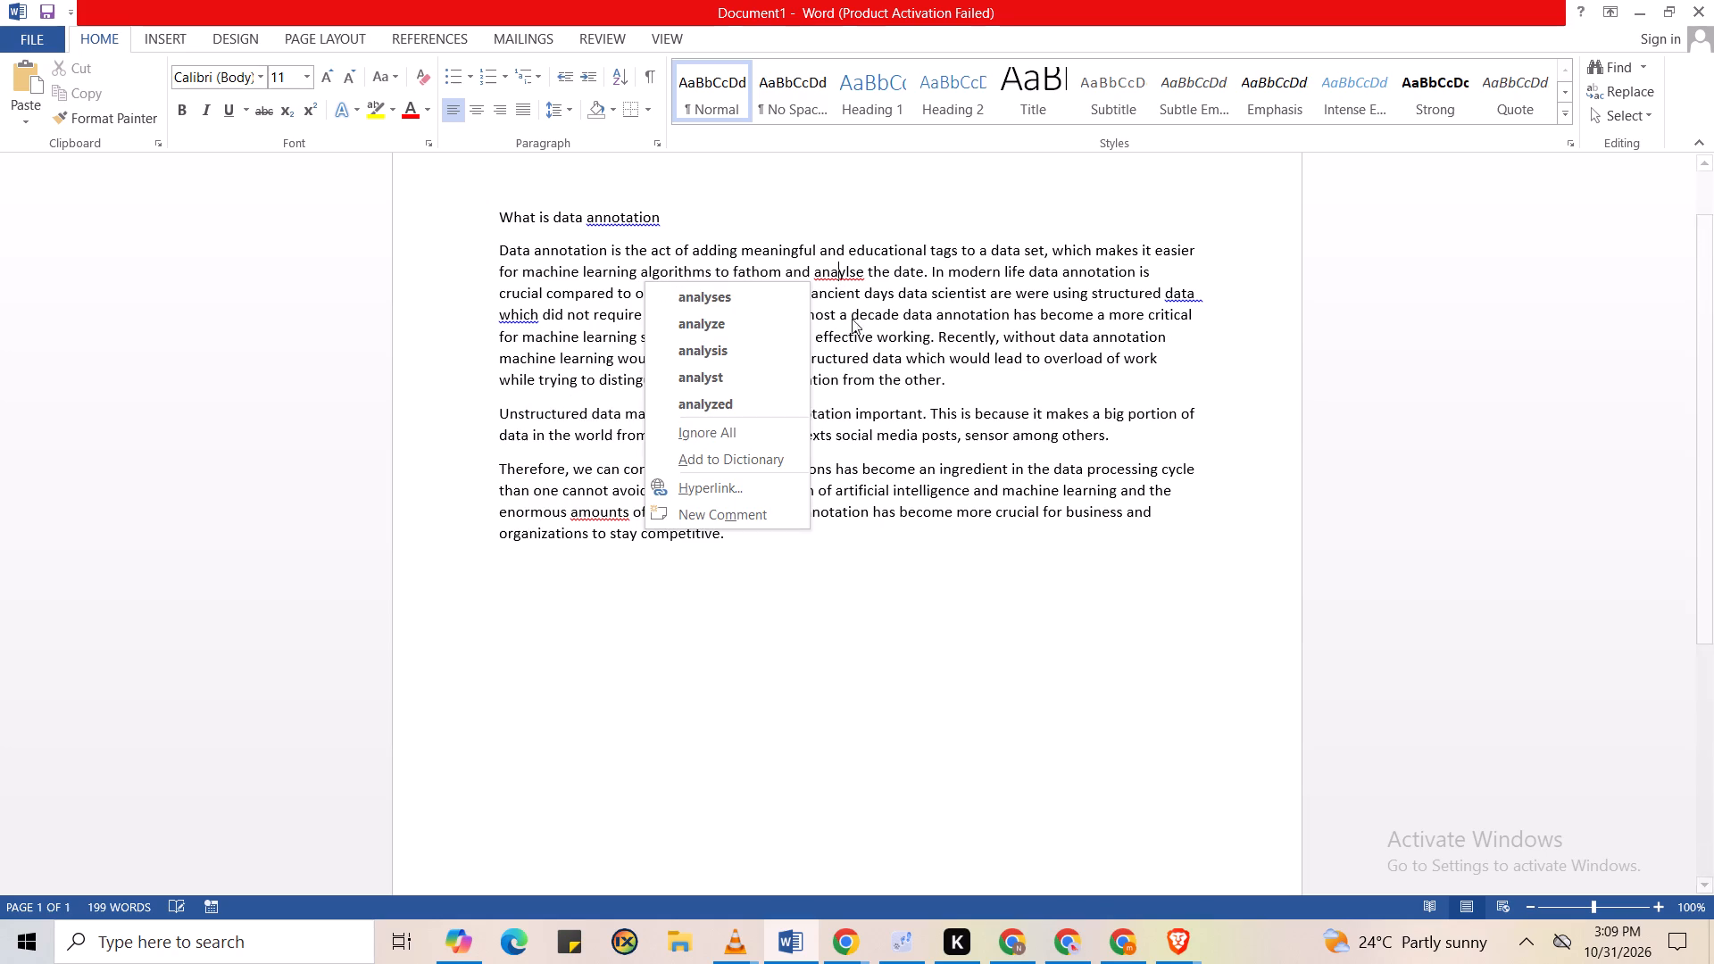
left_click(725, 298)
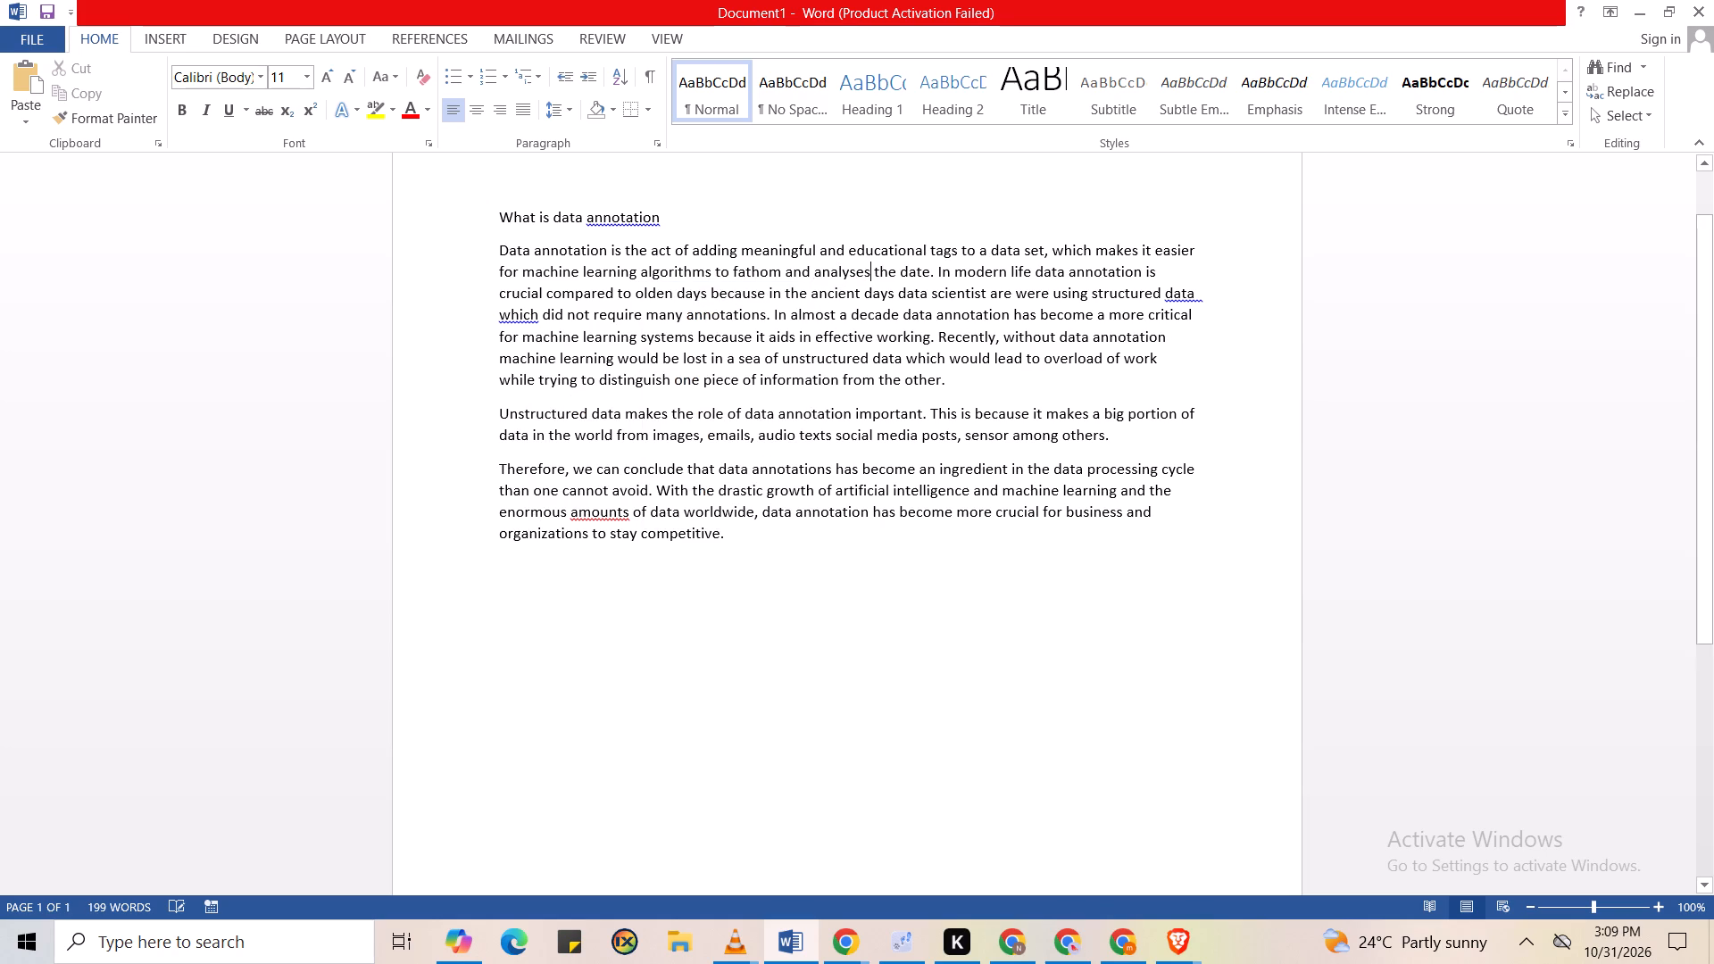
Accept the grammar suggestion "data which" for the flagged spacing in the first paragraph.
left_click(1185, 303)
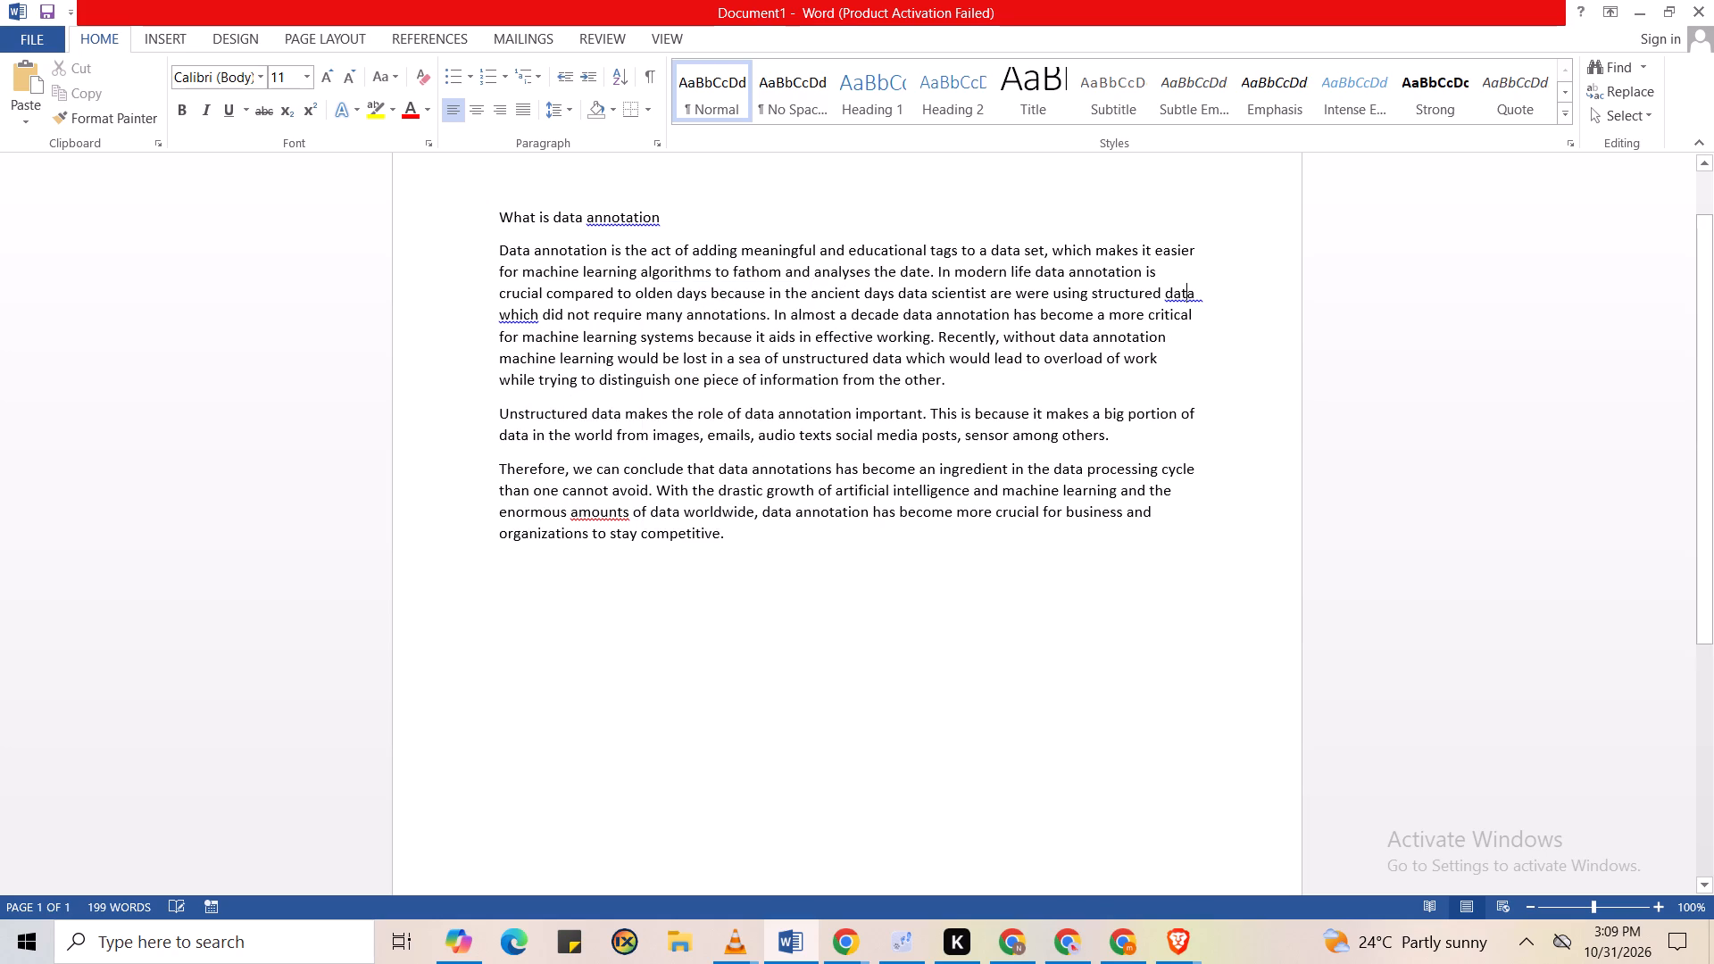
right_click(1185, 296)
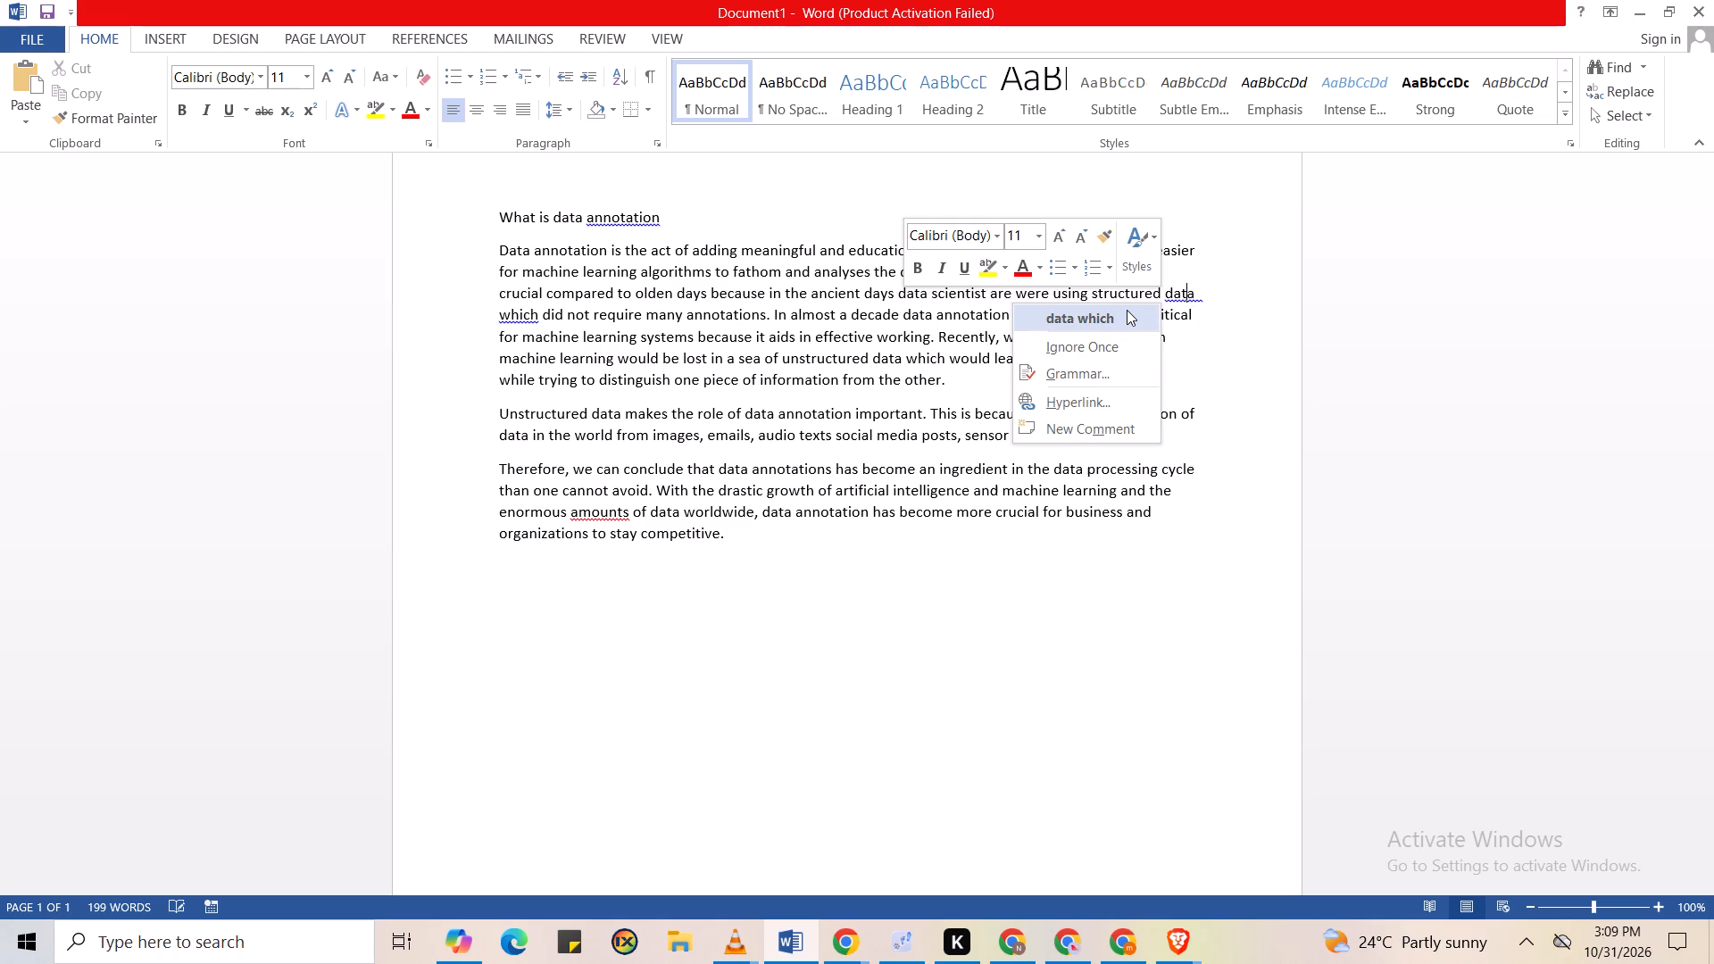
left_click(1127, 310)
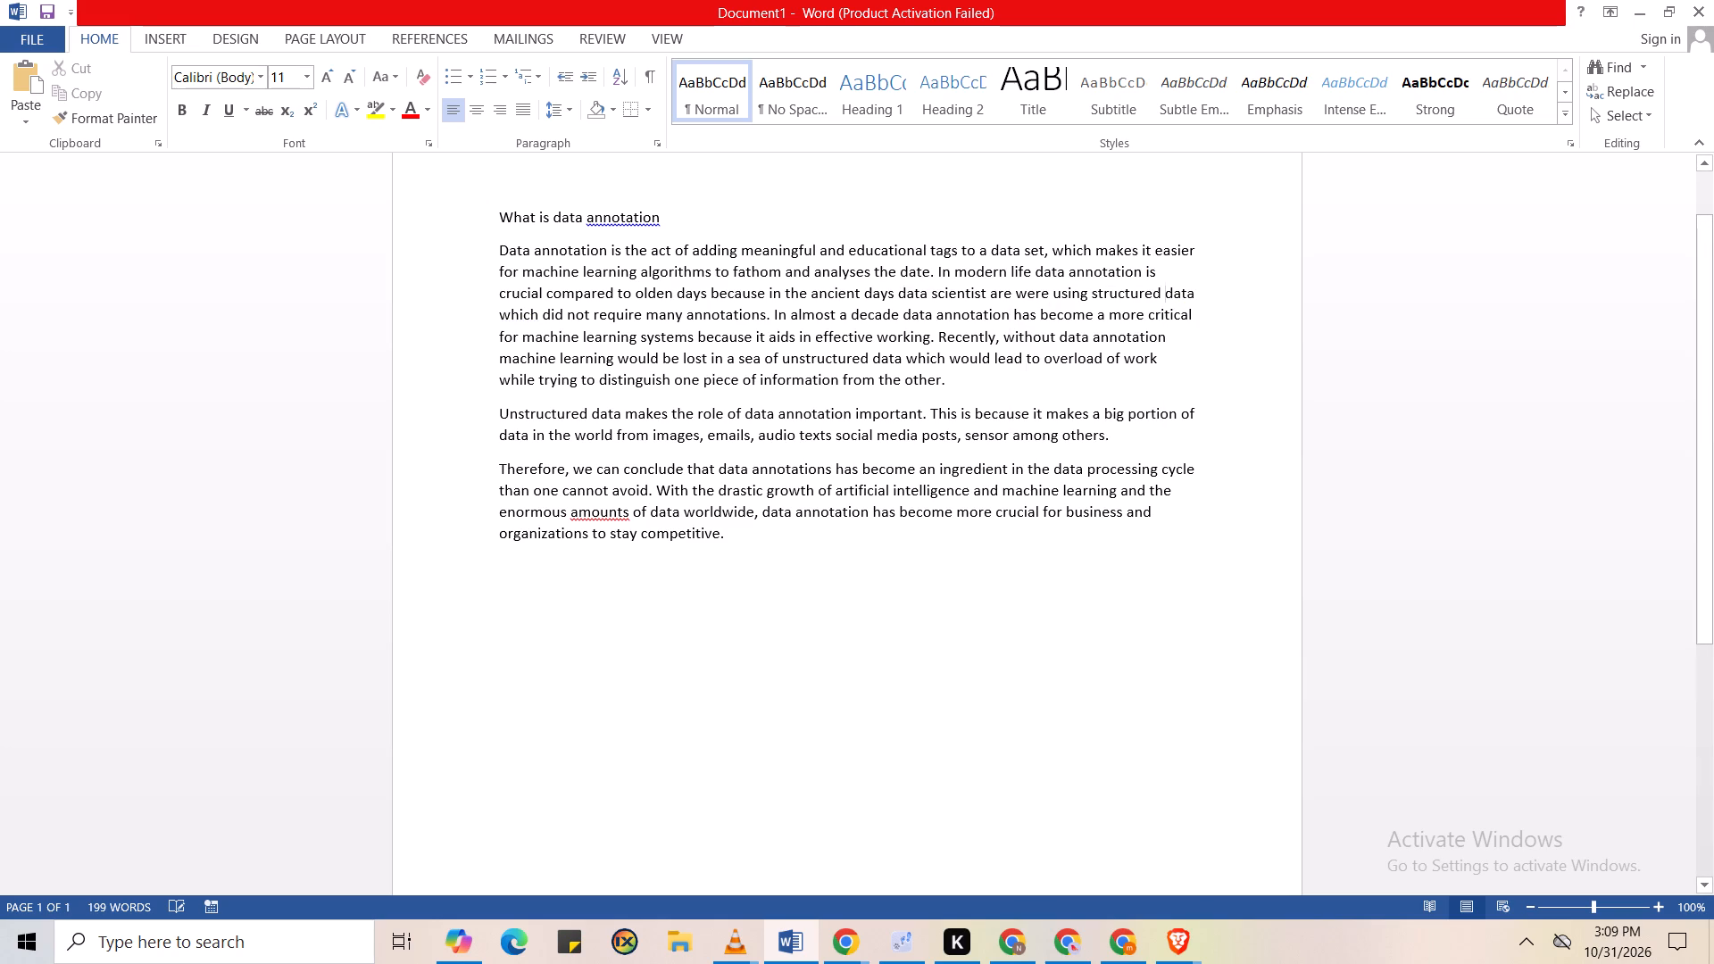
Add the sentence "There are two types of data; structured and unstructured data." after "fathom and analyses the date.".
left_click(932, 275)
key("Return")
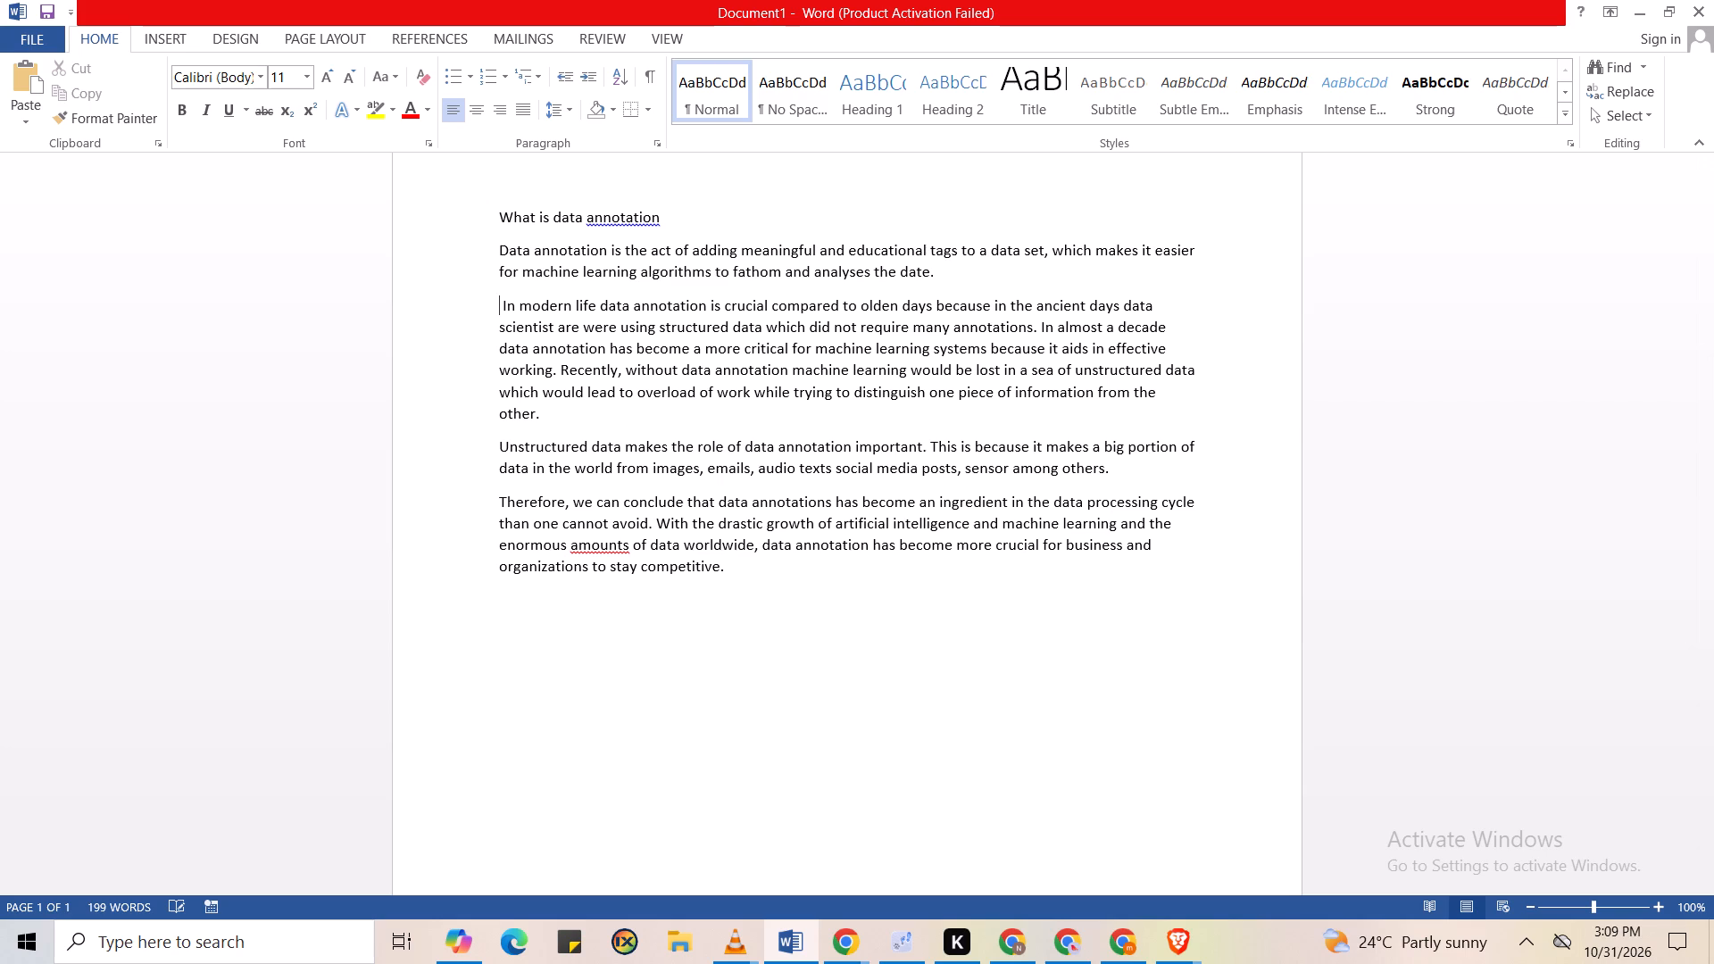
left_click(980, 276)
key("space")
type("there are two types of data .")
key("BackSpace")
key("BackSpace")
key("period")
key("BackSpace")
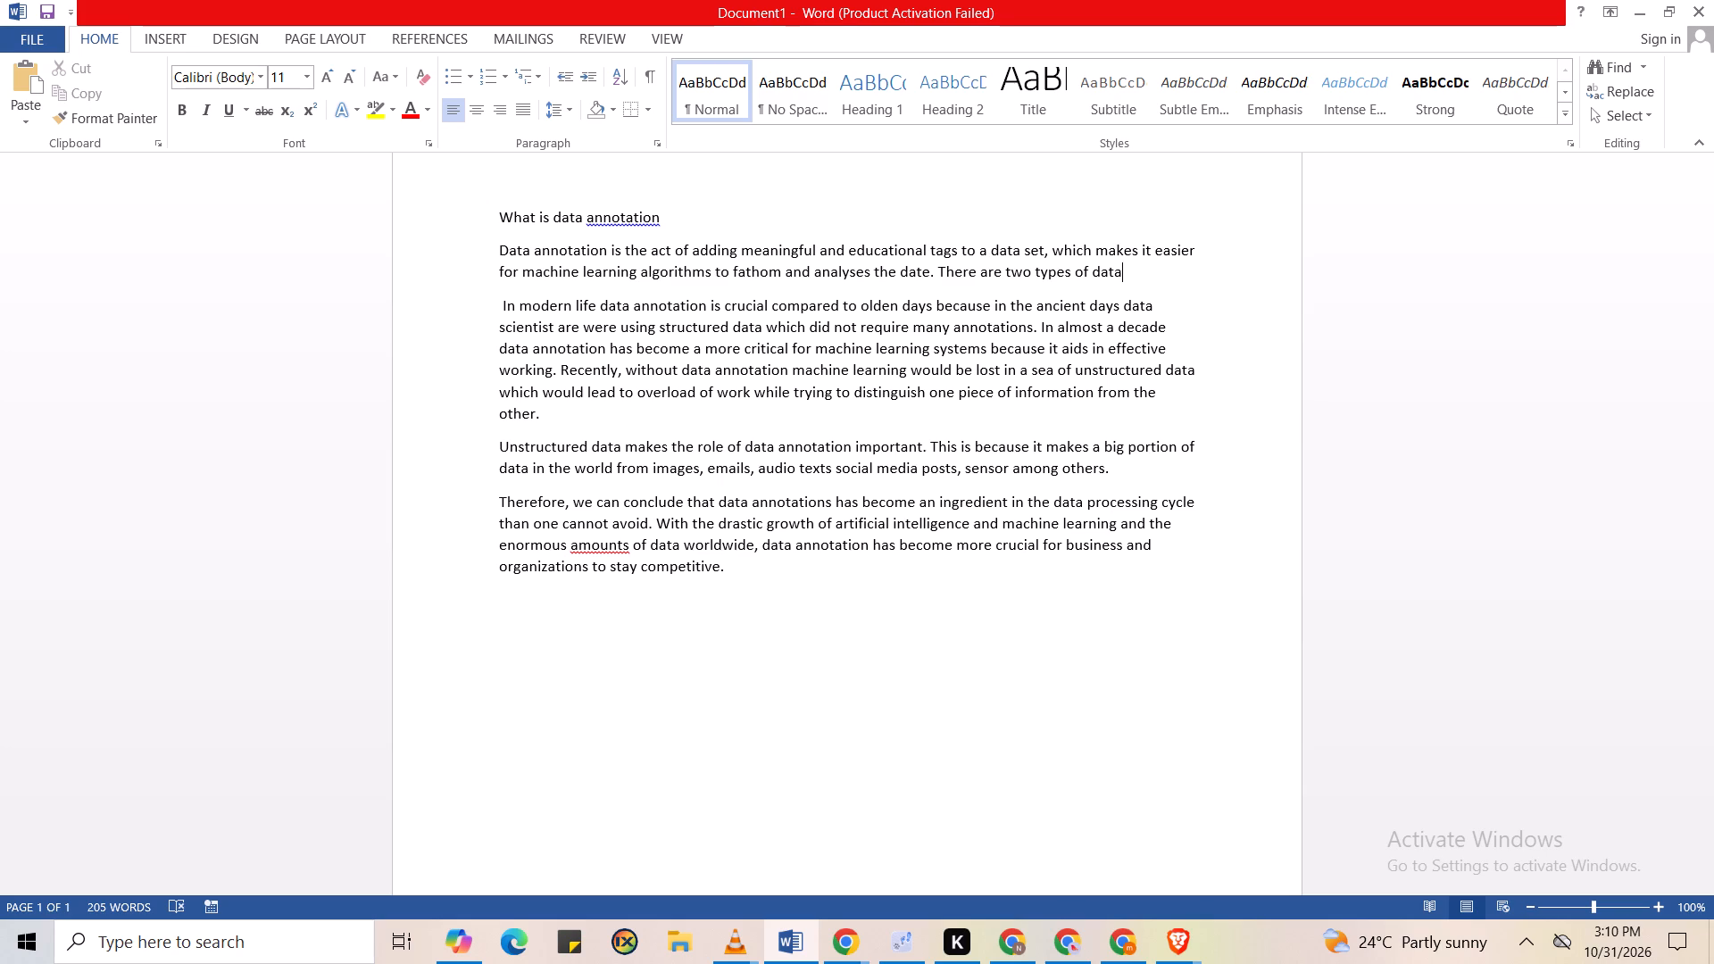
key("semicolon")
key("space")
type("structured and unstrut")
key("BackSpace")
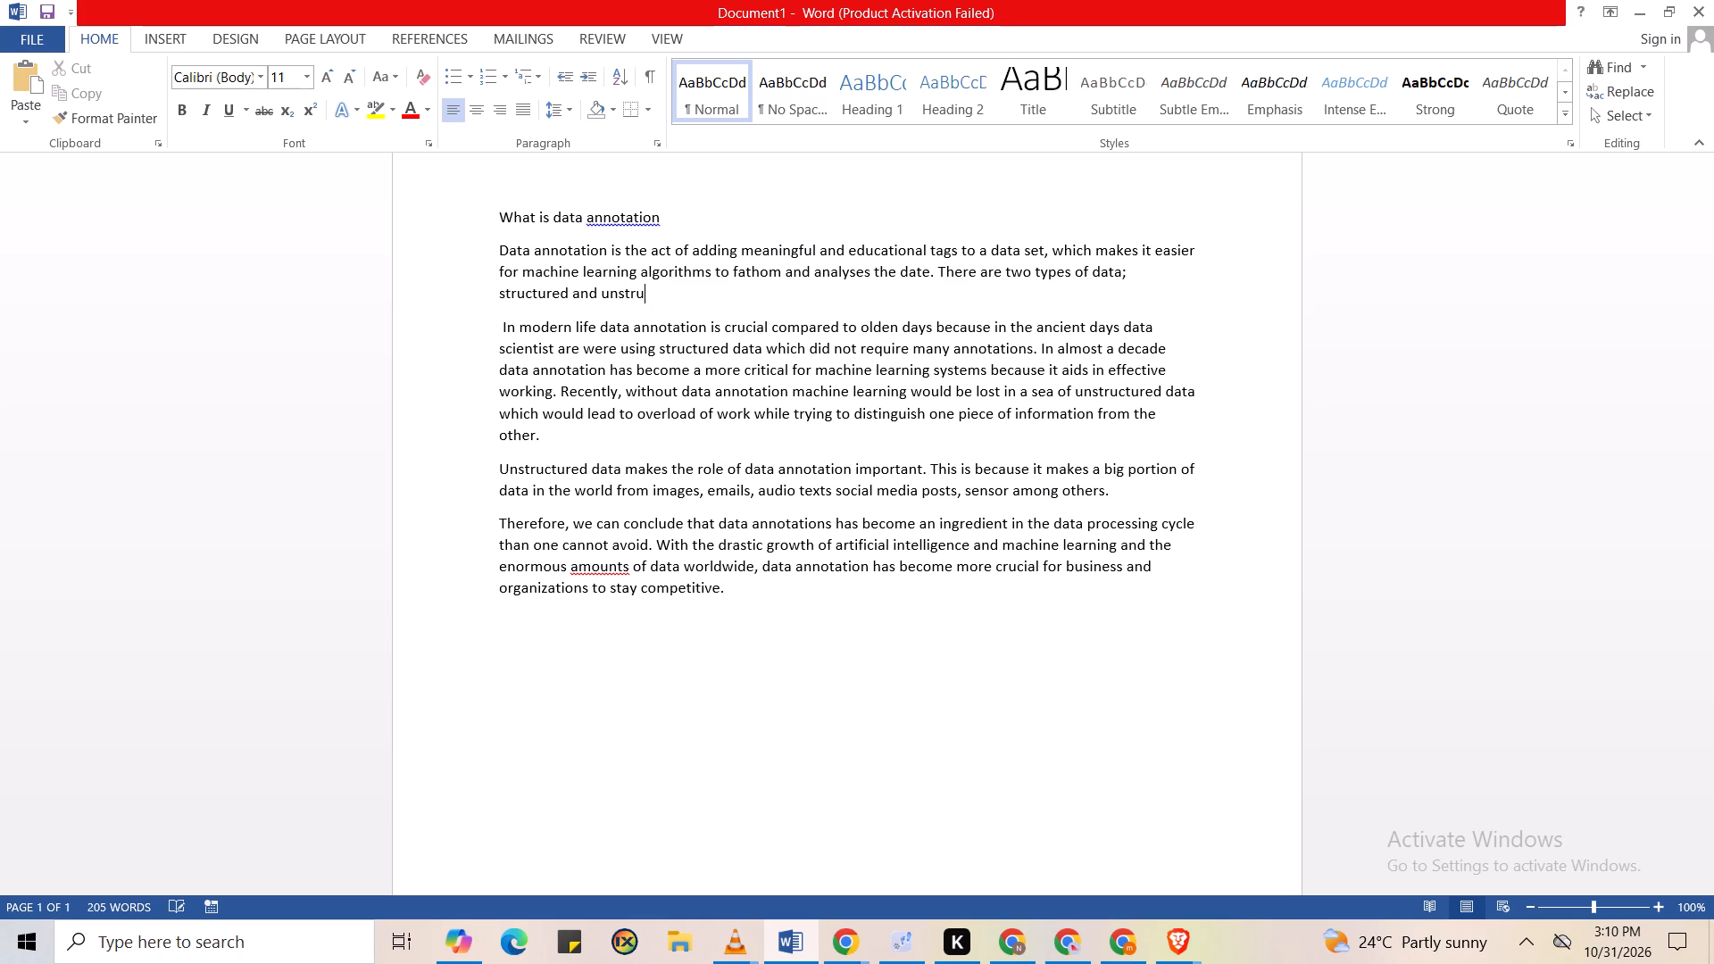
type("tured data")
key("space")
key("BackSpace")
key("period")
Merge the paragraphs starting "In modern life", "Unstructured data" and "Therefore" into the first paragraph.
key("Delete")
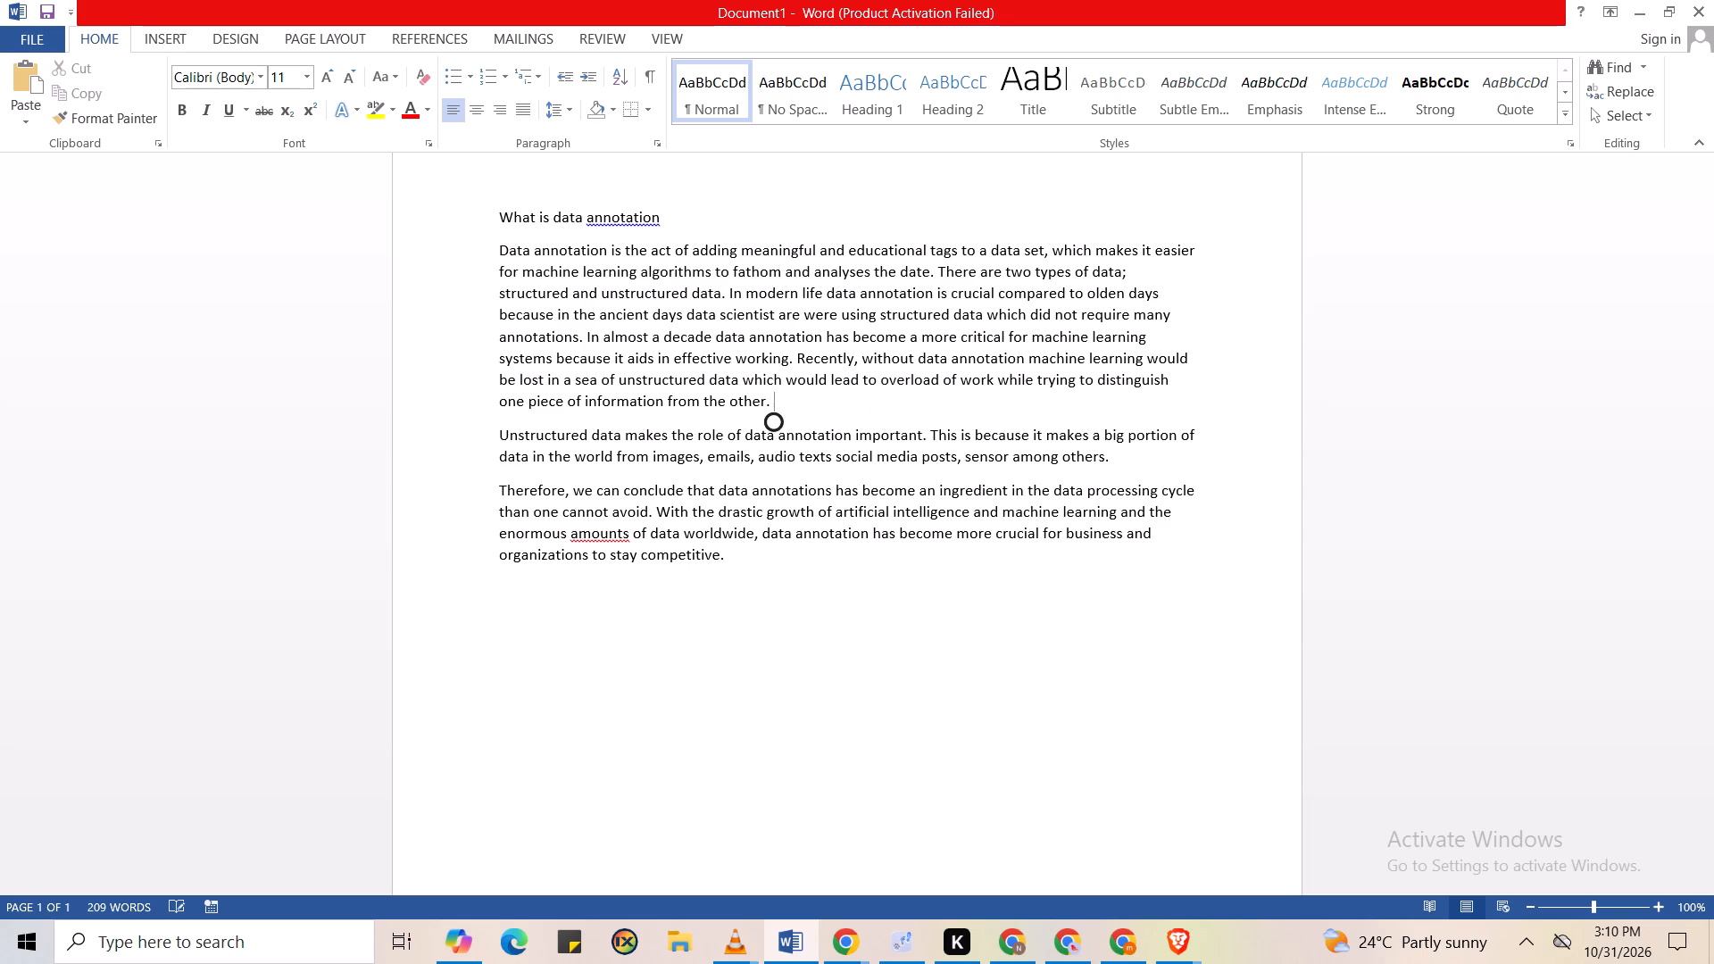
key("Delete")
key("space")
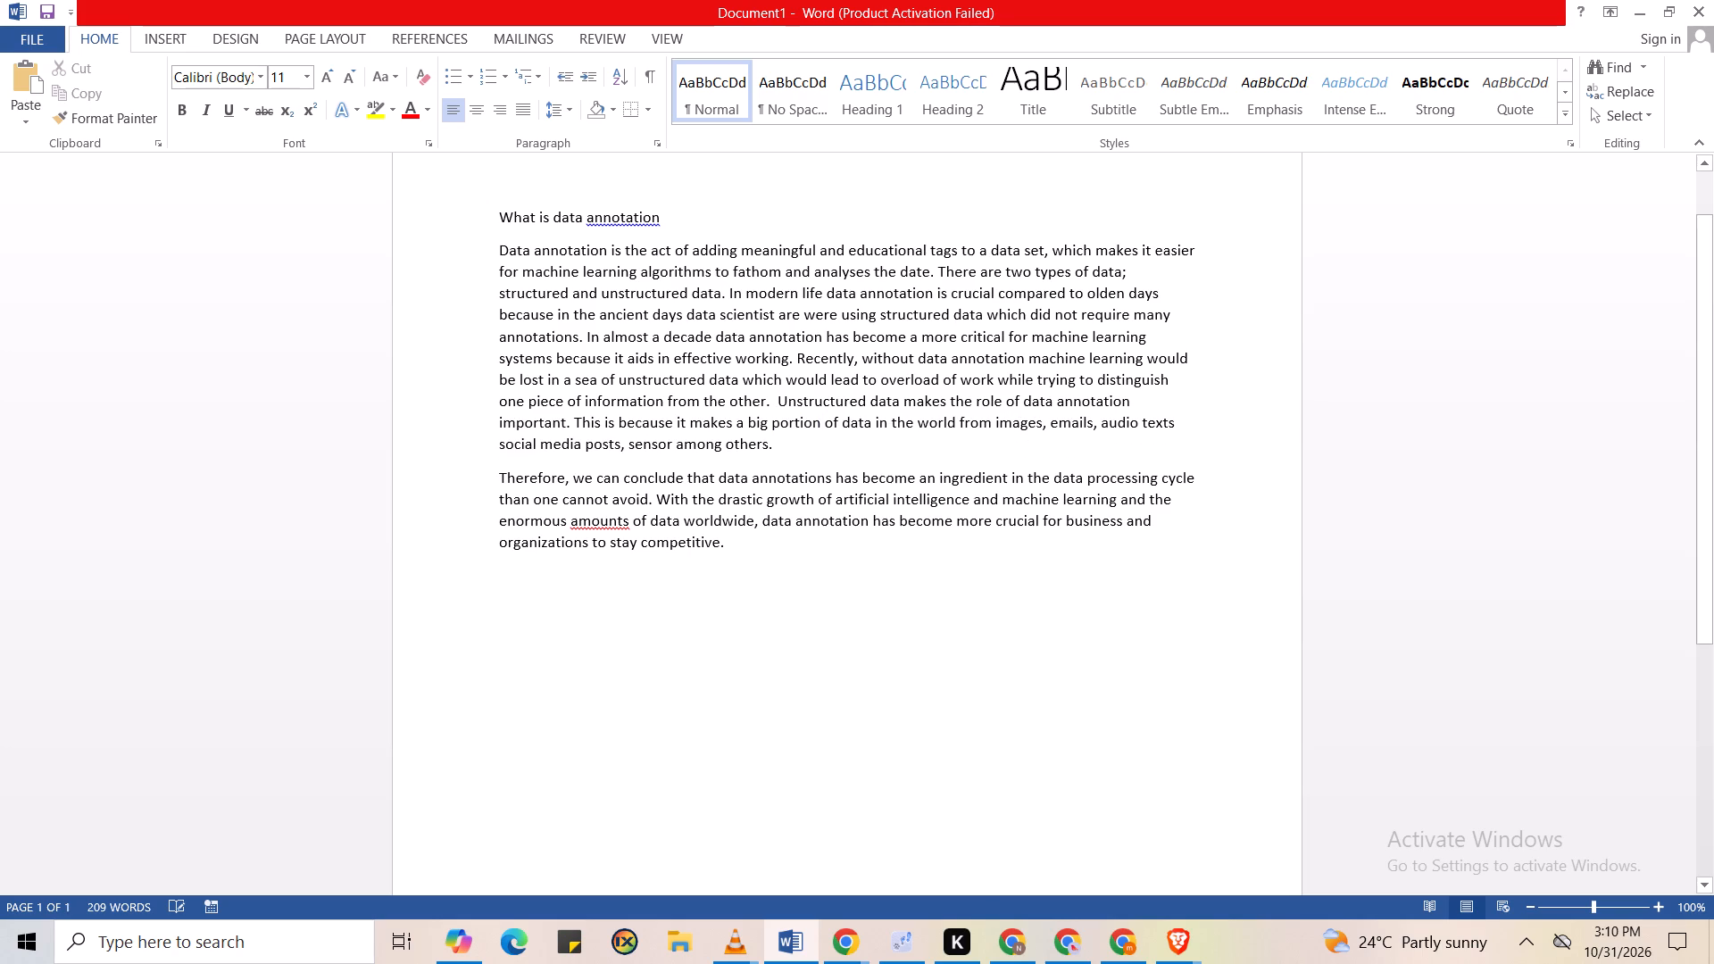
left_click(795, 448)
key("Delete")
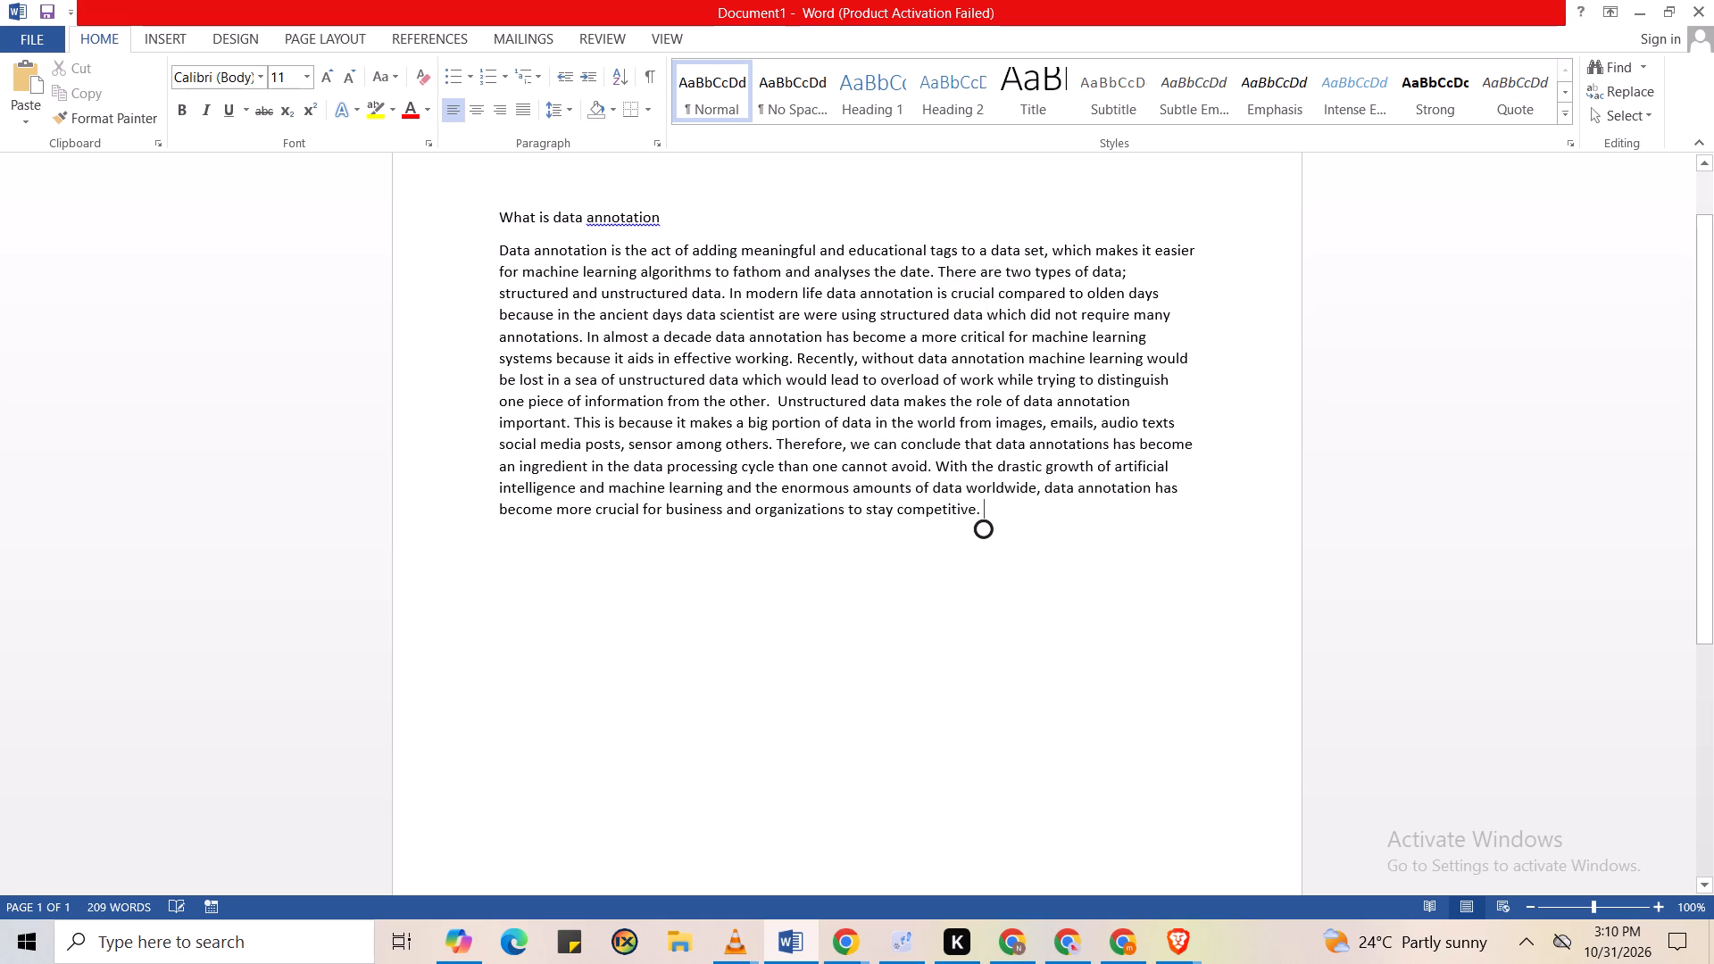
Add the heading "Types of Data Annotation" on a new line below the paragraph, consulting the SuperAnnotate article in Chrome.
key("Return")
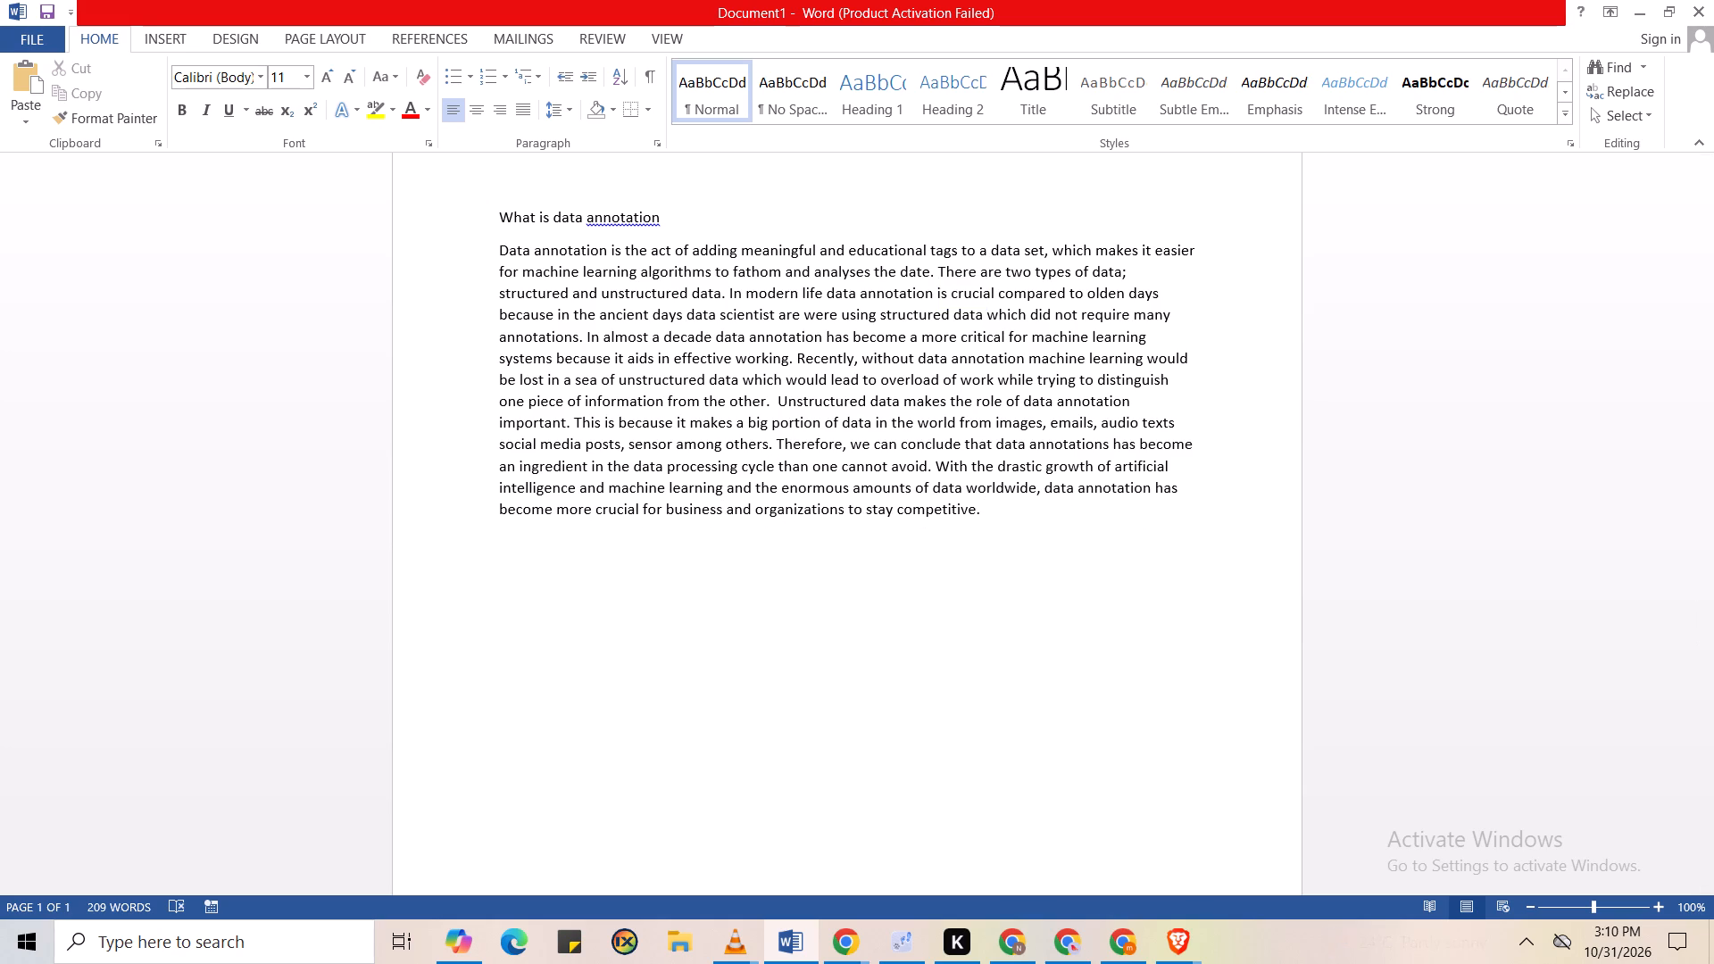
left_click(1066, 963)
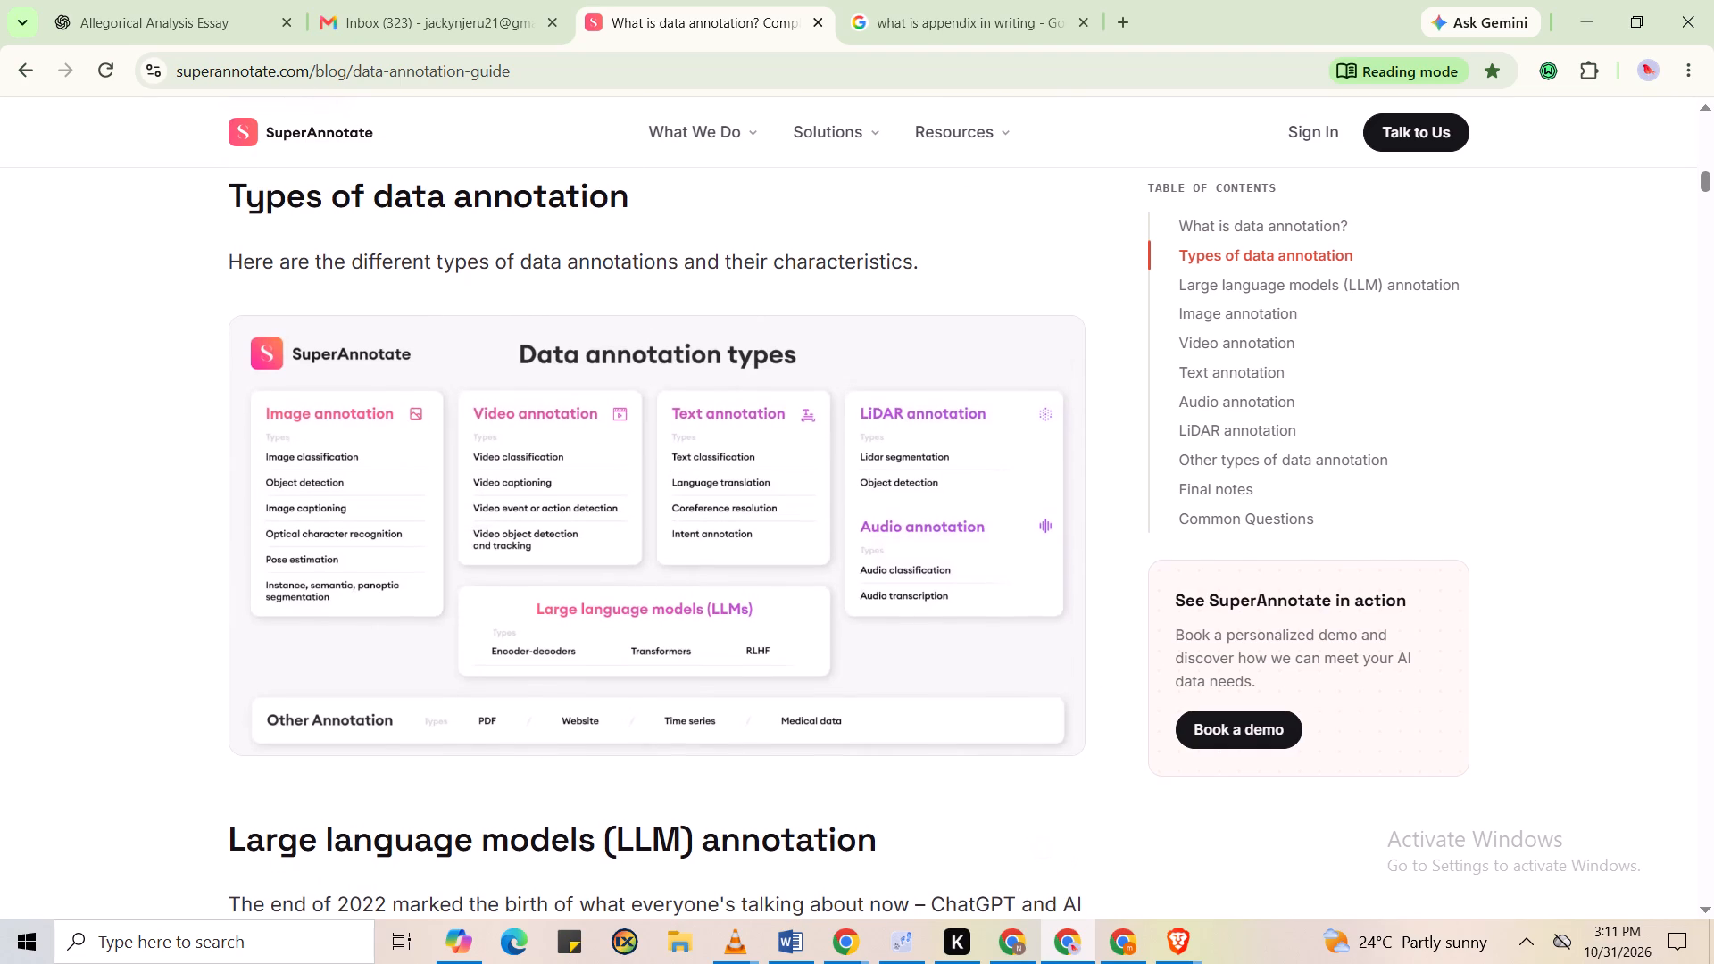
left_click(837, 963)
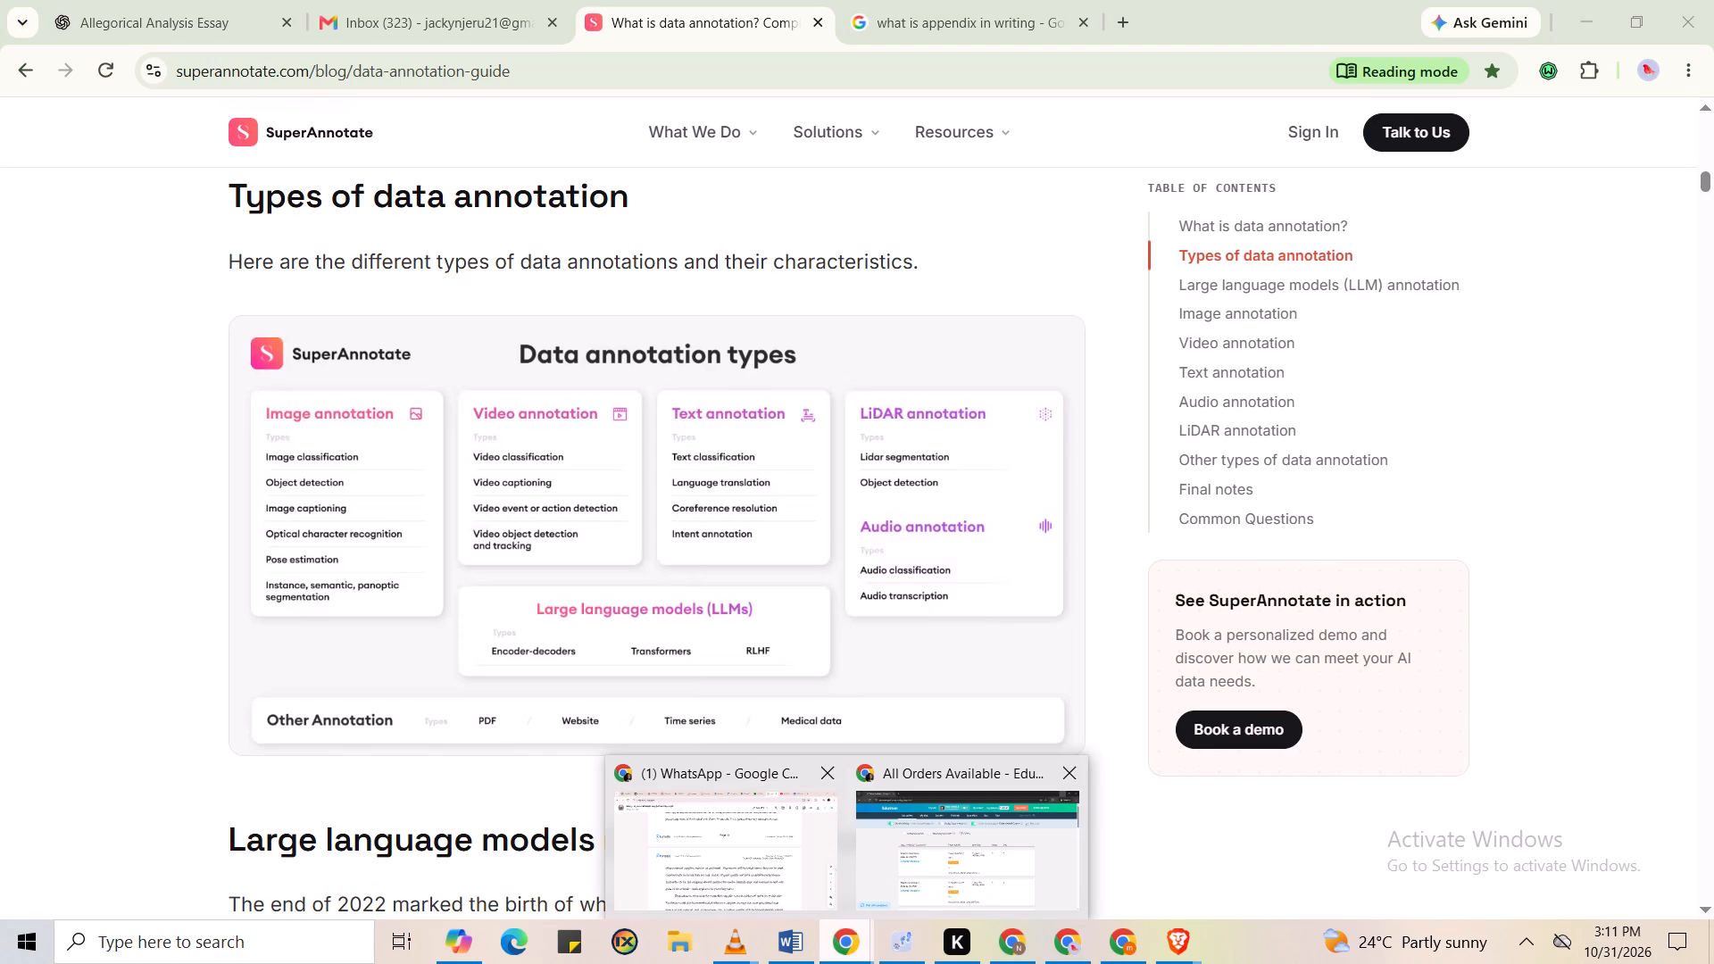
left_click(801, 943)
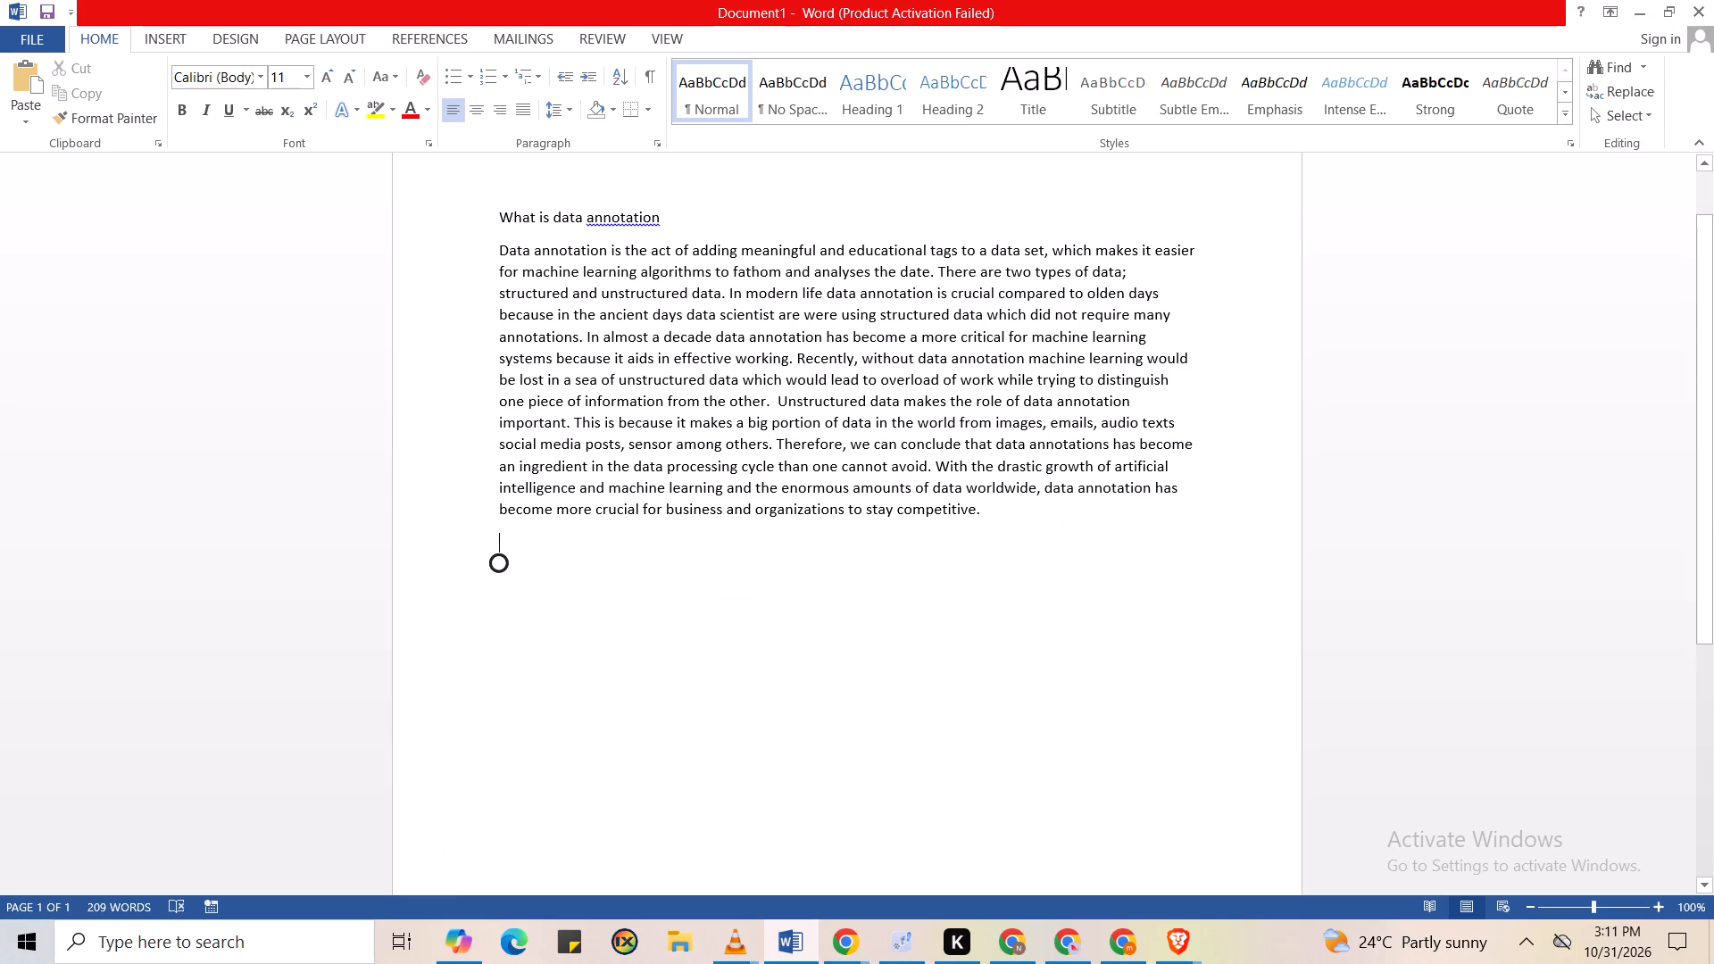
type("types of")
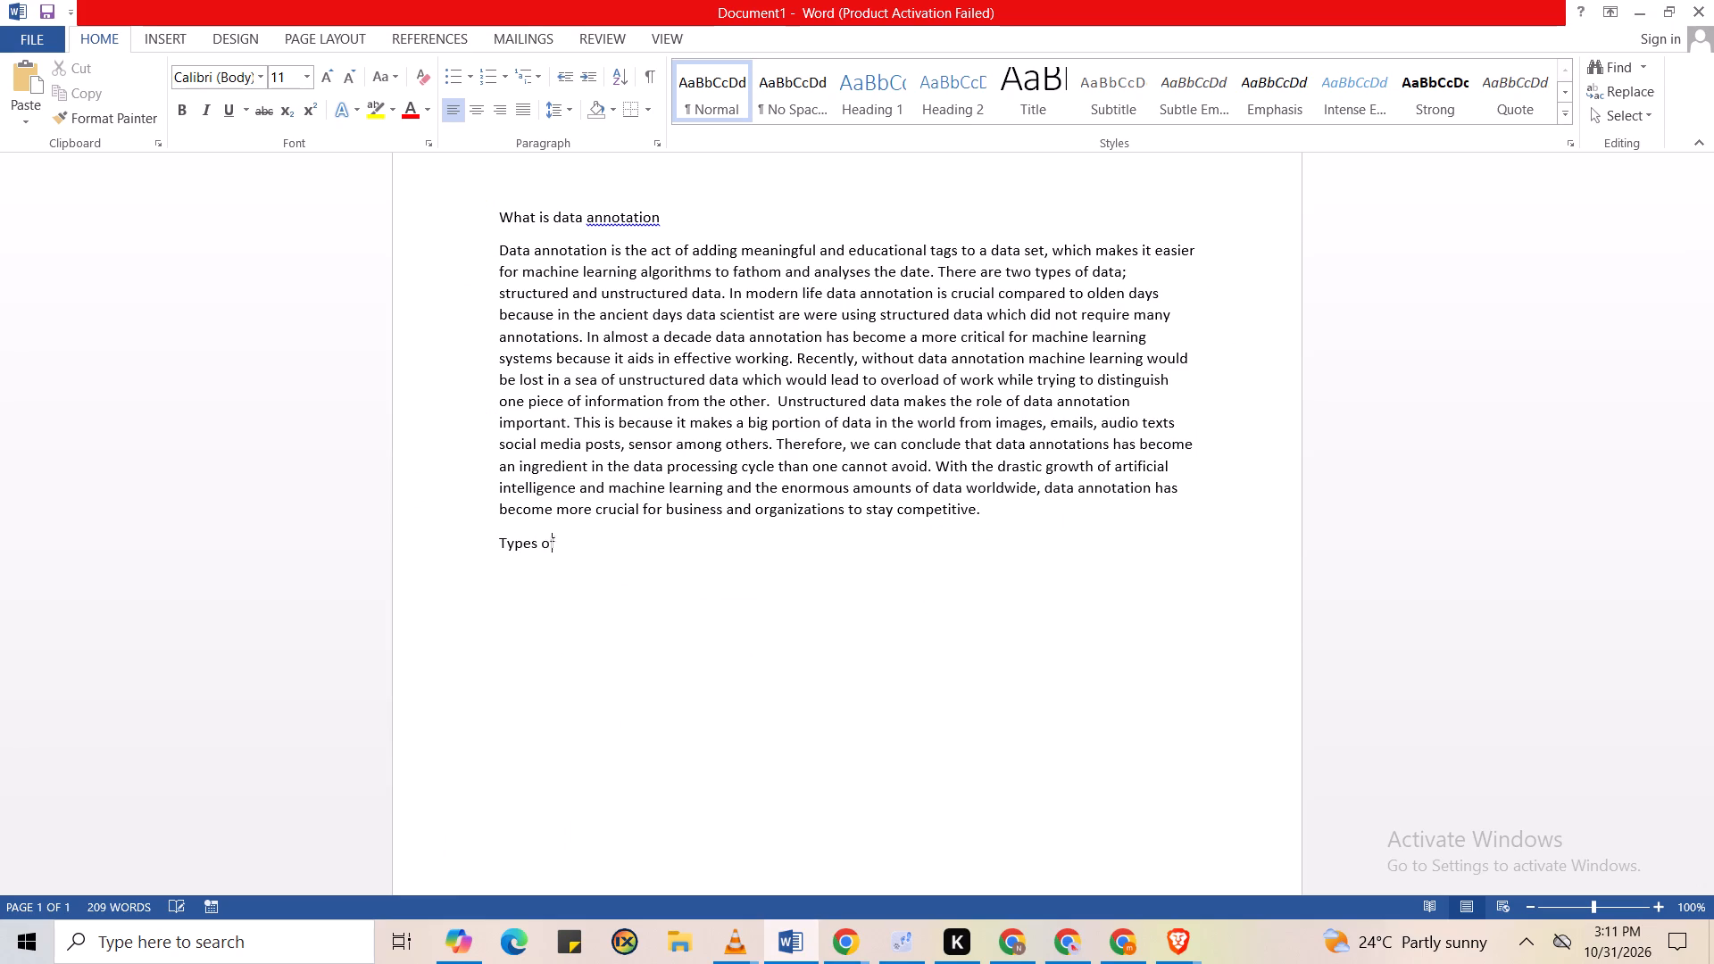
key("space")
key("d")
key("BackSpace")
key("a")
List "Image annotation" on its own line under the Types of Data Annotation heading.
key("Return")
type("image annotation")
key("Return")
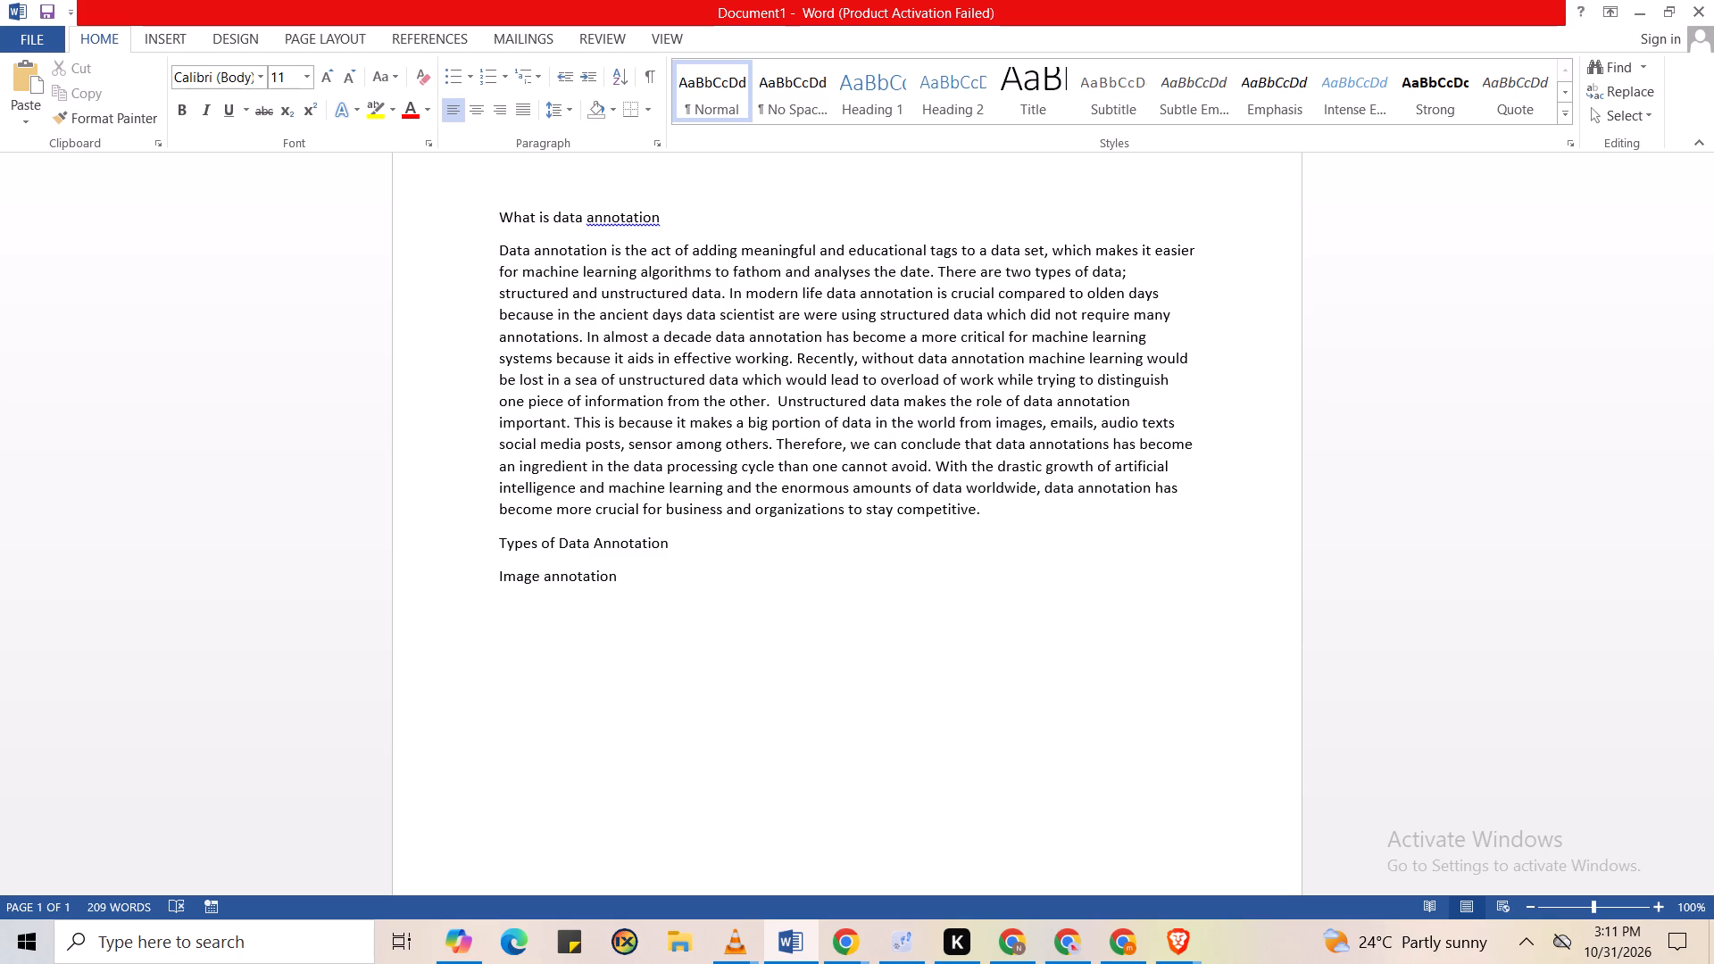
Check the types in the SuperAnnotate article in Chrome and list "Video annotation" below Image annotation in Word.
left_click(1061, 963)
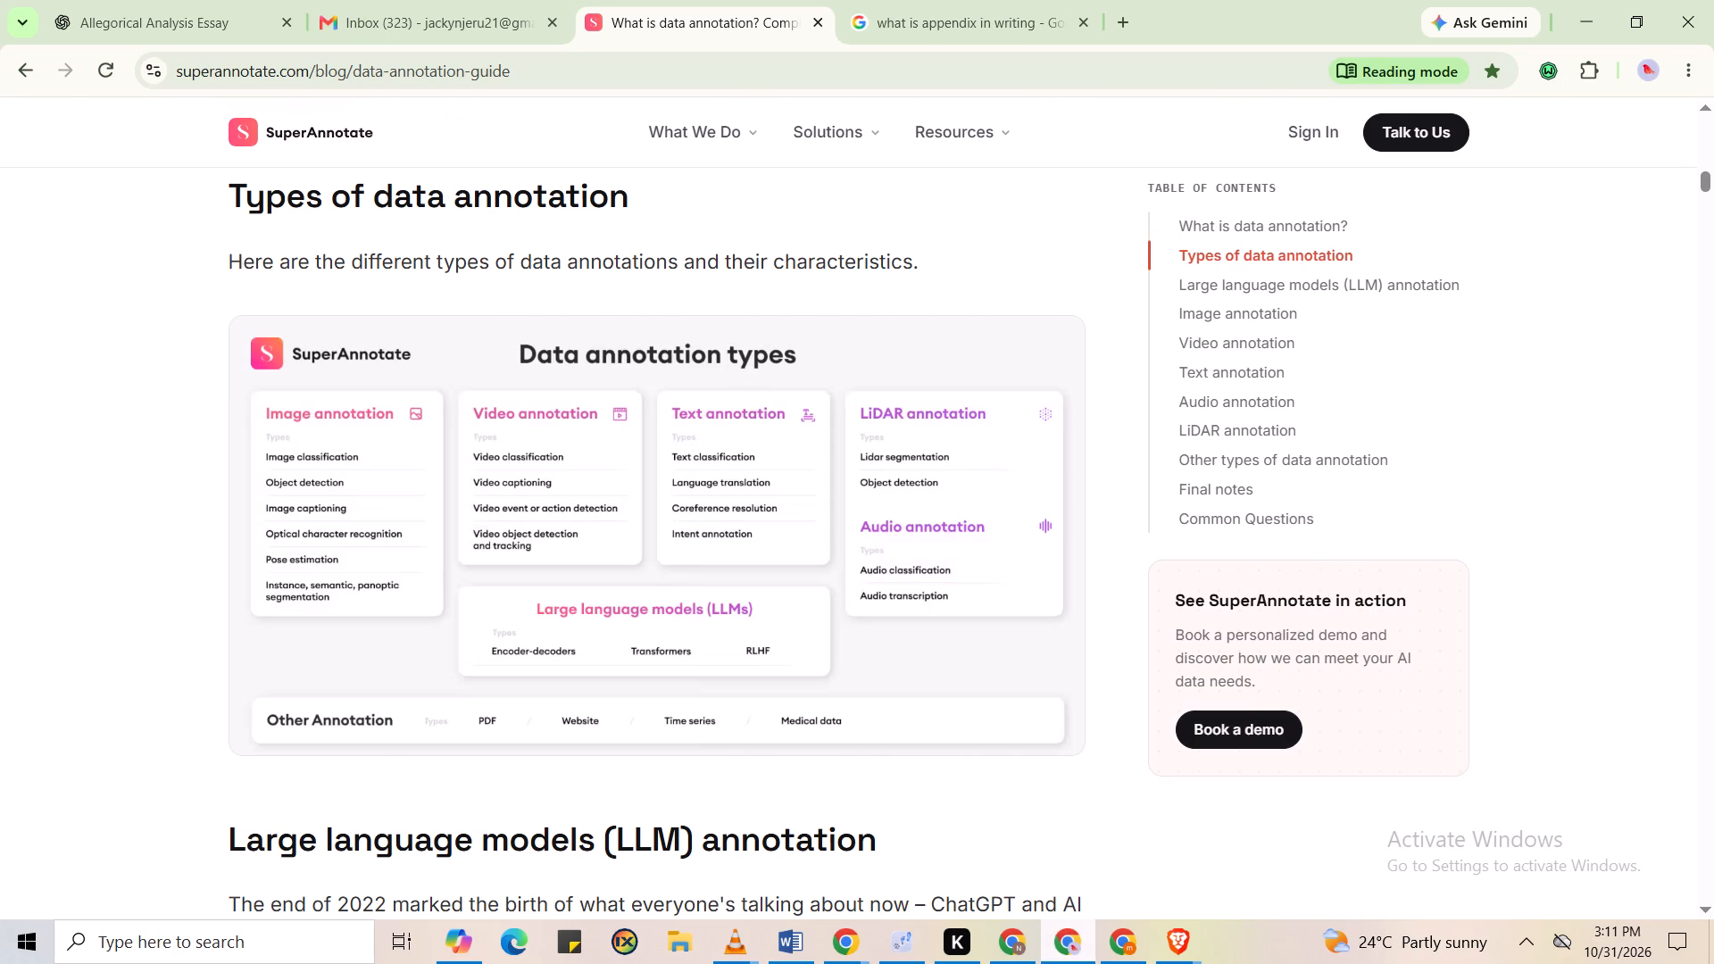
left_click(1073, 963)
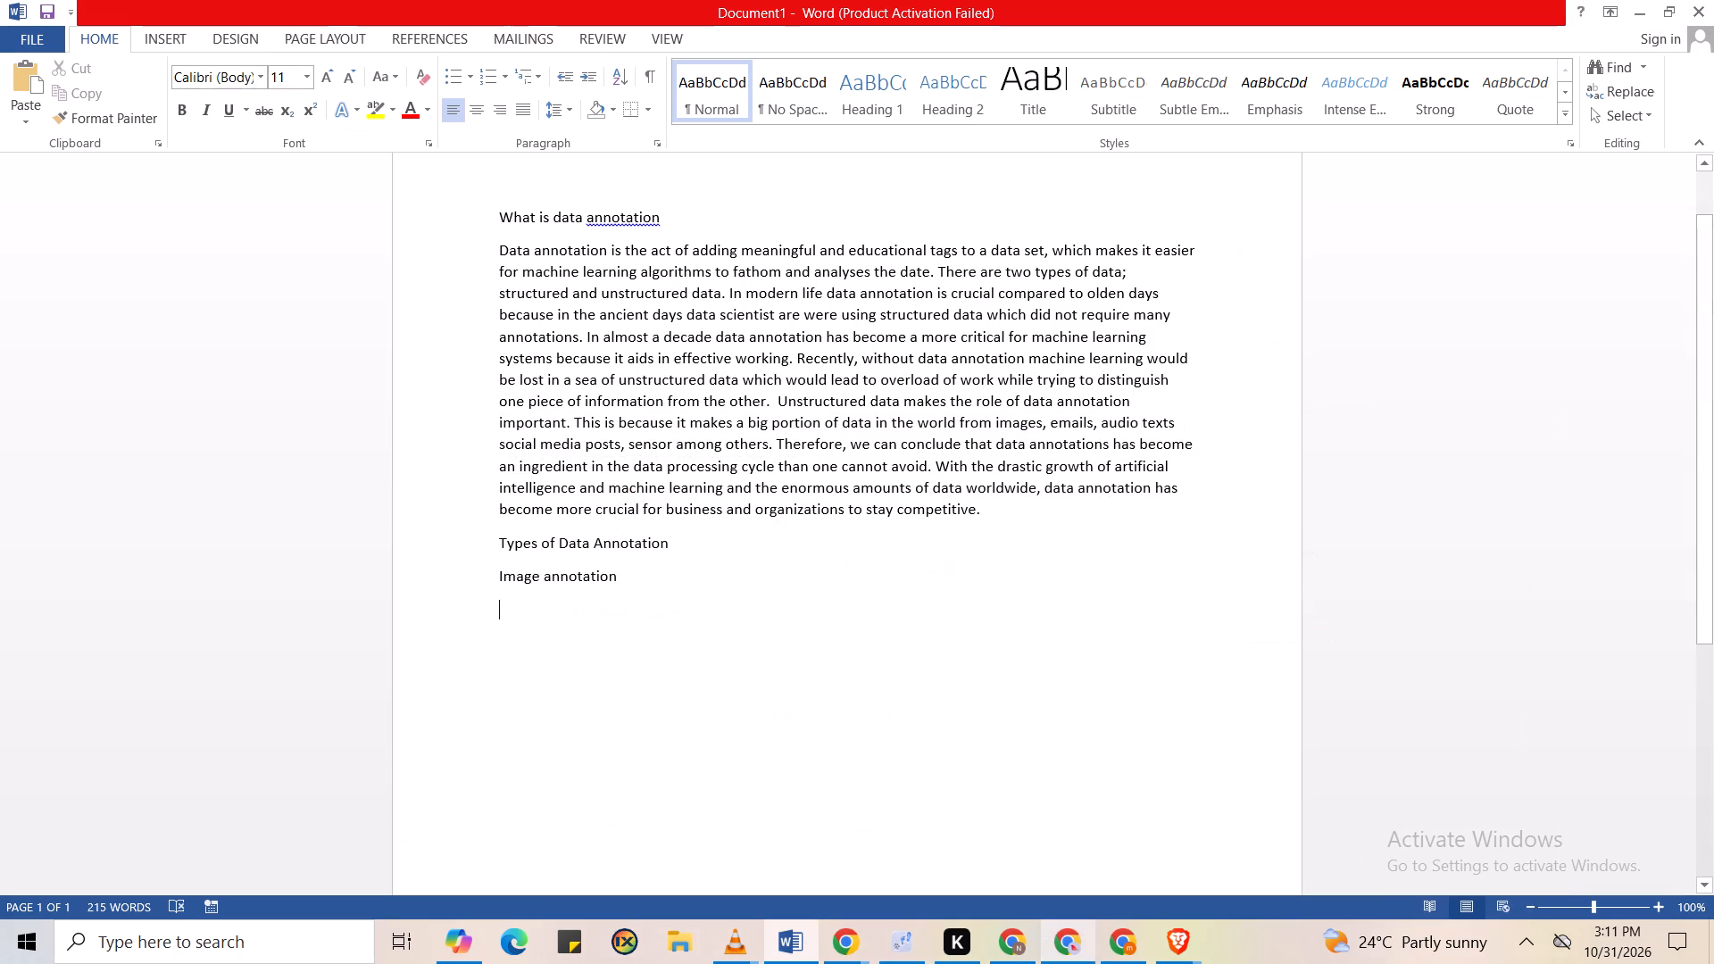
type("vid")
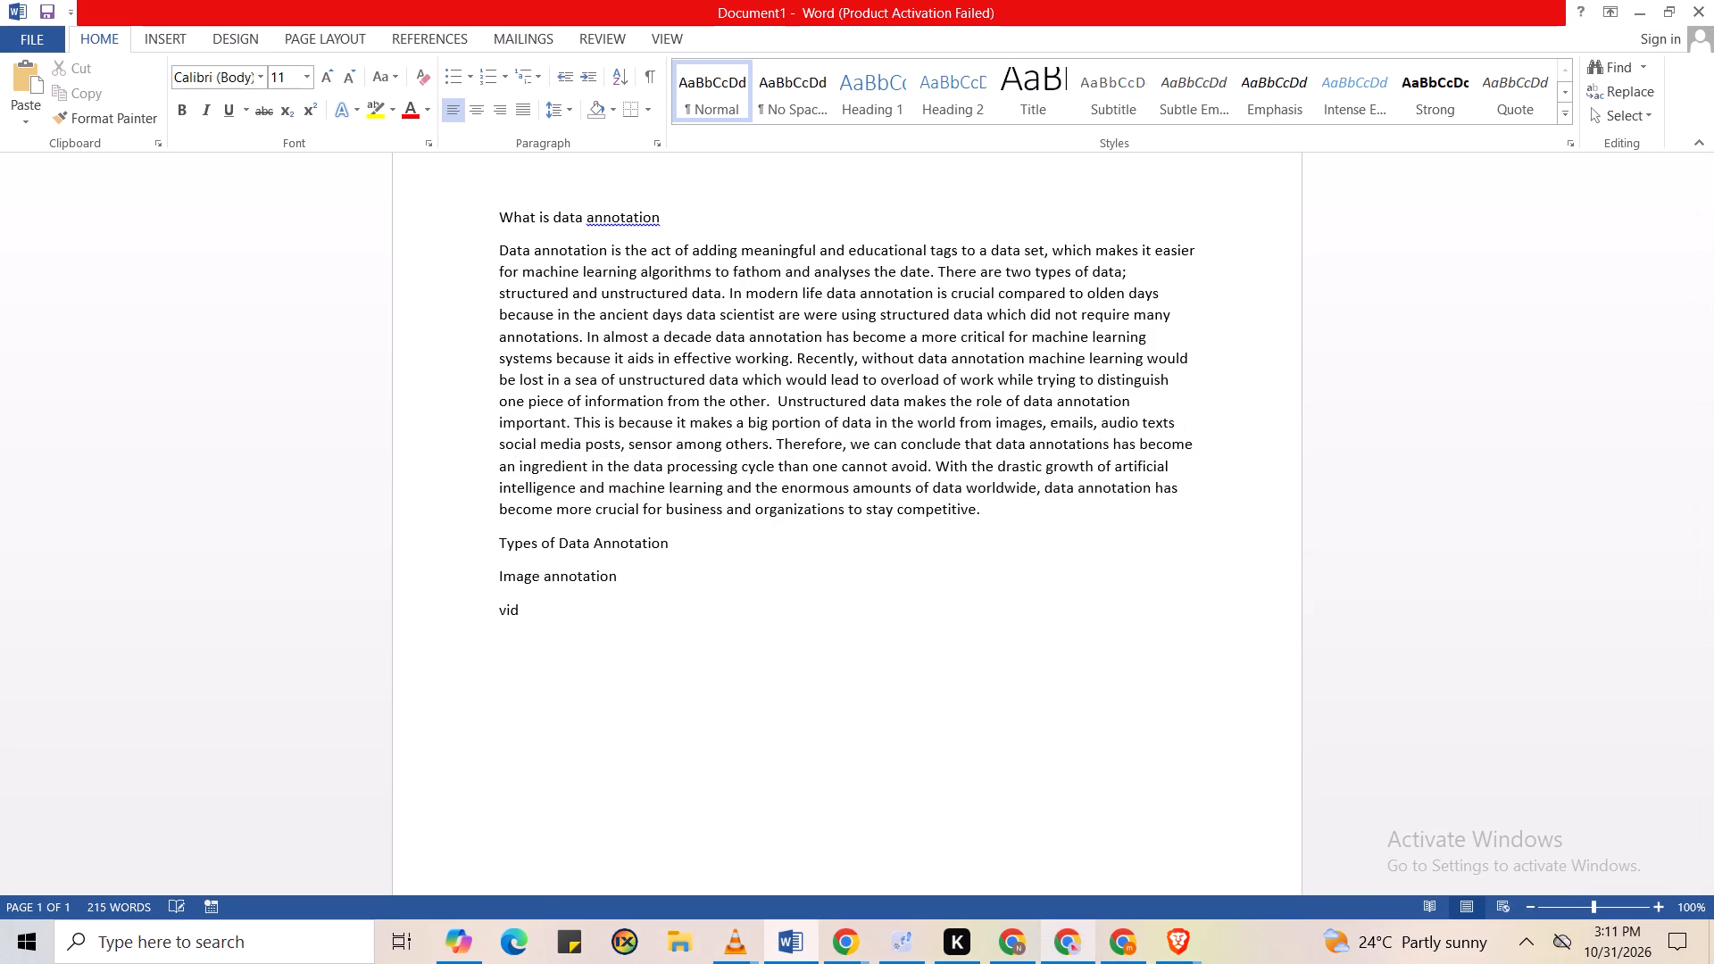
type("o")
key("space")
key("BackSpace")
key("BackSpace")
key("BackSpace")
key("BackSpace")
key("e")
key("BackSpace")
type("ideo nan")
key("BackSpace")
key("BackSpace")
key("BackSpace")
type("annoat")
key("BackSpace")
key("BackSpace")
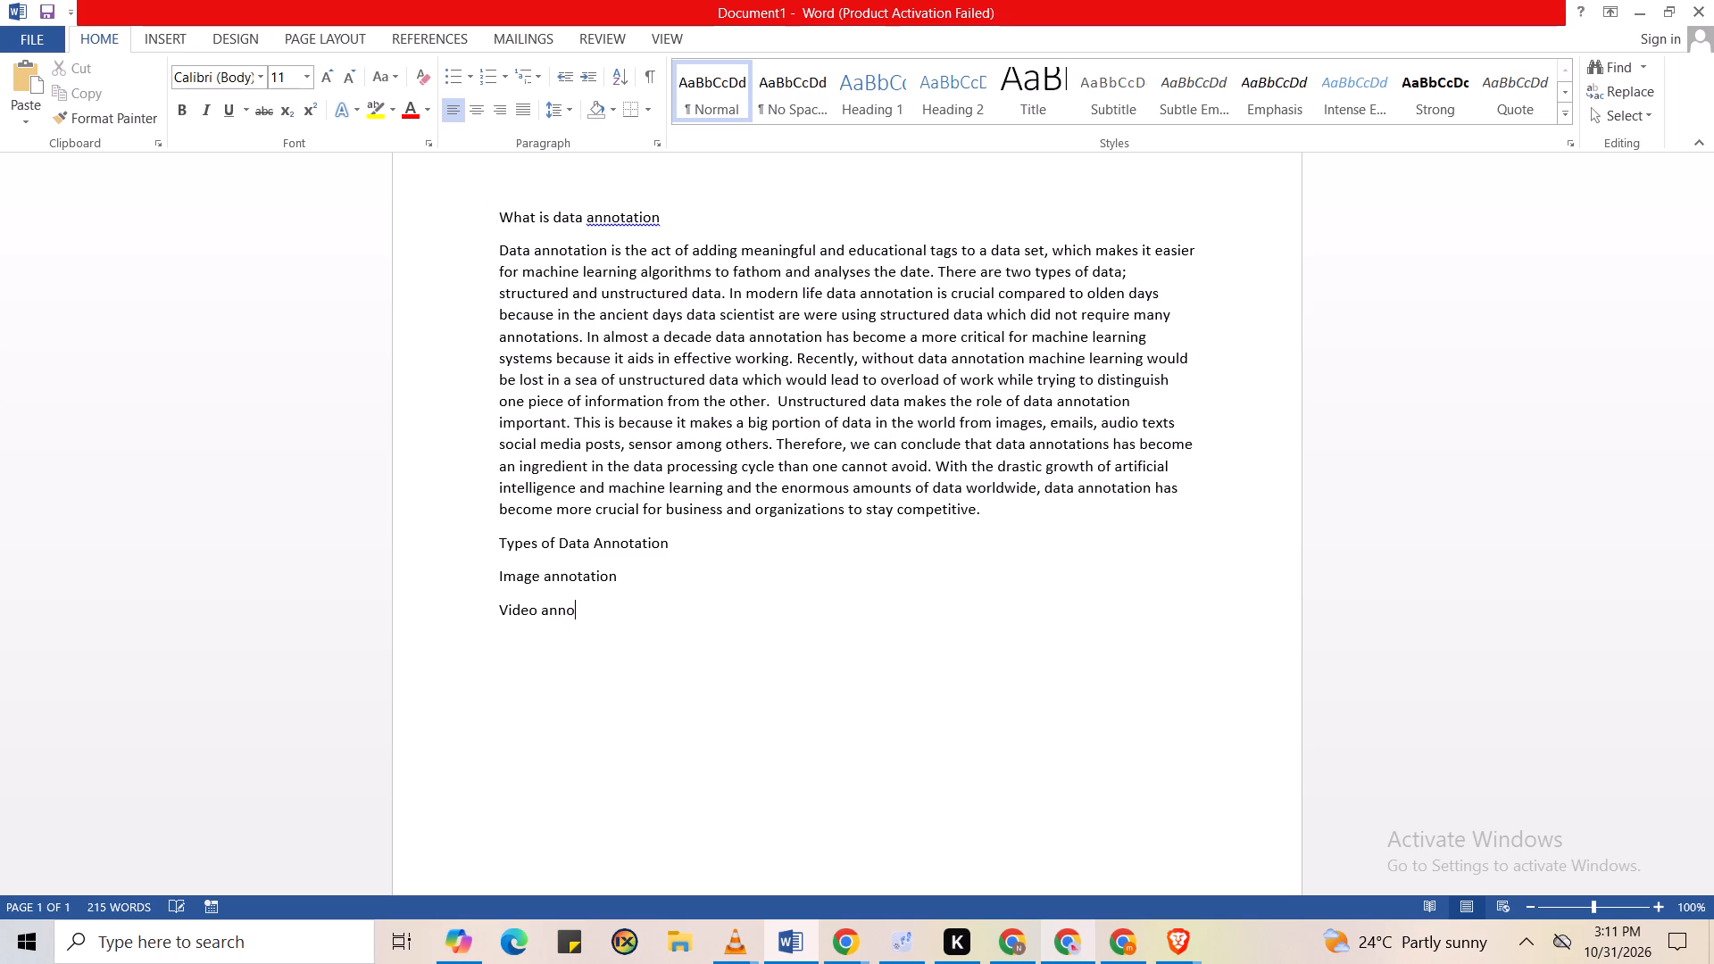
type("tation")
key("space")
List "Text Annotation" on its own line below Video annotation.
key("Return")
type("text")
key("space")
key("a")
type("nnpo")
key("BackSpace")
key("BackSpace")
type("otation")
key("Return")
Switch to Chrome to check the remaining data annotation types in the article.
left_click(845, 963)
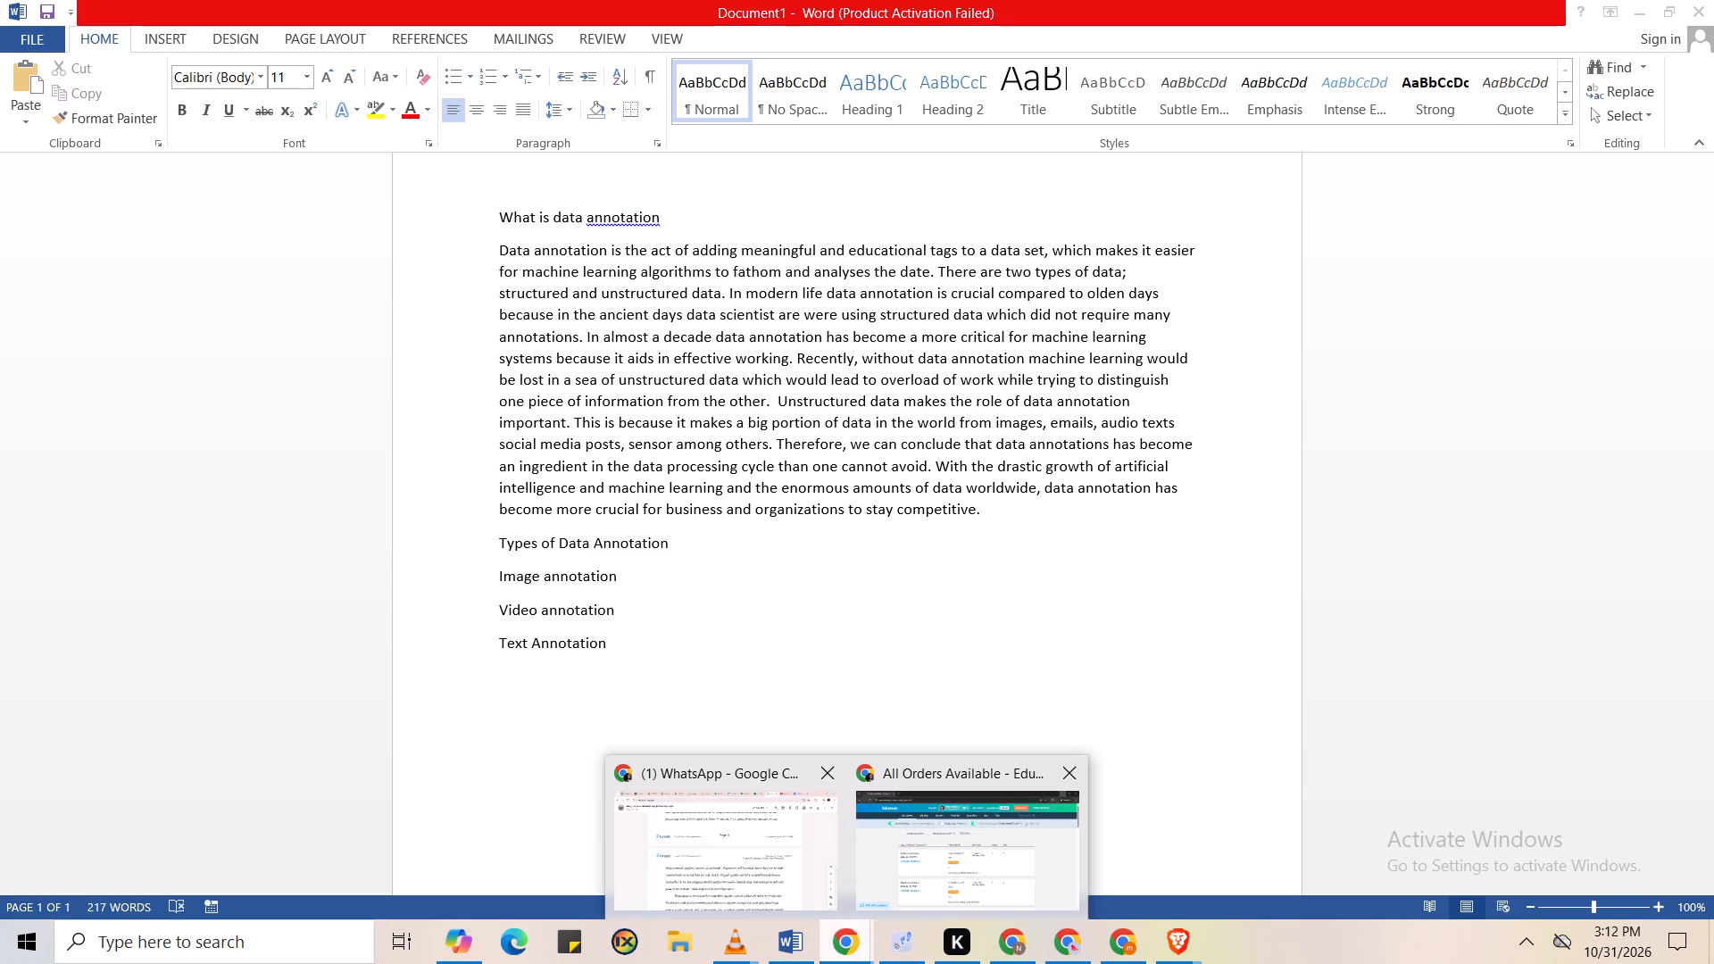
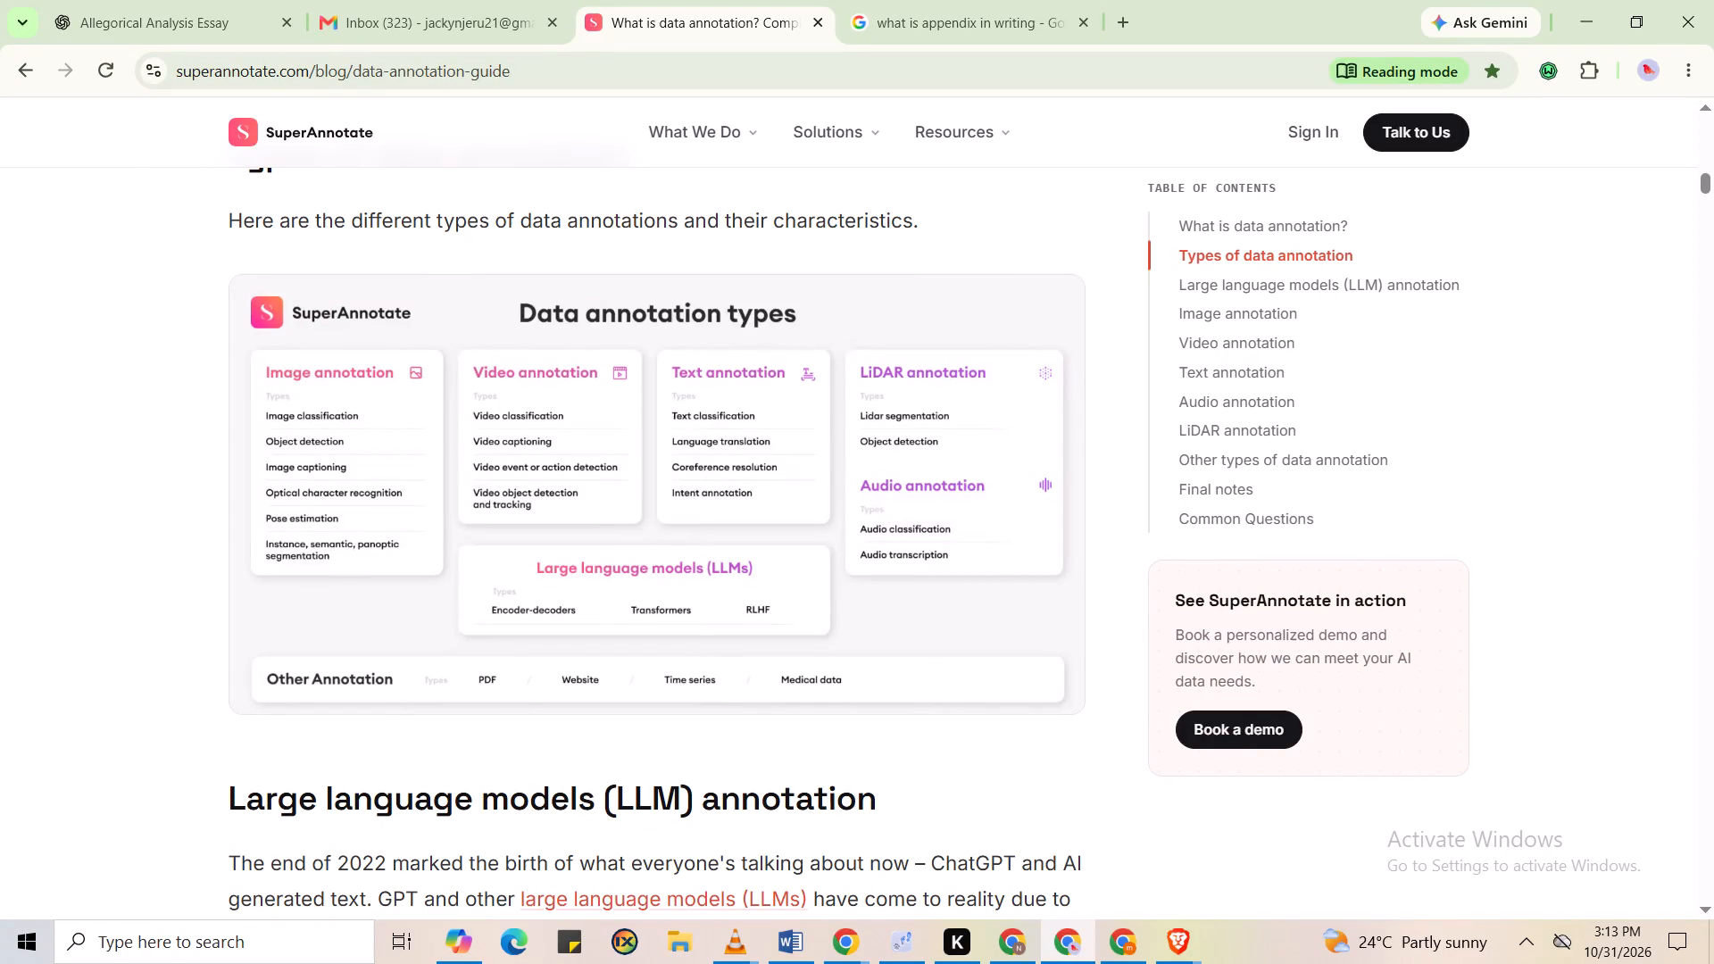
Switch to Word and list "LiDAR annotation" on its own line below Text Annotation.
left_click(853, 963)
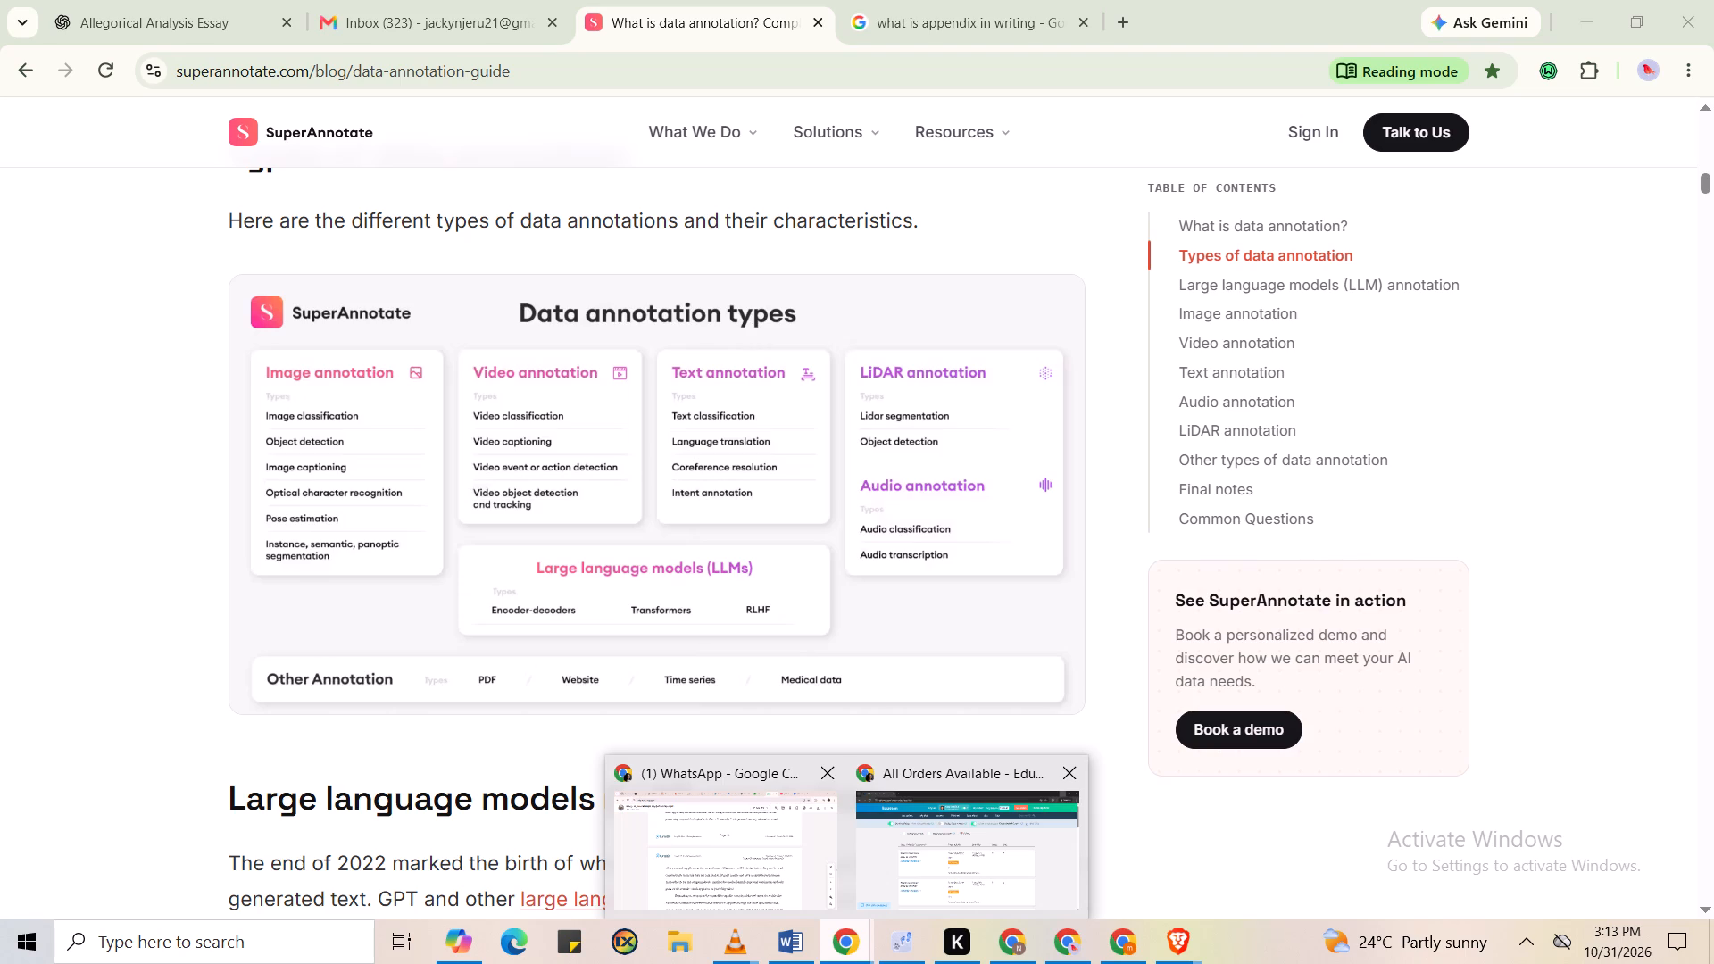
left_click(778, 963)
key("l")
key("BackSpace")
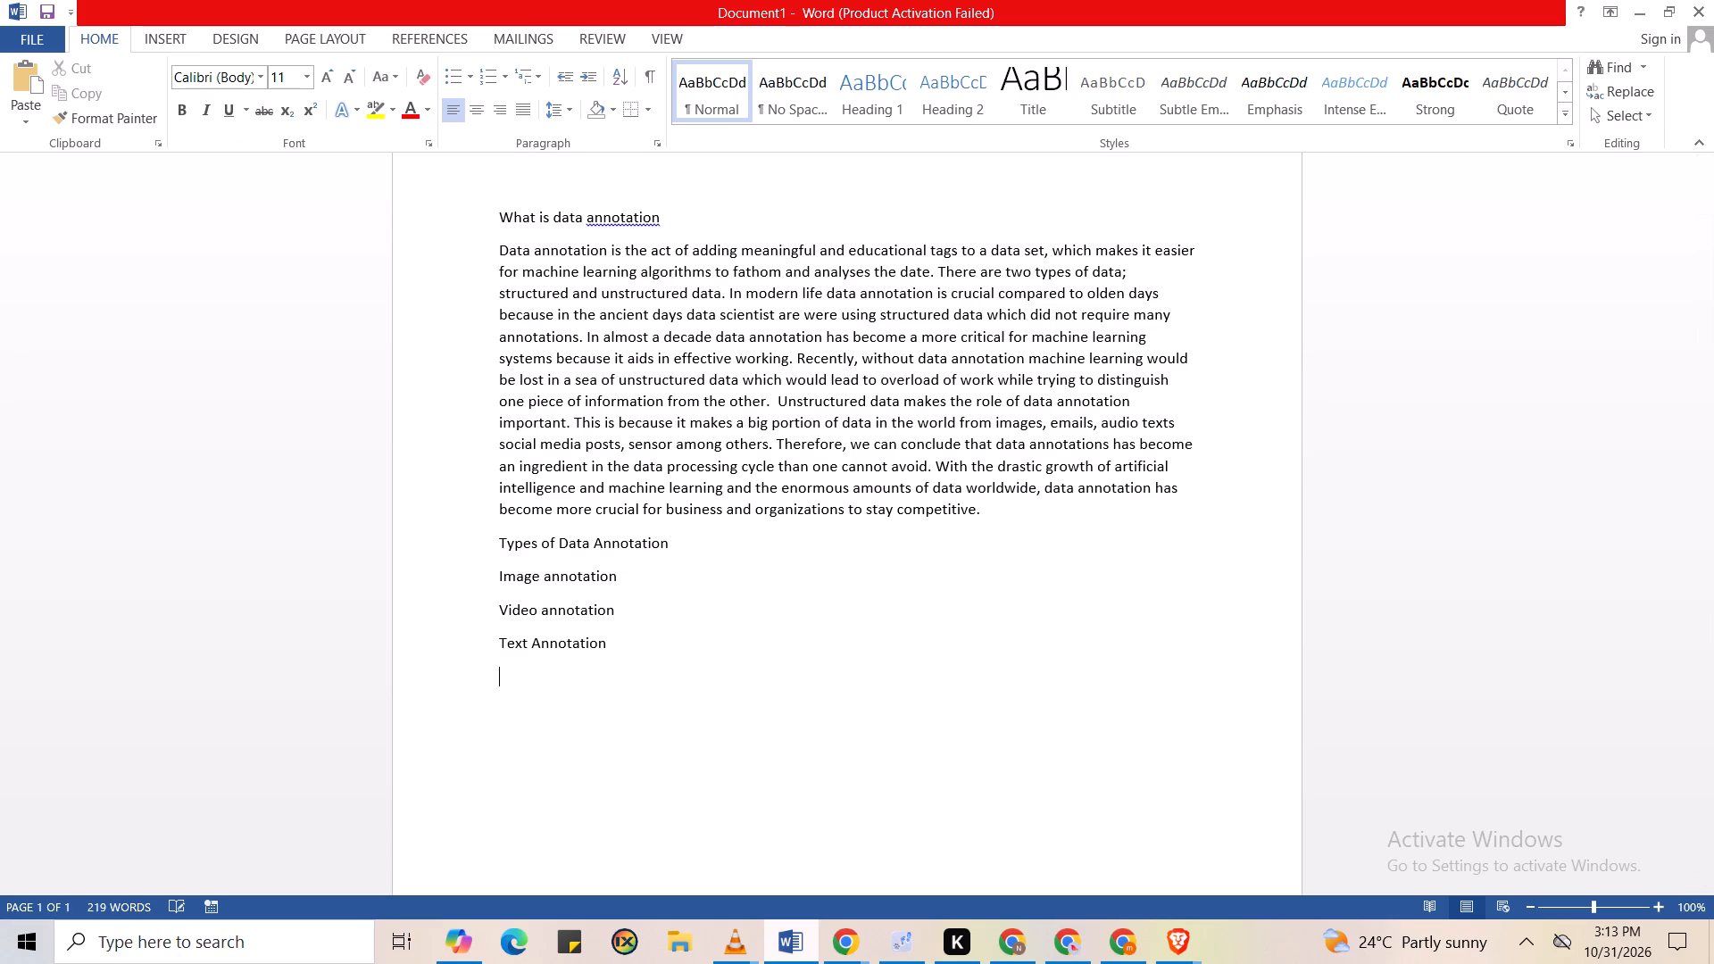
key("l")
key("d")
key("Return")
List "Audio Annotation" on its own line below LiDAR annotation.
key("a")
type("udio")
key("space")
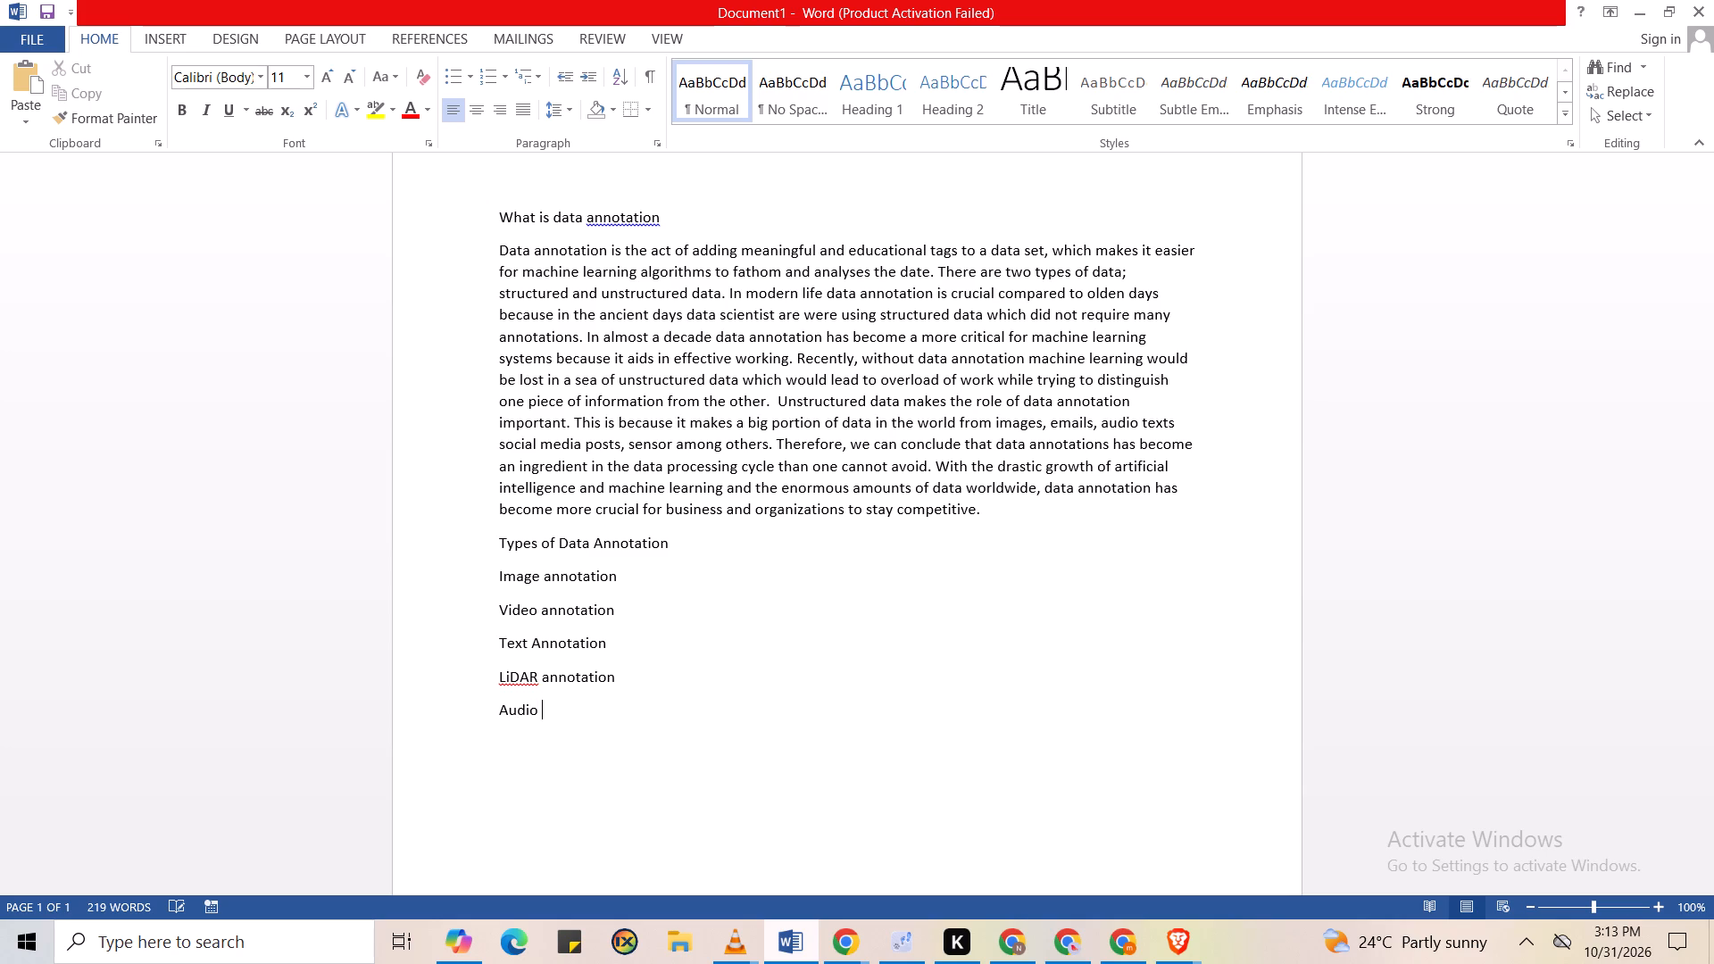
type("nnotation")
key("Return")
Return to the SuperAnnotate article in Chrome to check the remaining data annotation types.
left_click(791, 930)
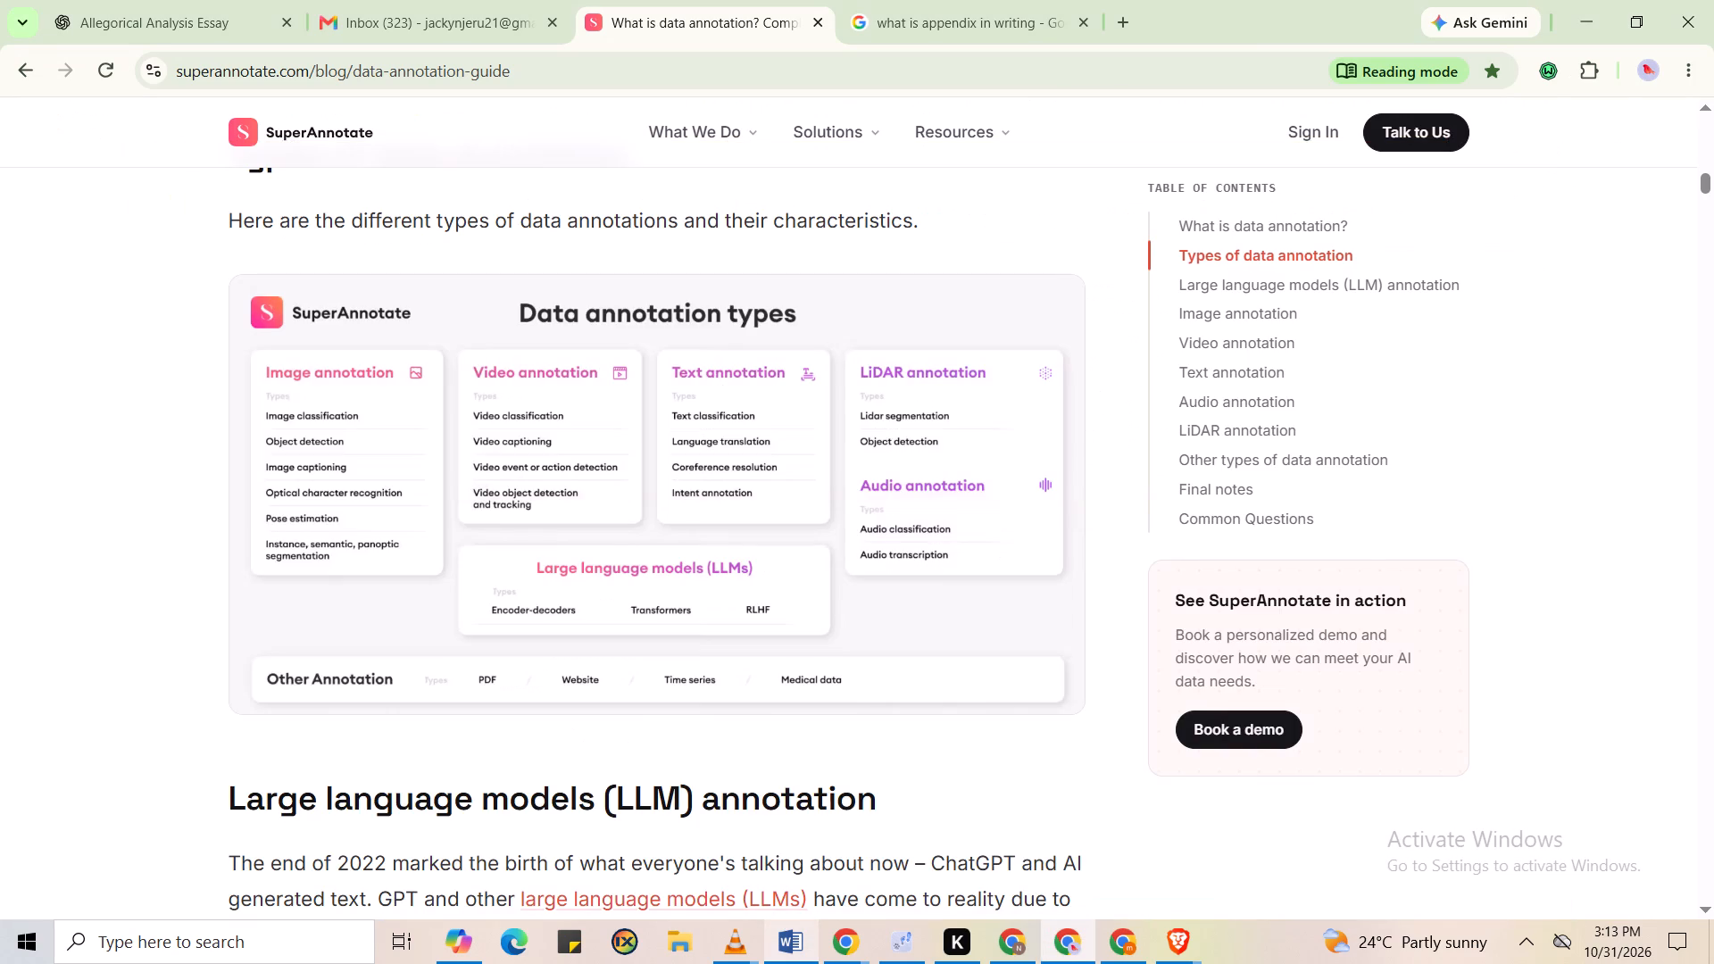
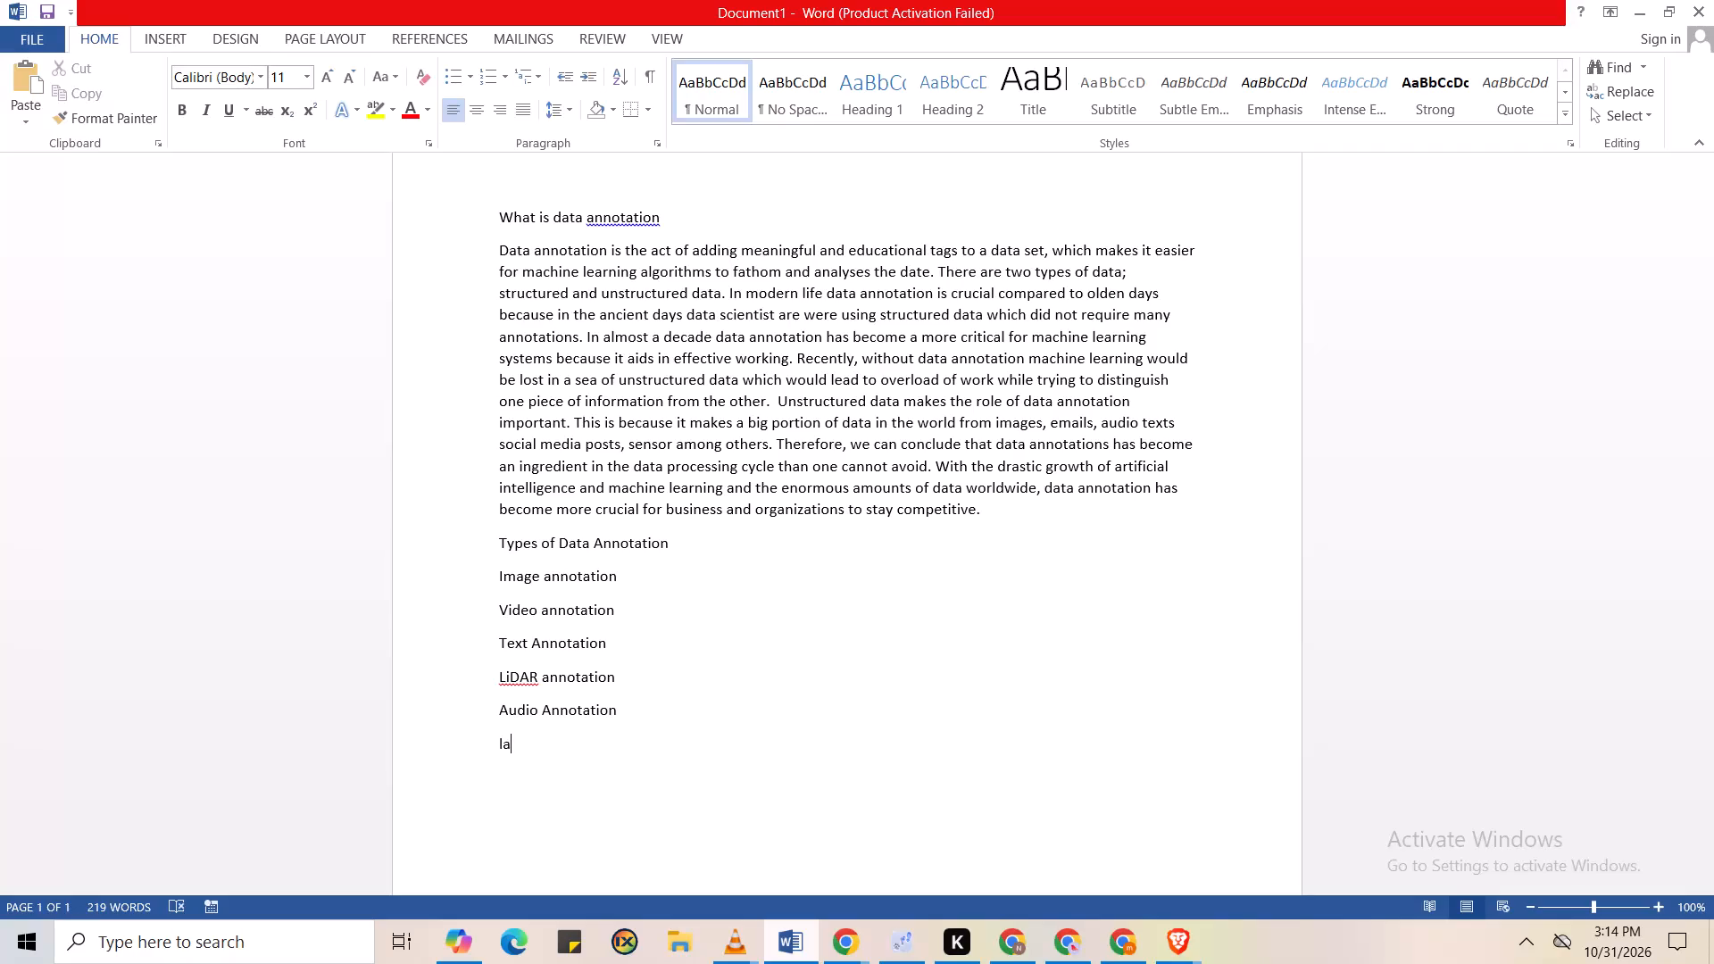
List "Large language models (llm) annotations" on its own line below Audio Annotation, with "language" spelled correctly.
type("rge la")
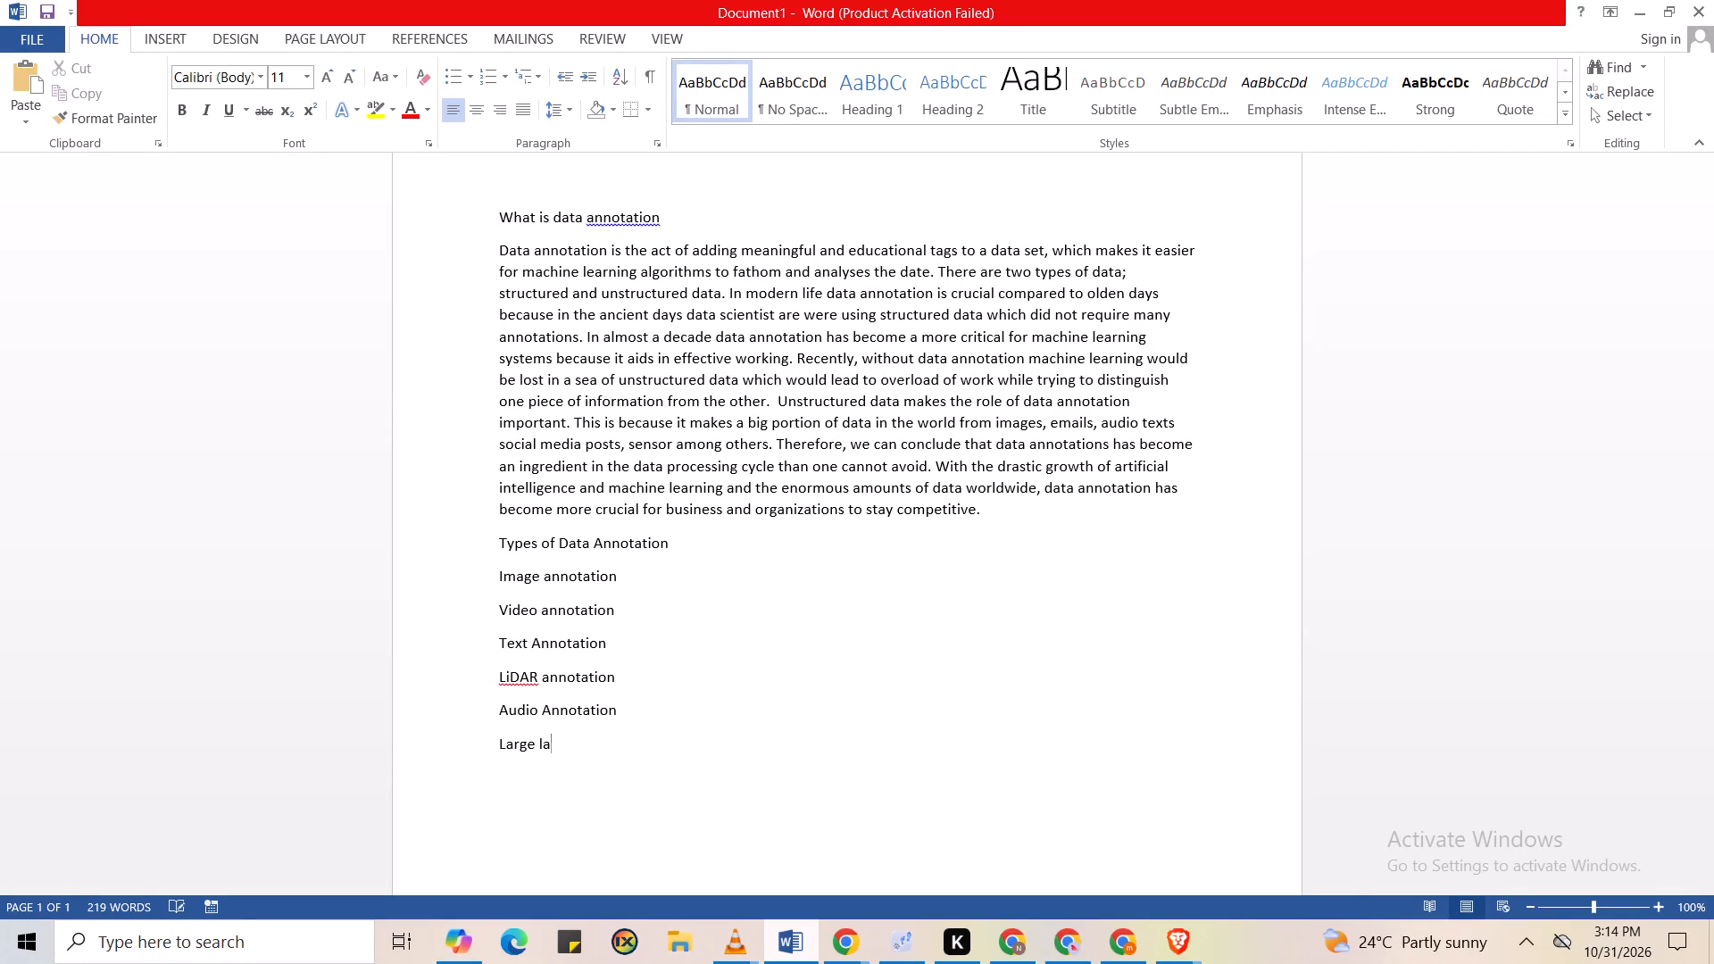
type("gguage")
key("space")
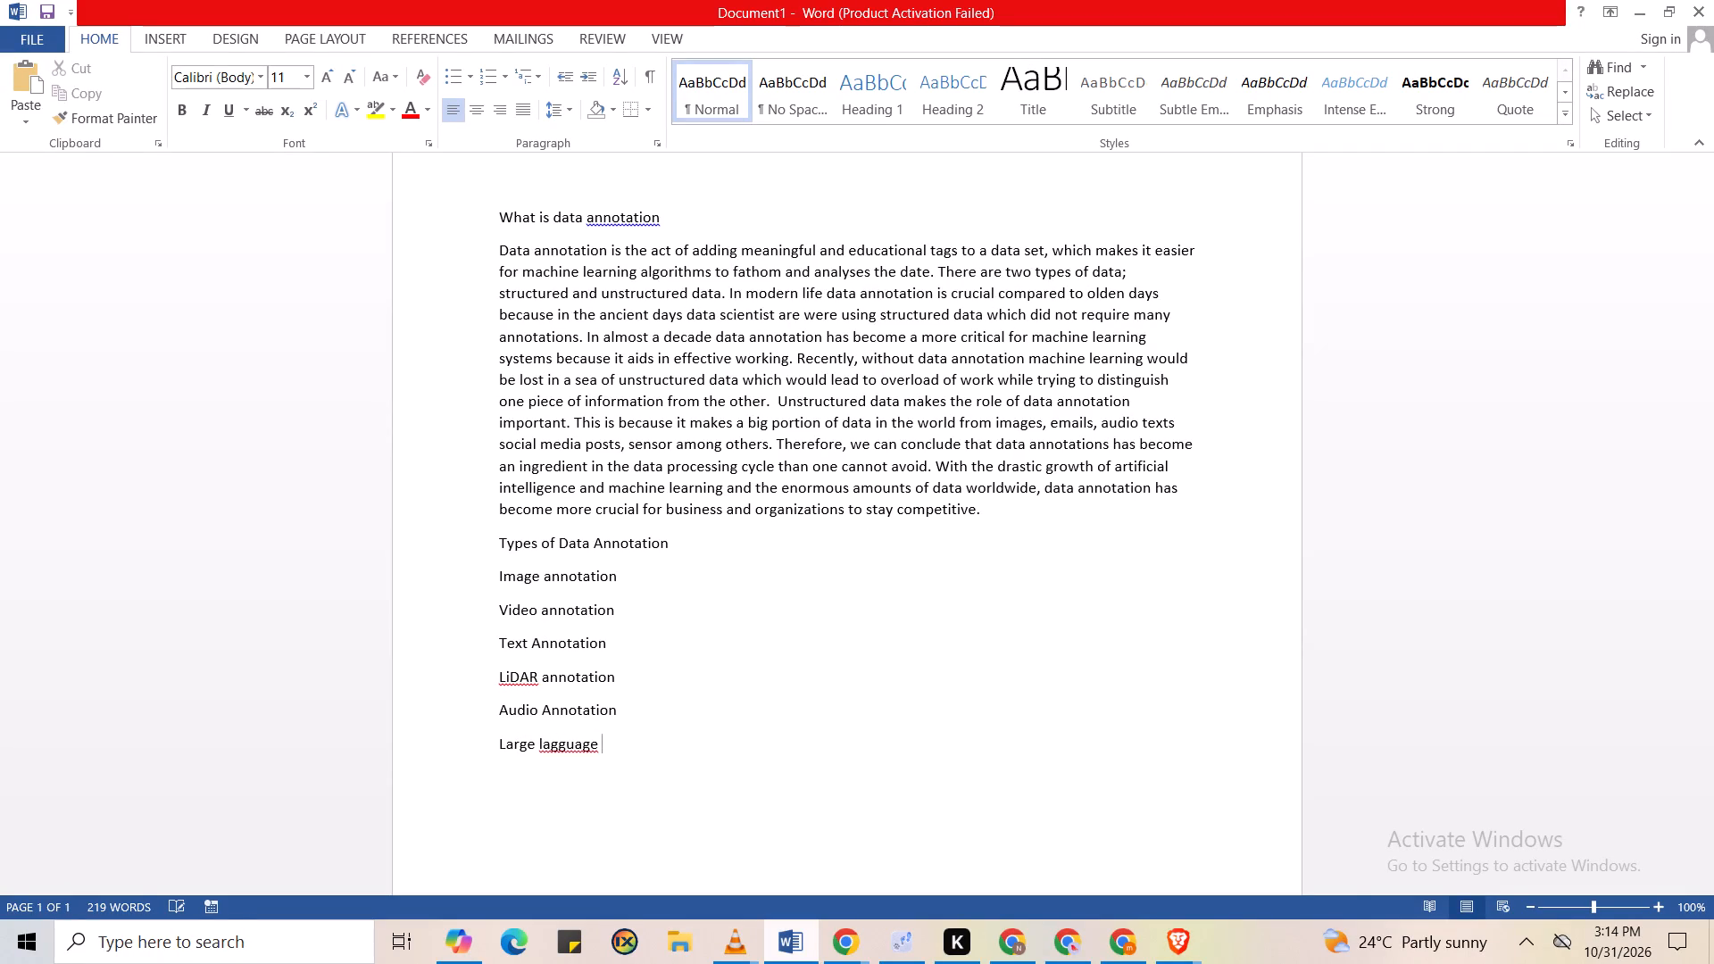
type("modes")
key("space")
key("BackSpace")
key("BackSpace")
type("ls")
key("space")
type("()")
key("Left")
type("ll")
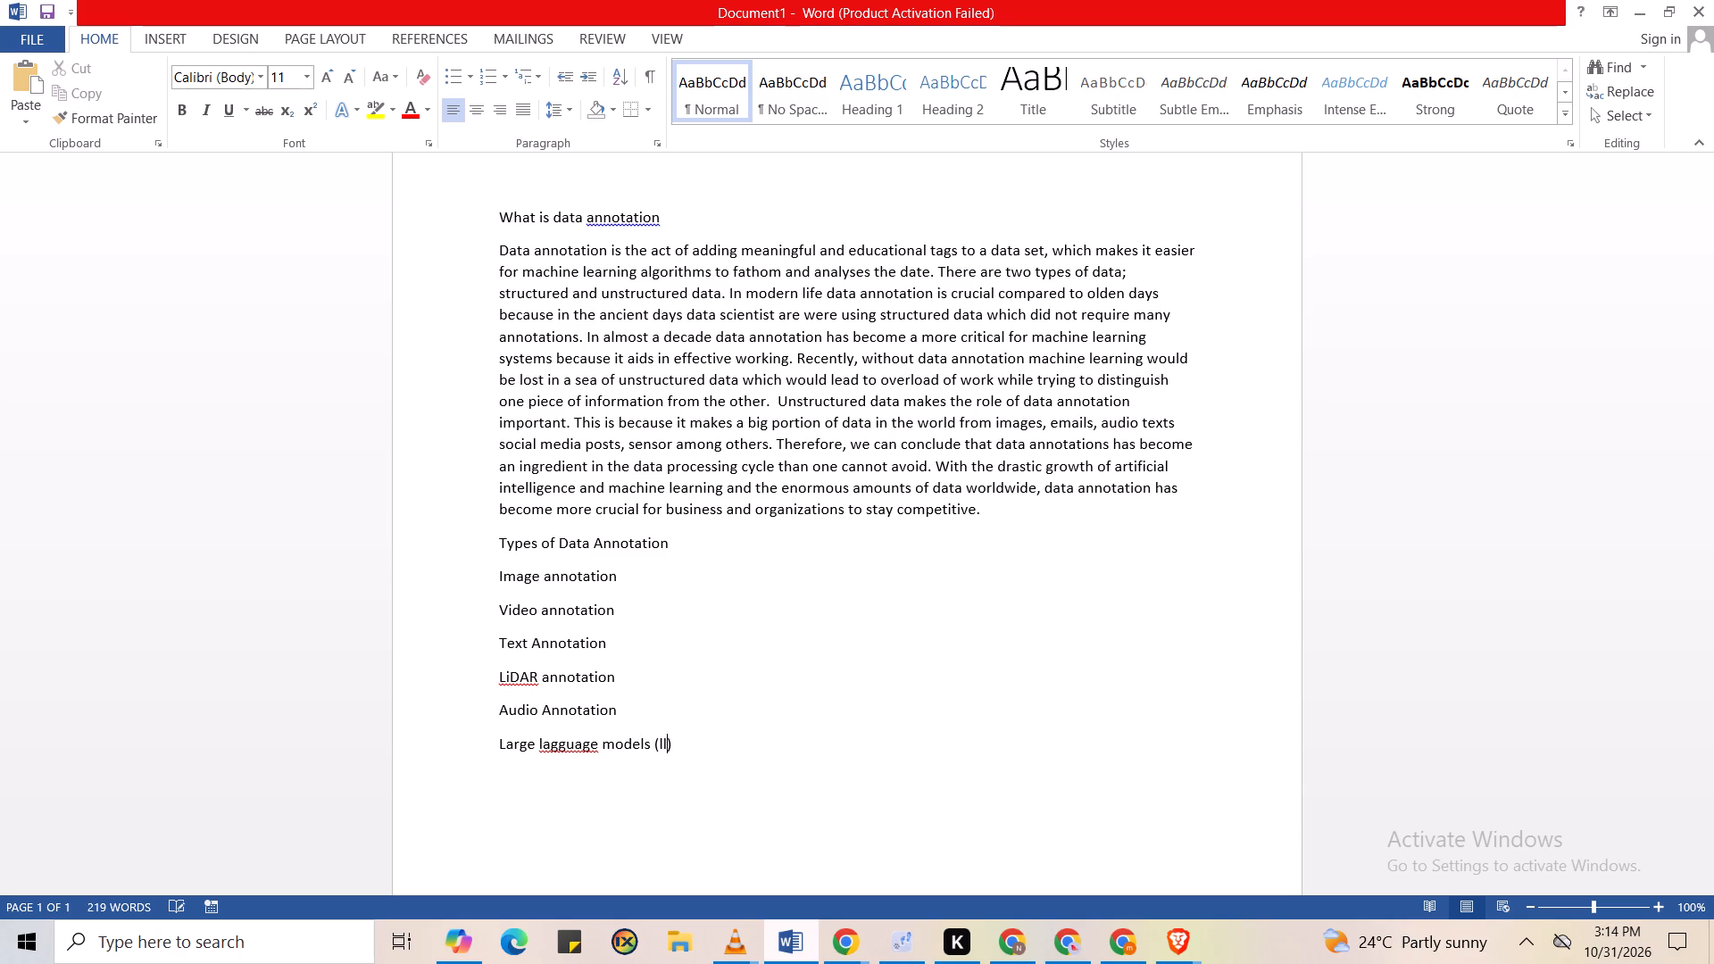
key("m")
key("Right")
key("space")
type("annotat")
type("ions")
key("Return")
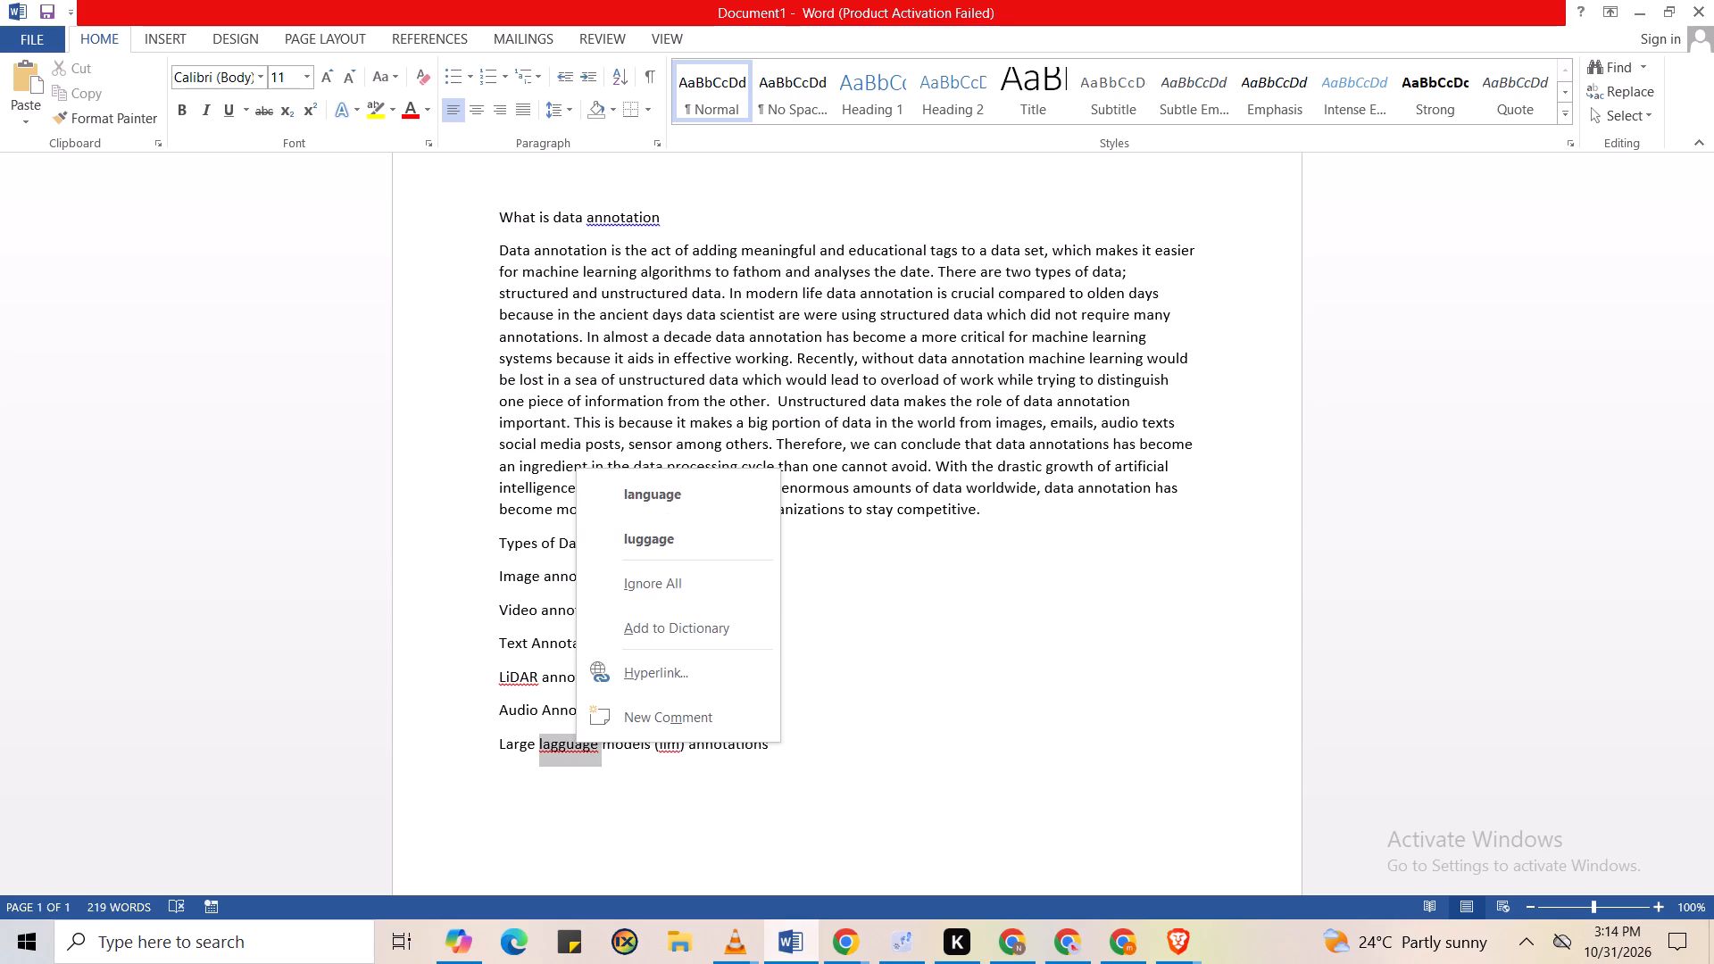
left_click(702, 482)
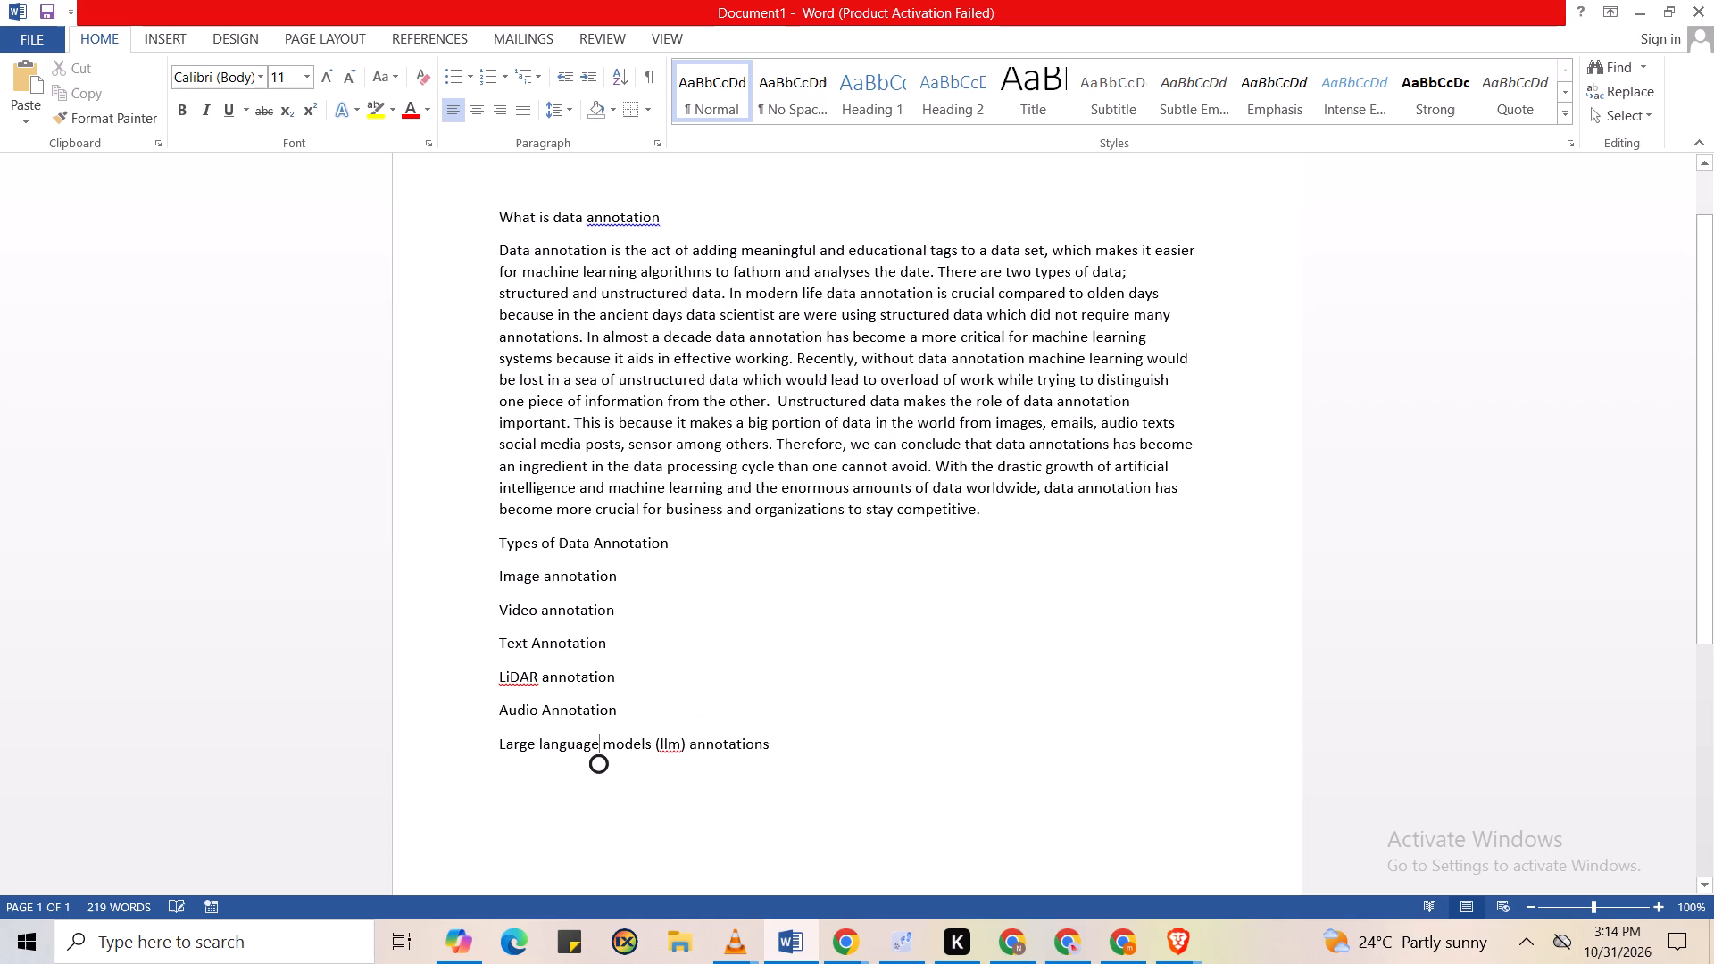
Switch to the Chrome window showing the available orders on Edusson.
left_click(840, 963)
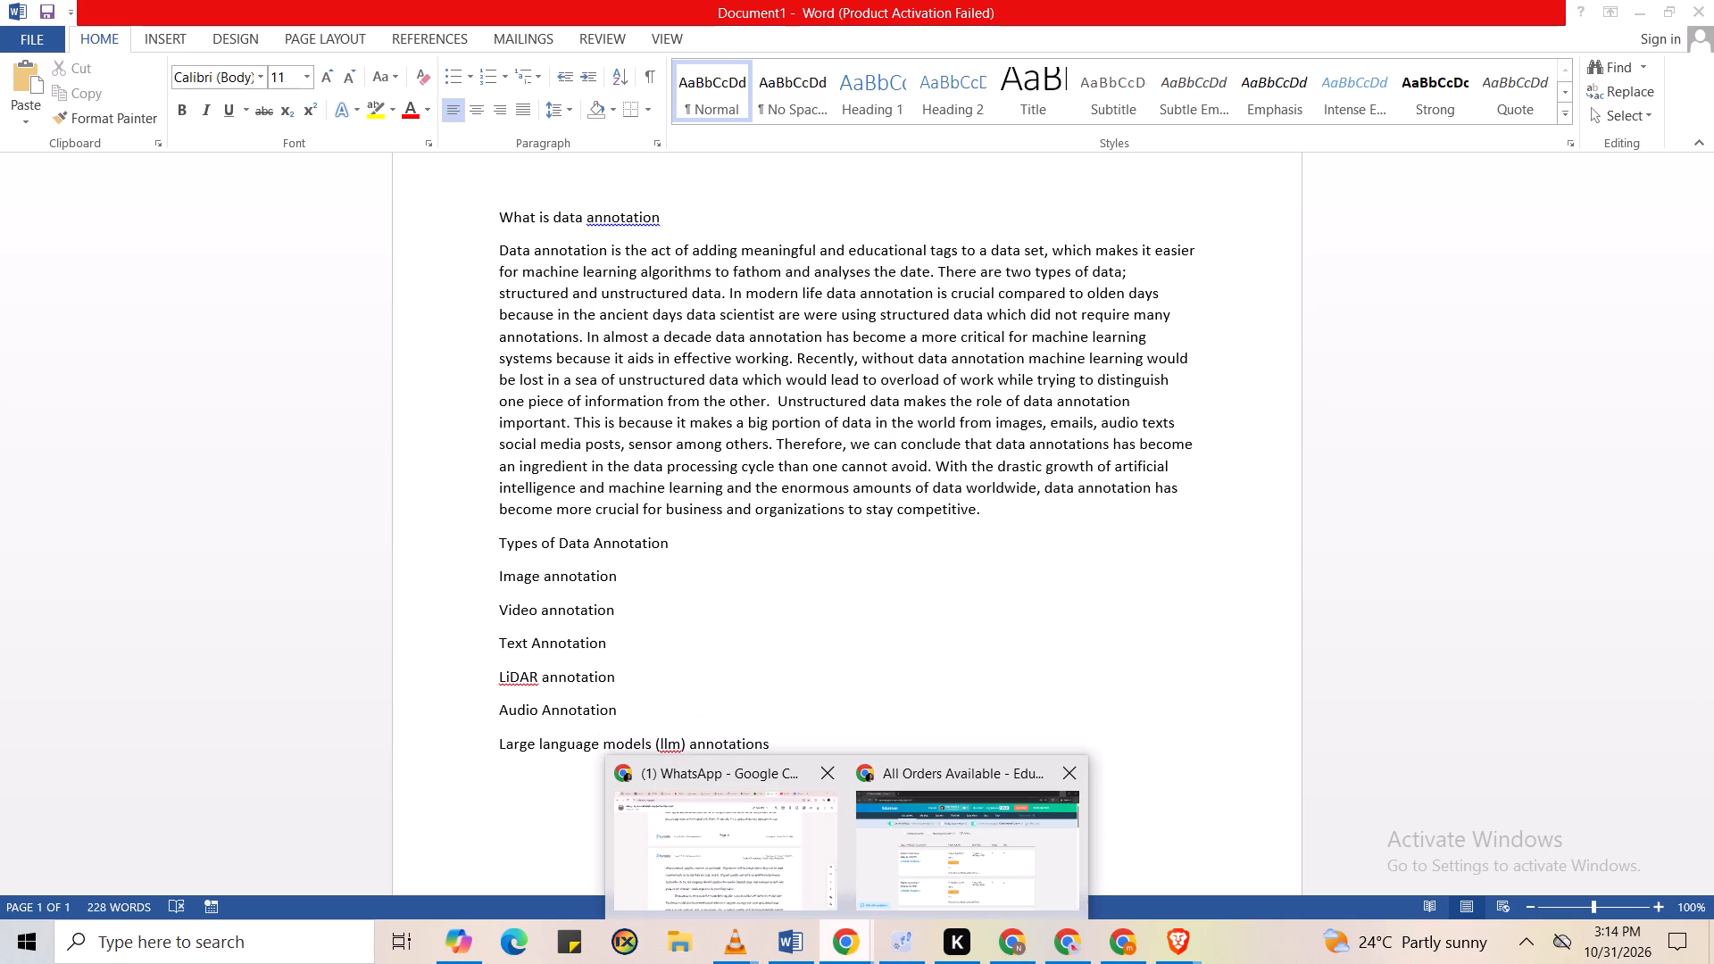
left_click(1028, 859)
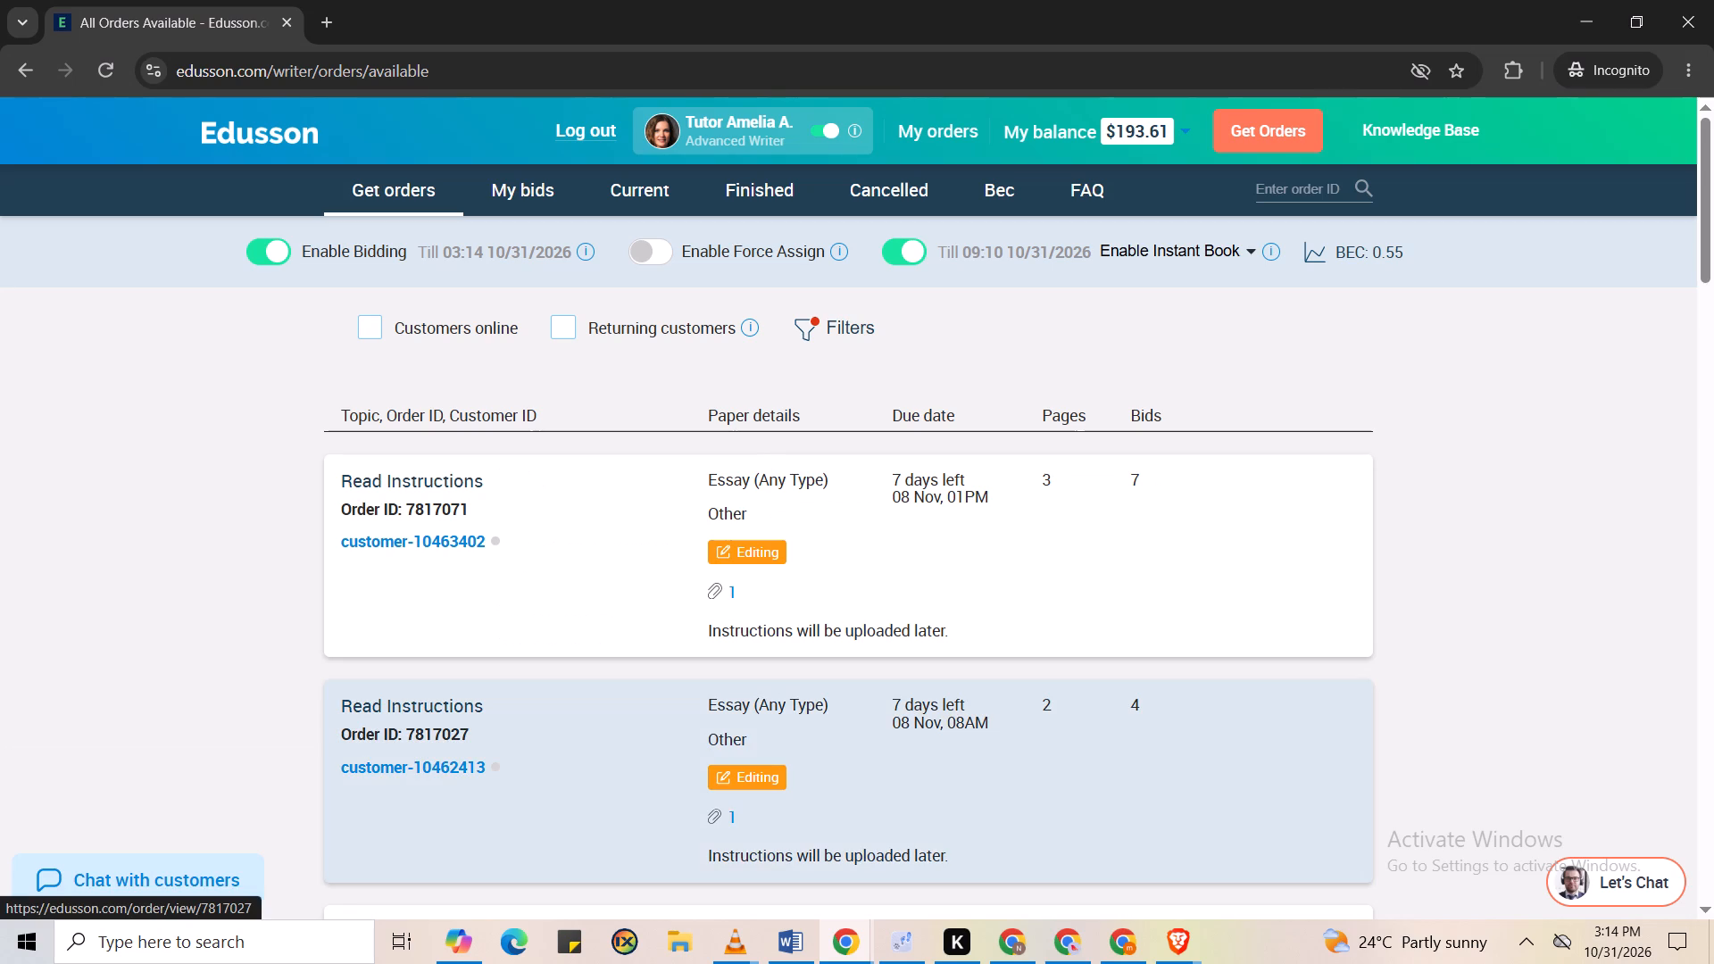
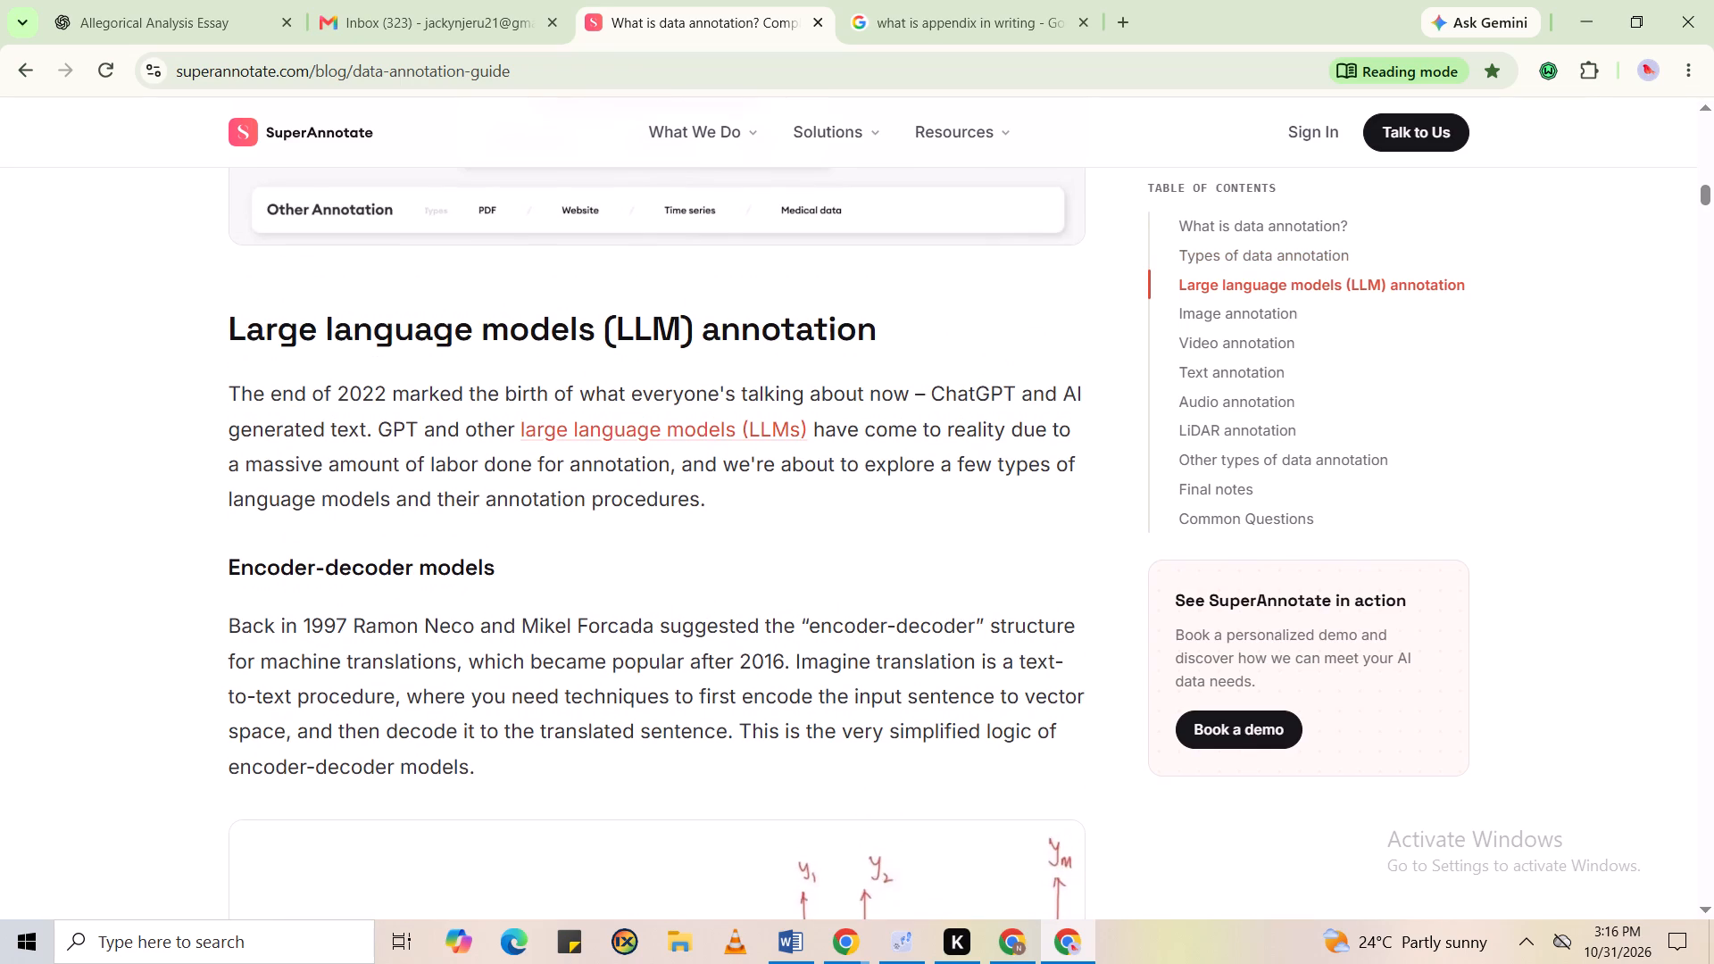
Copy the article's text from the "Large language models (LLM) annotation" heading through the "LLMs in SuperAnnotate" paragraph ending in "playground".
left_click_drag(232, 330, 649, 455)
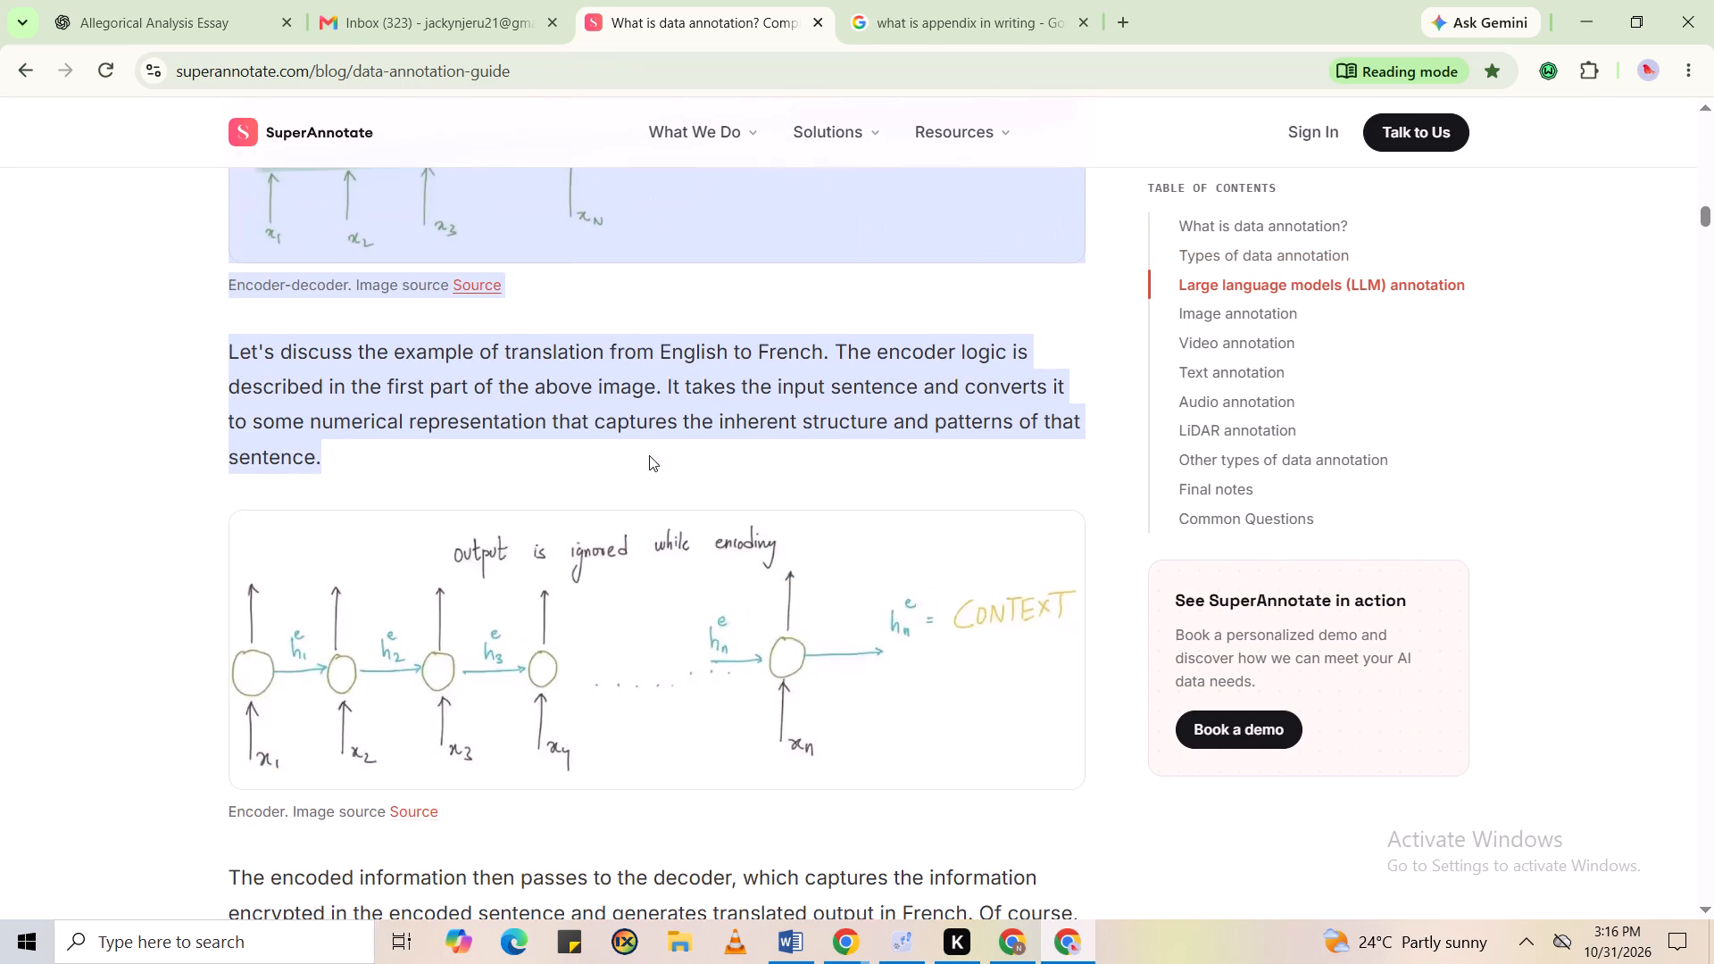
left_click_drag(649, 455, 797, 714)
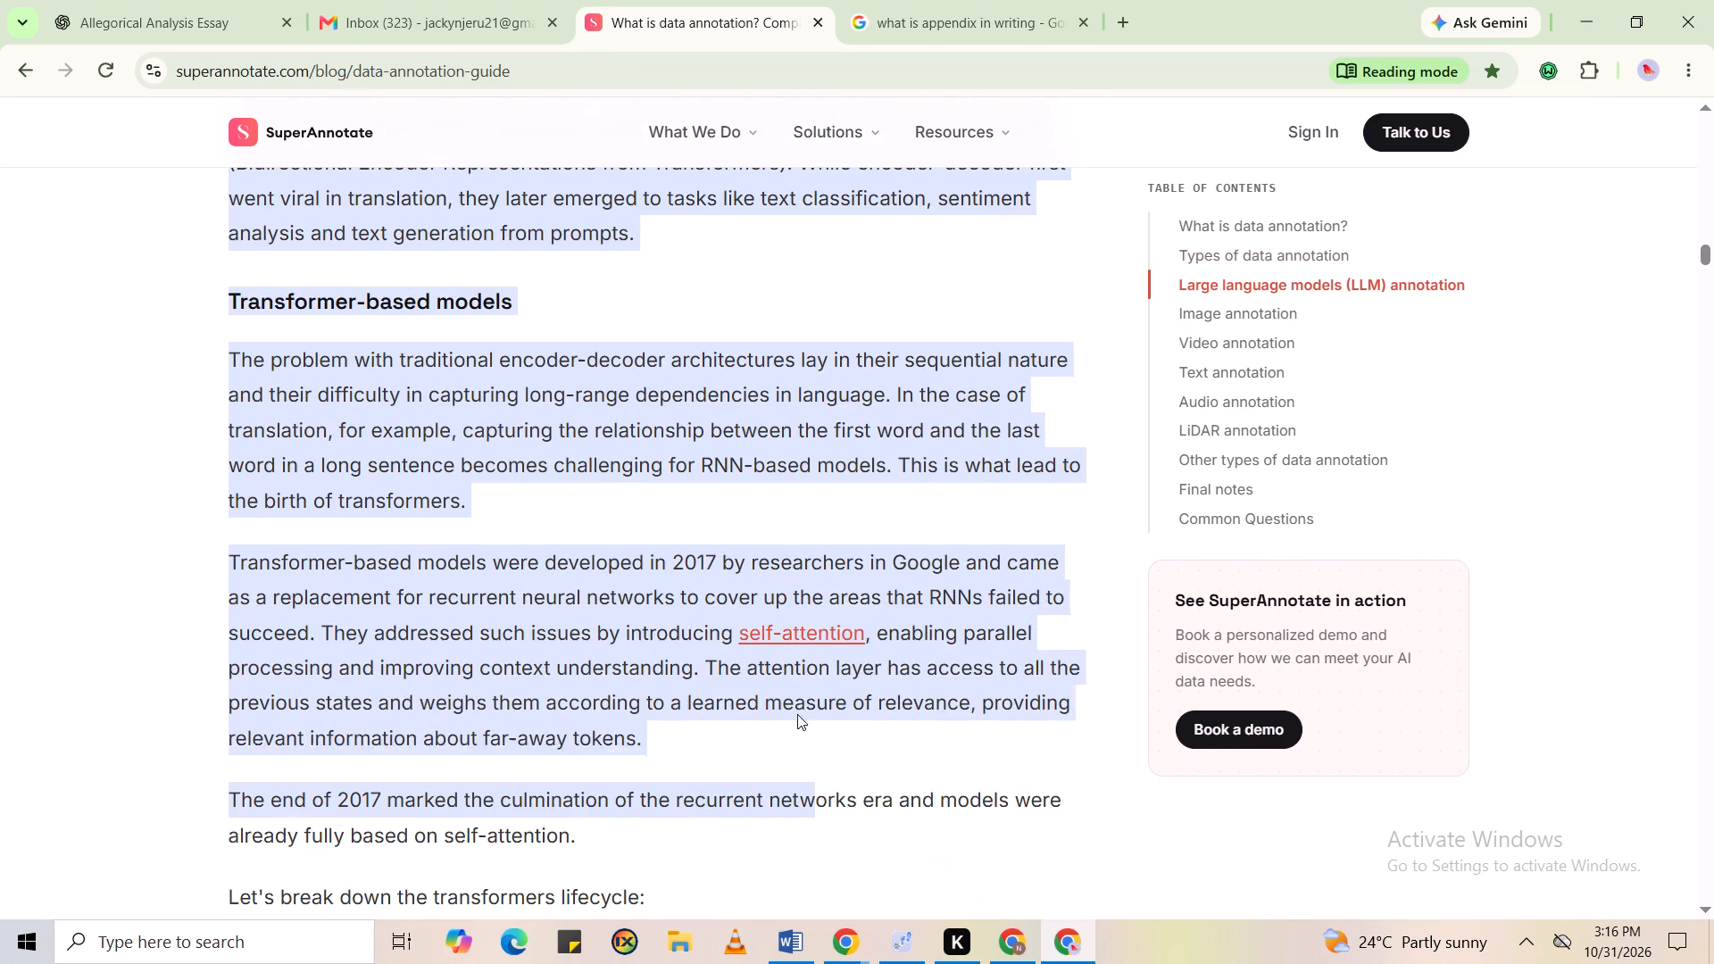
left_click_drag(797, 714, 1049, 902)
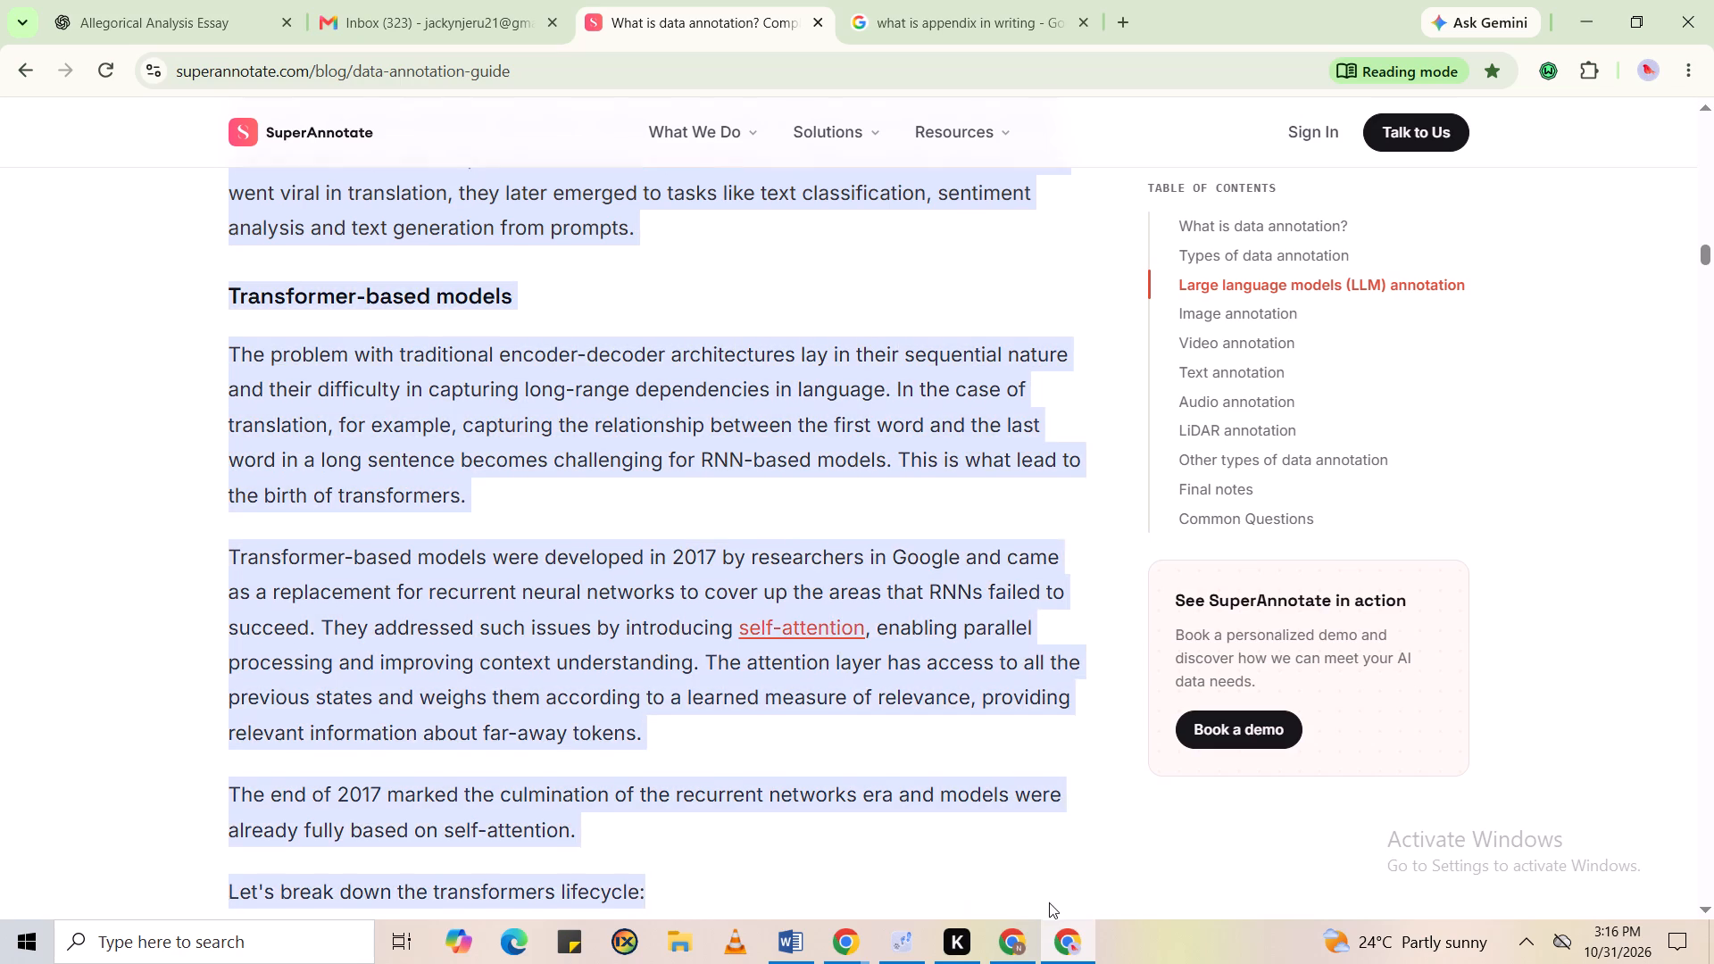
left_click_drag(1049, 902, 885, 382)
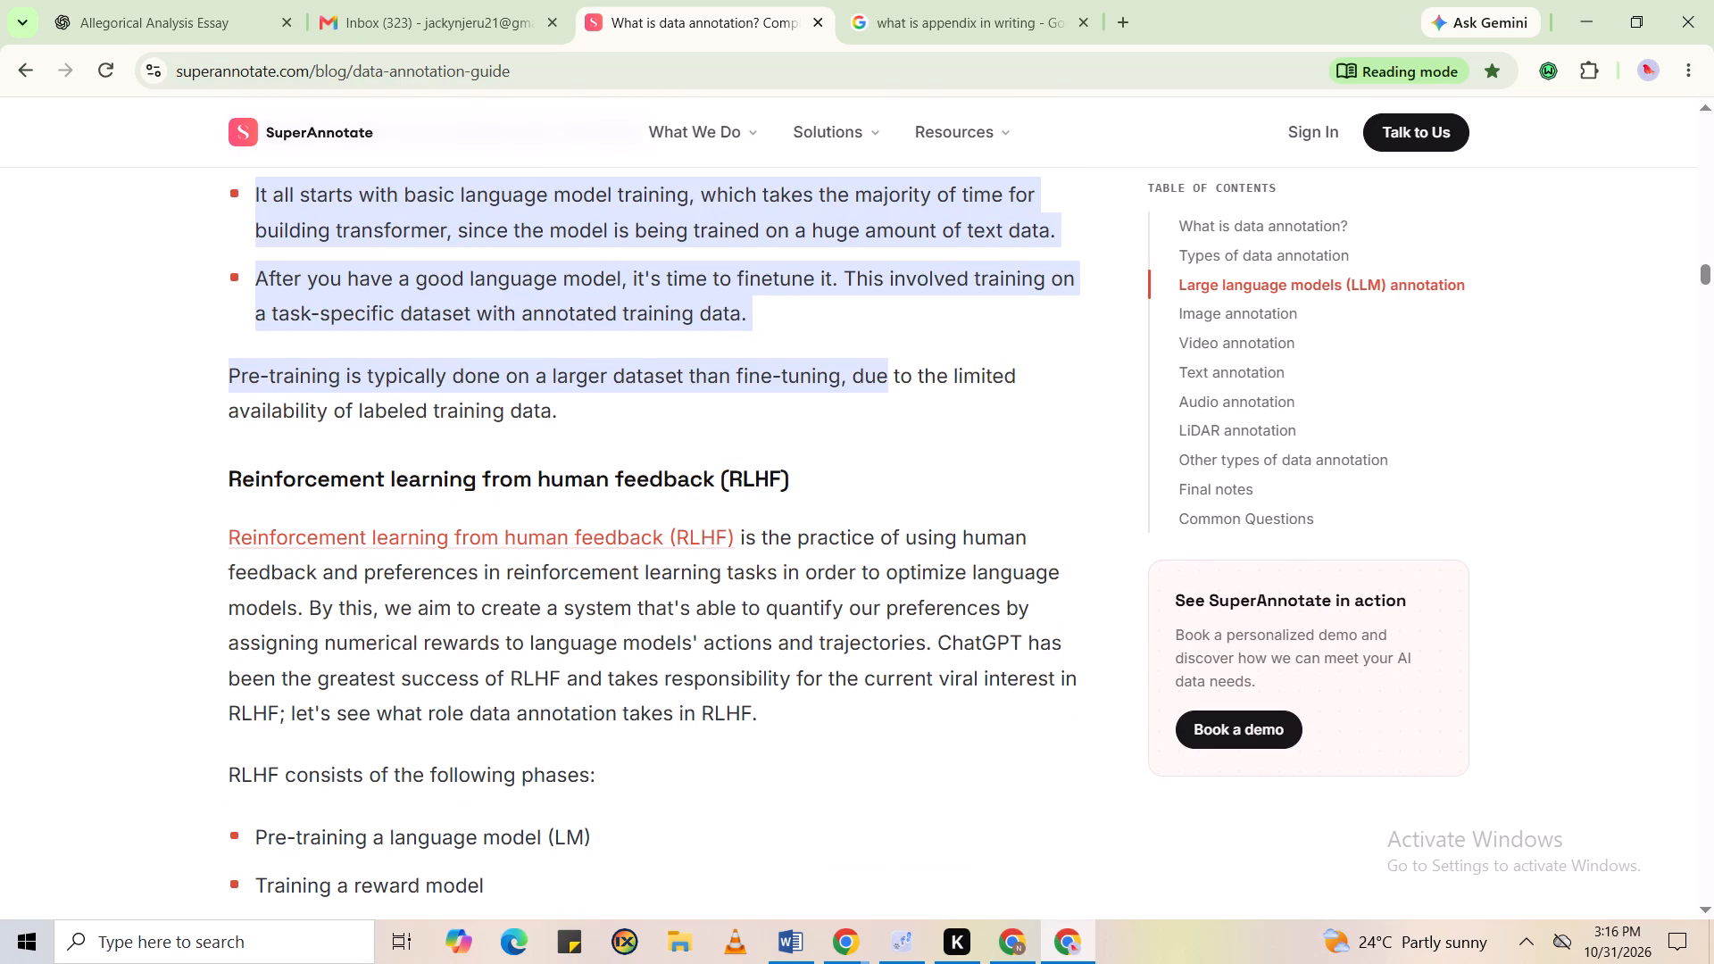
left_click_drag(885, 382, 1217, 923)
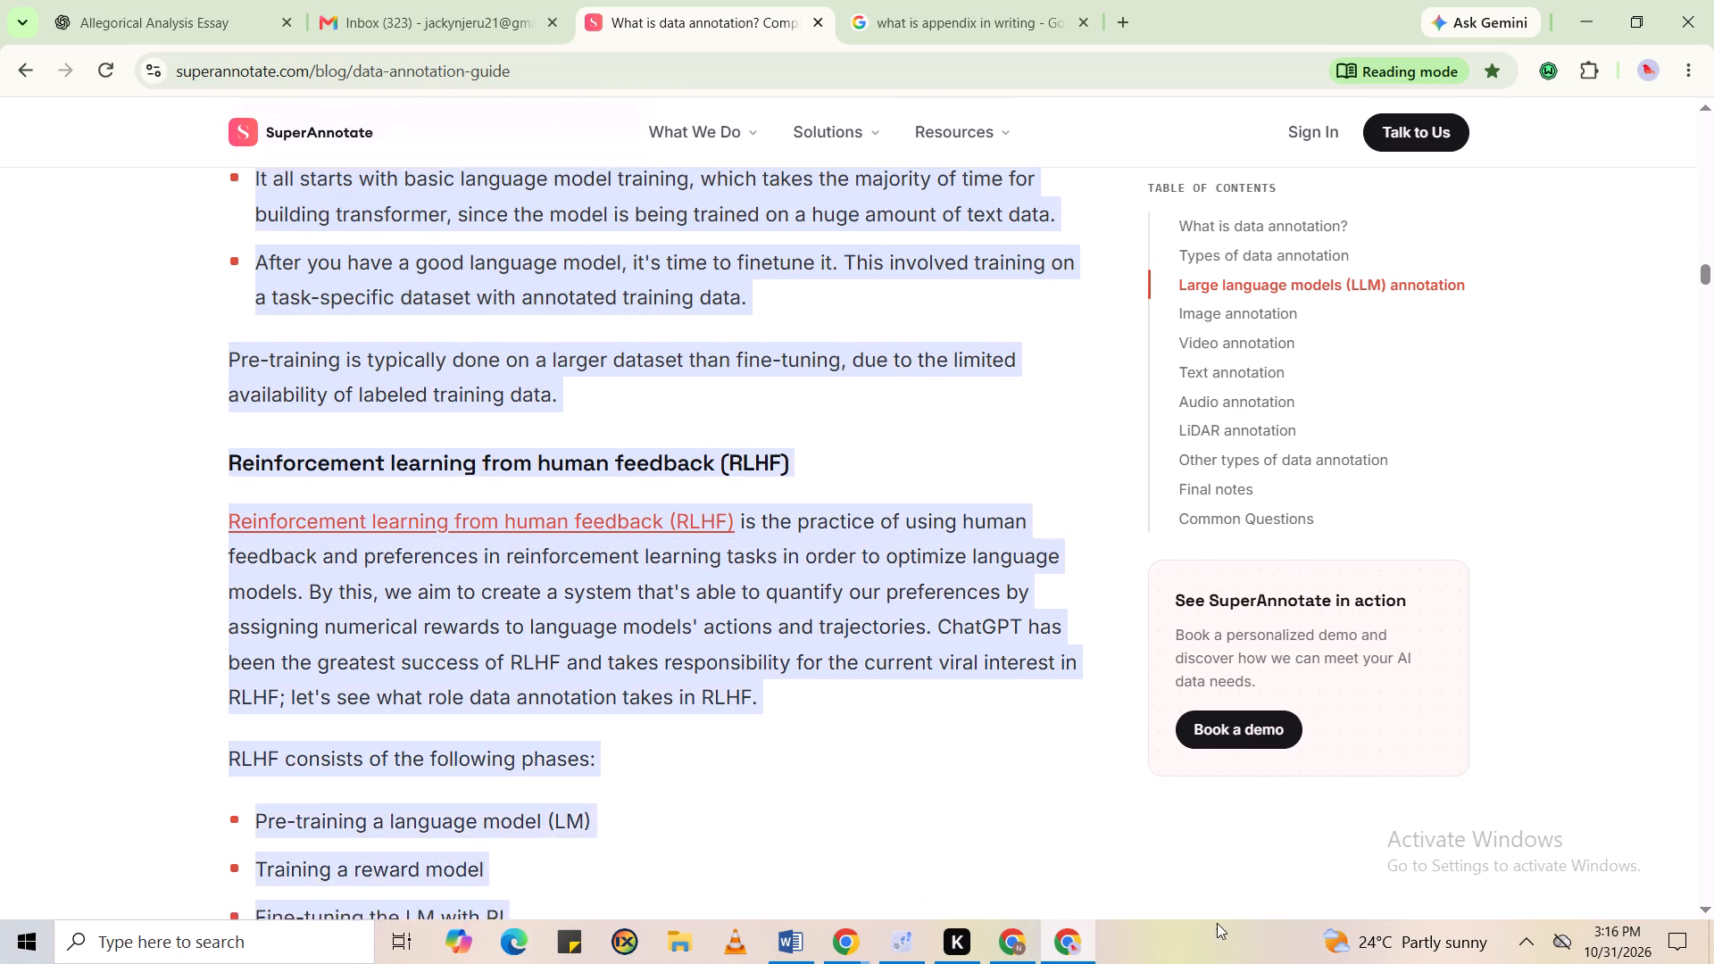
left_click_drag(1217, 923, 1186, 934)
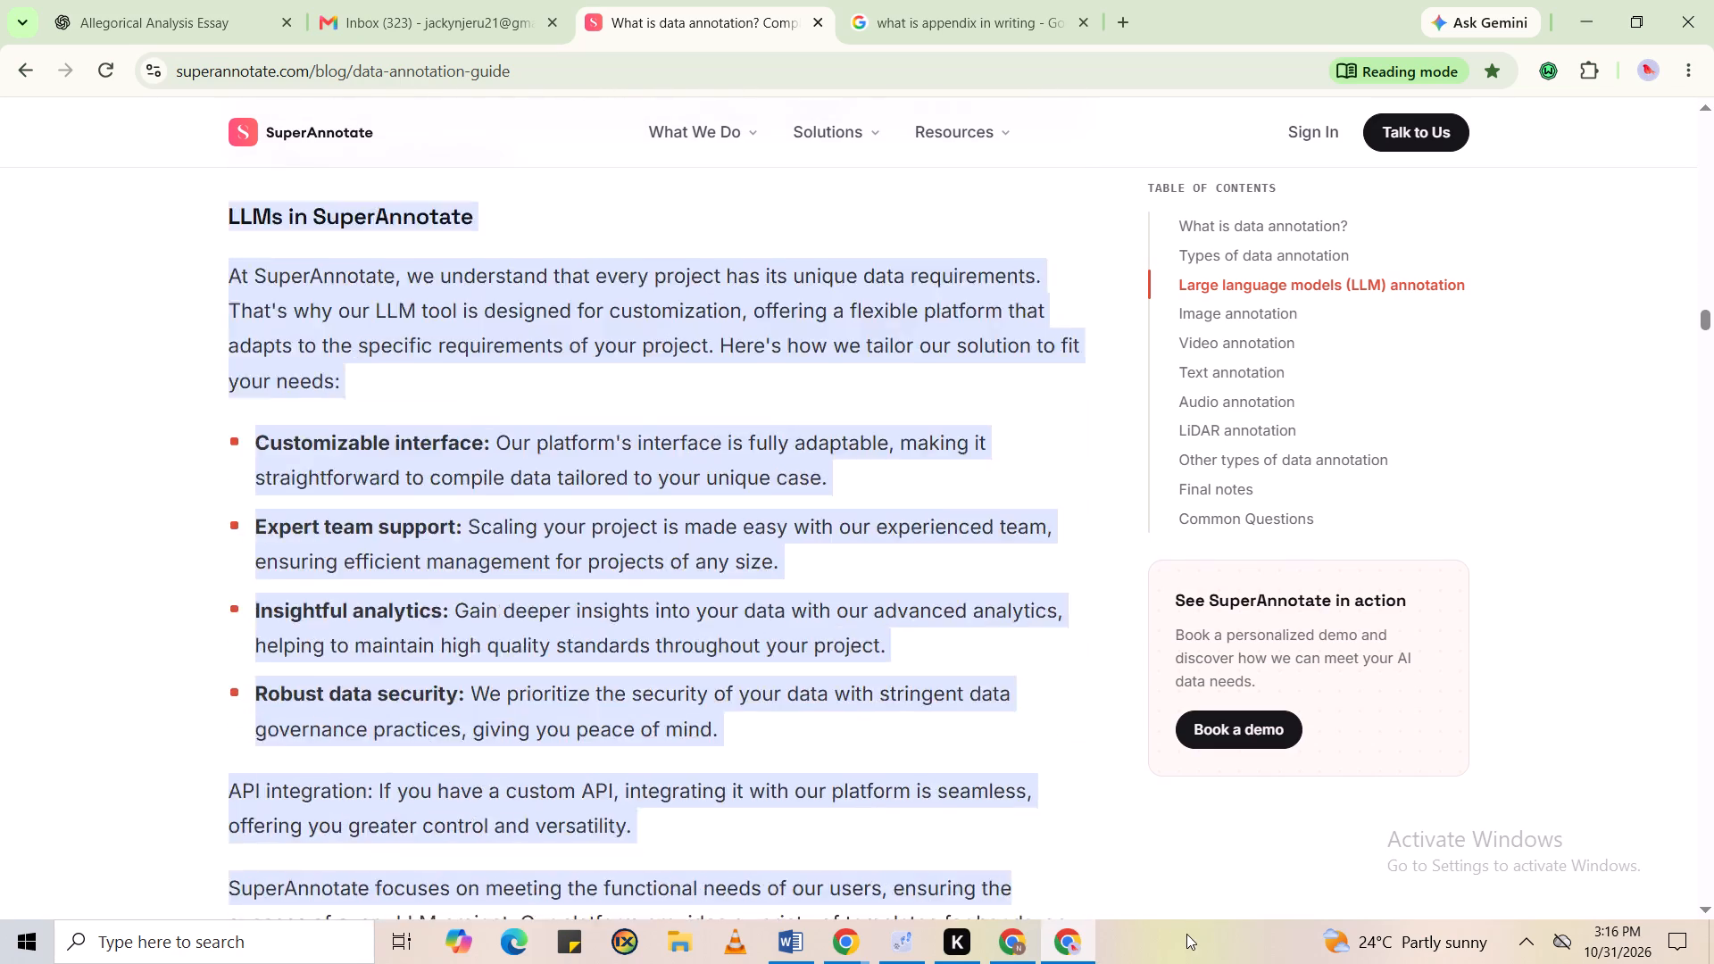
left_click_drag(1186, 934, 1034, 572)
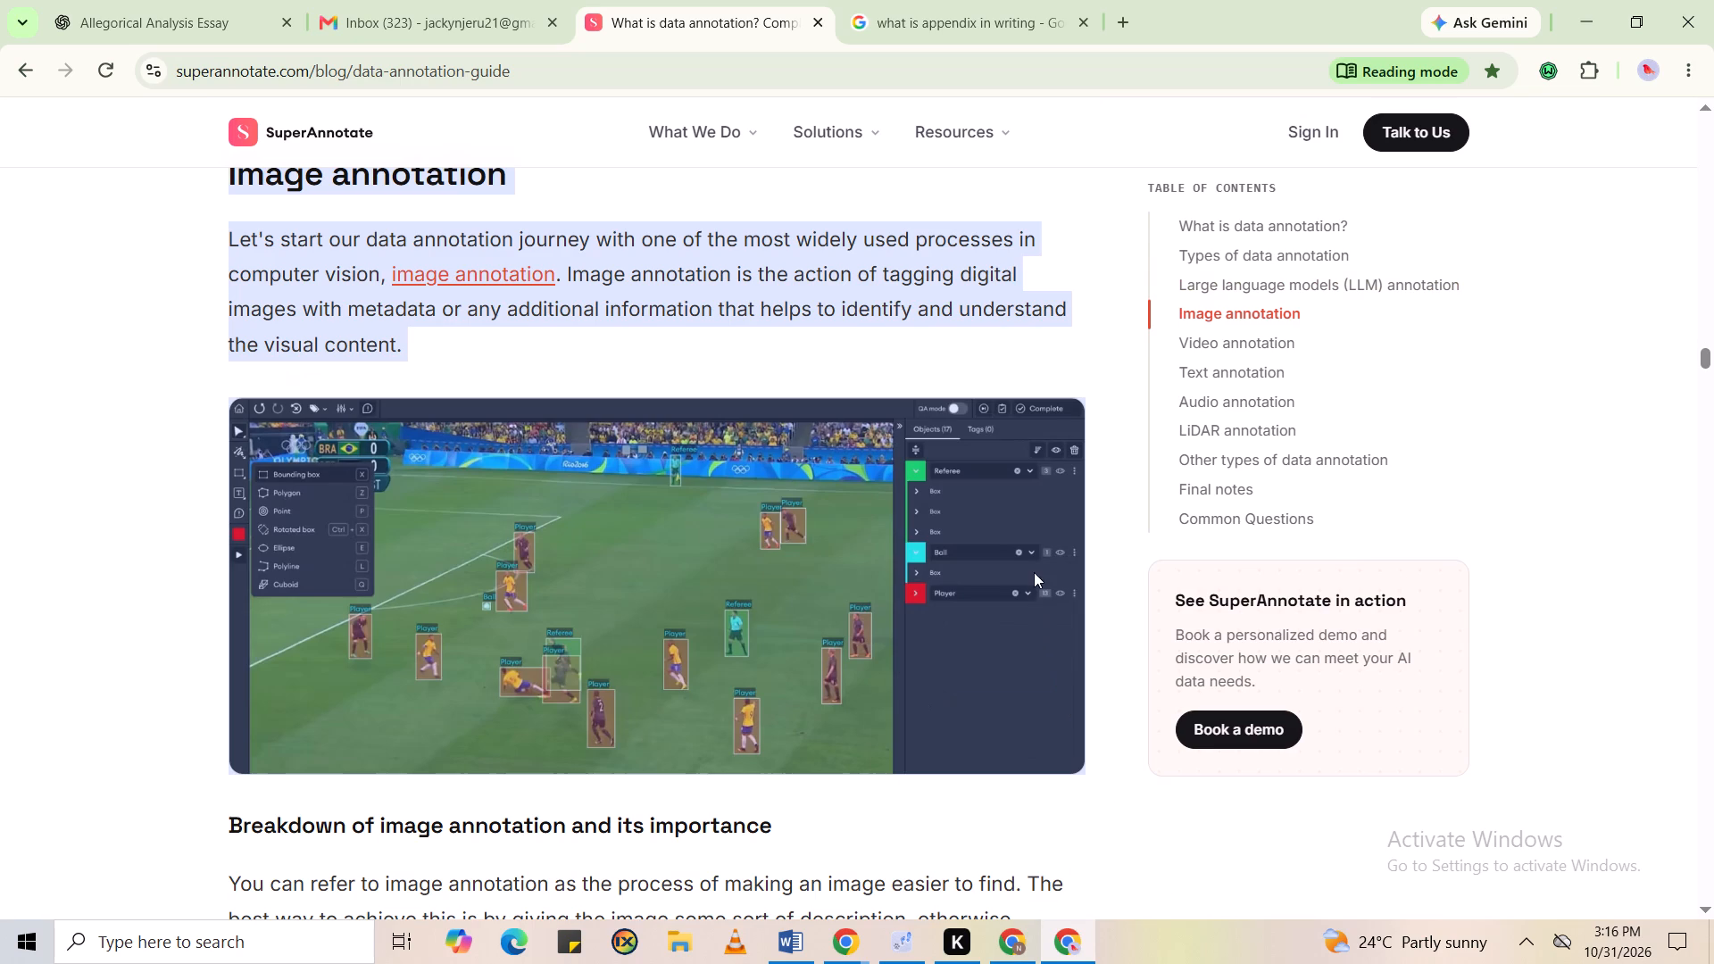
left_click_drag(1034, 572, 1084, 809)
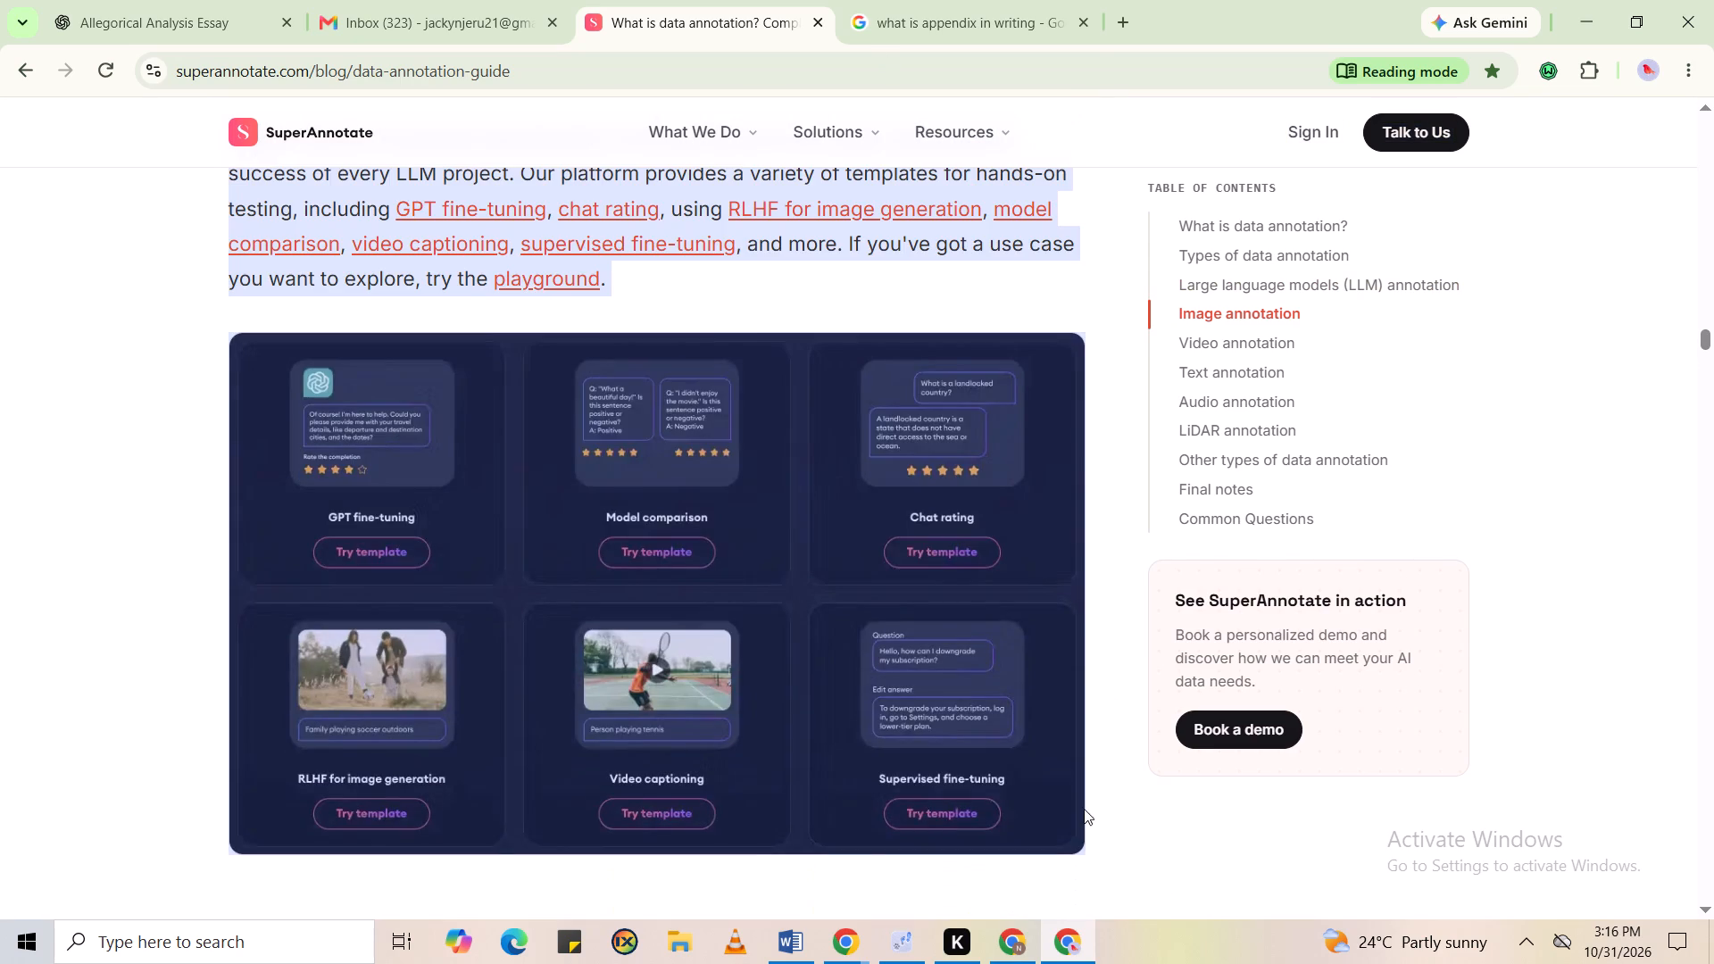
left_click_drag(1084, 809, 743, 328)
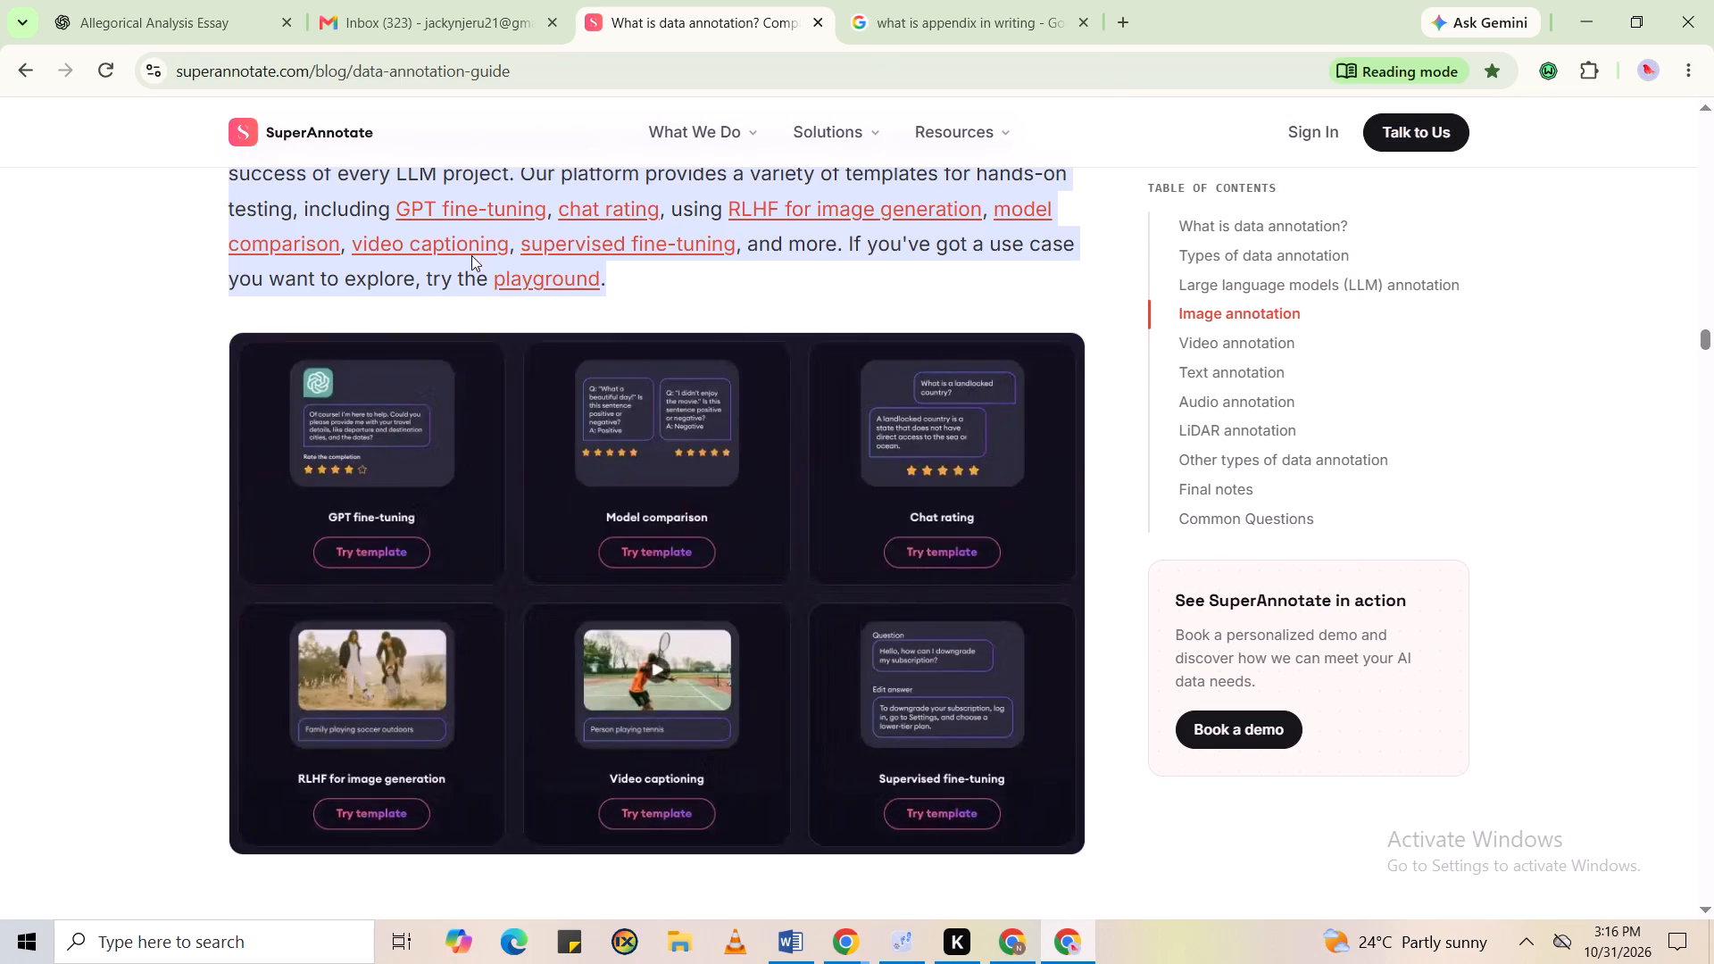
right_click(456, 255)
left_click(542, 294)
Switch to the Word document and paste the copied LLM section on a new page after the annotation types list.
left_click(785, 955)
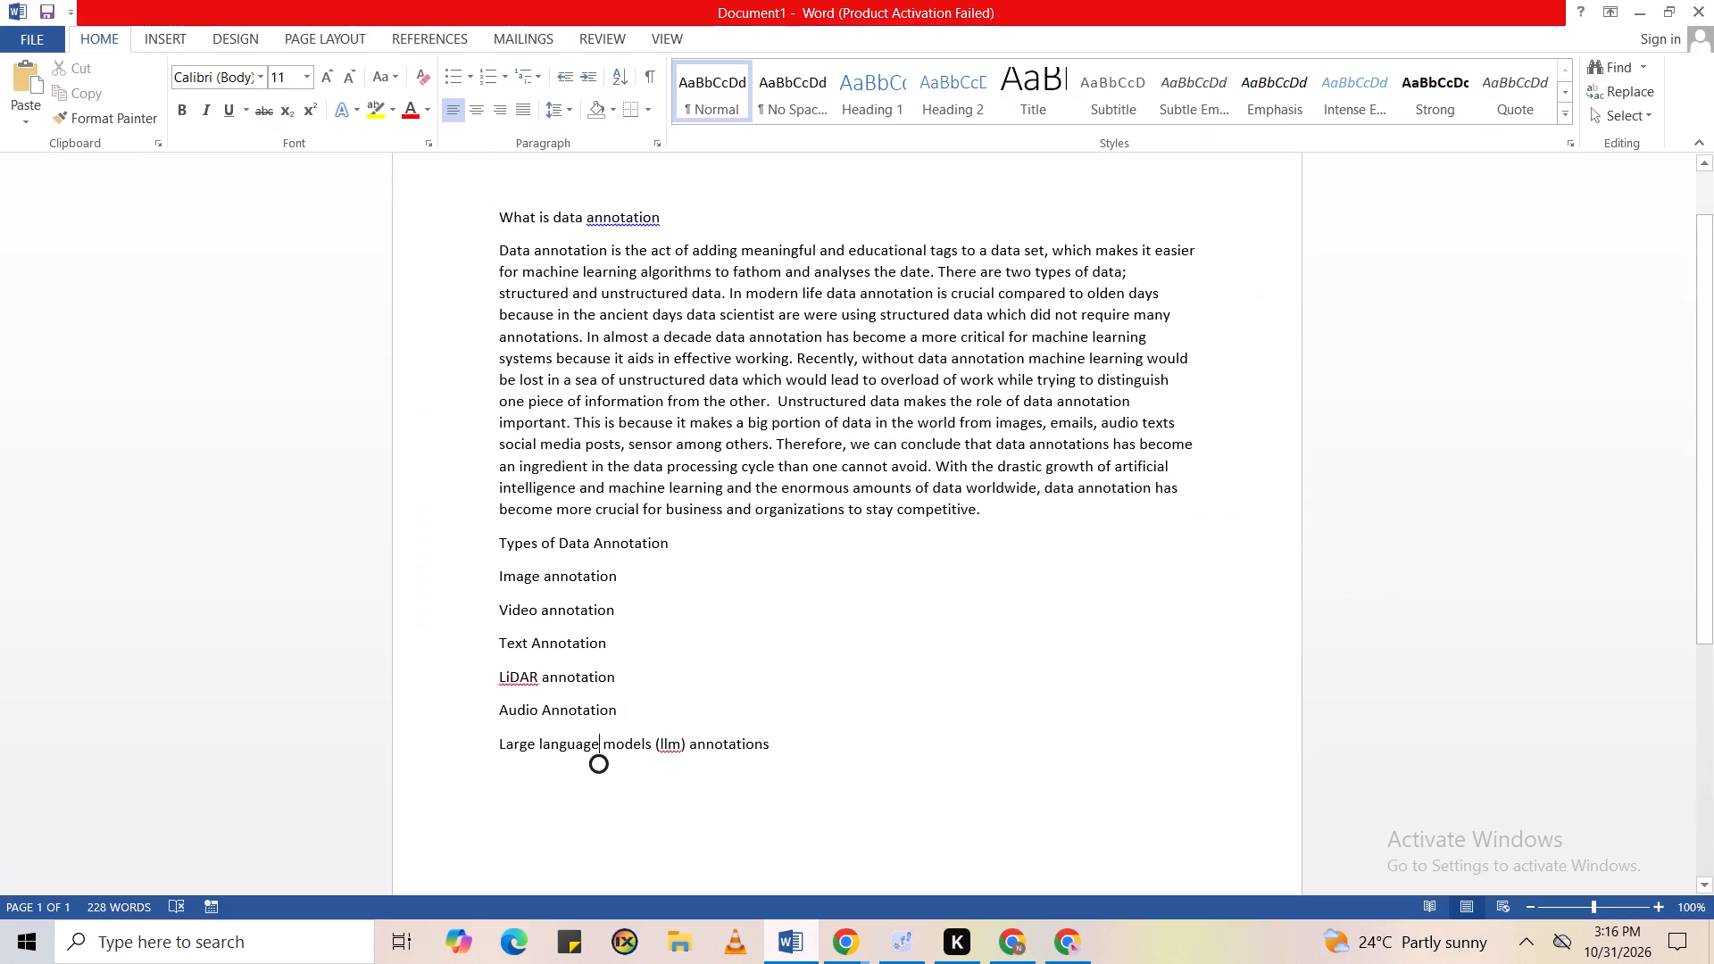
left_click(781, 824)
key("ctrl+Return")
key("ctrl+v")
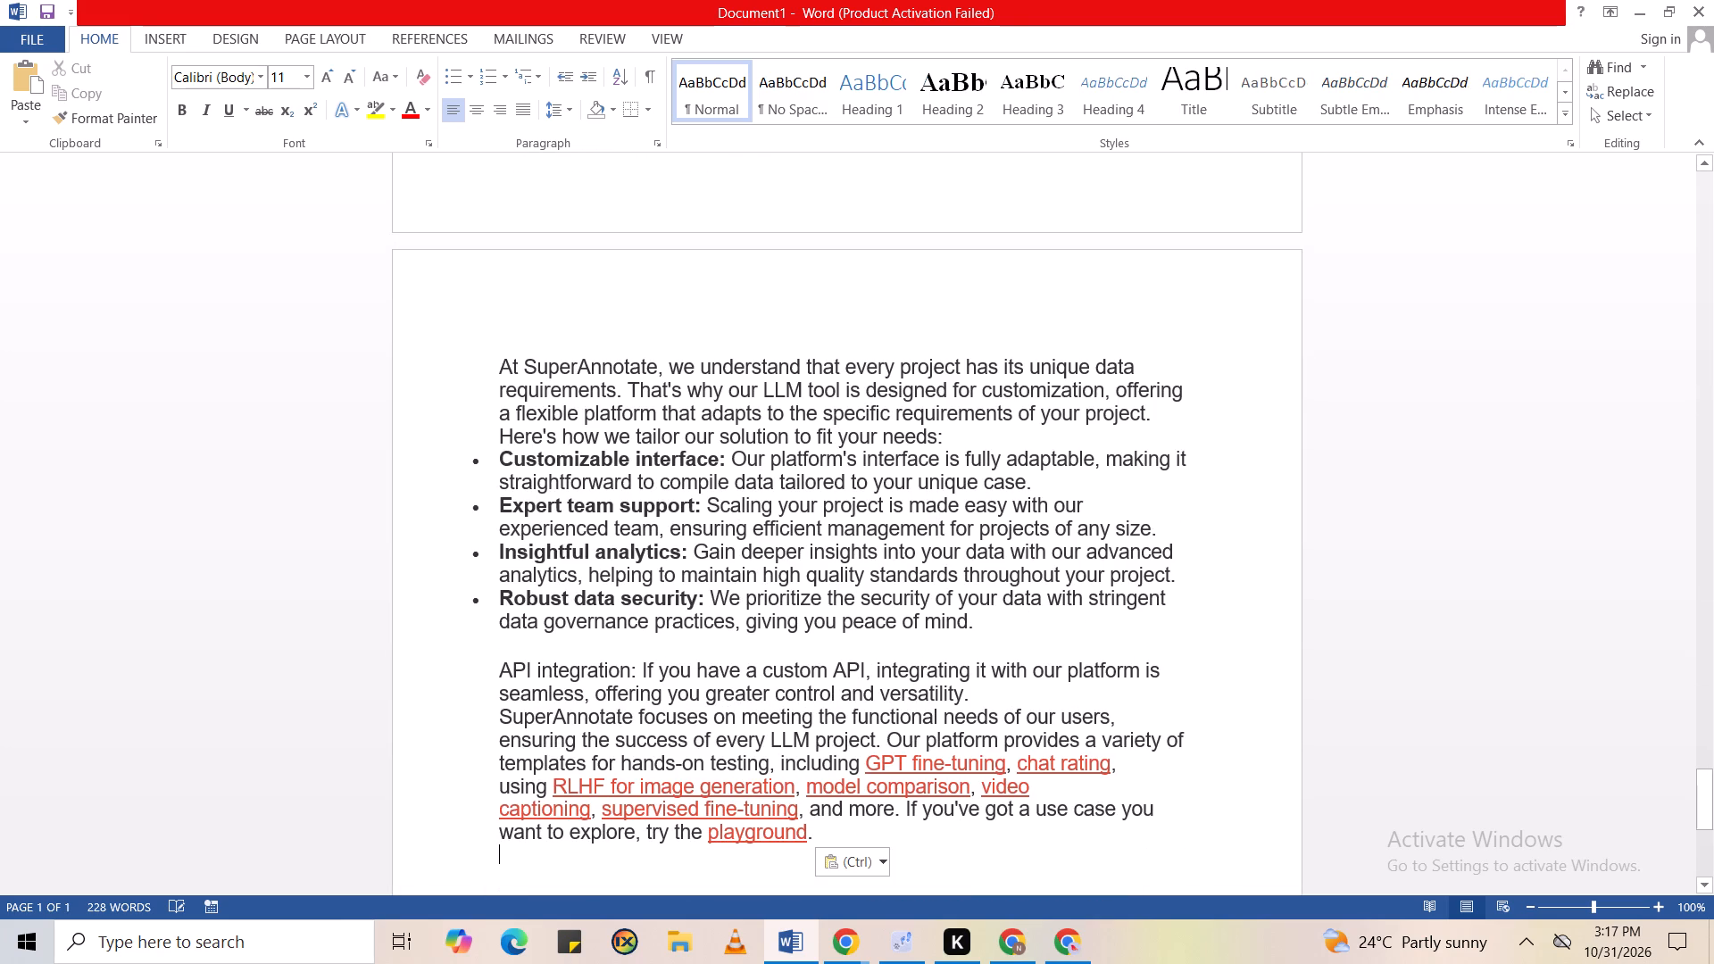
Format the whole pasted LLM section in Times New Roman at size 8.
left_click_drag(823, 828, 486, 60)
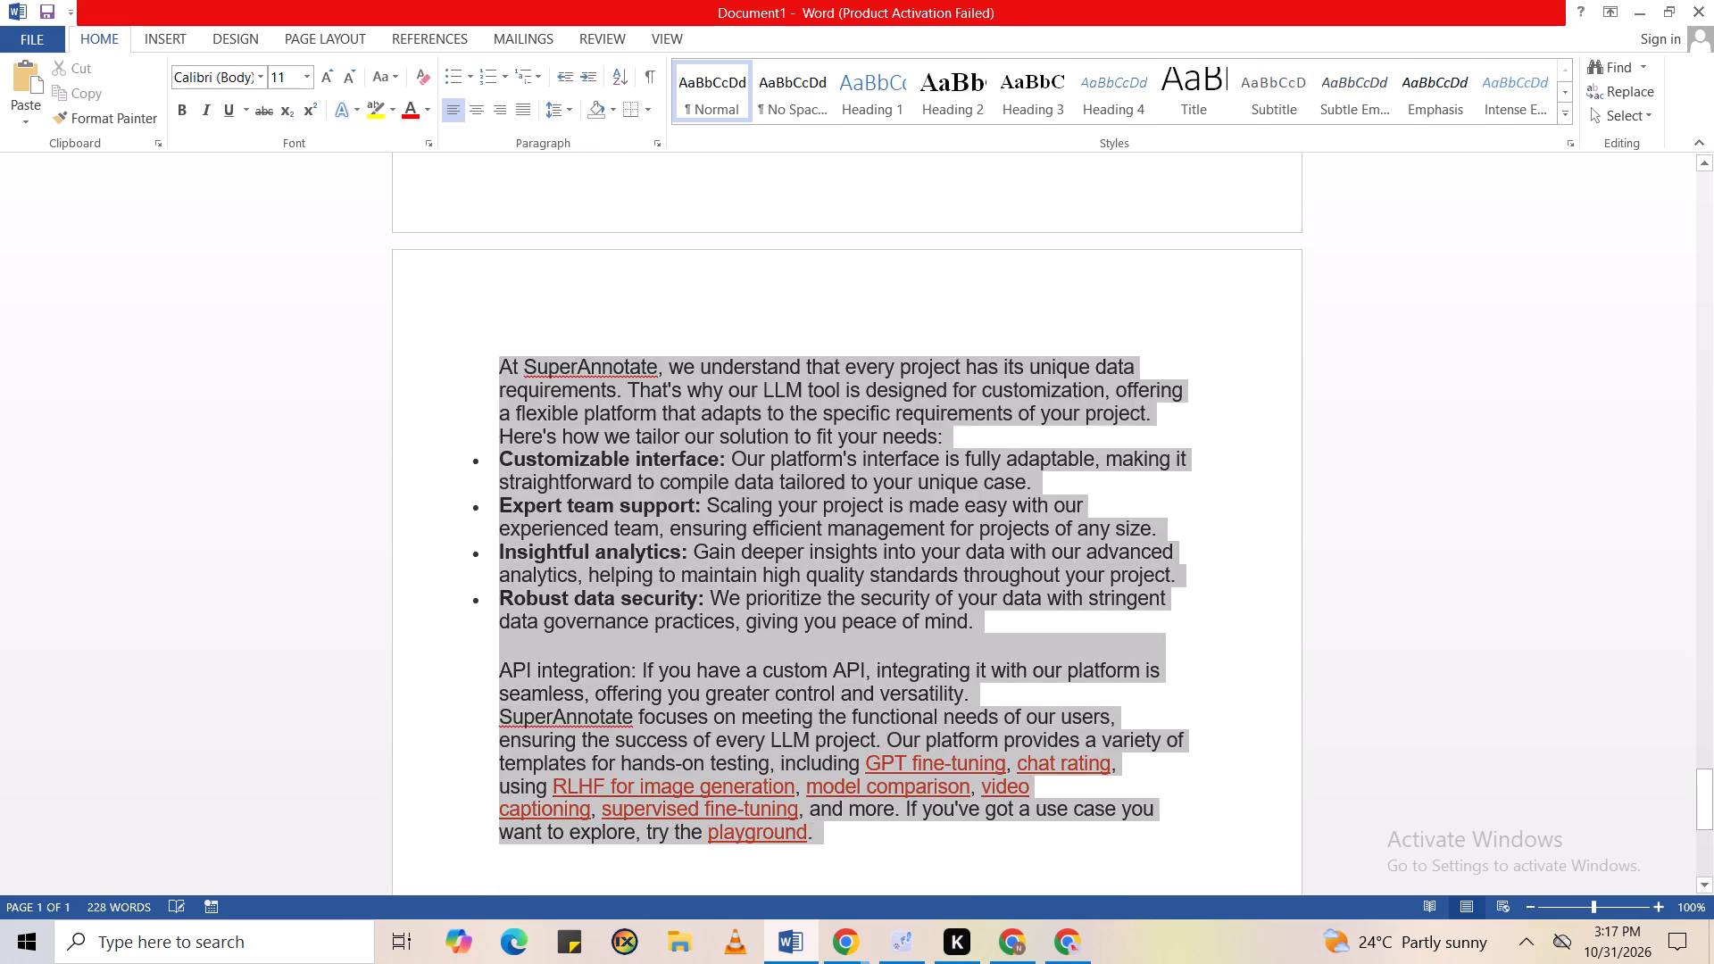
left_click_drag(486, 60, 500, 35)
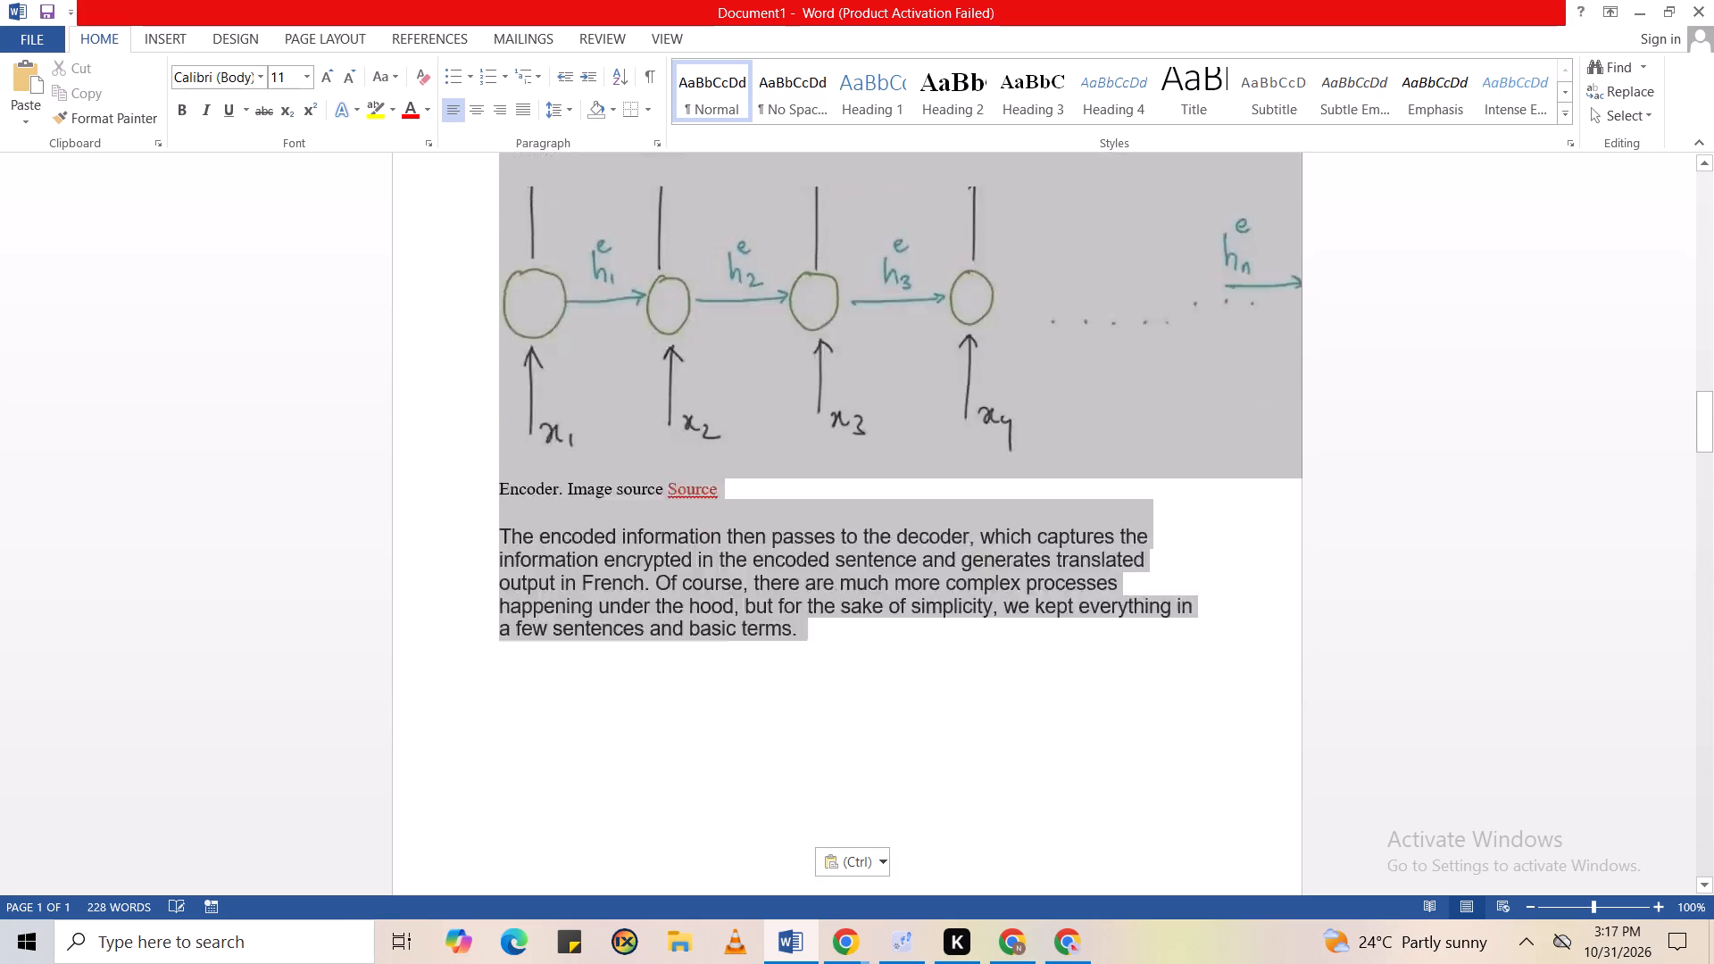
left_click_drag(500, 35, 417, 923)
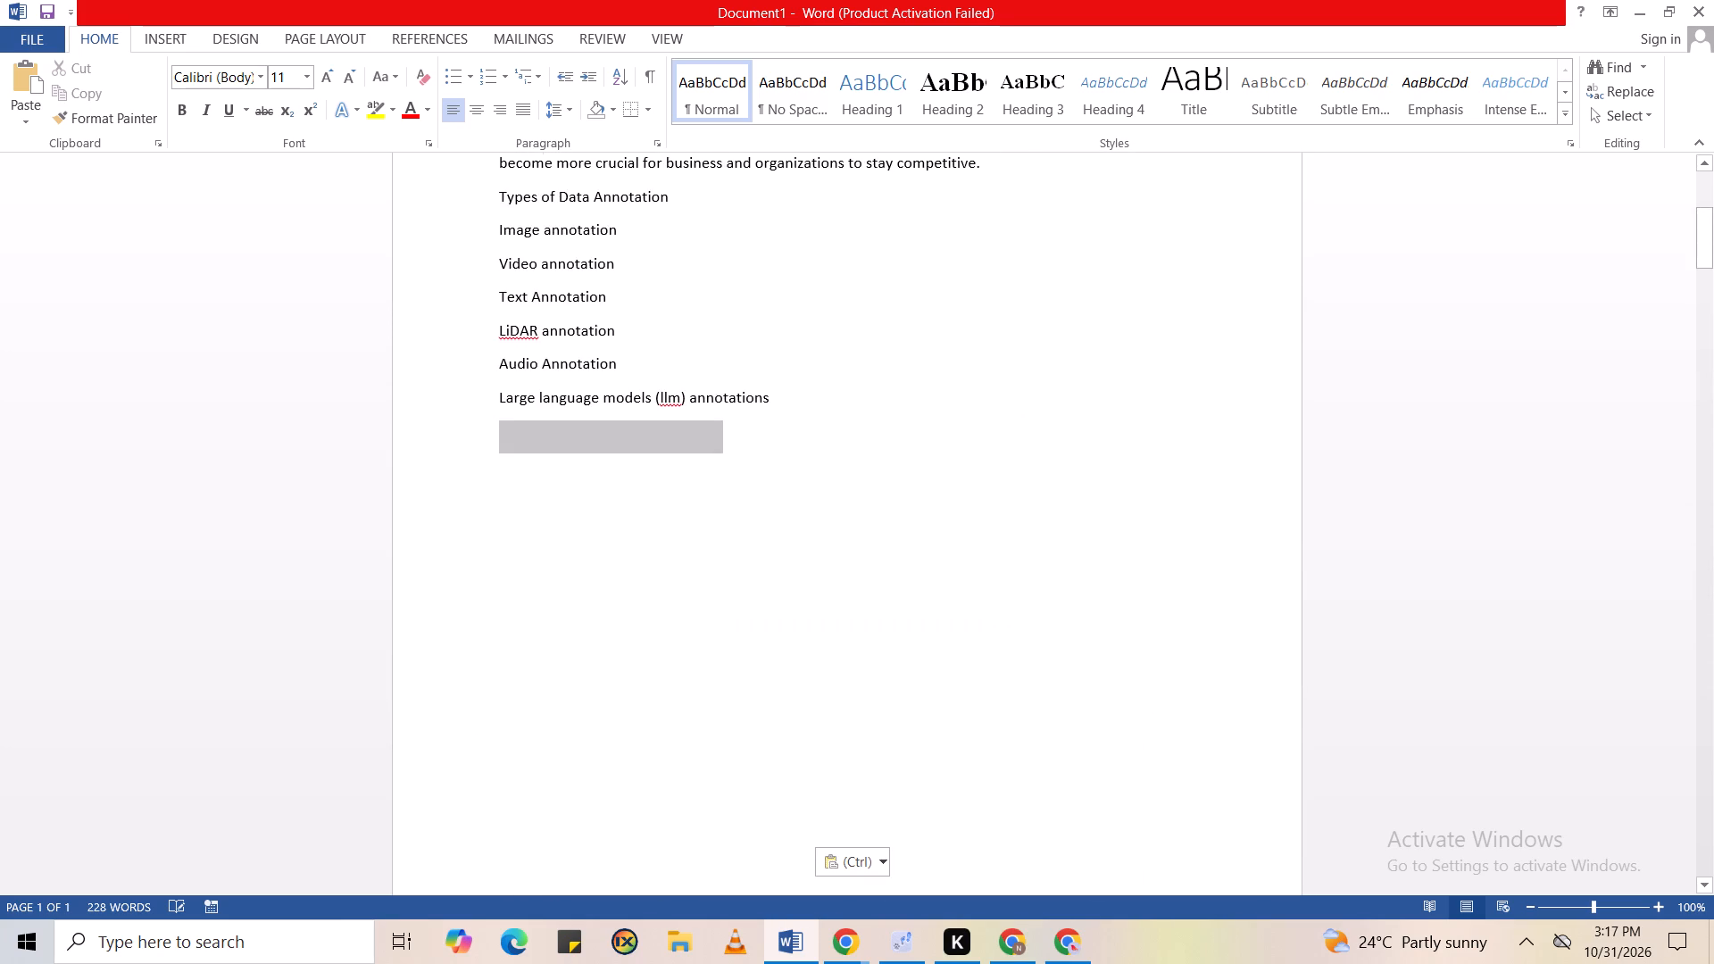
left_click_drag(417, 923, 441, 441)
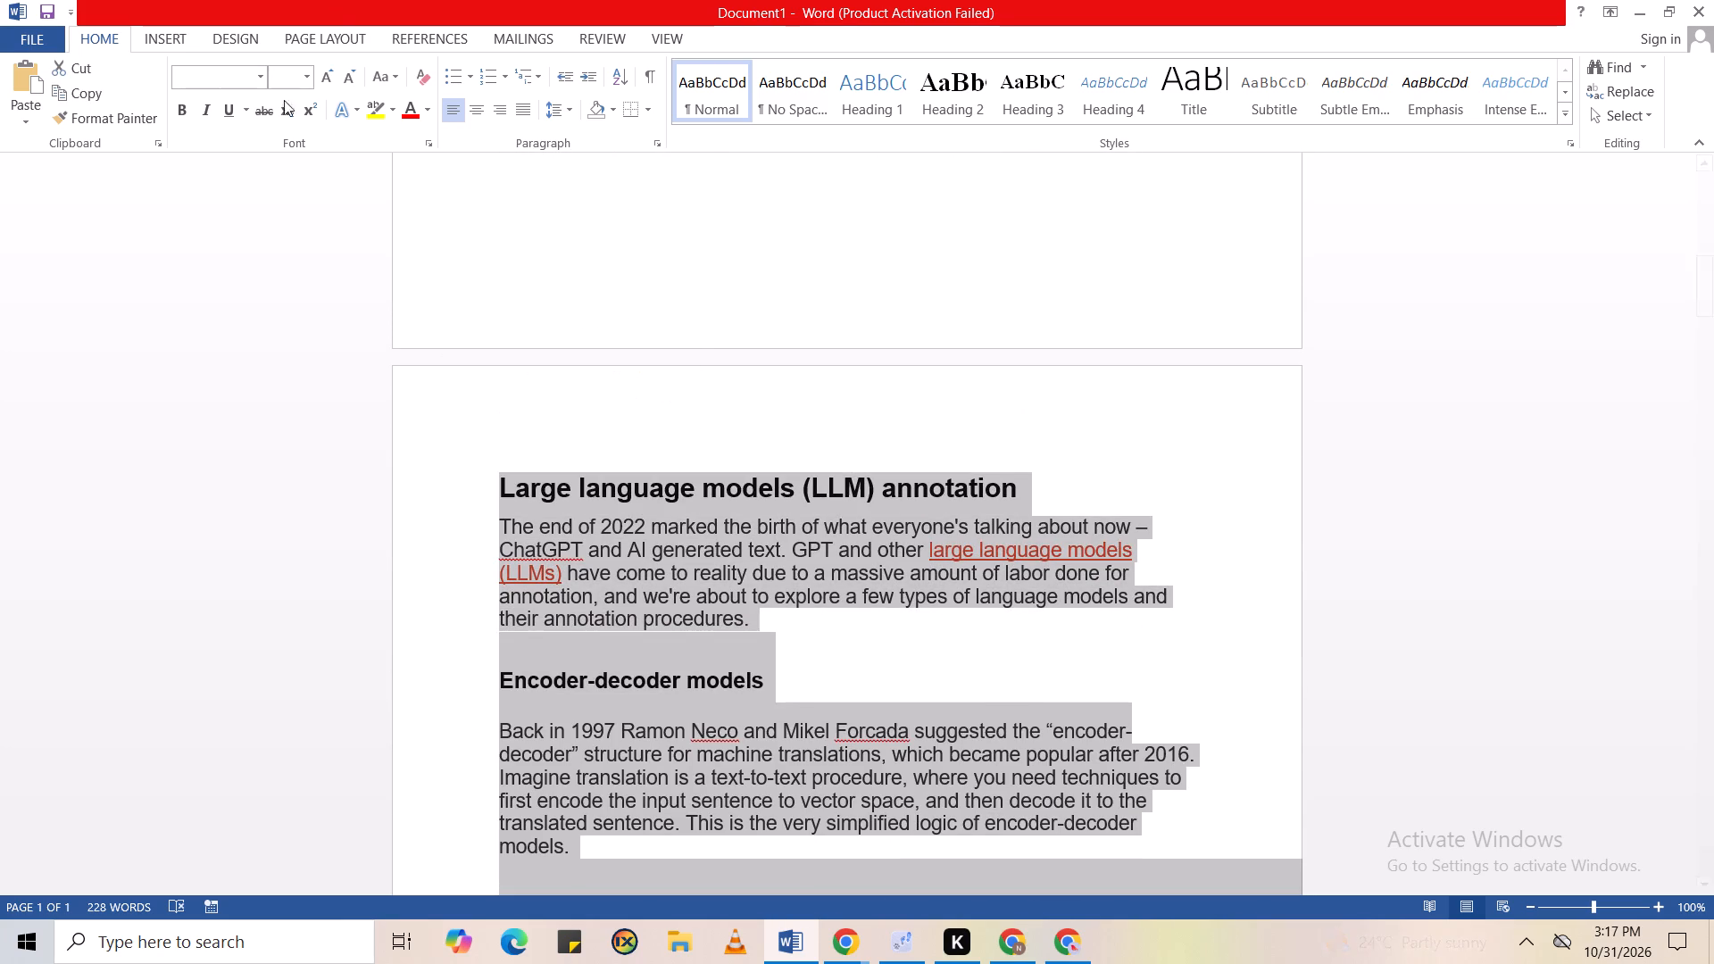
left_click(263, 73)
left_click(275, 201)
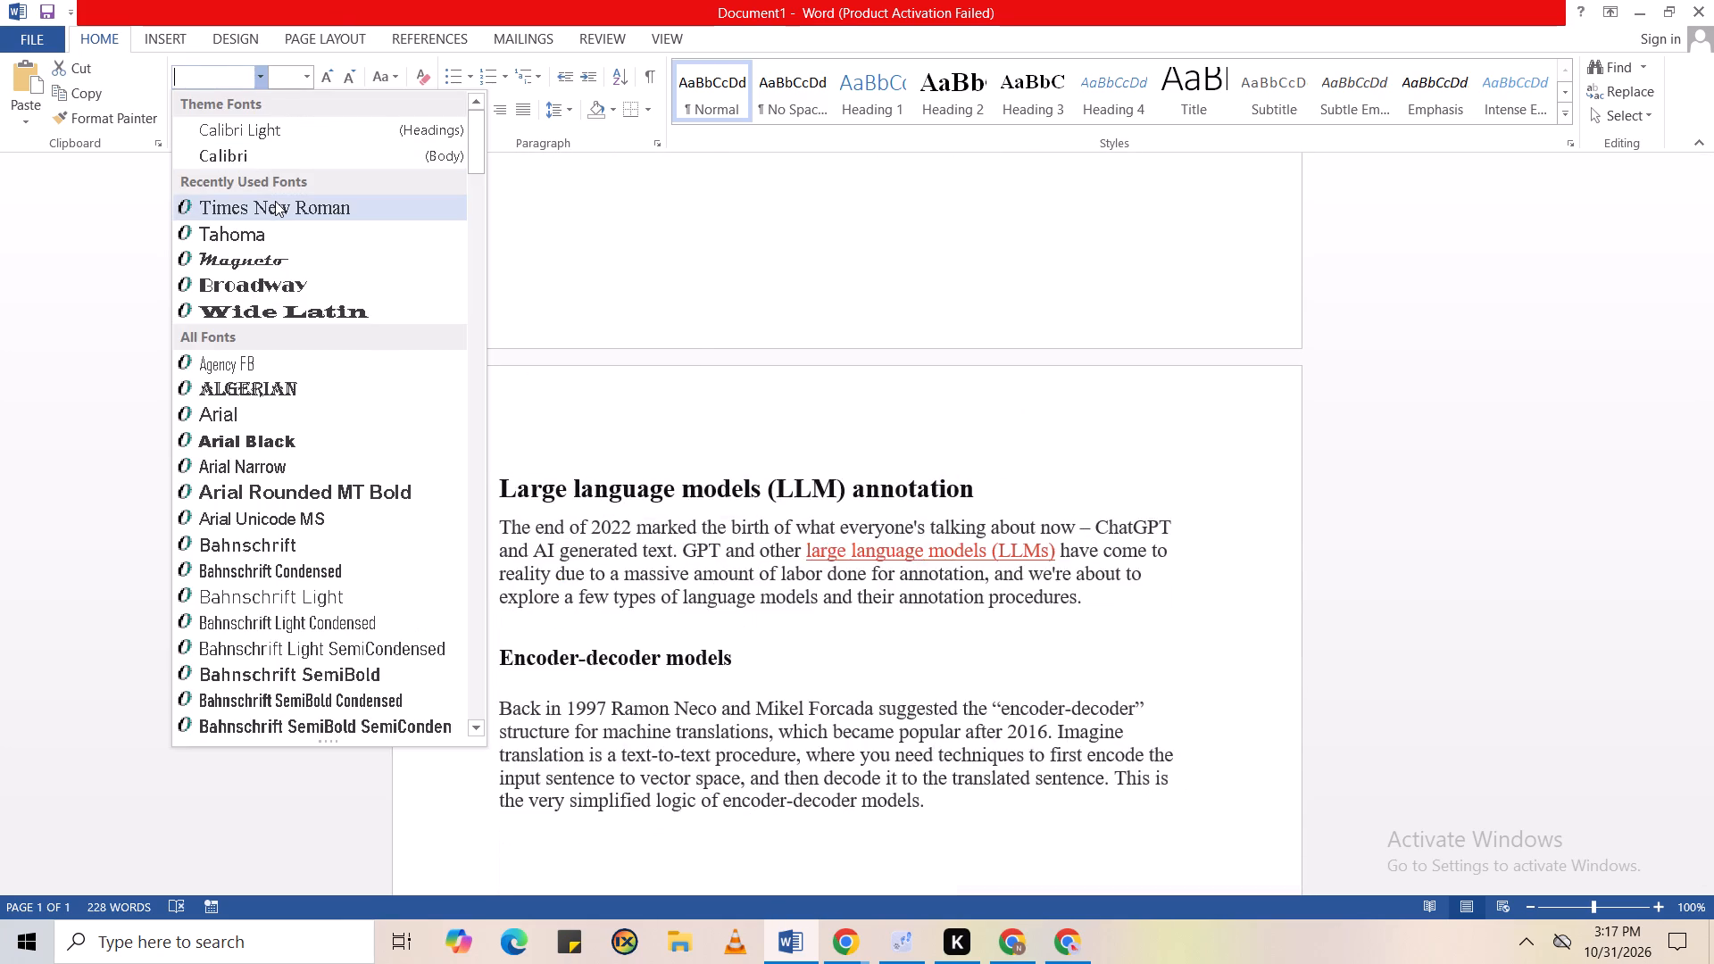
left_click(302, 76)
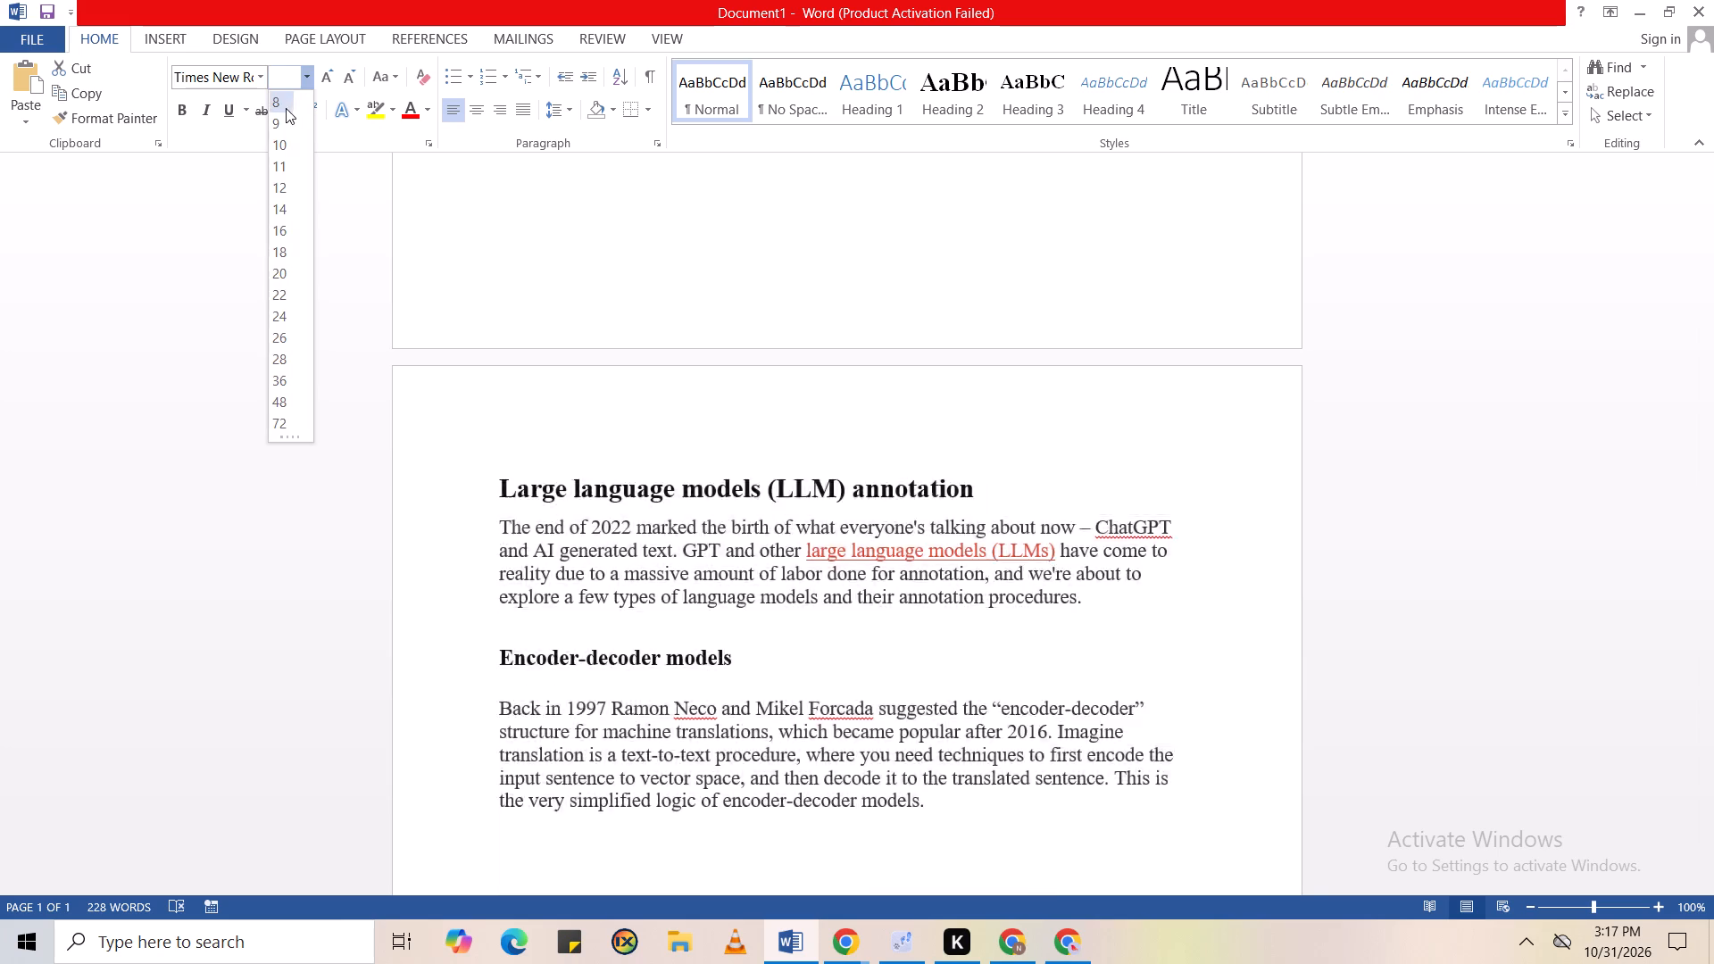
left_click(280, 103)
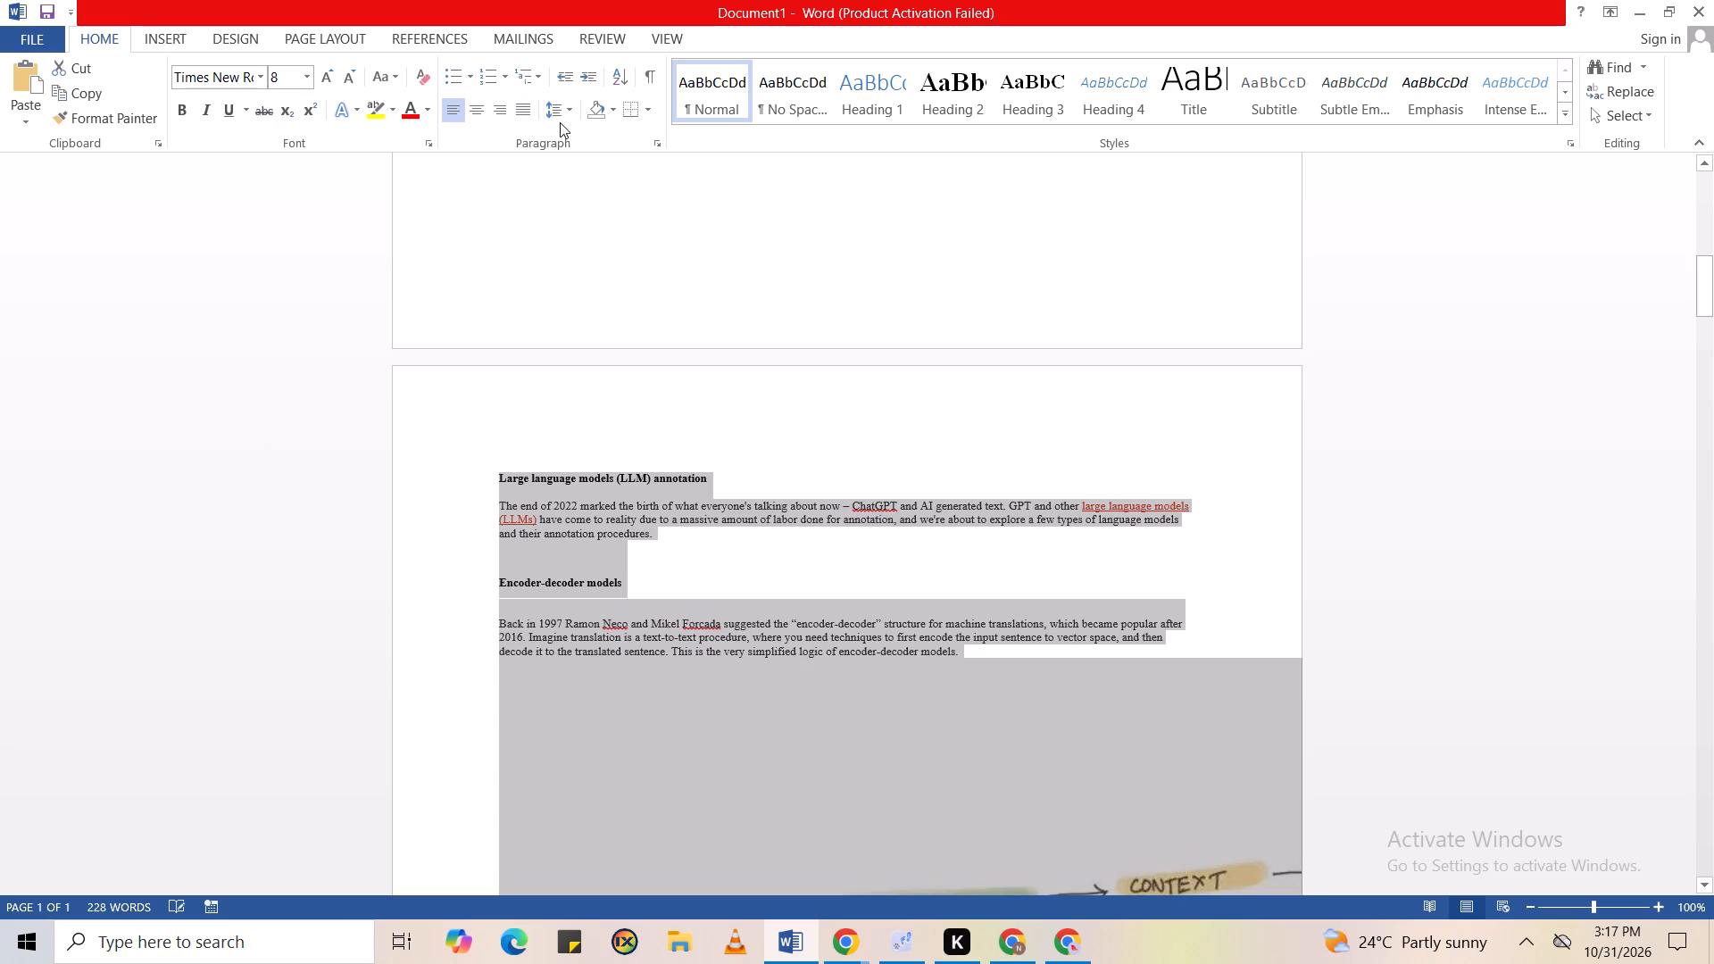
Adjust the pasted section's paragraph spacing by removing the space after paragraphs and adding space before them.
left_click(559, 106)
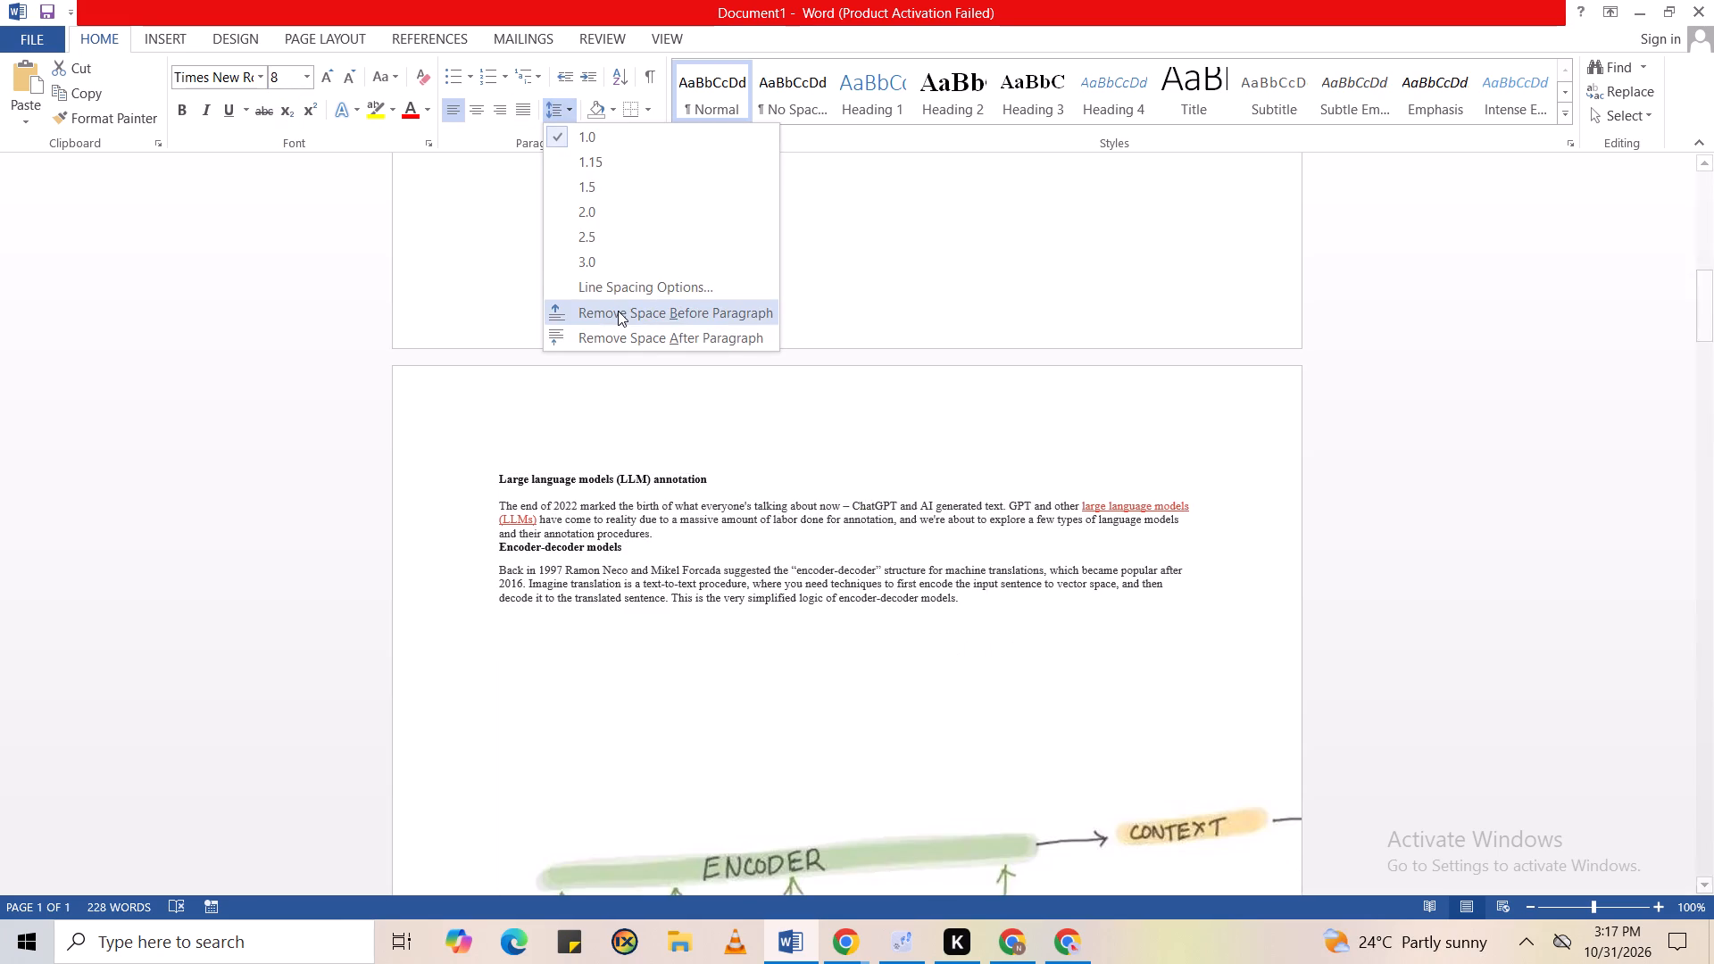
left_click(618, 311)
left_click(563, 107)
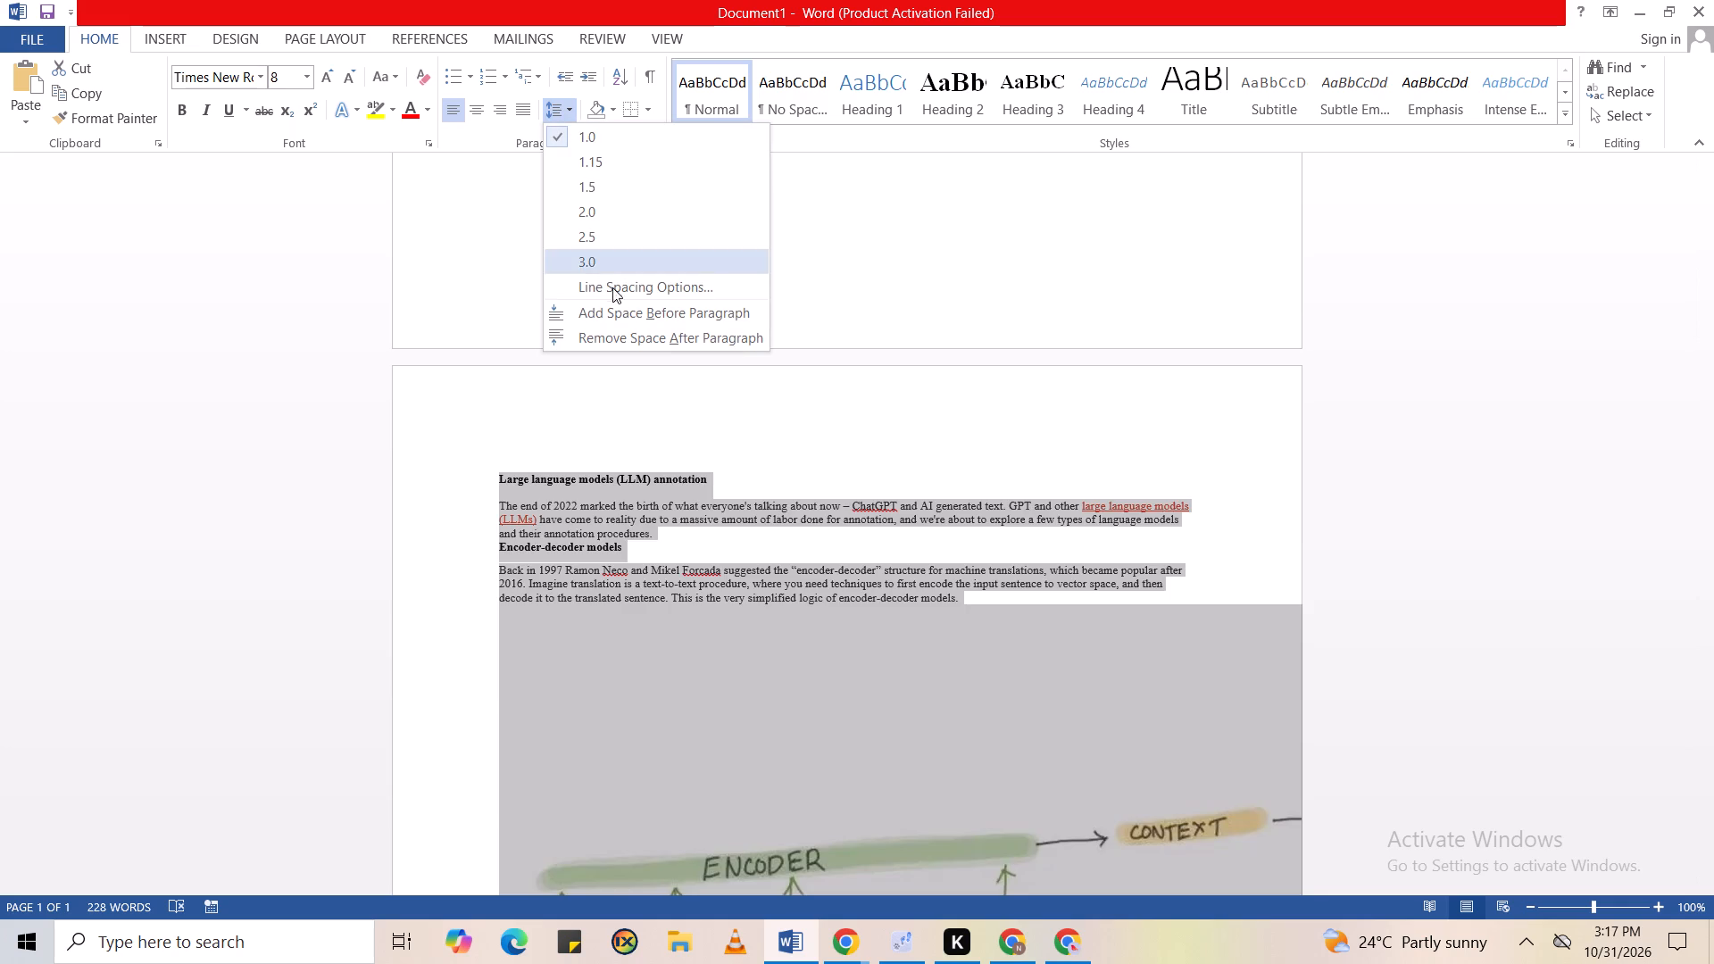
left_click(619, 331)
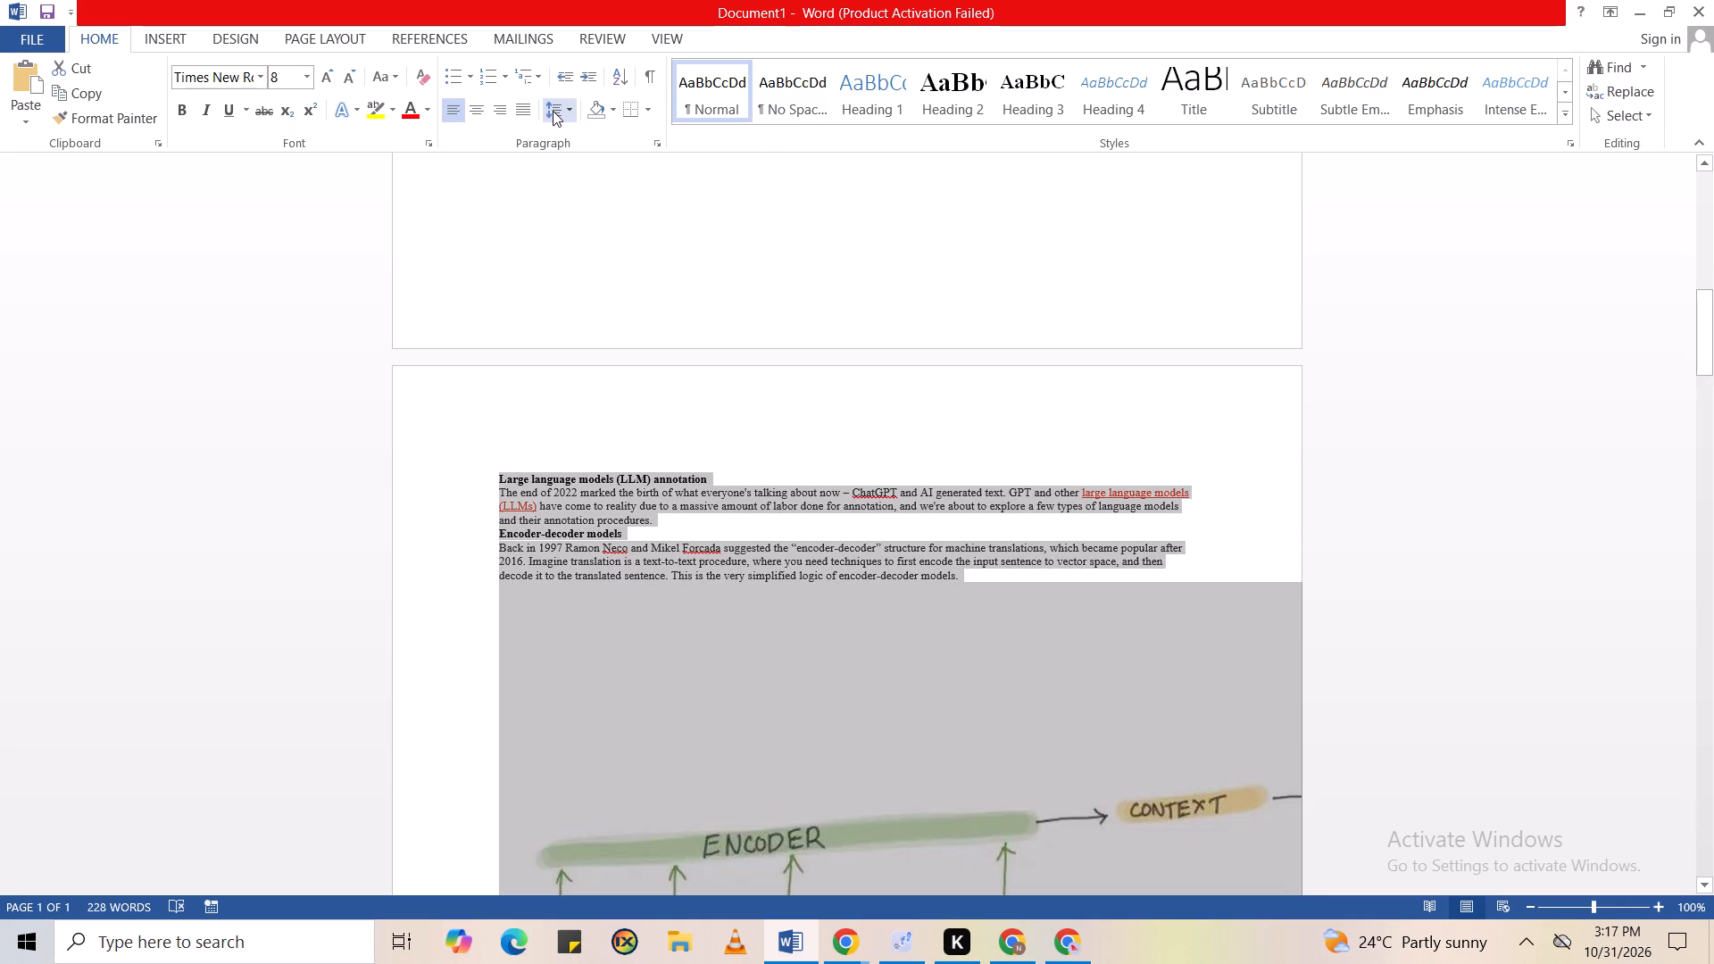
left_click(553, 111)
left_click(611, 319)
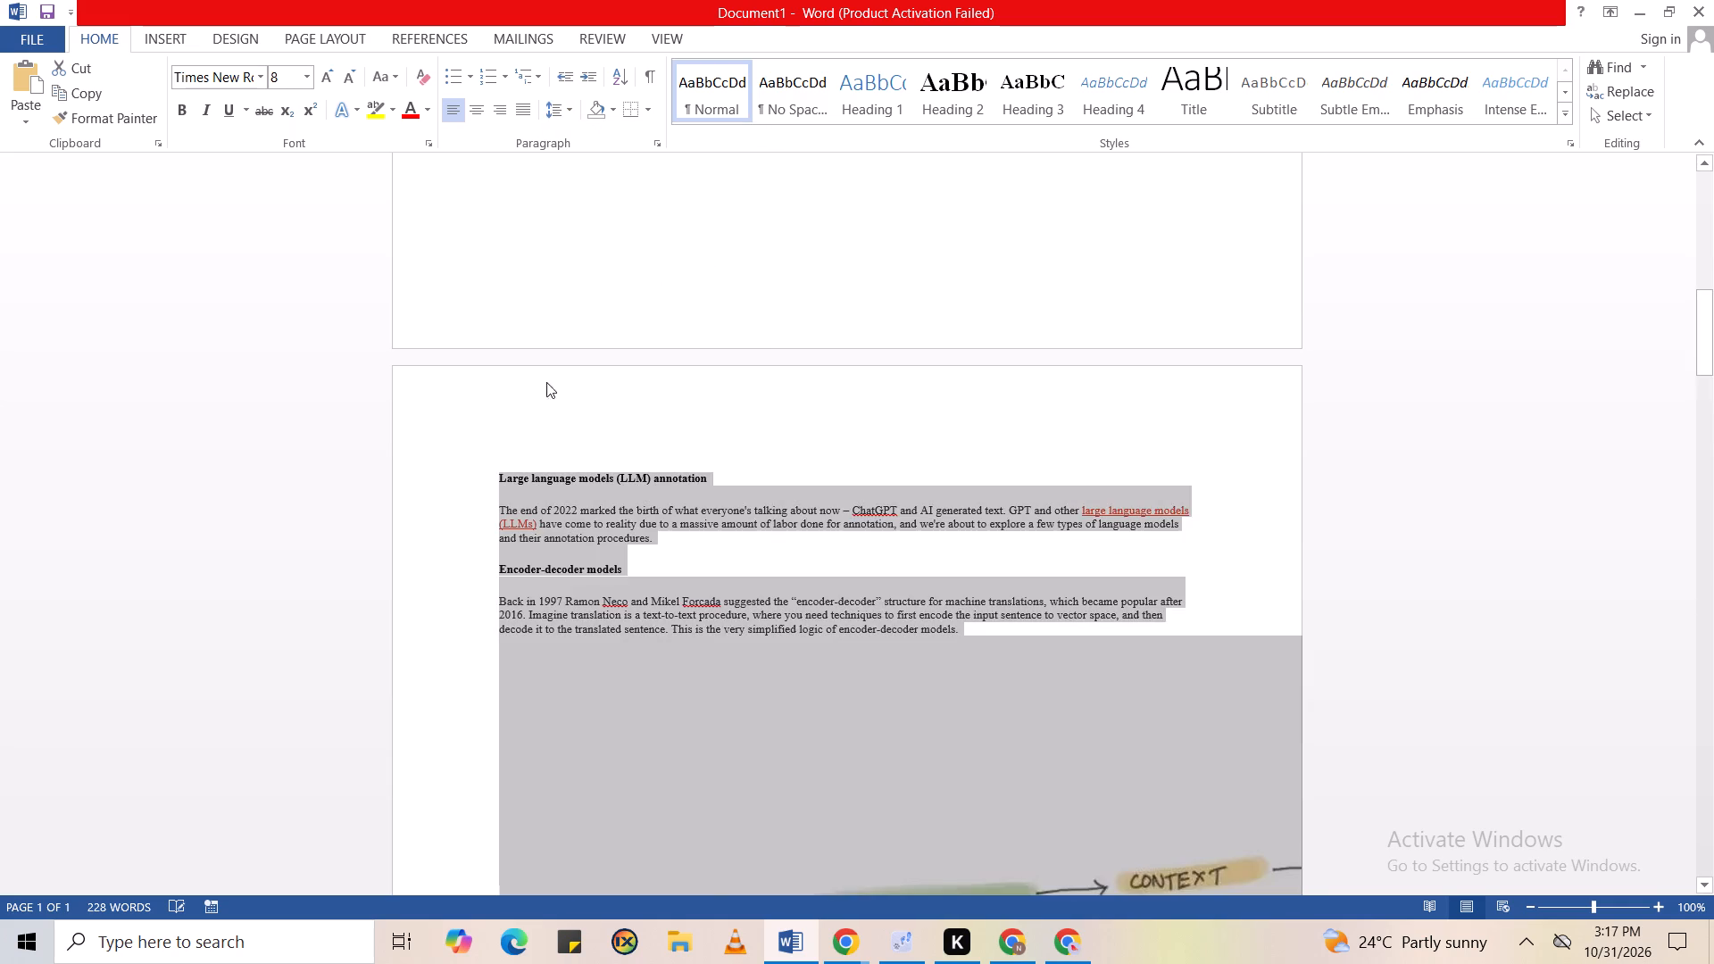
Insert blank lines under the "Large language models (LLM) annotation" heading and clear the formatting of the first one.
left_click(524, 405)
double_click(716, 481)
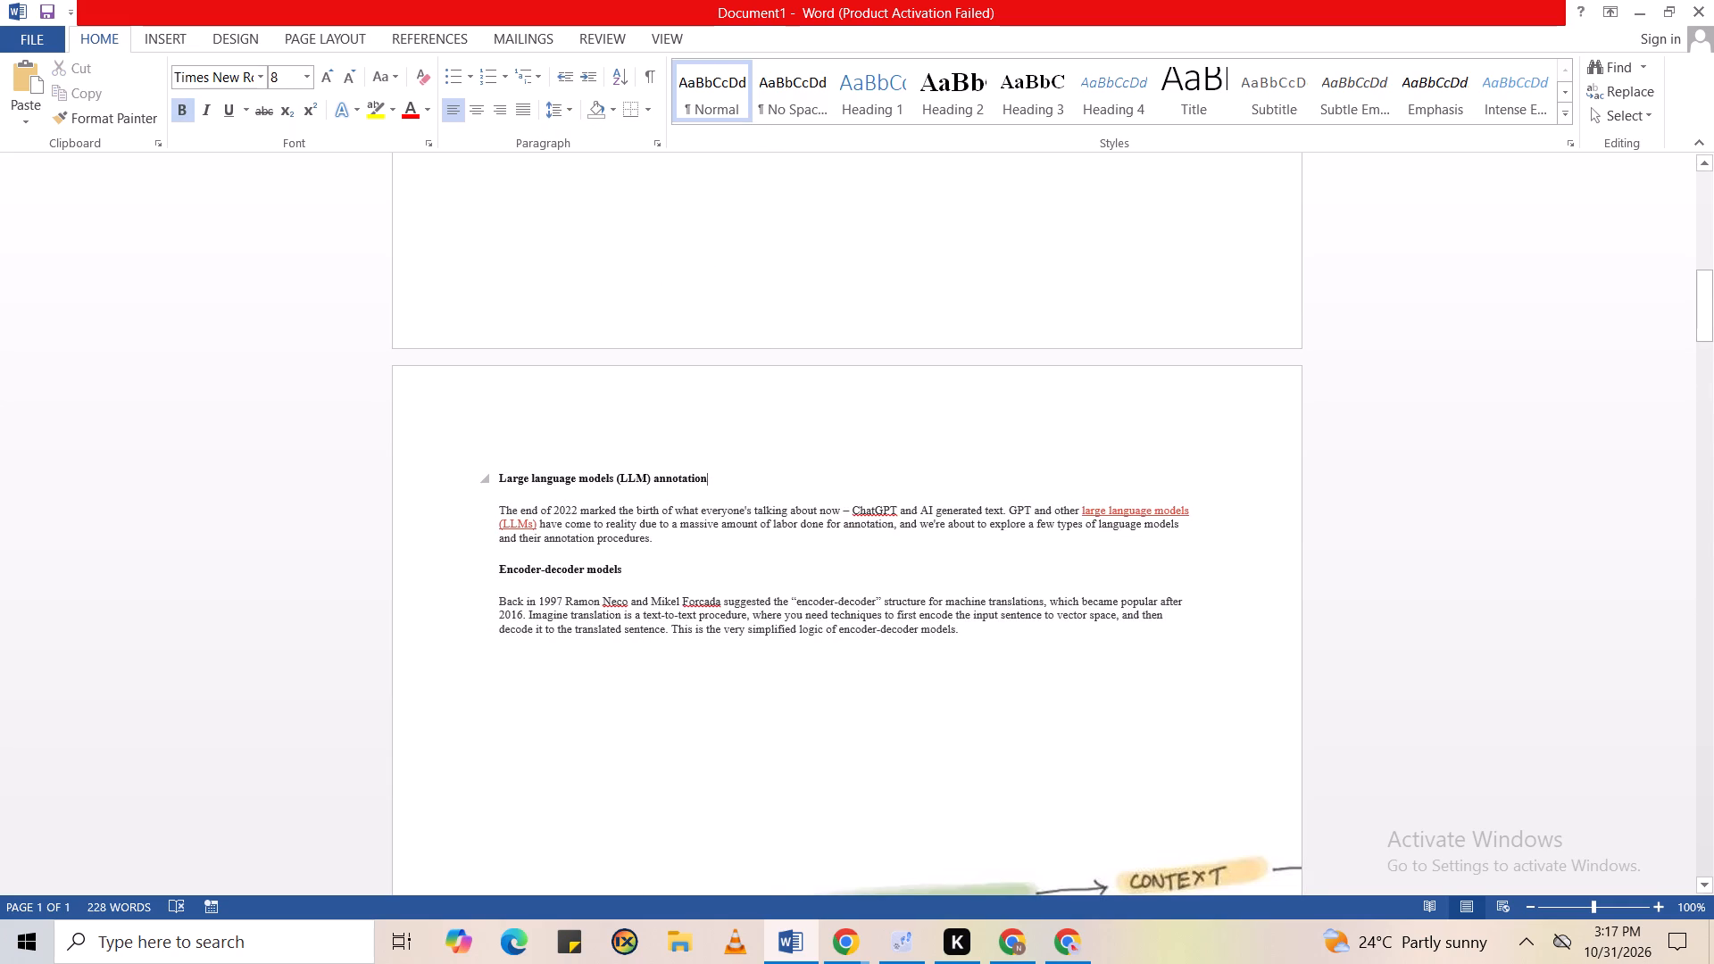
key("Return")
key("Return")
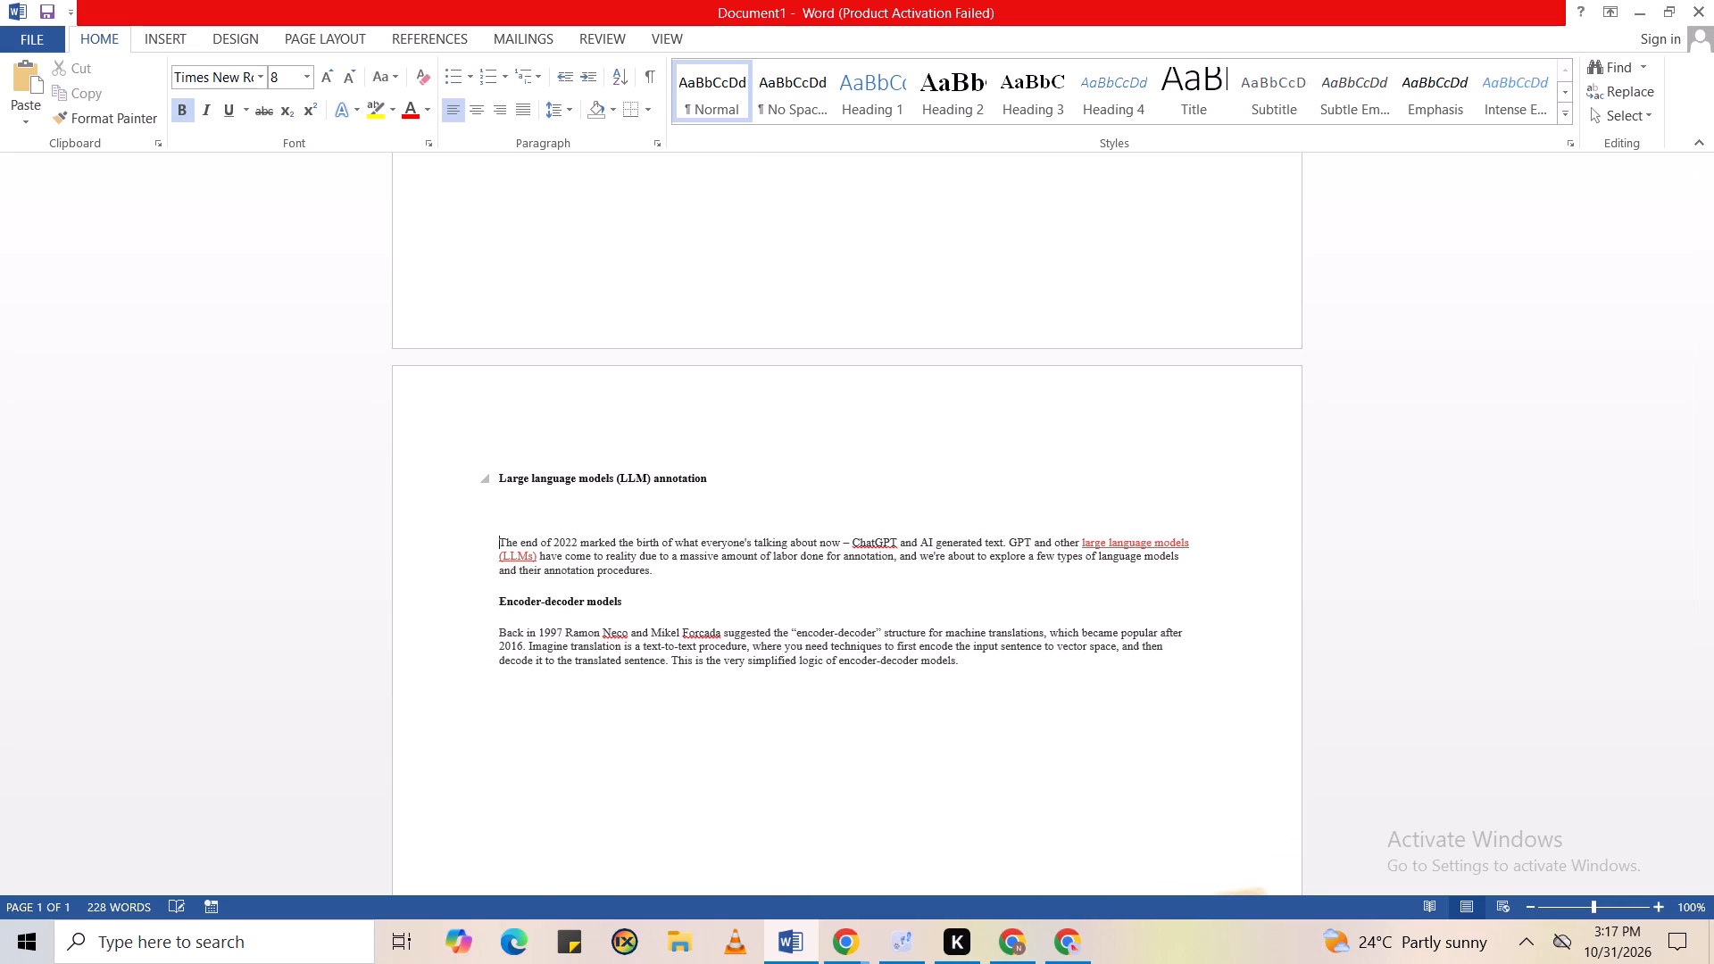
key("Up")
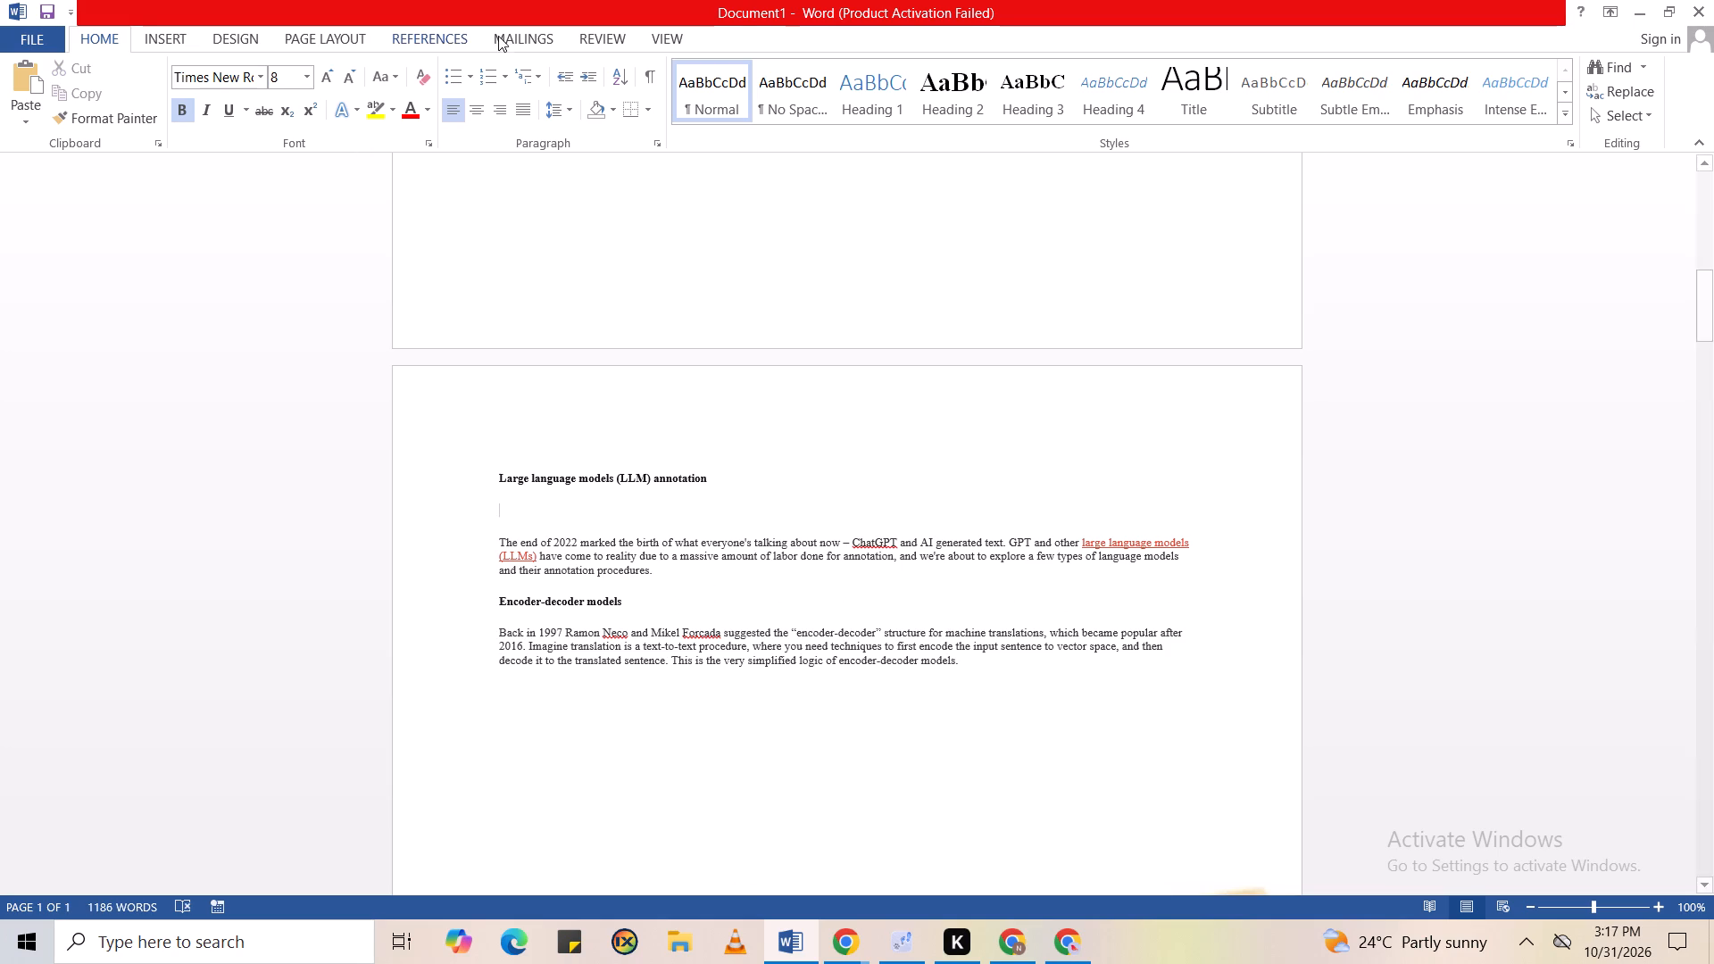
left_click(432, 80)
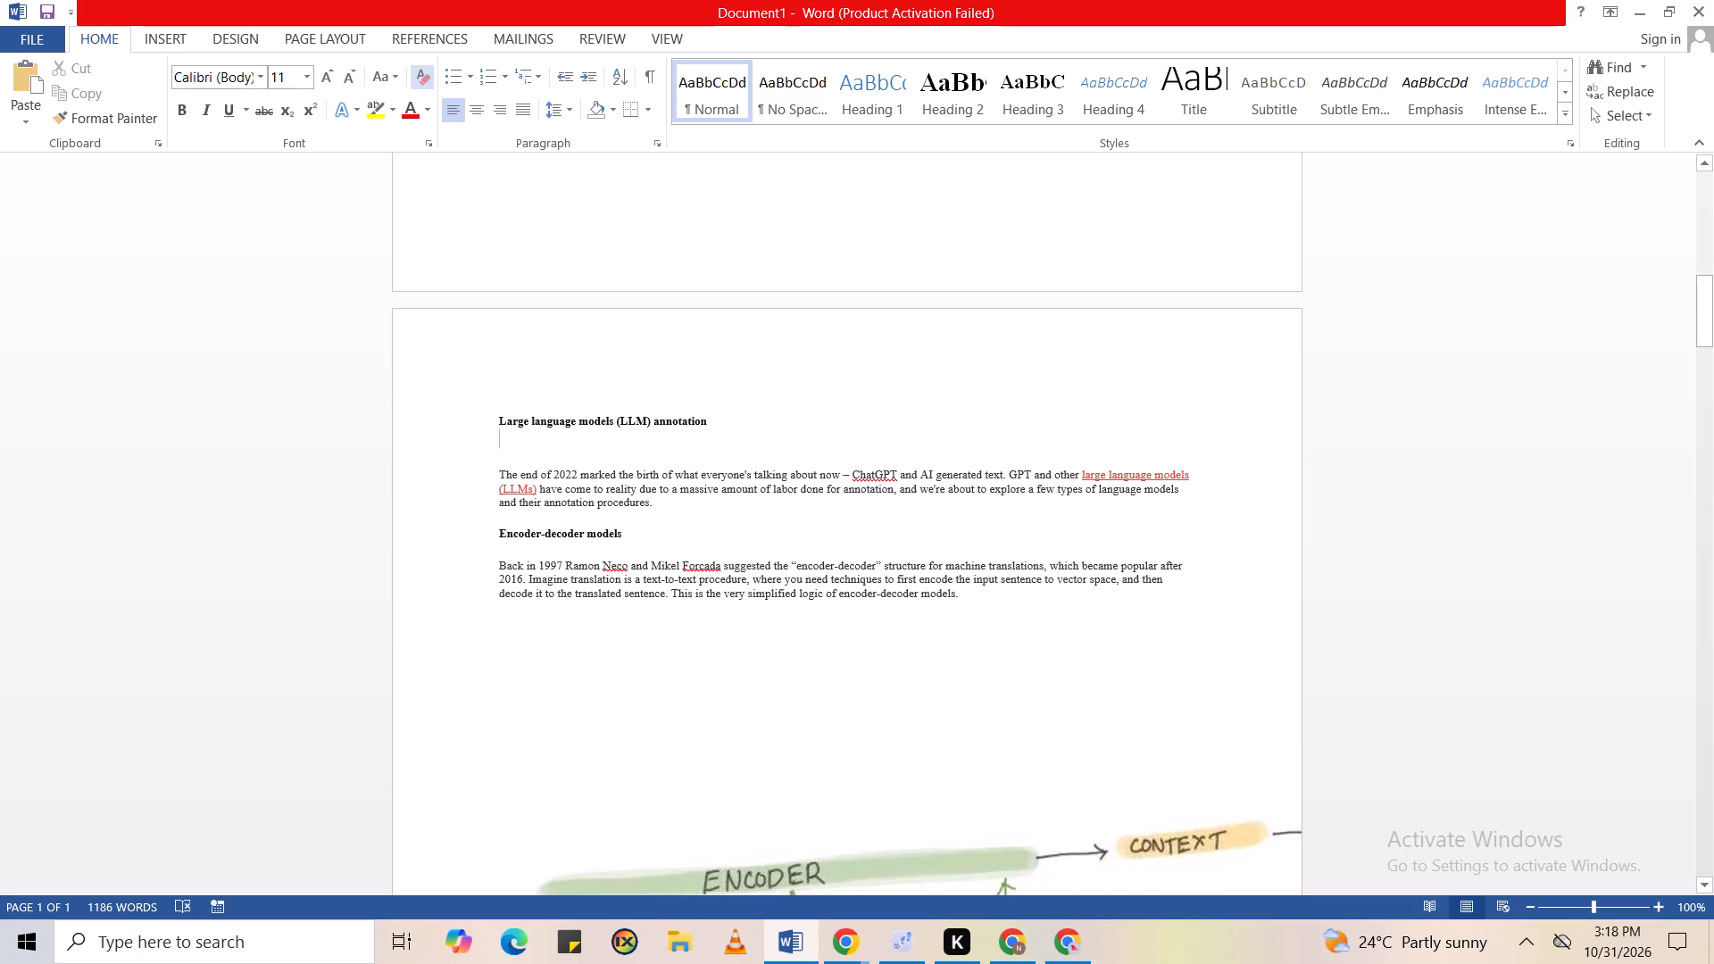
Add six more blank lines between the LLM annotation heading and the pasted text, returning to the line under the heading.
key("Return")
key("Return")
key("Return")
key("Return")
key("Return")
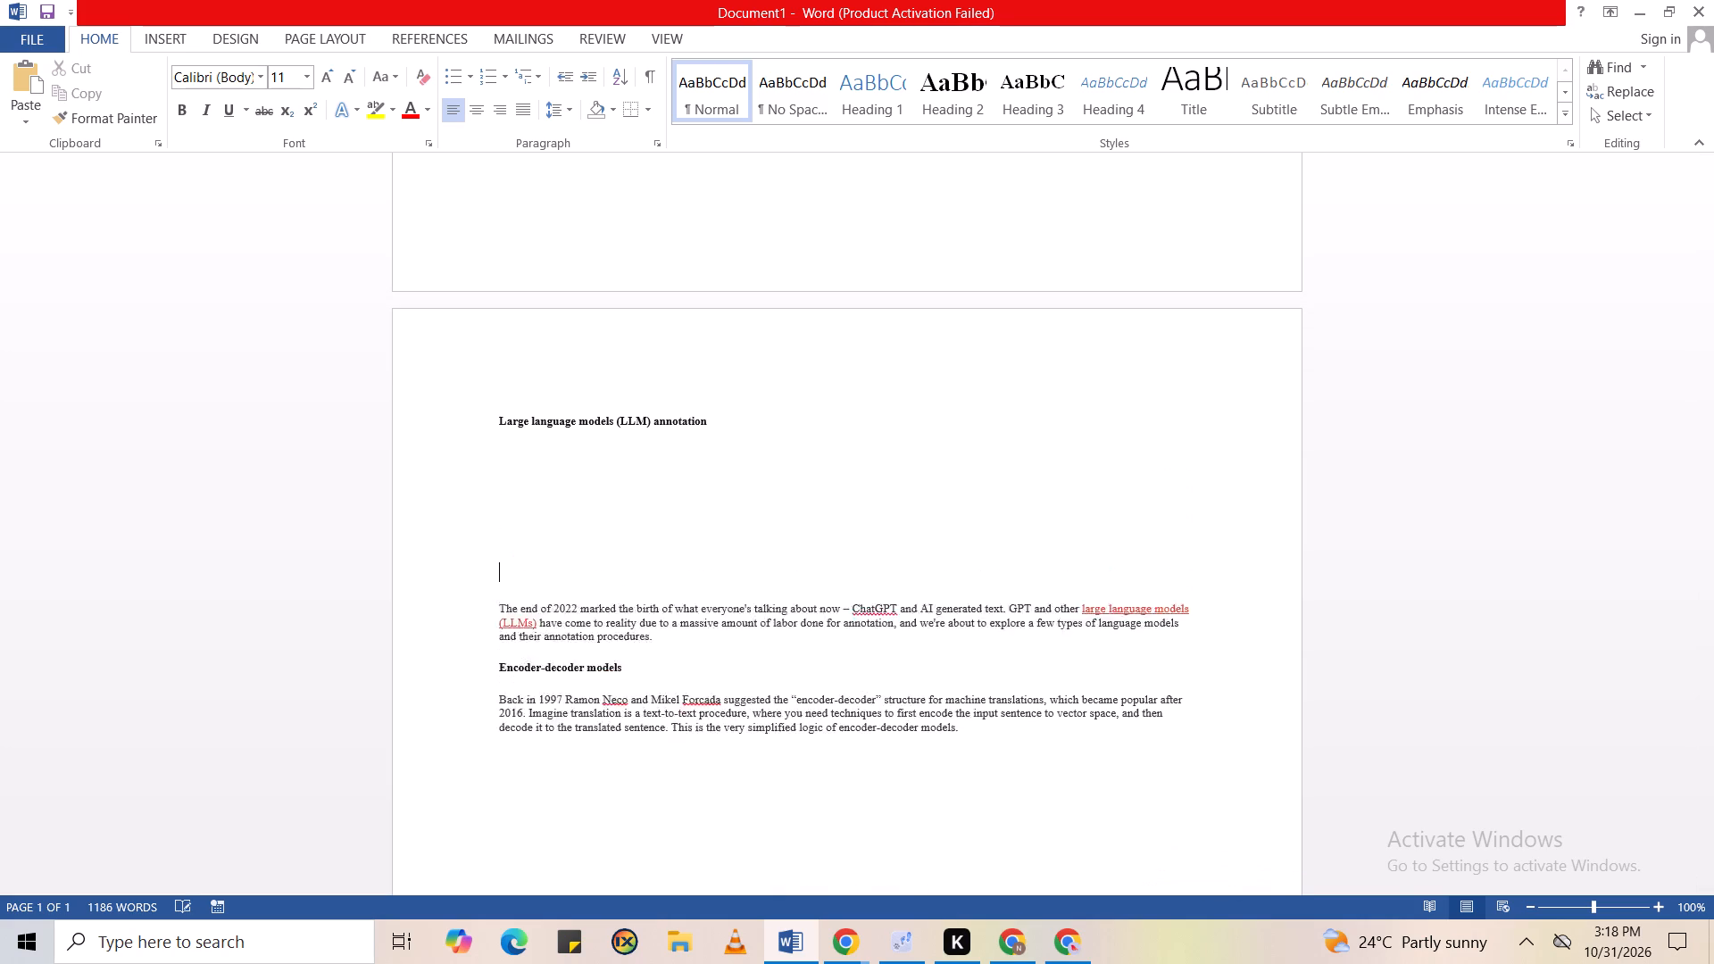
key("Return")
key("Up")
key("Up")
key("Up")
key("Up")
key("Up")
key("Up")
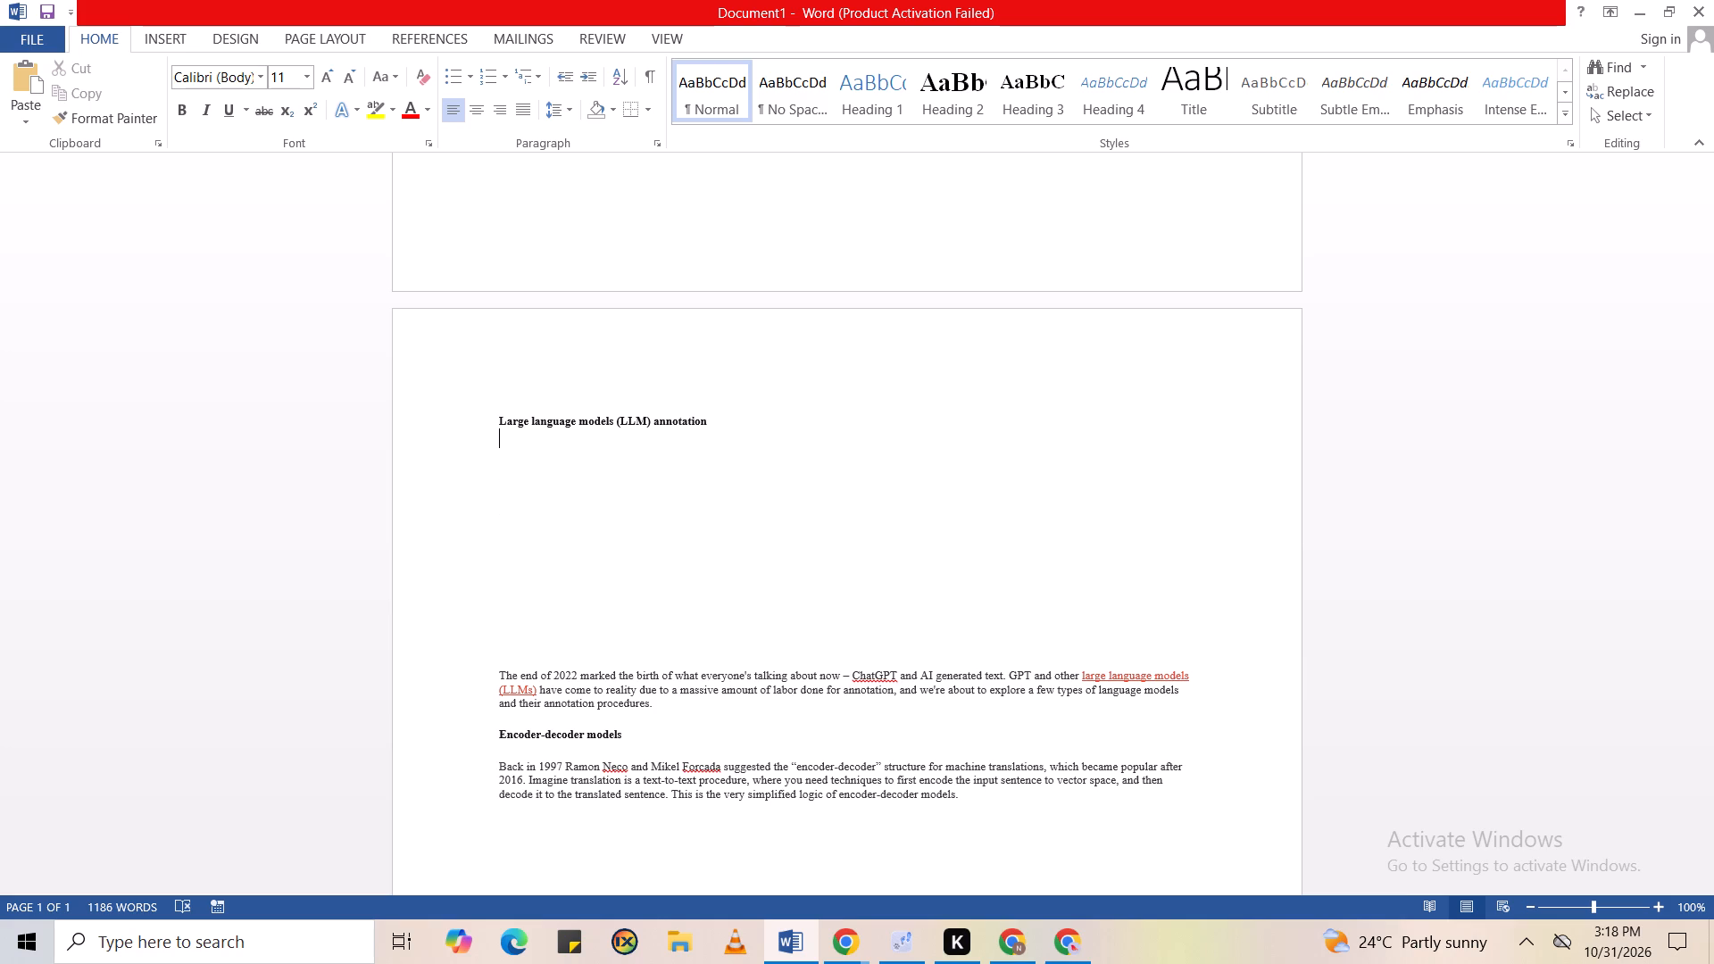
Begin a reworded paragraph below the LLM annotation heading with "There are several types of LLMs that people".
key("Down")
type("there are c")
key("BackSpace")
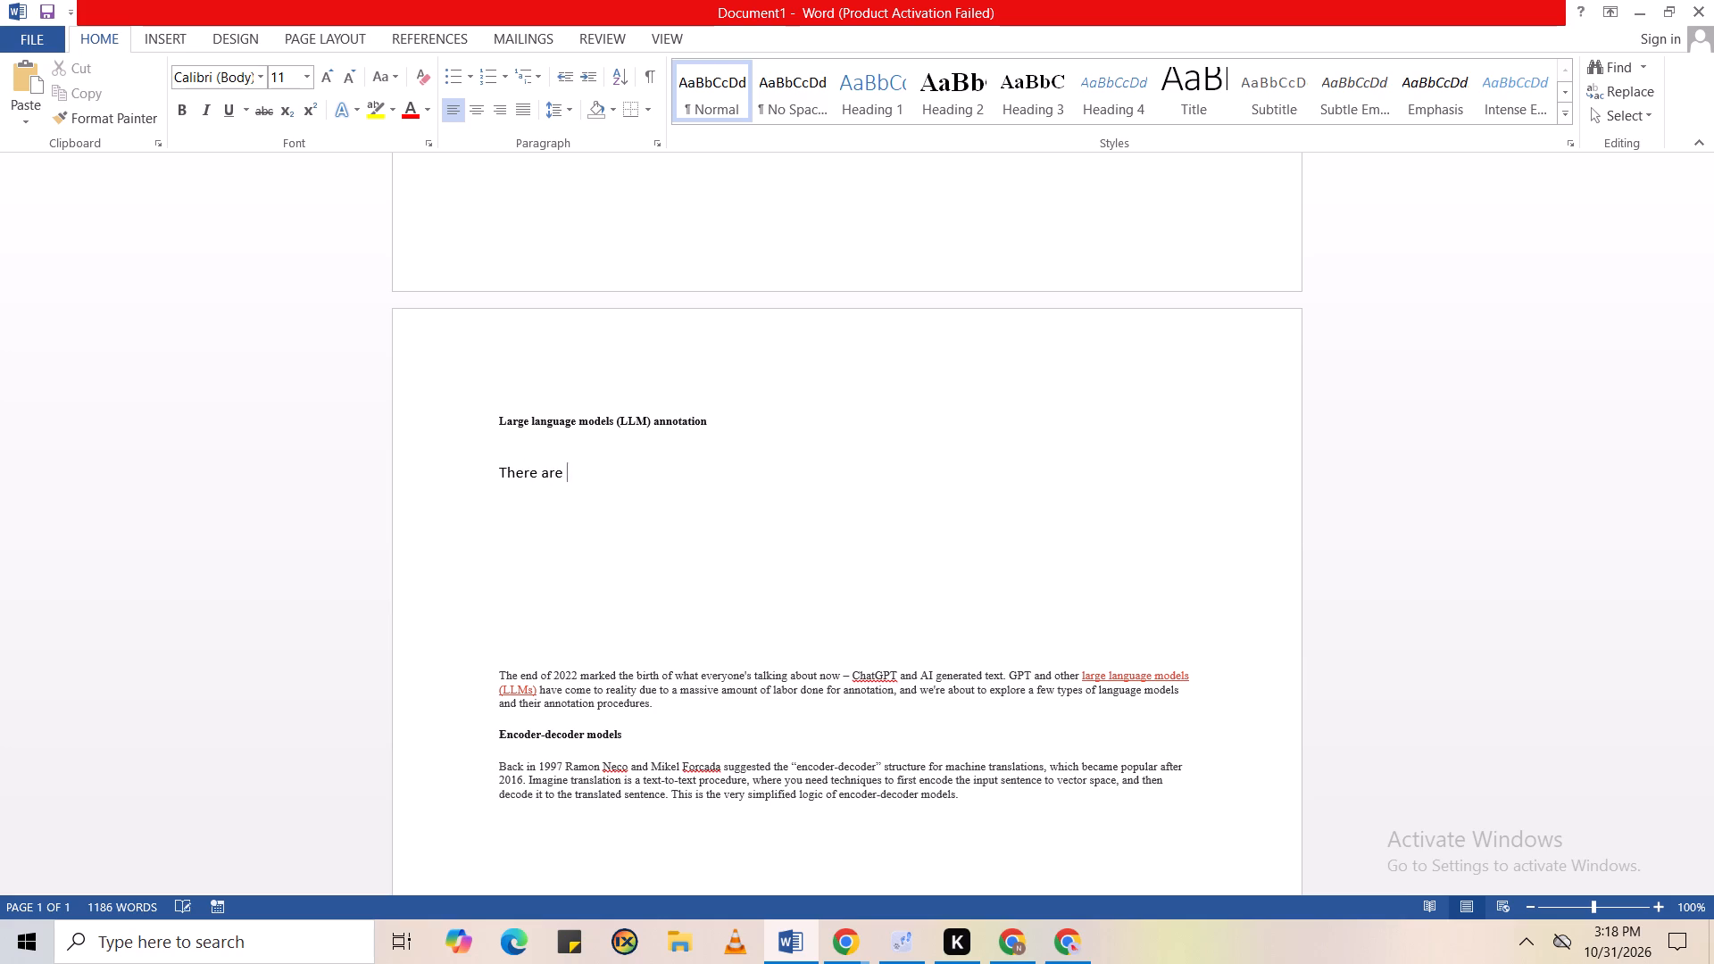
type("several types of")
key("space")
type("LLM")
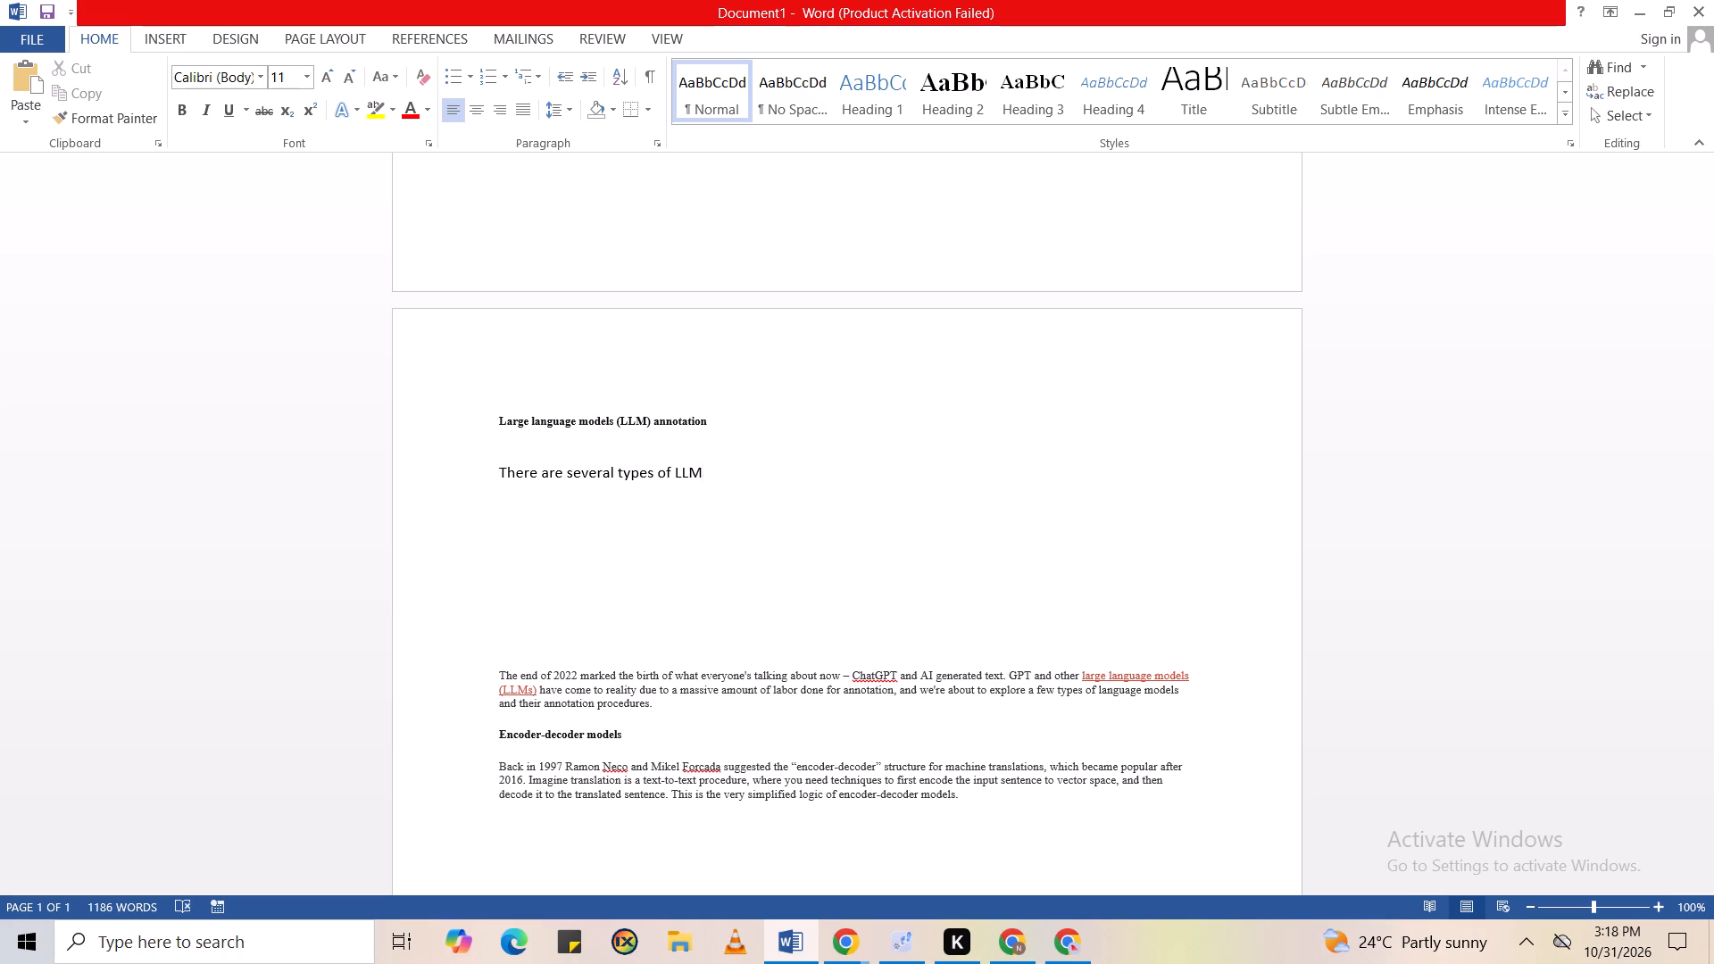
type("s that people ave v")
key("BackSpace")
key("BackSpace")
key("BackSpace")
key("BackSpace")
key("BackSpace")
key("space")
Continue the reworded sentence under the LLM annotation heading with "have been using massively since the end of 2022".
type("have been use")
key("BackSpace")
type("ing massiely since the en")
key("f")
key("BackSpace")
type("d of")
key("space")
type("2020")
key("BackSpace")
key("2")
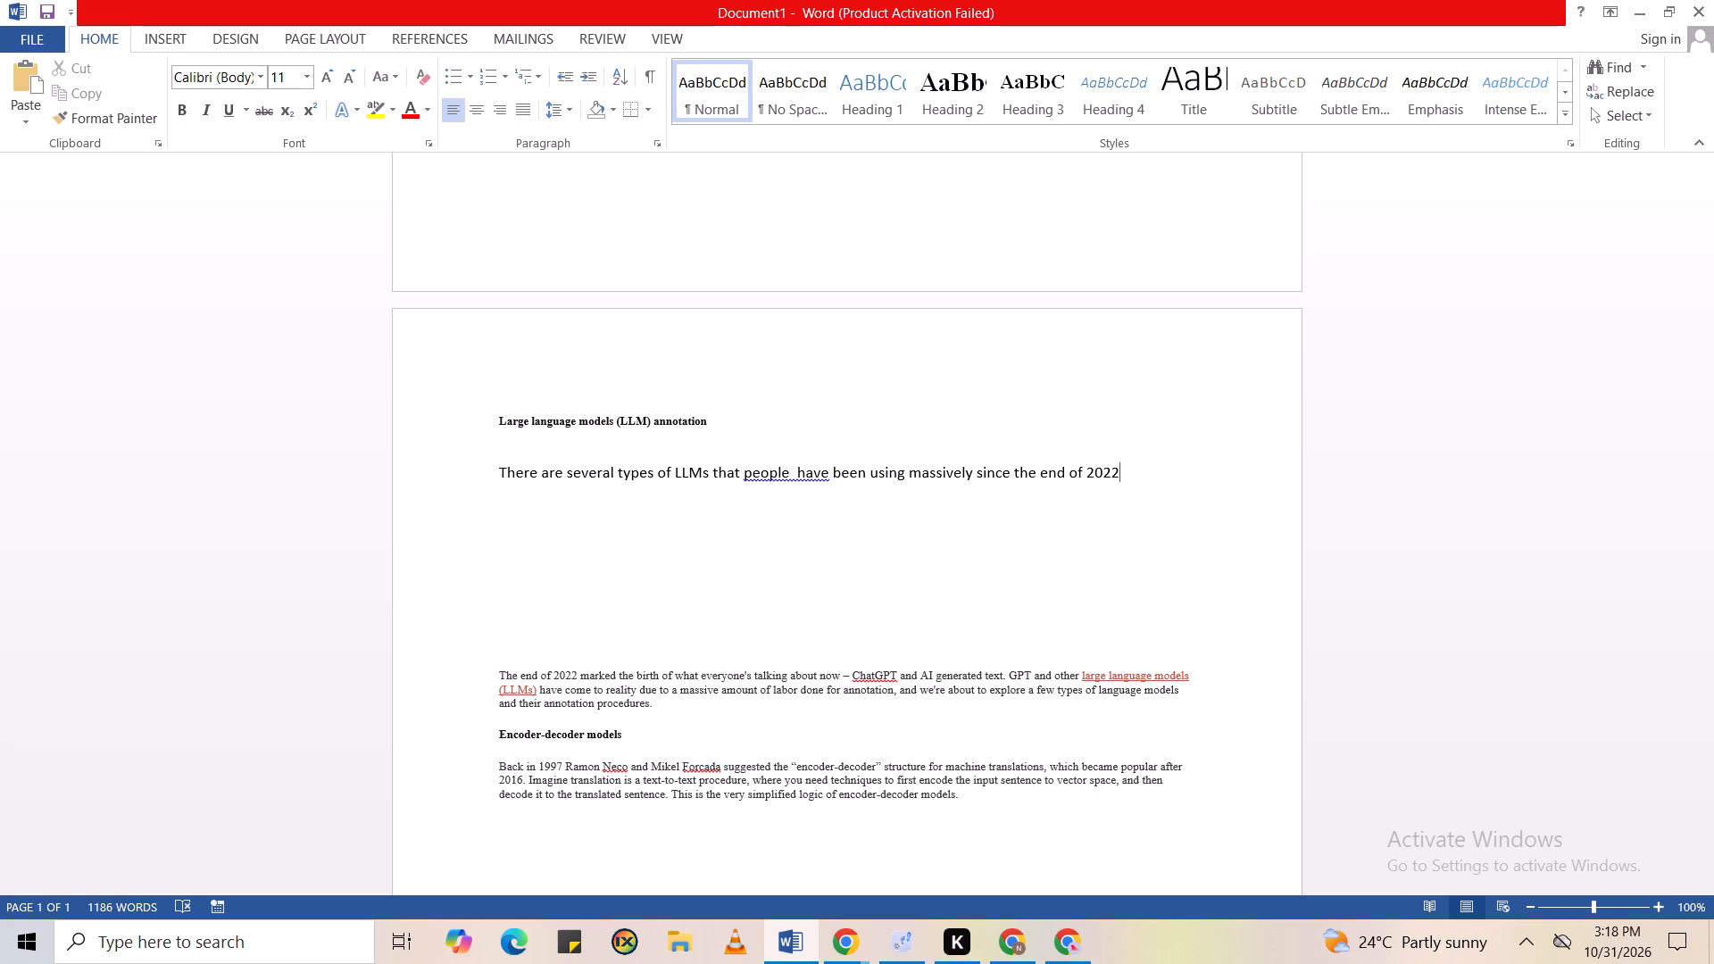
Finish the opening sentence of the LLM paragraph with "such as chatgot and ai generated texts.".
key("space")
type("such as")
key("space")
type("chat")
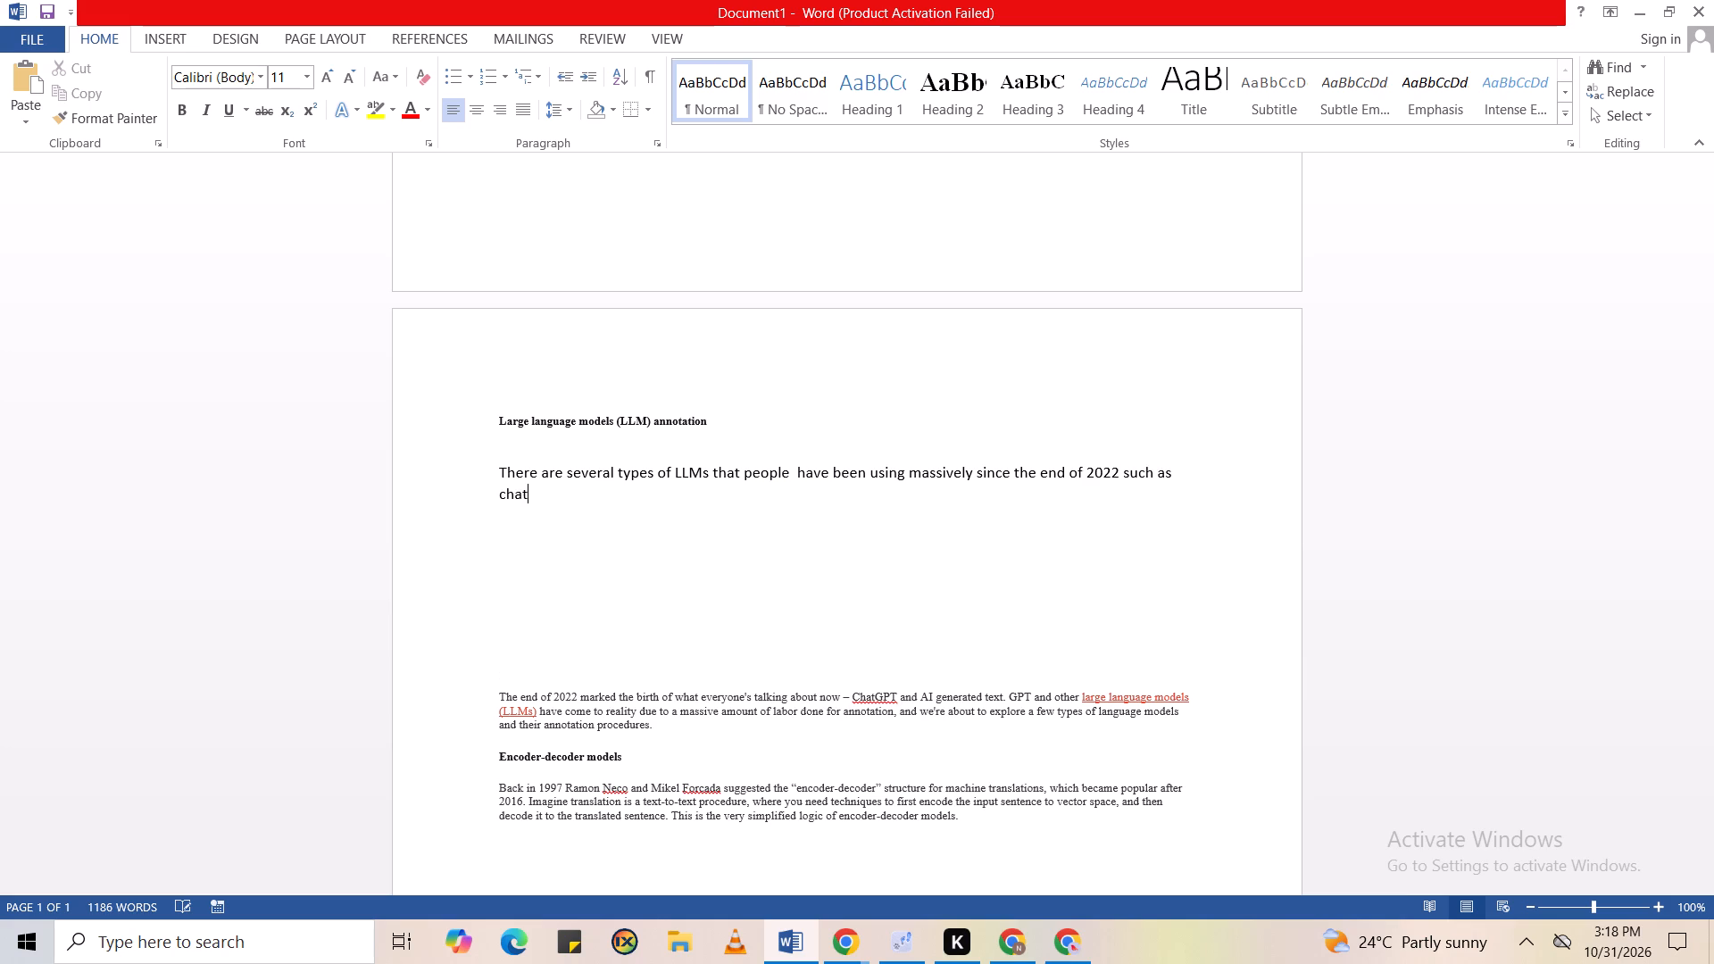
key("space")
key("BackSpace")
type("got and ai generated")
key("space")
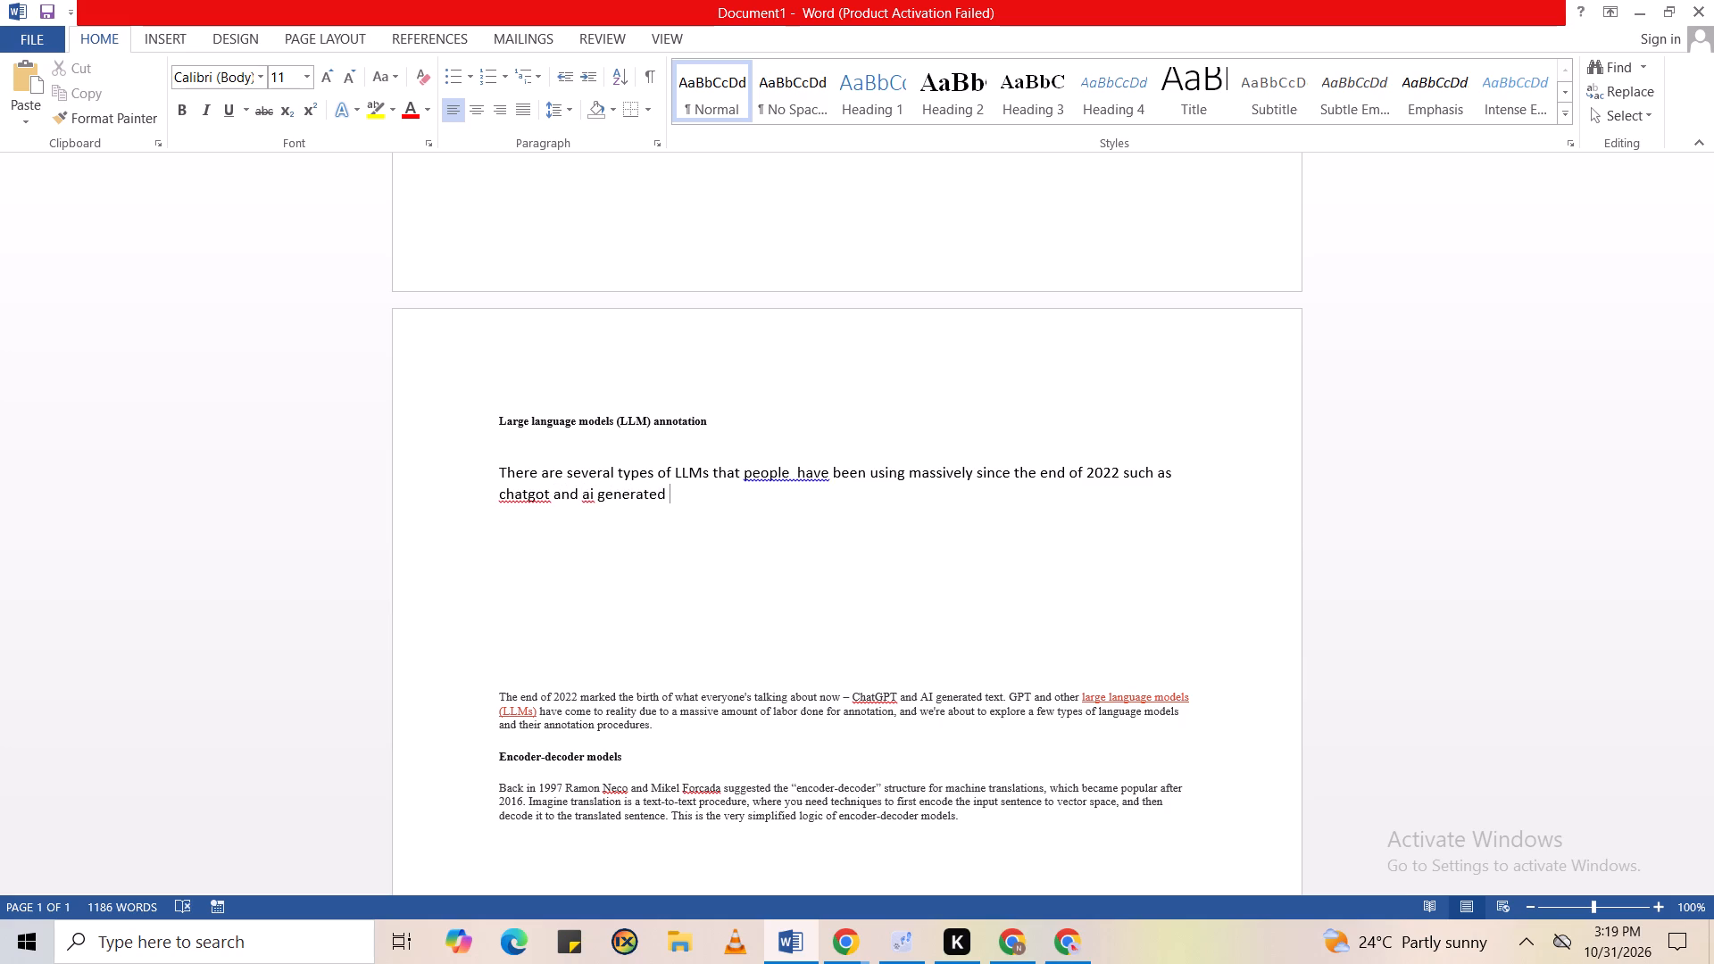
type("tesx")
key("BackSpace")
key("BackSpace")
type("xts. b")
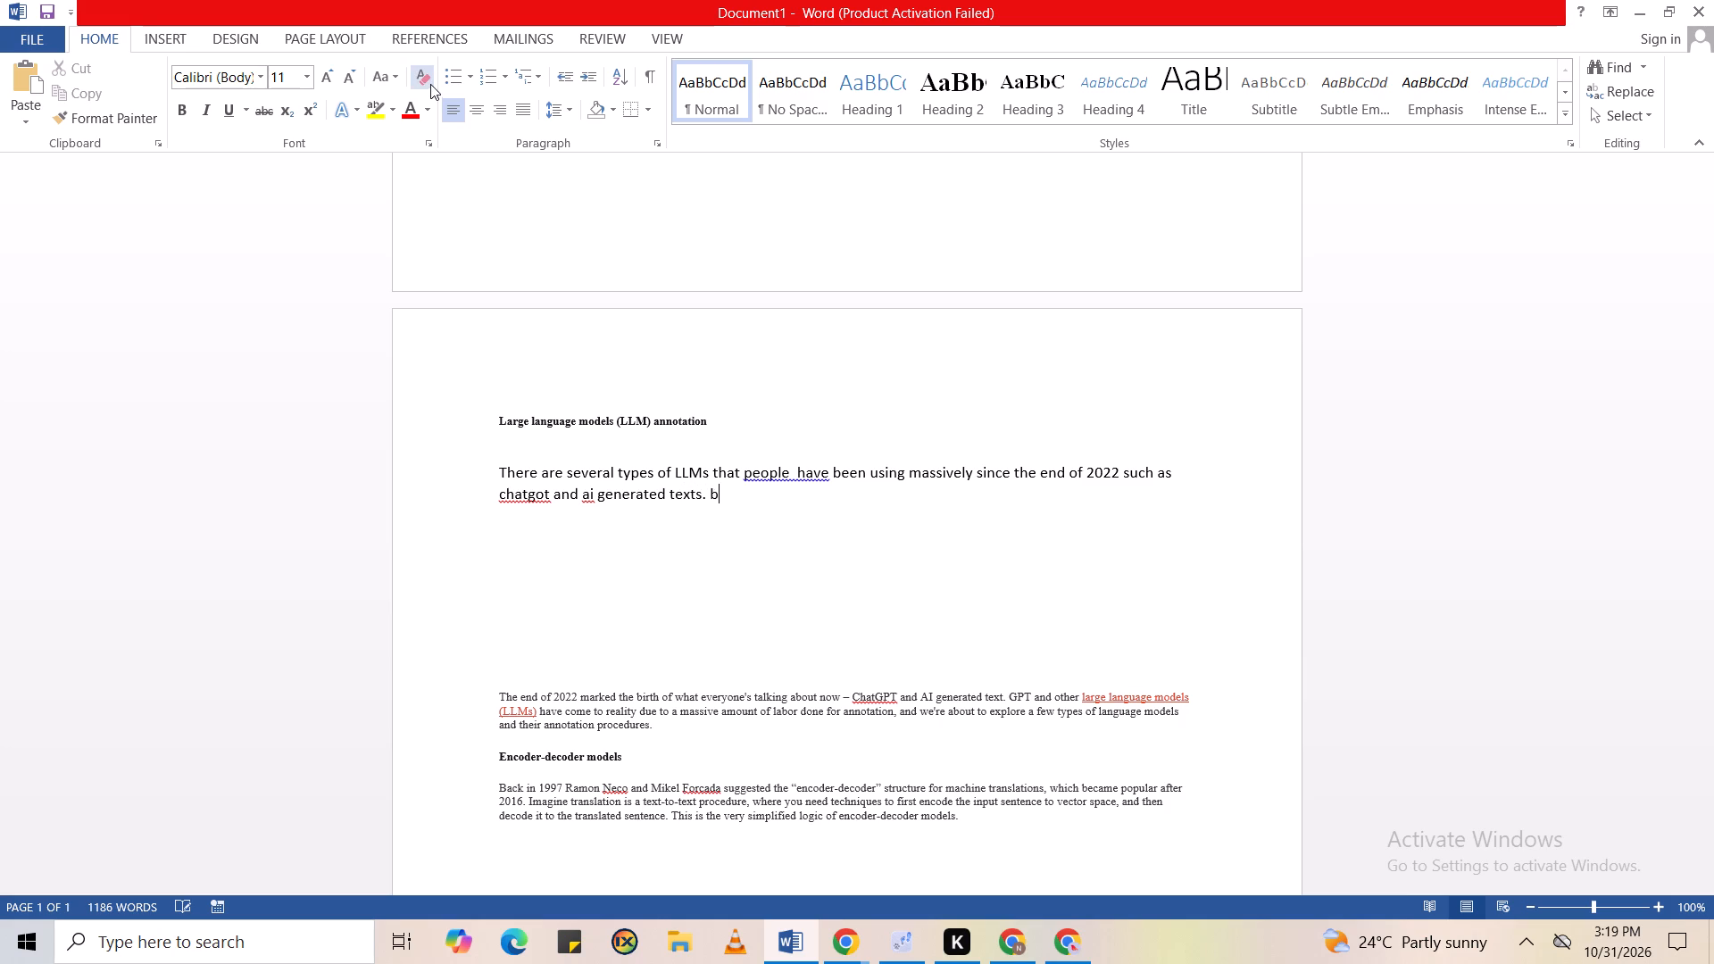
Add the sentence "Below I will be discussing some of these language models and their annotation procedures" to the LLM paragraph.
key("b")
key("e")
key("BackSpace")
key("BackSpace")
type("elow i w")
type("ill be discussiong")
key("space")
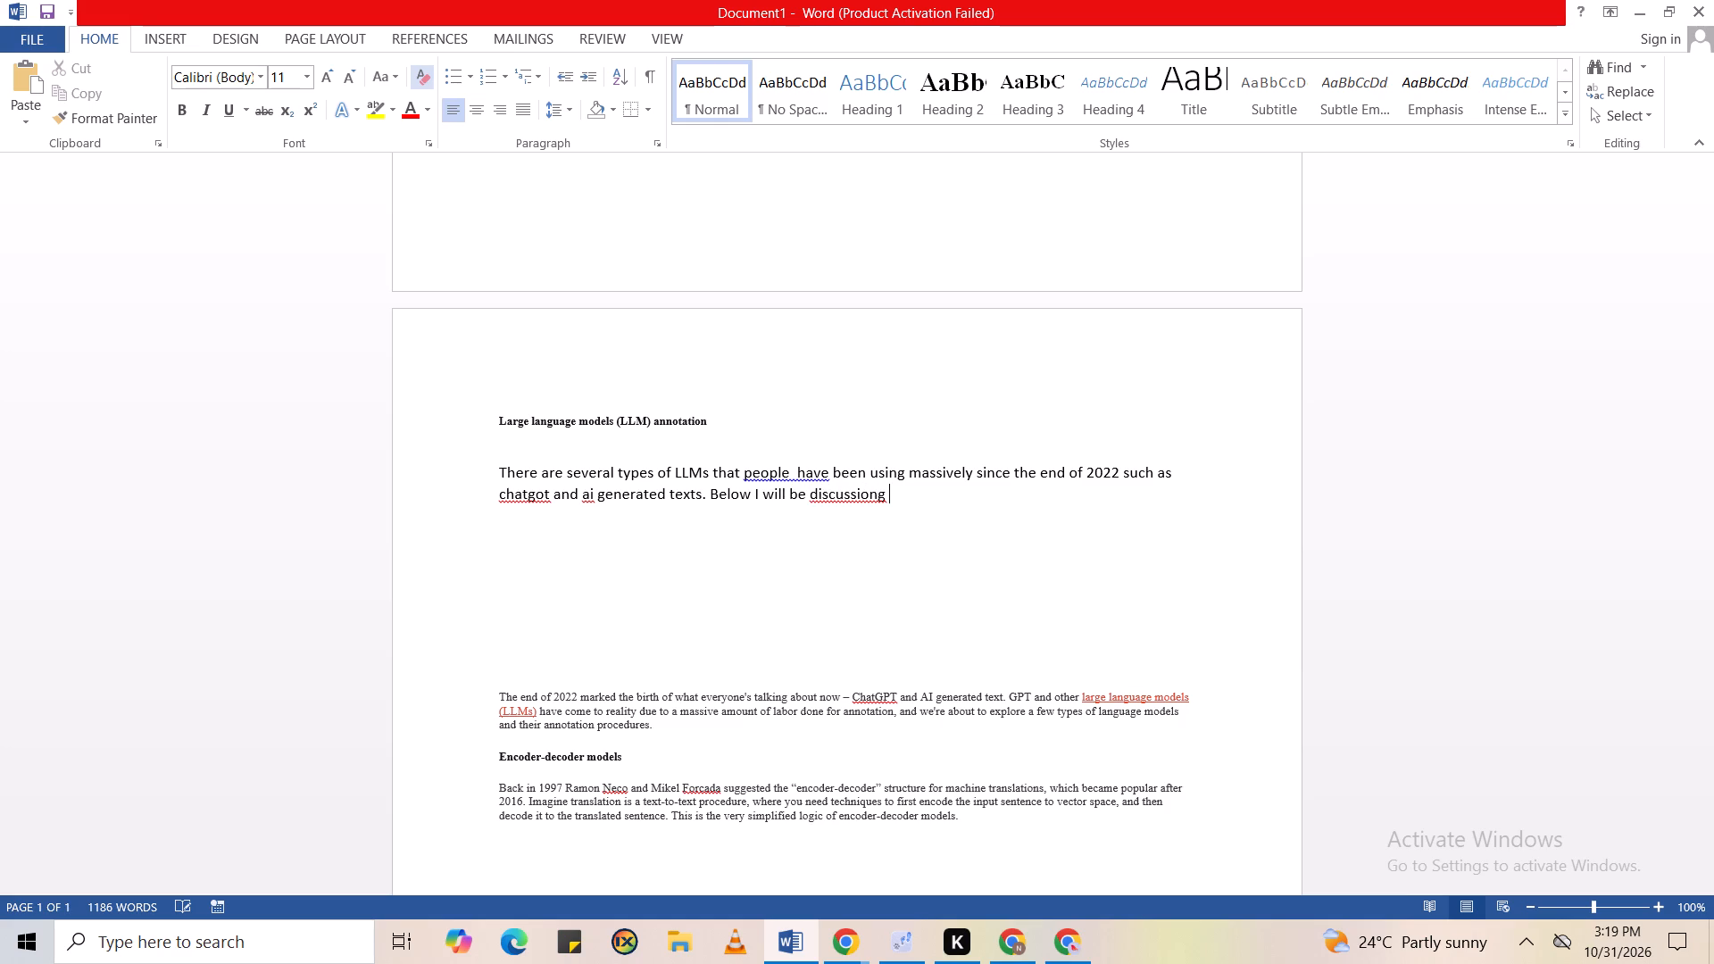
key("BackSpace")
key("BackSpace")
key("BackSpace")
key("BackSpace")
key("BackSpace")
key("BackSpace")
key("BackSpace")
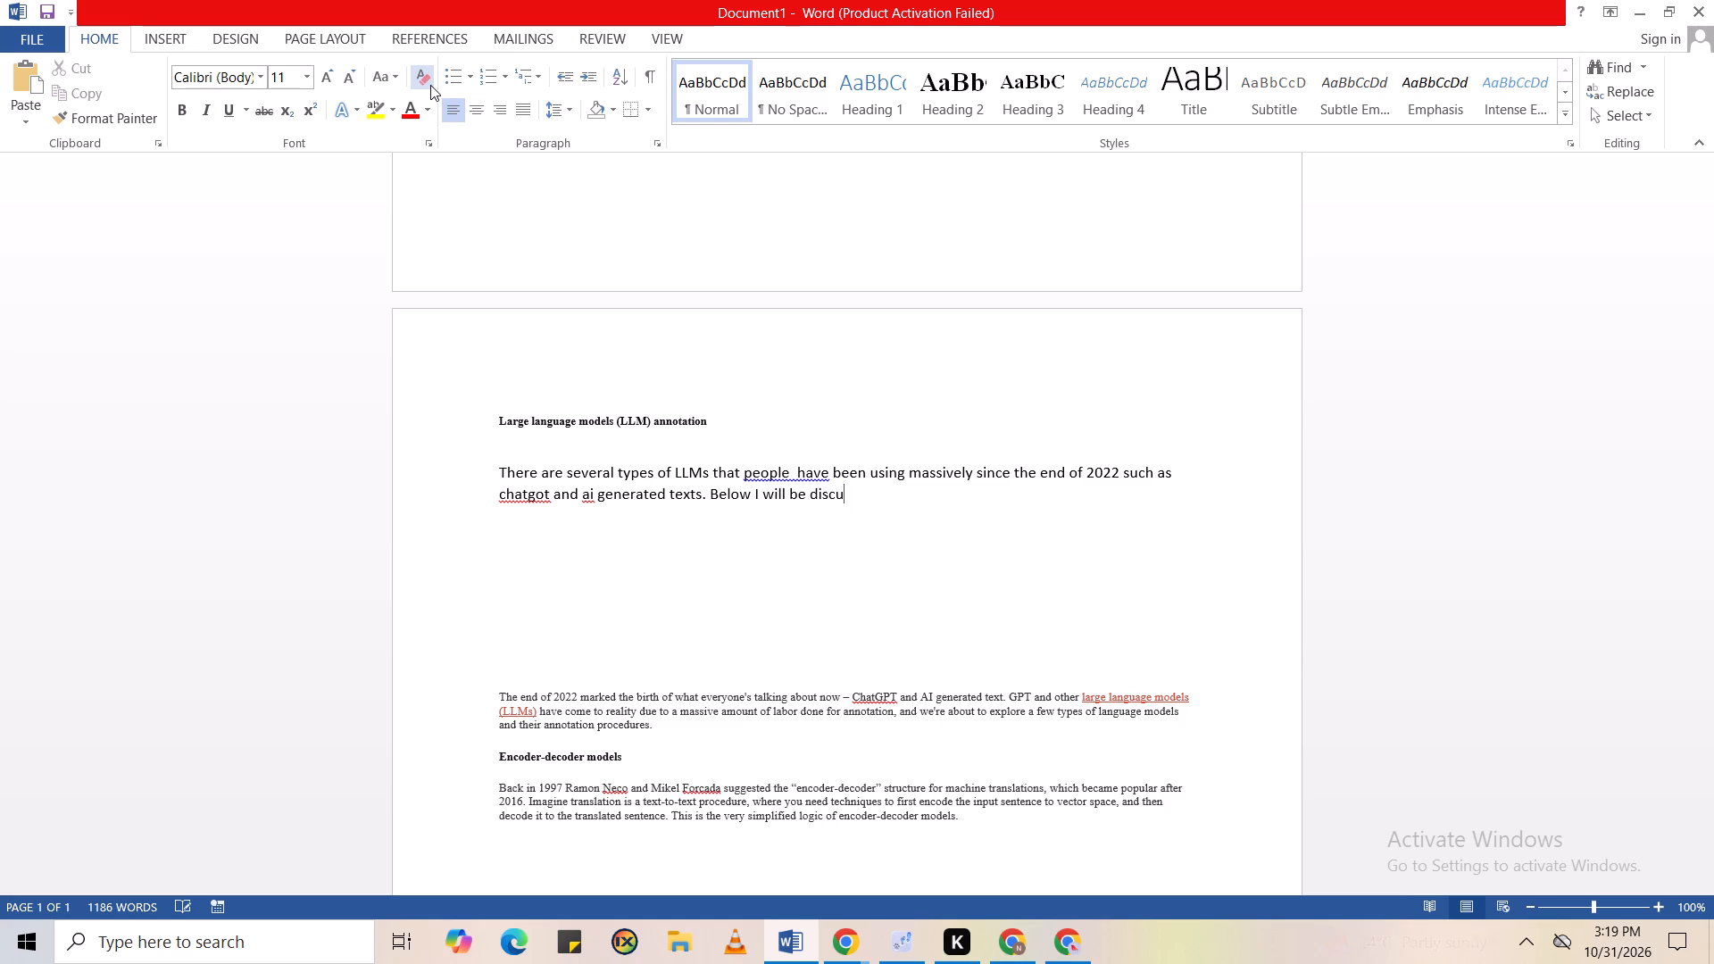
type("ssing some of th")
key("e")
type("se la")
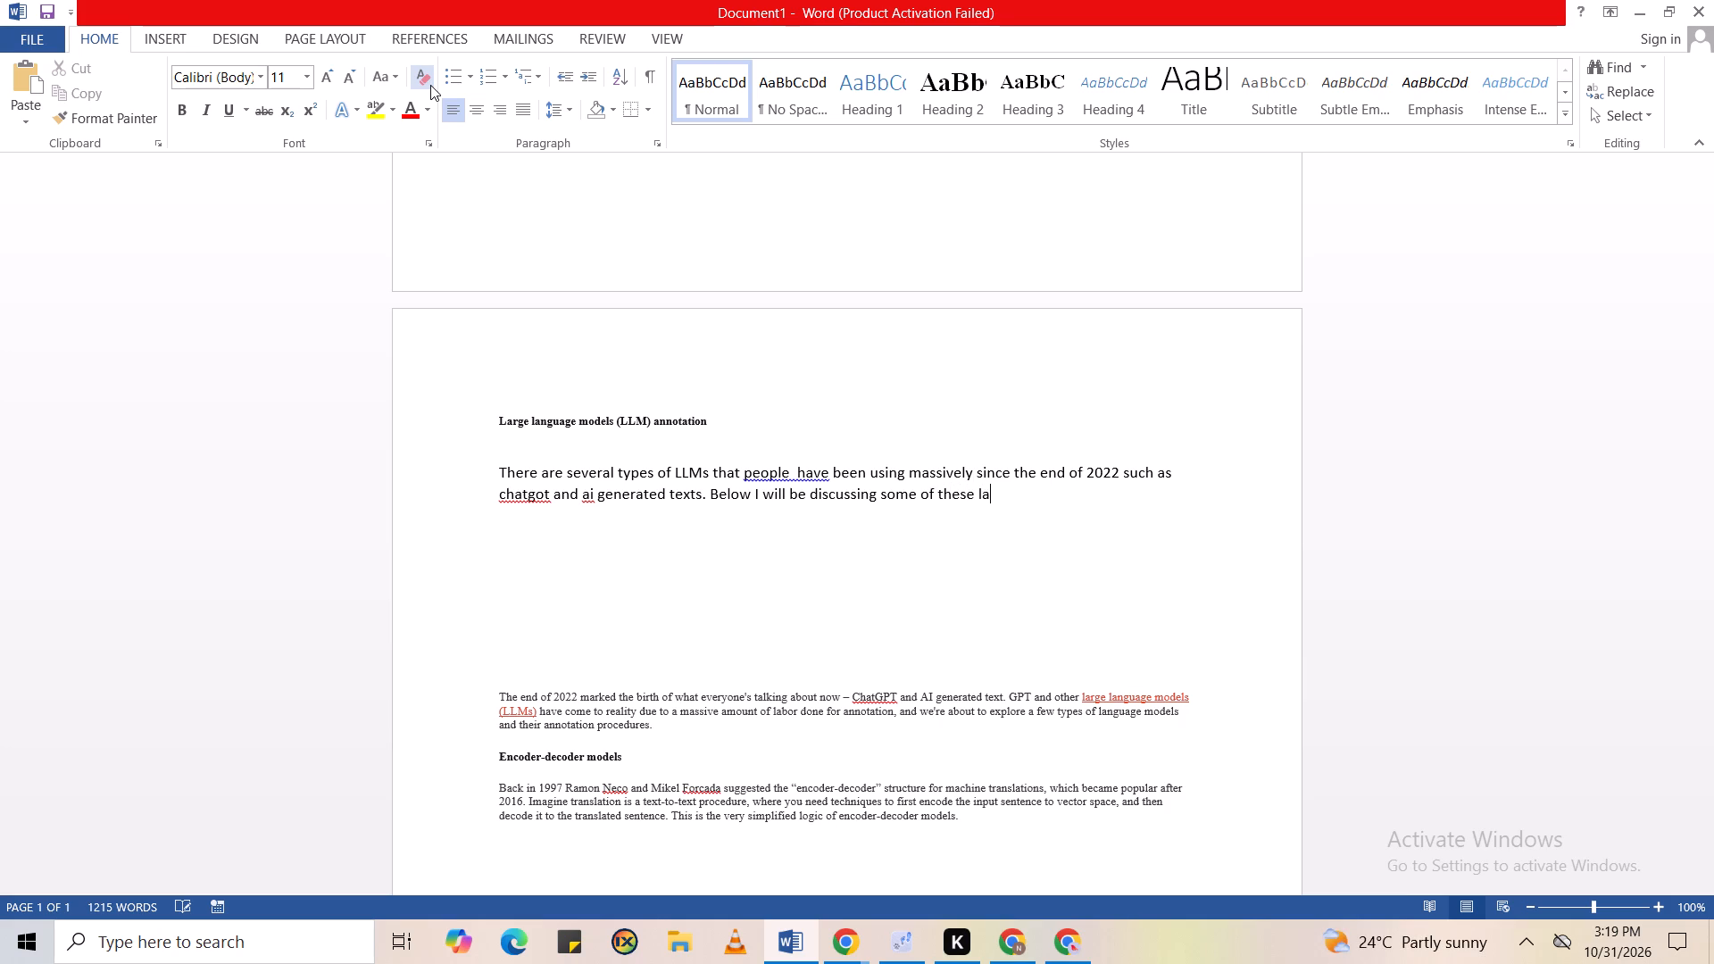
type("nguage models and their annotat")
type("ion procedur")
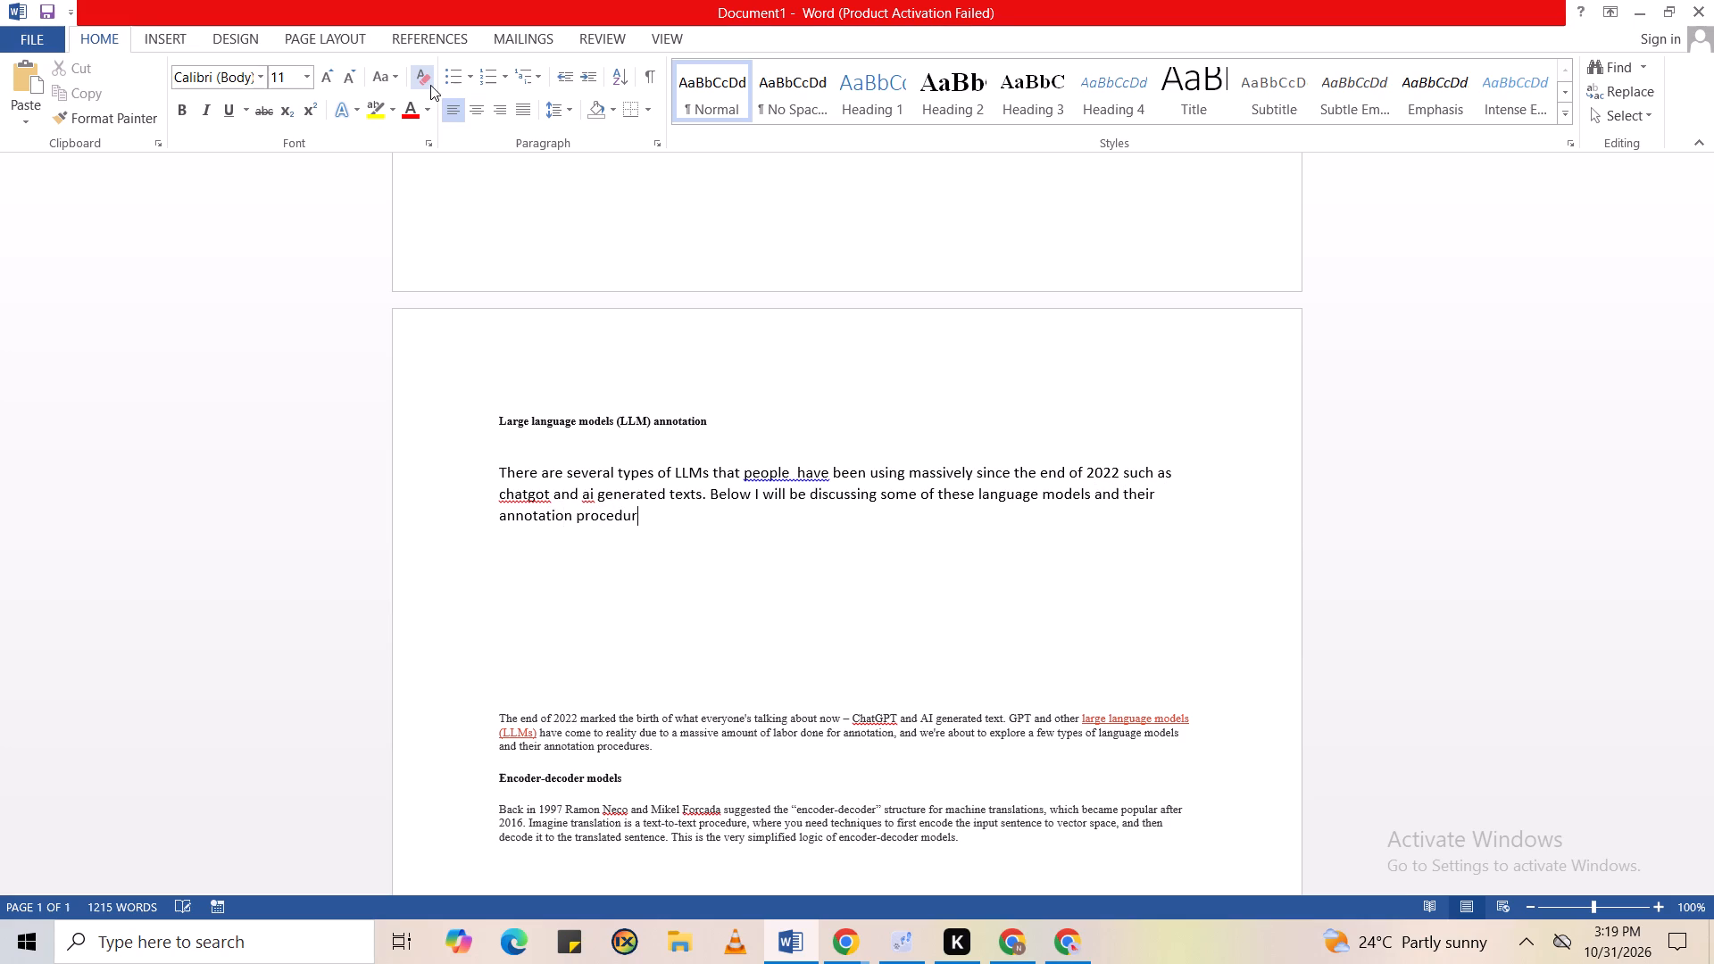
type("es")
key("space")
key("BackSpace")
Add "Encoder-decoder models" as numbered item 1 below the paragraph, and end the list with a plain line under it.
key("Return")
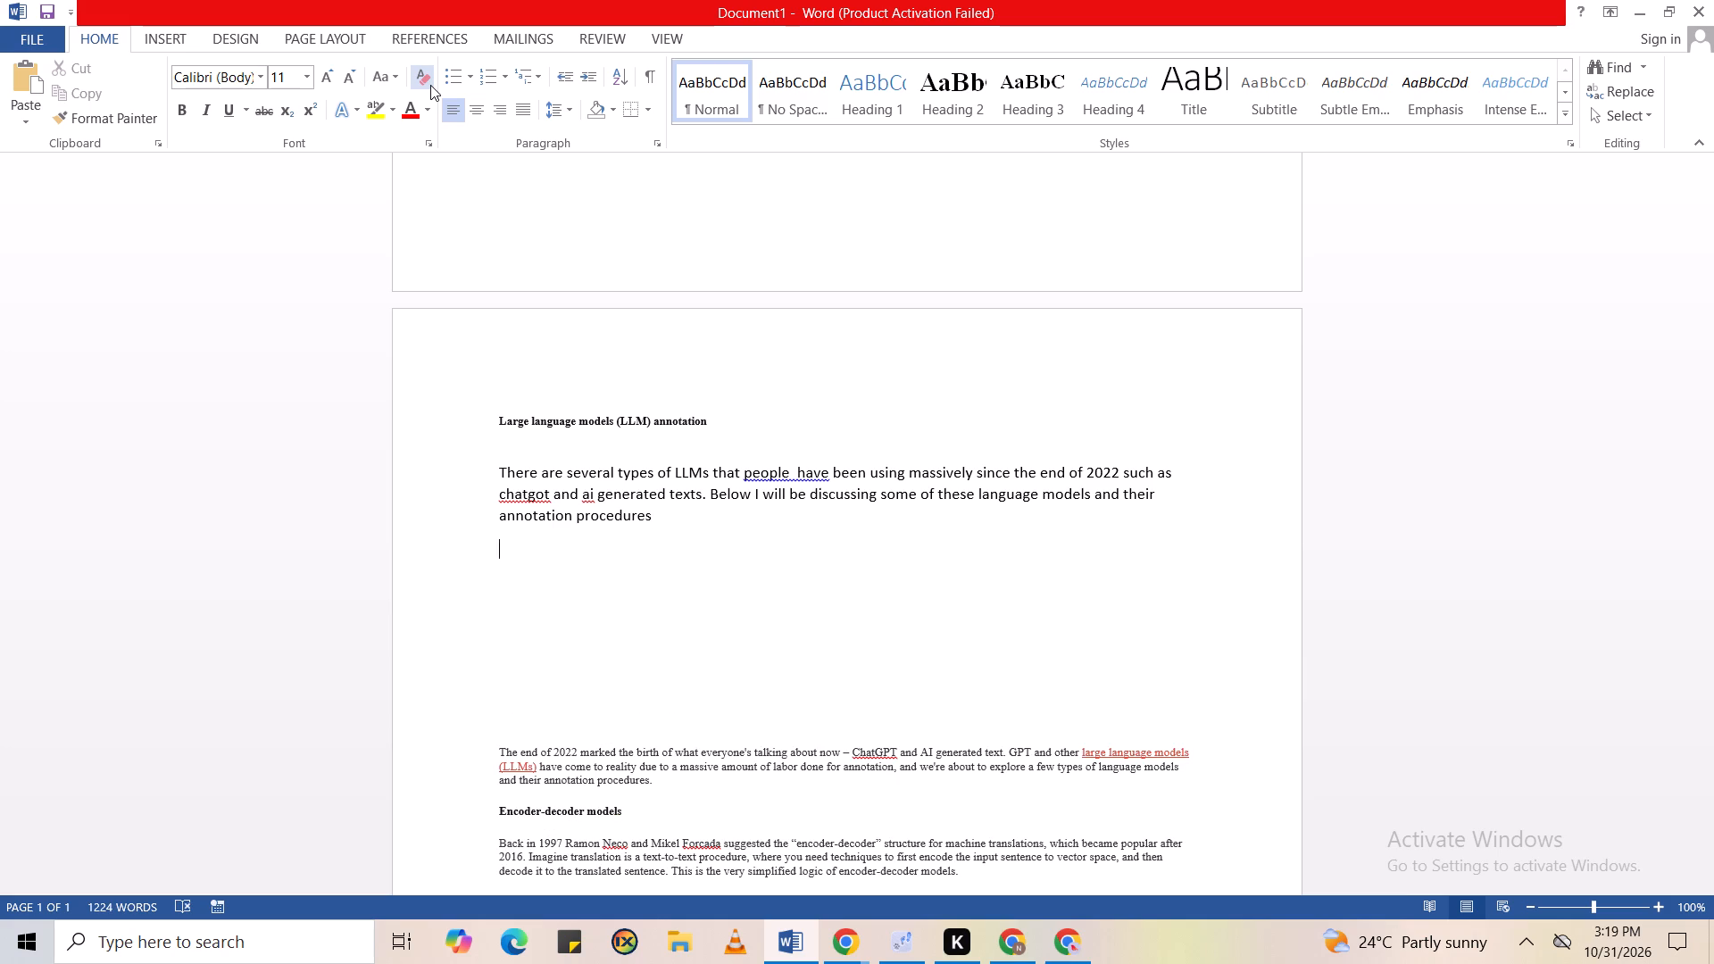
type("1.")
key("space")
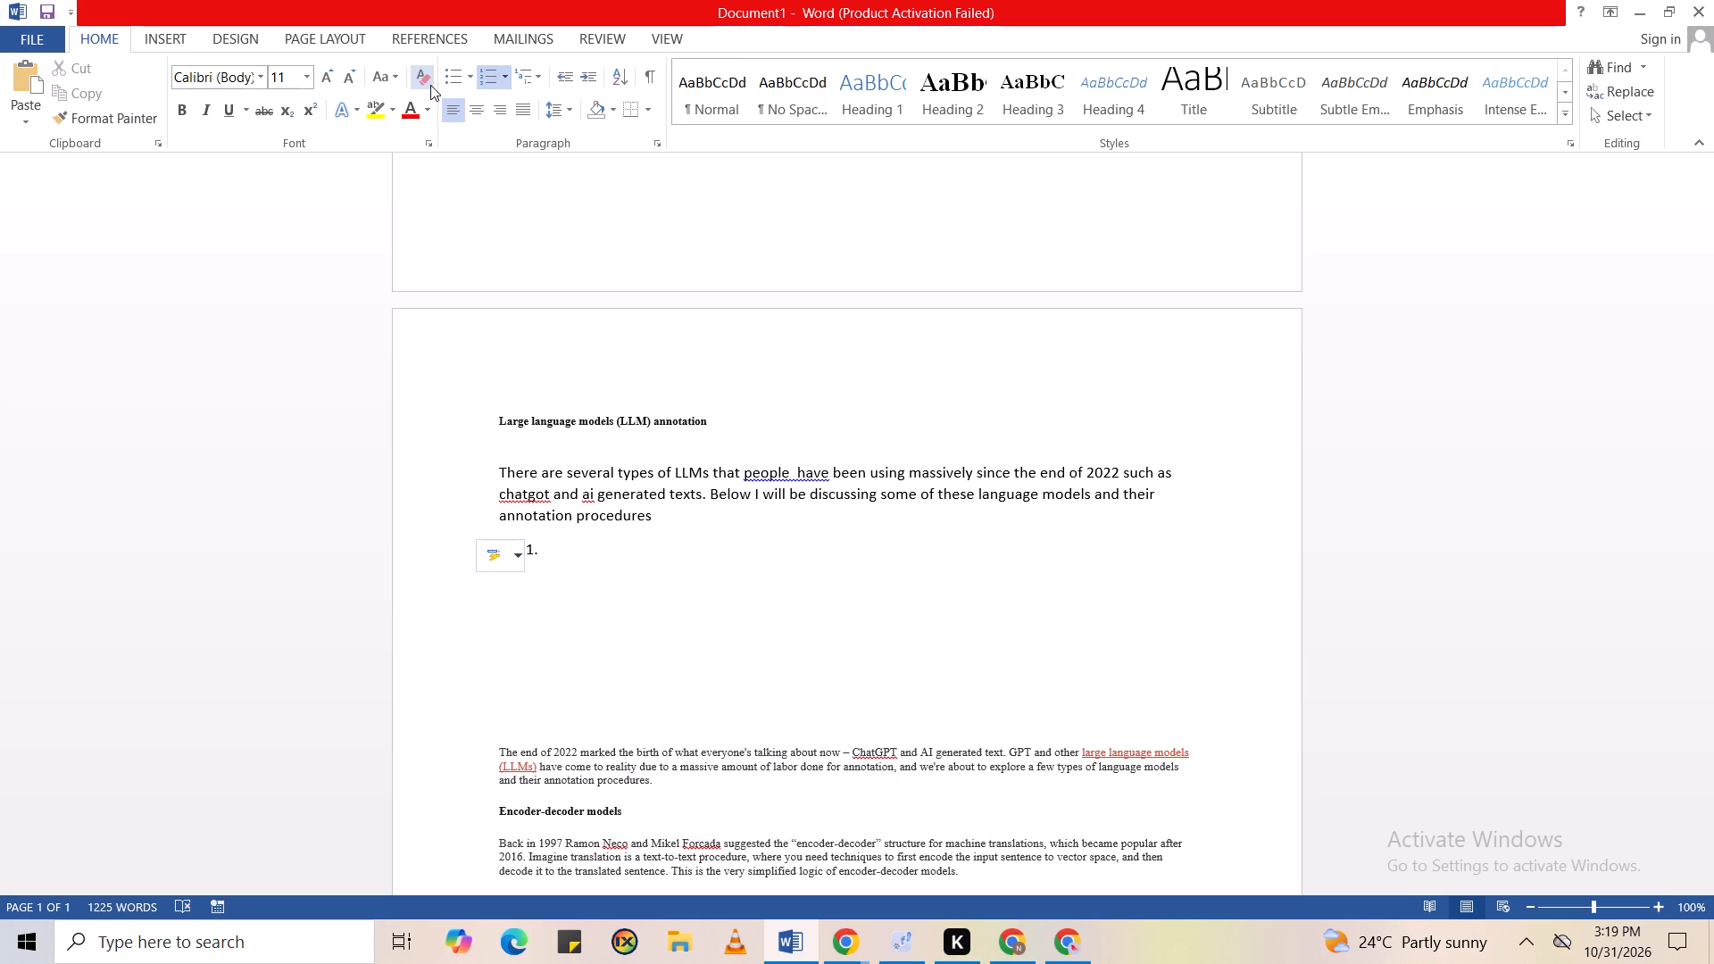
type("en")
type("cod")
key("f")
key("BackSpace")
type("er-deco")
type("der mmo")
key("BackSpace")
key("BackSpace")
type("oders")
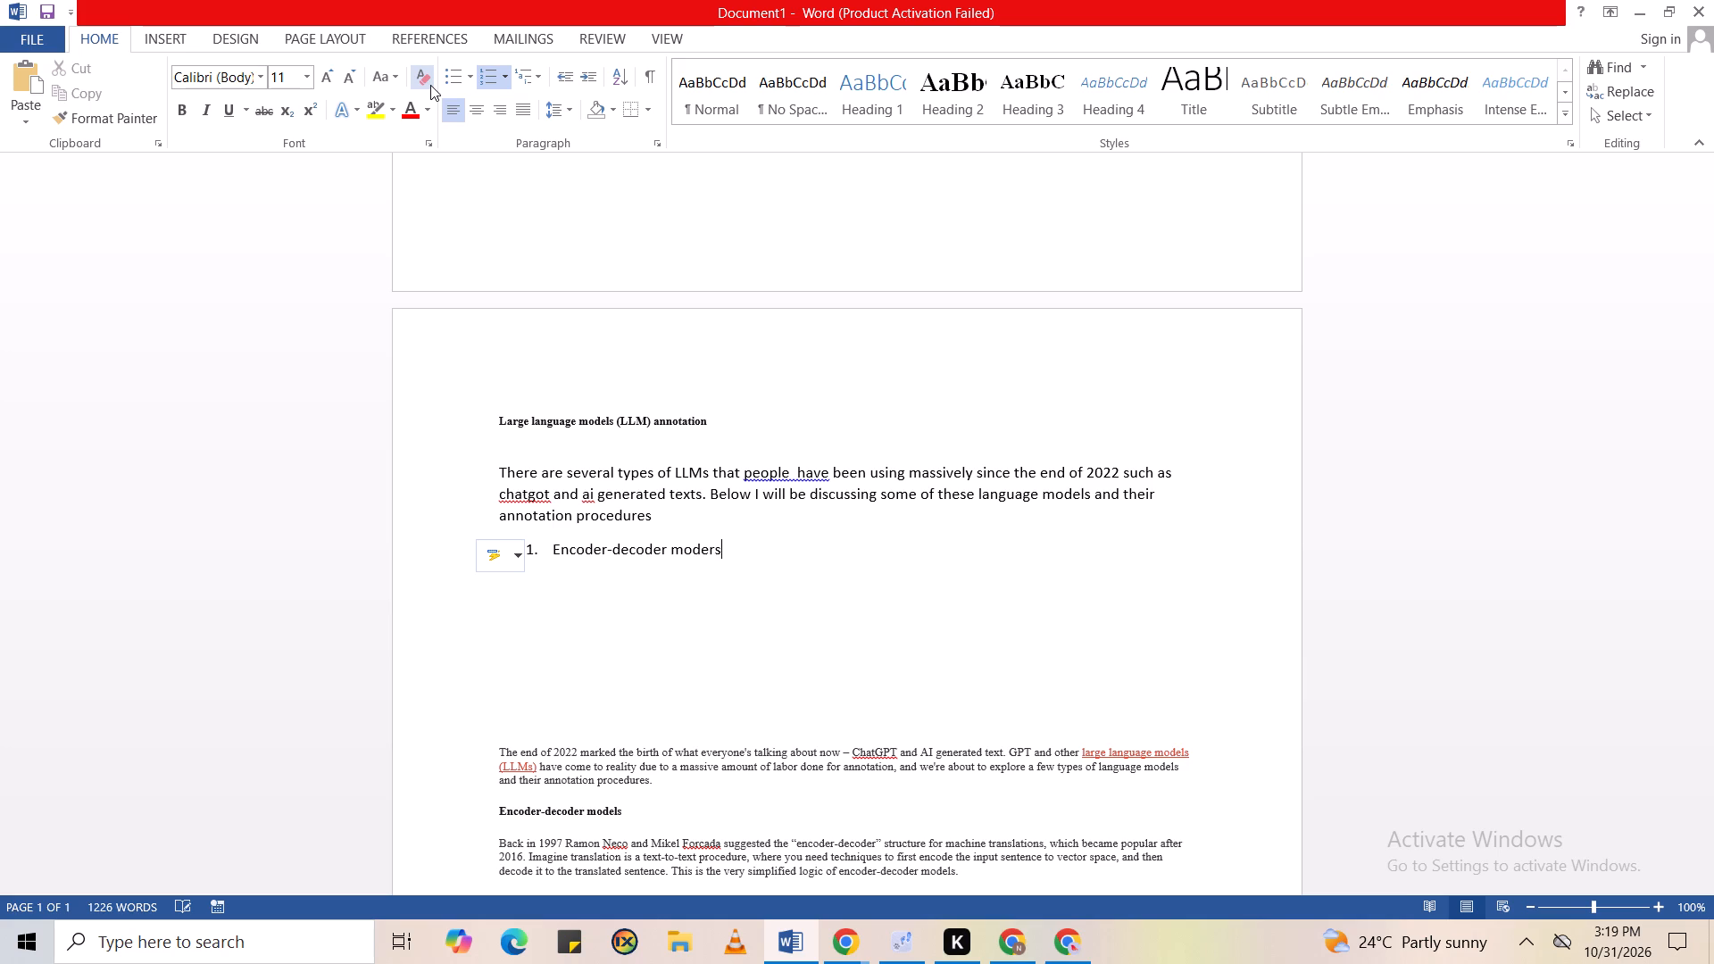
key("BackSpace")
key("BackSpace")
type("ls")
key("Return")
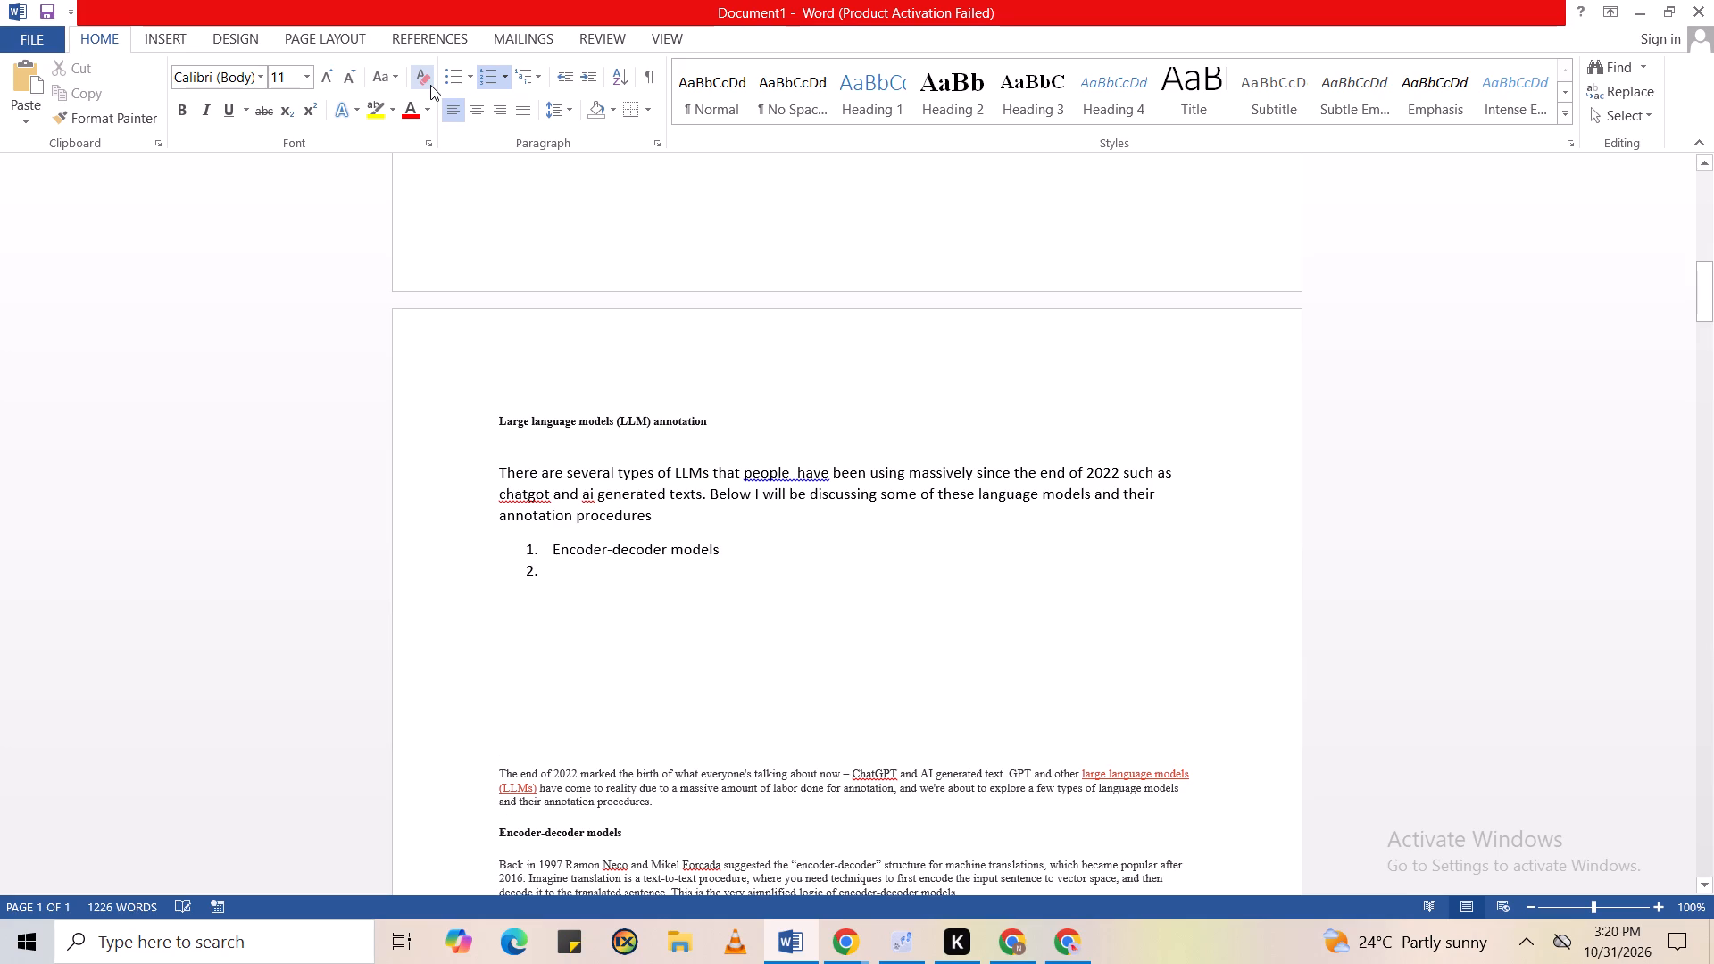
key("BackSpace")
key("BackSpace")
key("BackSpace")
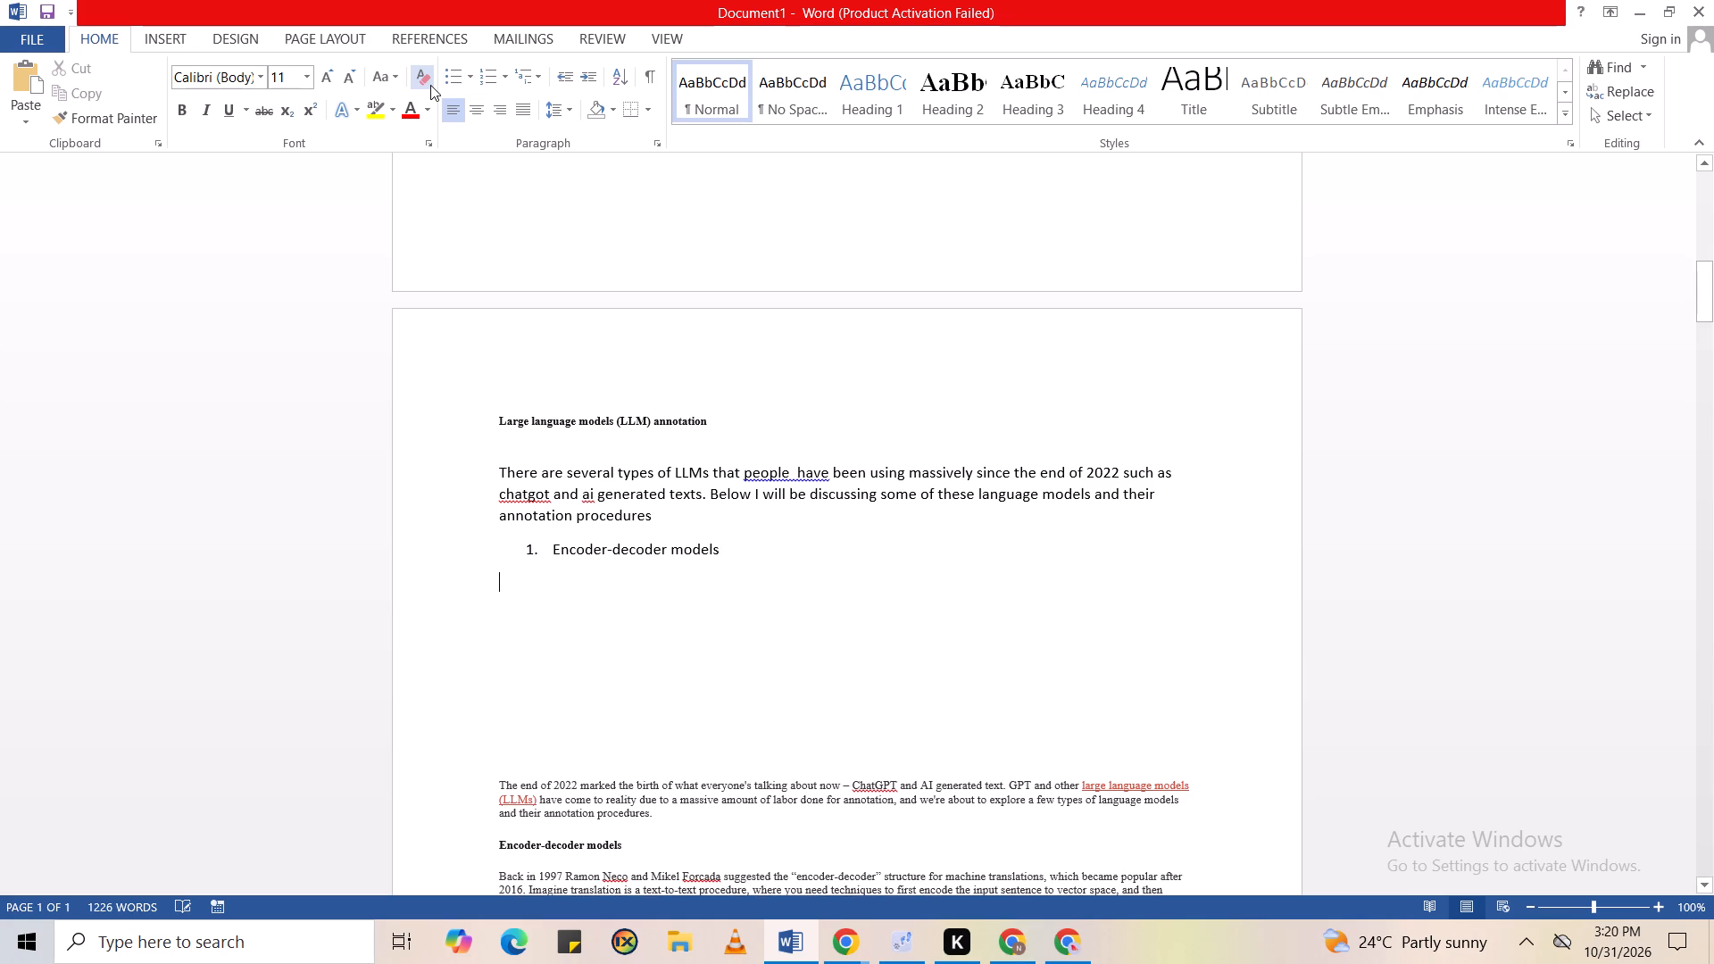
Write "To encode is to input while decode is to receive and get meaning." below the Encoder-decoder models item.
type("to encode is th")
key("BackSpace")
type("o")
key("space")
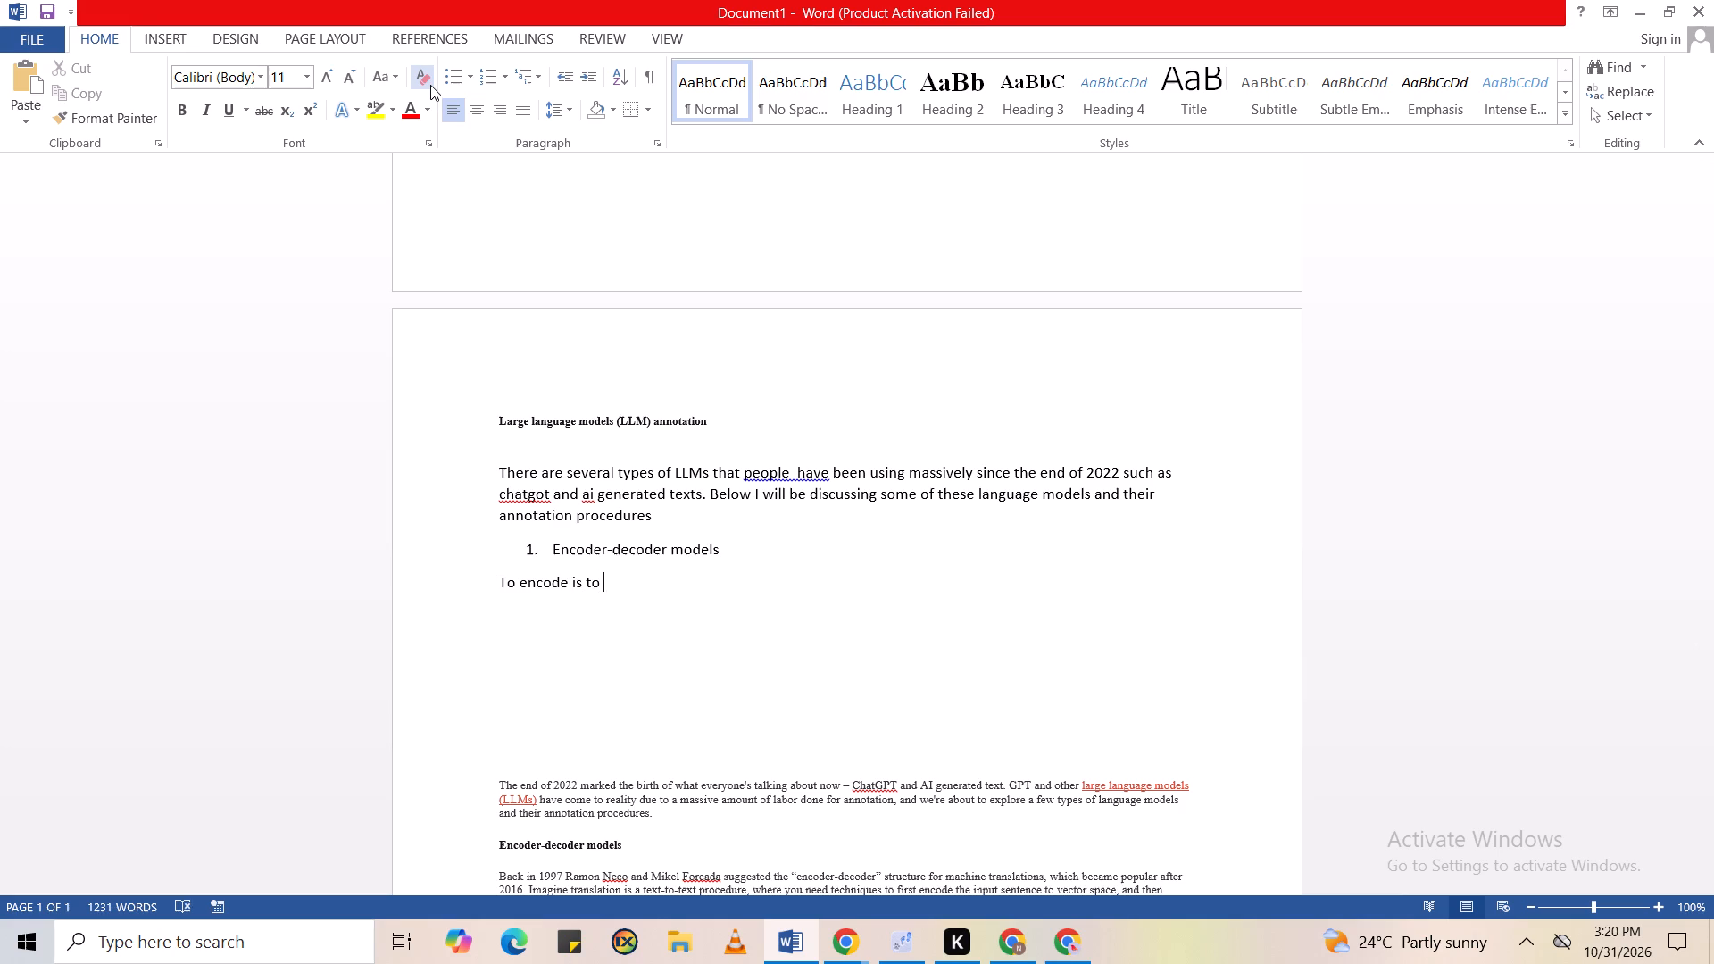
type("inot")
key("BackSpace")
key("BackSpace")
type("put")
key("space")
key("space")
type("while deco")
type("de is to recei")
key("BackSpace")
key("BackSpace")
type("eive and get meanis")
type("ng.")
key("space")
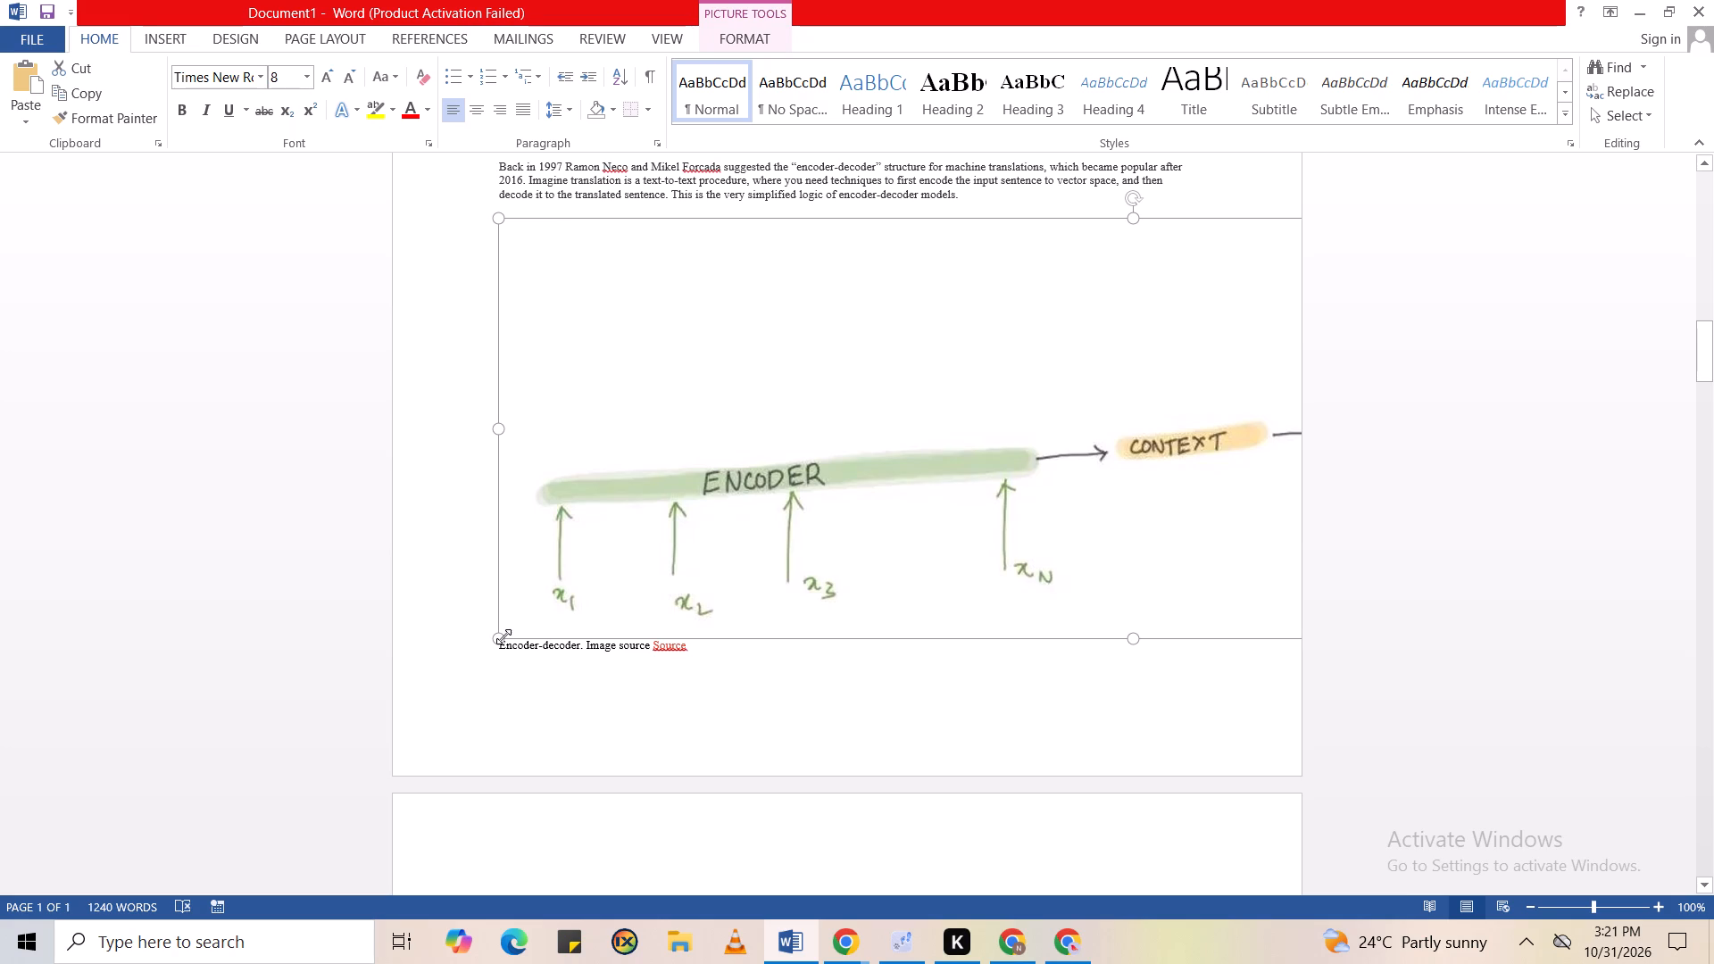
Shrink the pasted encoder-decoder picture until it fits within the page margins.
left_click_drag(502, 637, 682, 357)
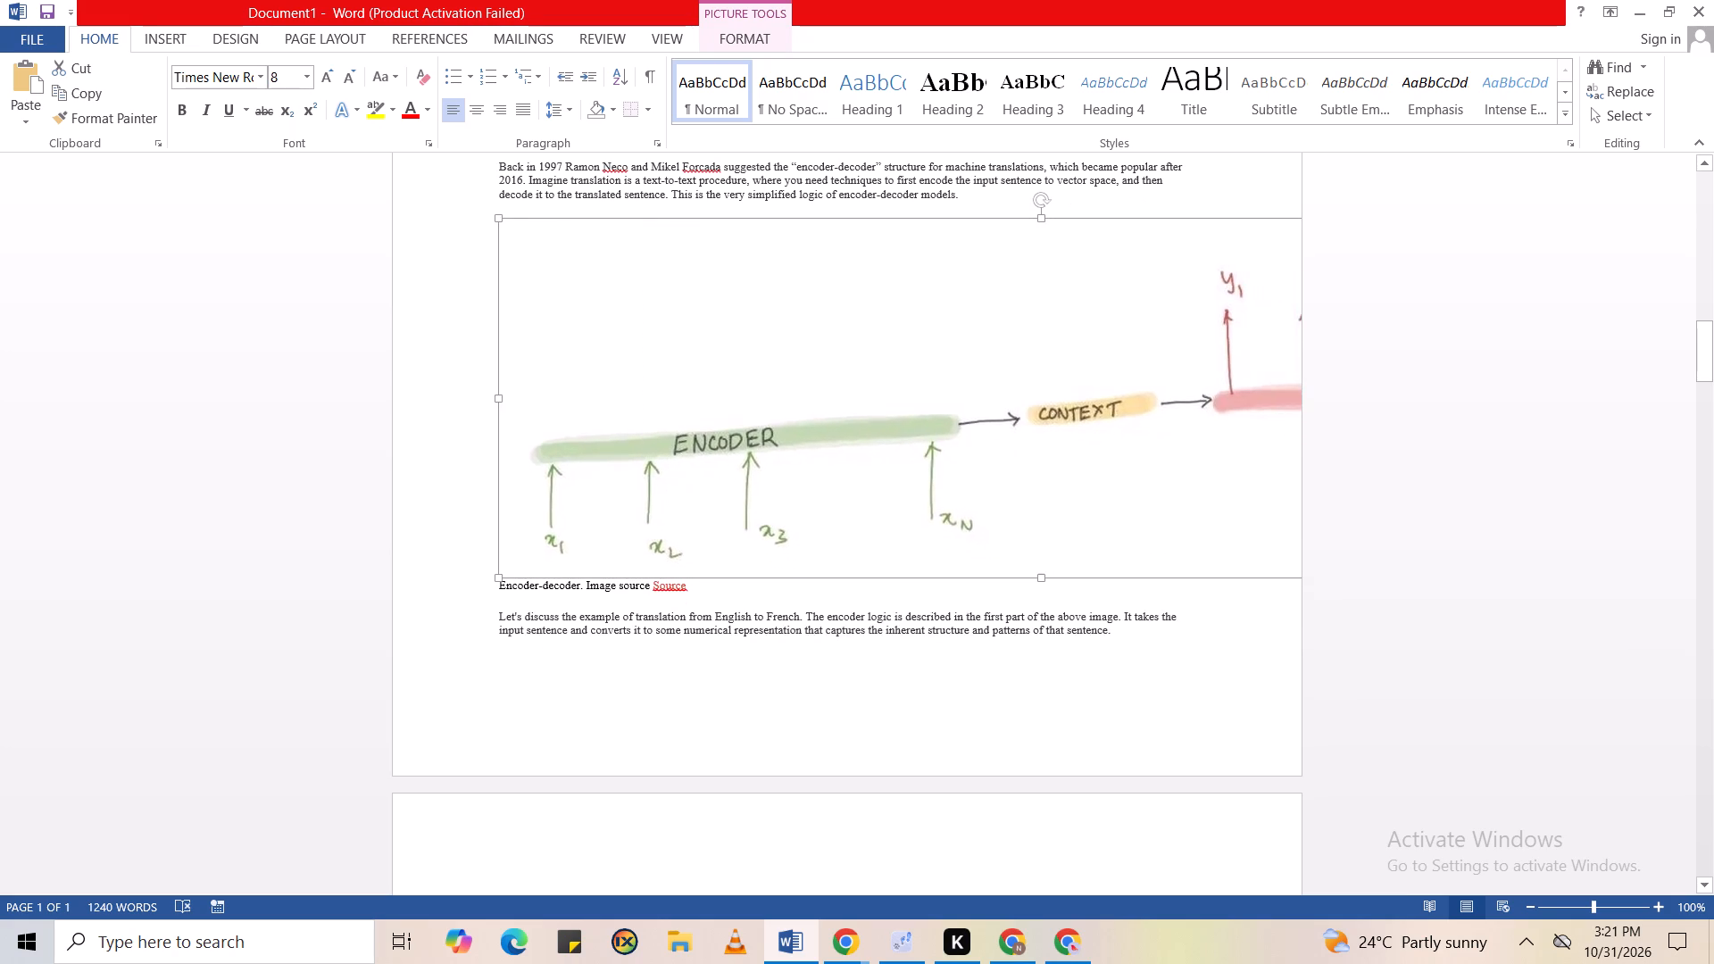
left_click_drag(682, 357, 1118, 303)
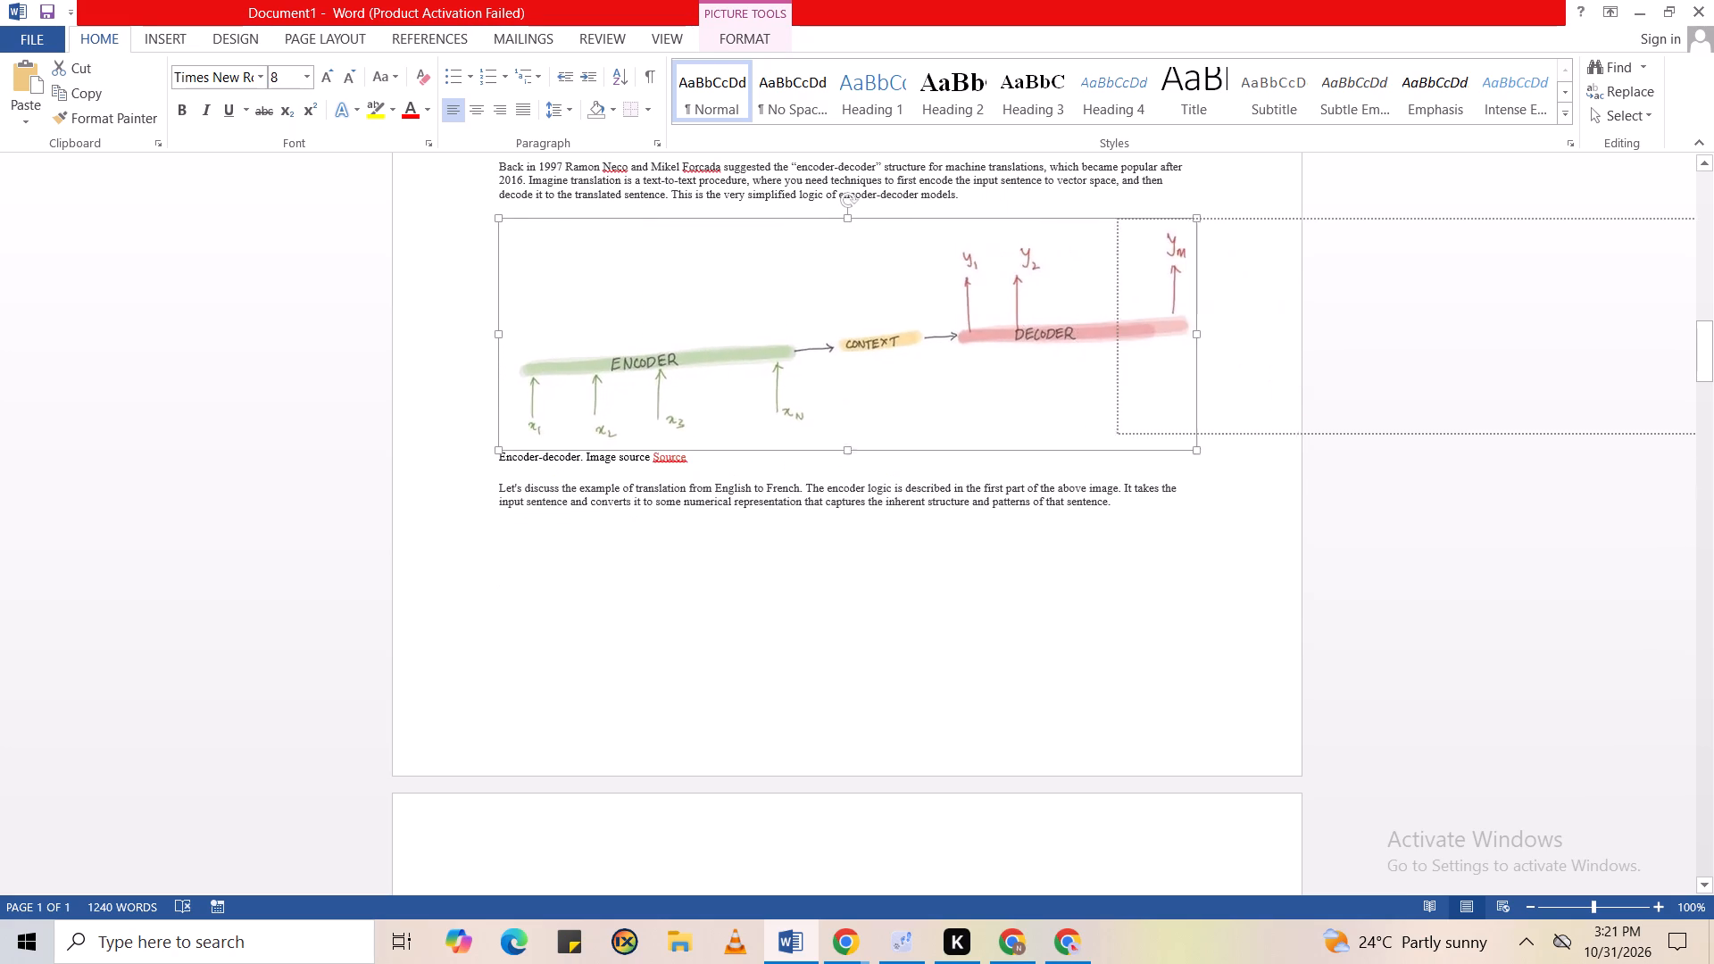
left_click_drag(1118, 303, 1129, 304)
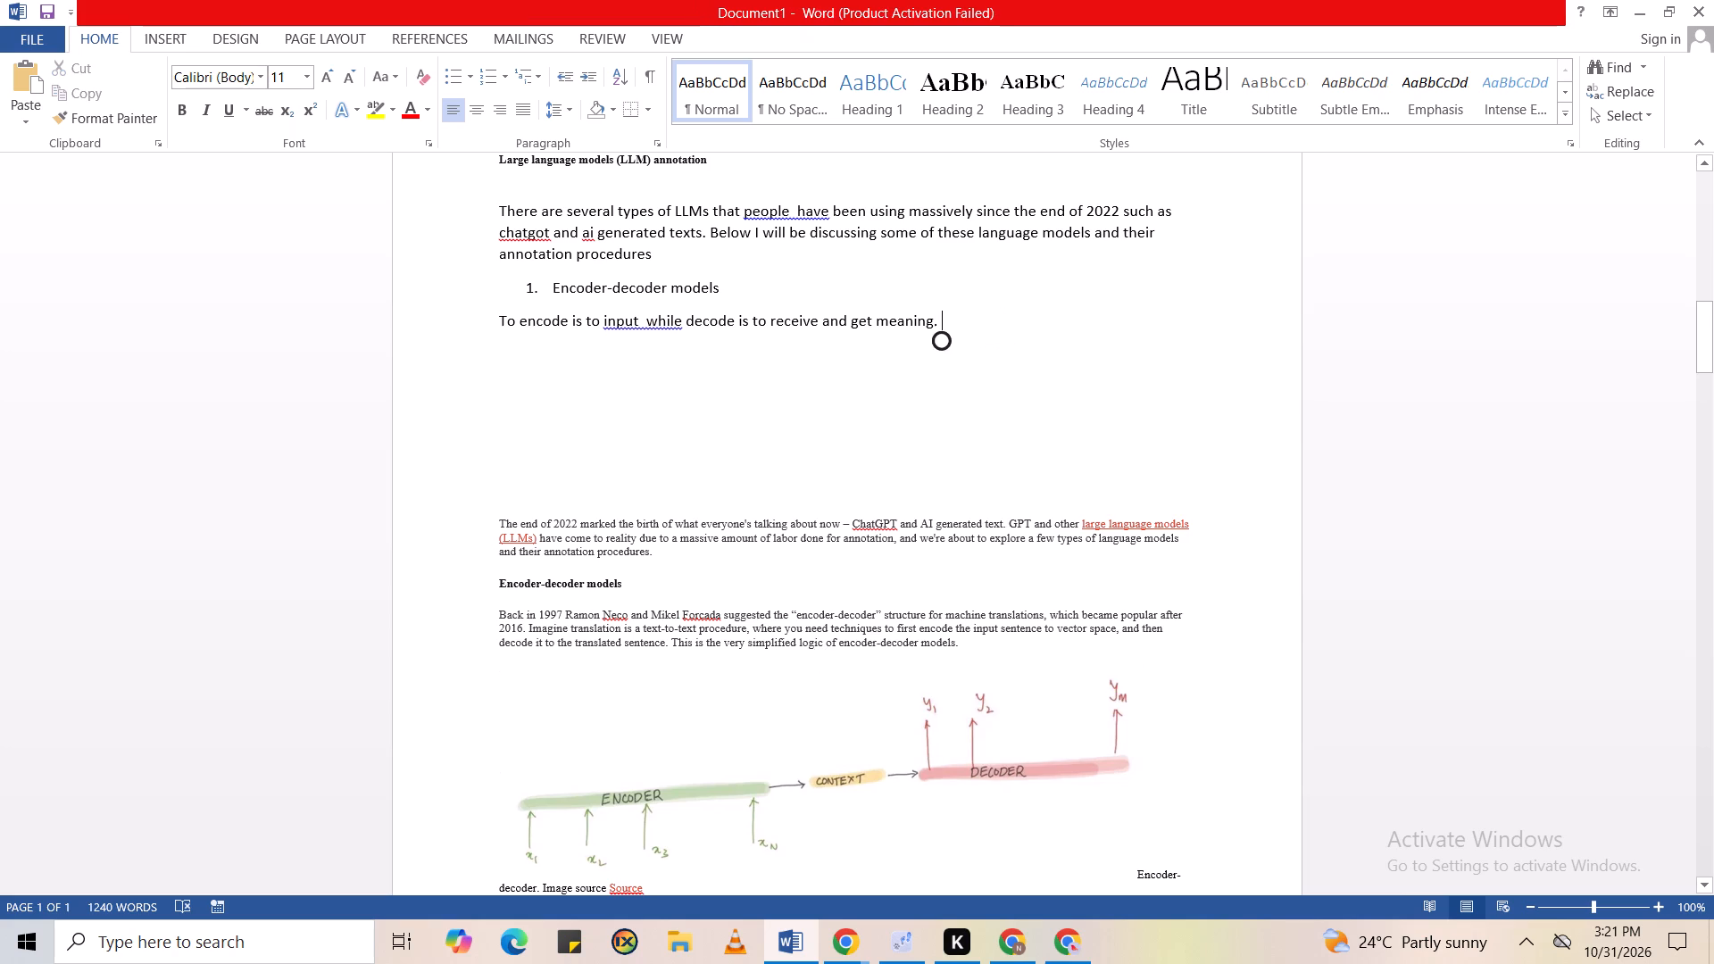
Draw a rectangle about 1.43" wide and 0.54" high on a new line below the encode/decode sentence.
key("Return")
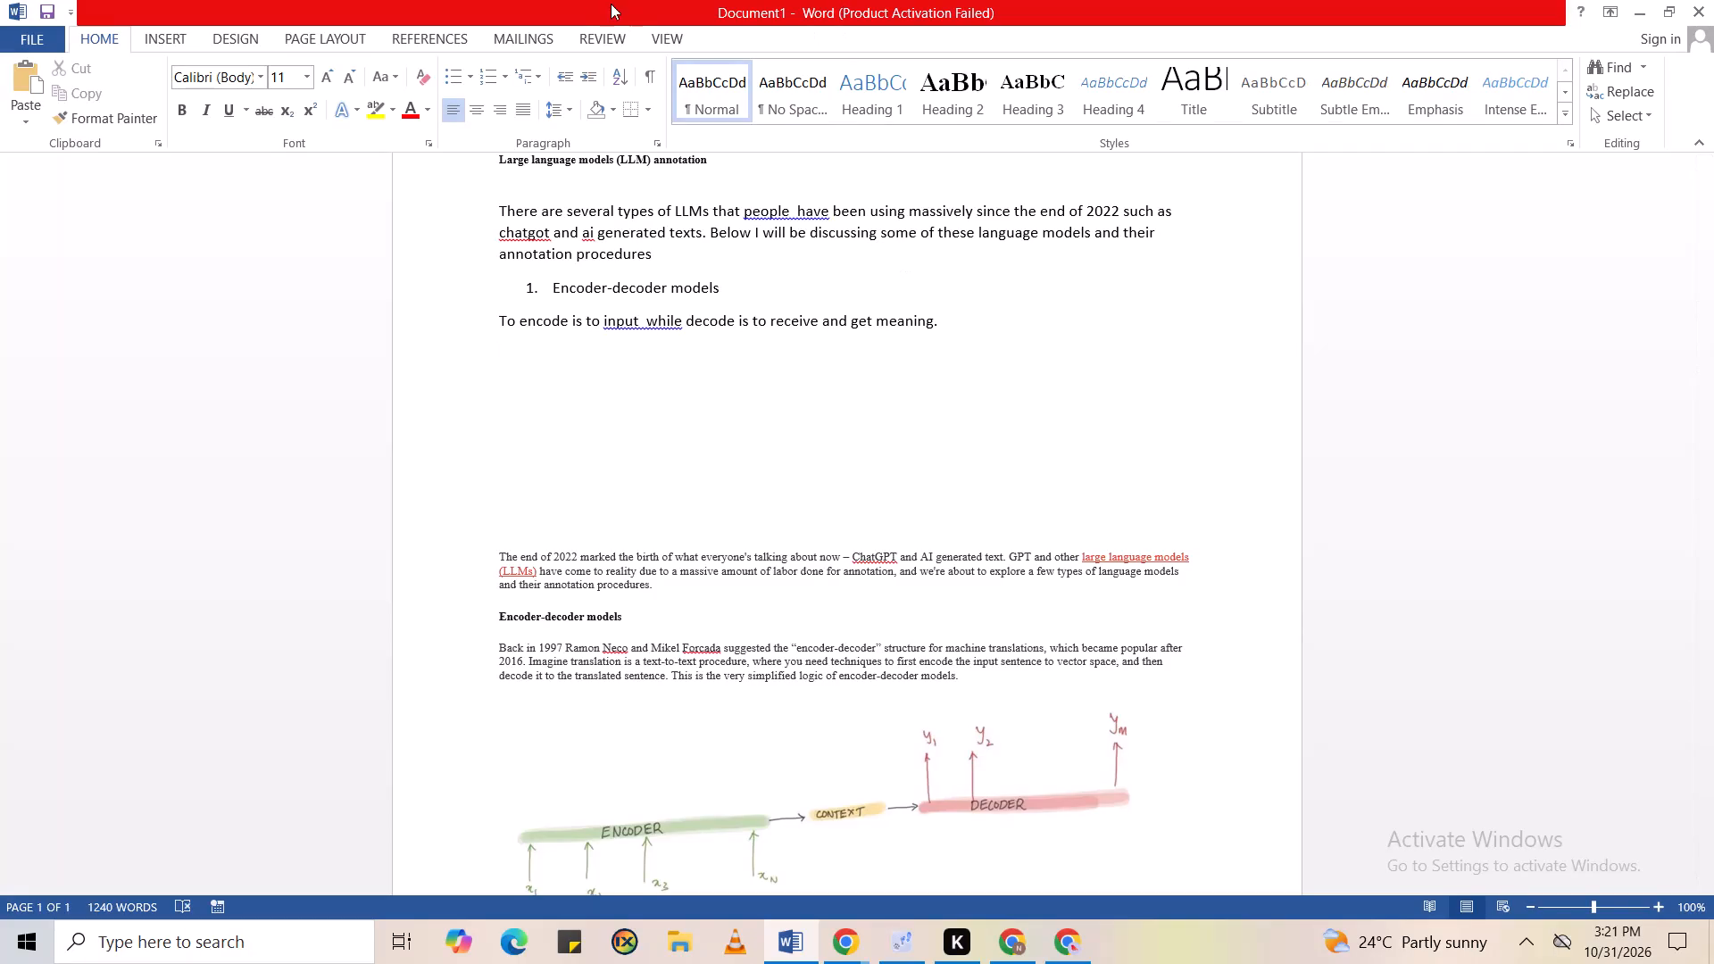
left_click(160, 32)
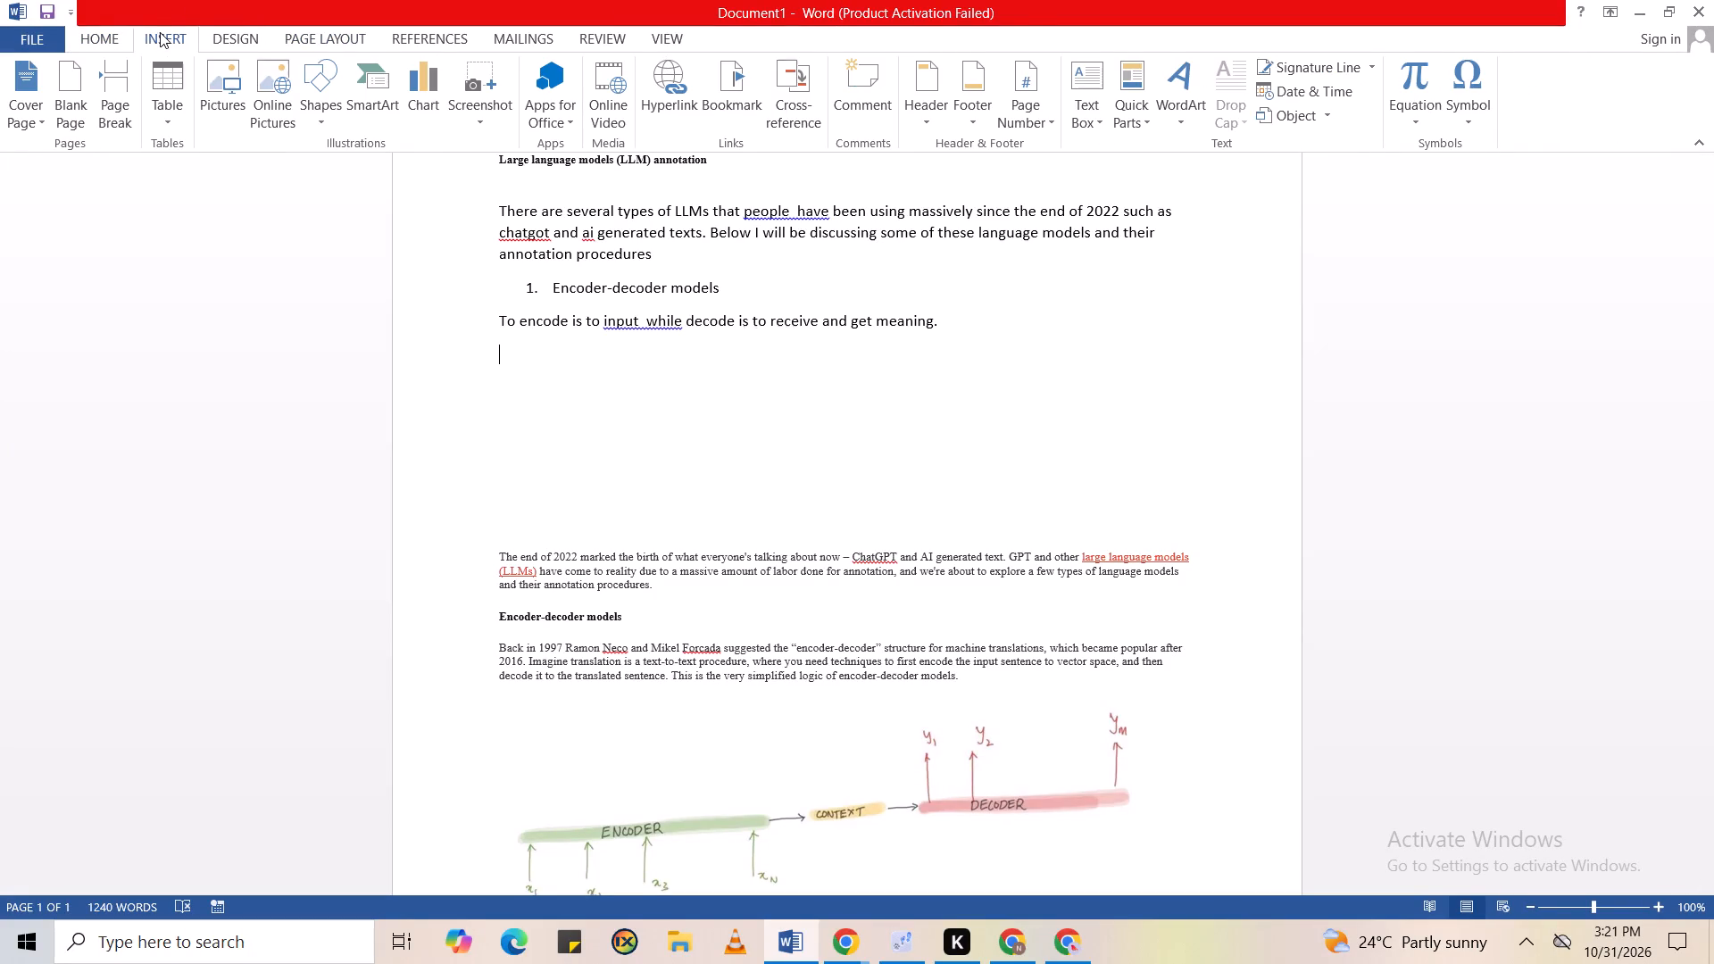
left_click(337, 91)
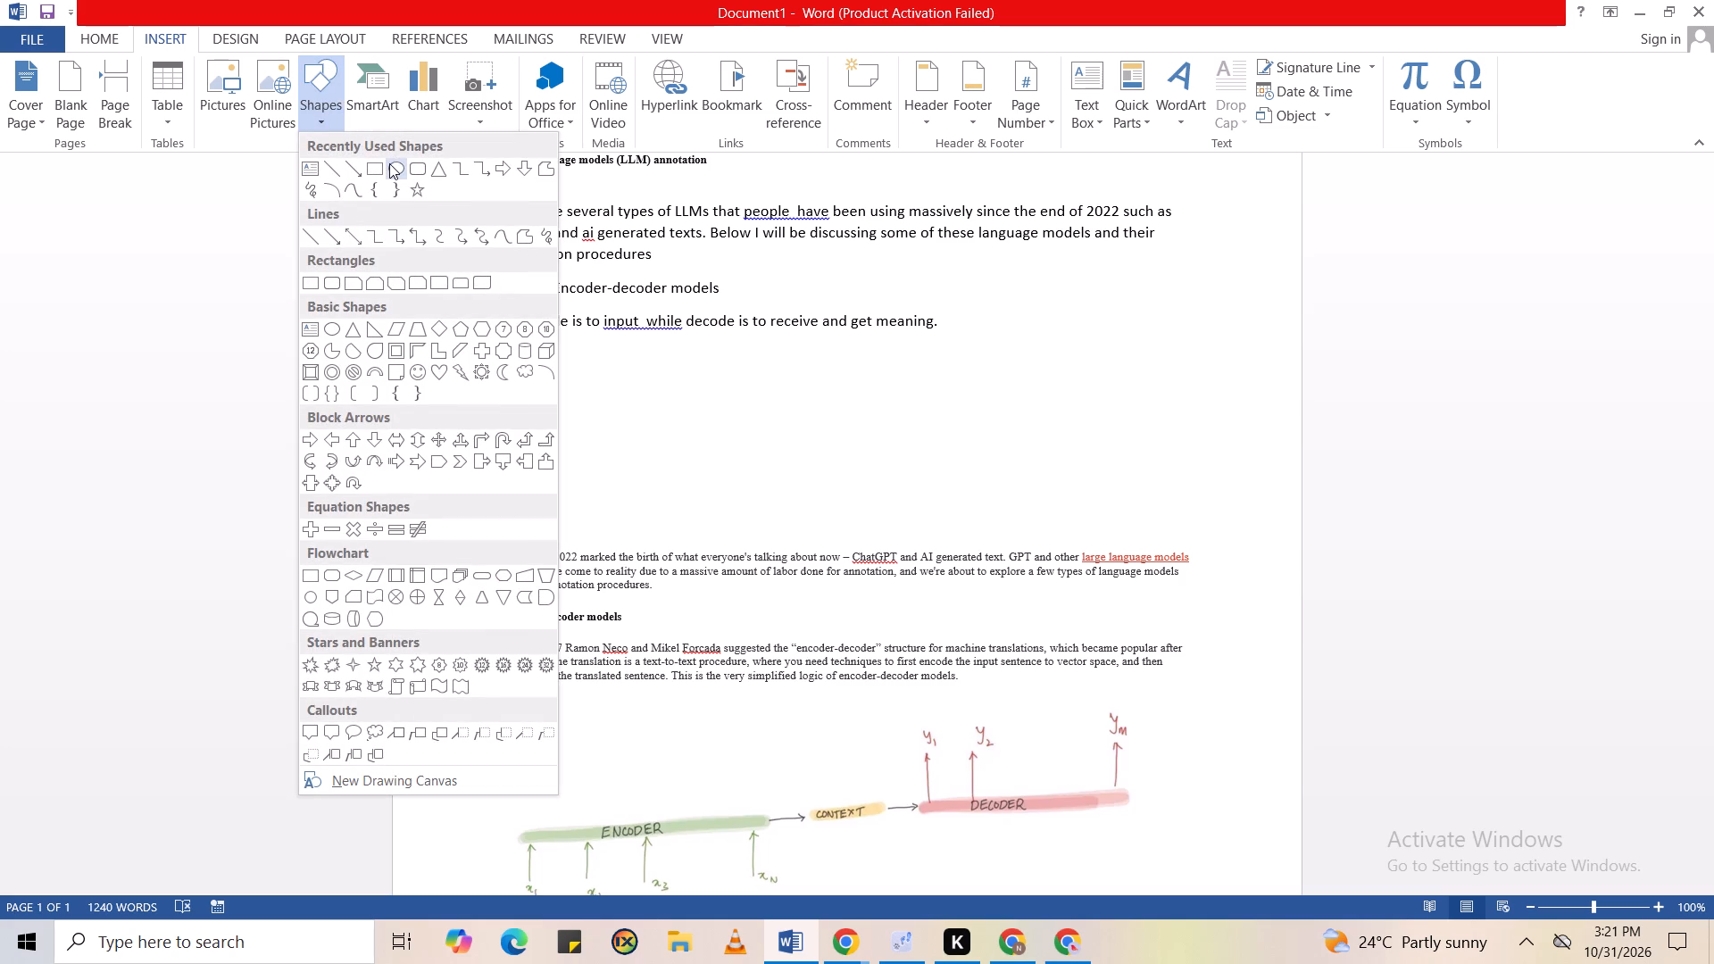
left_click(379, 170)
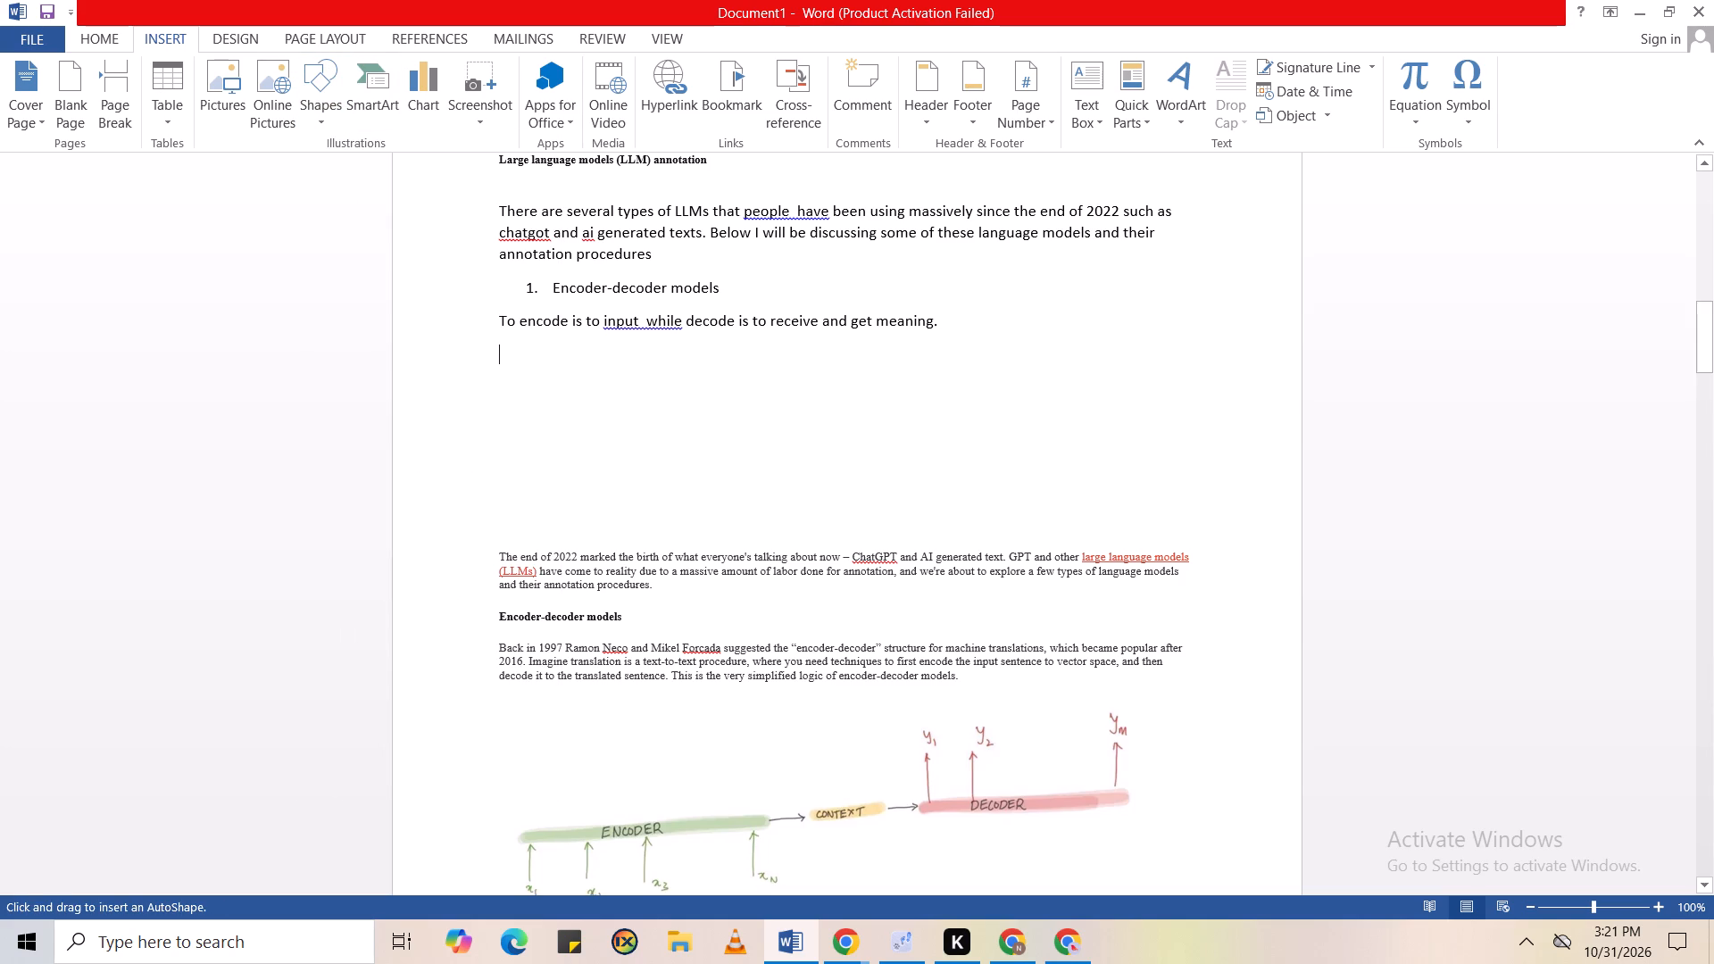
left_click_drag(662, 353, 797, 410)
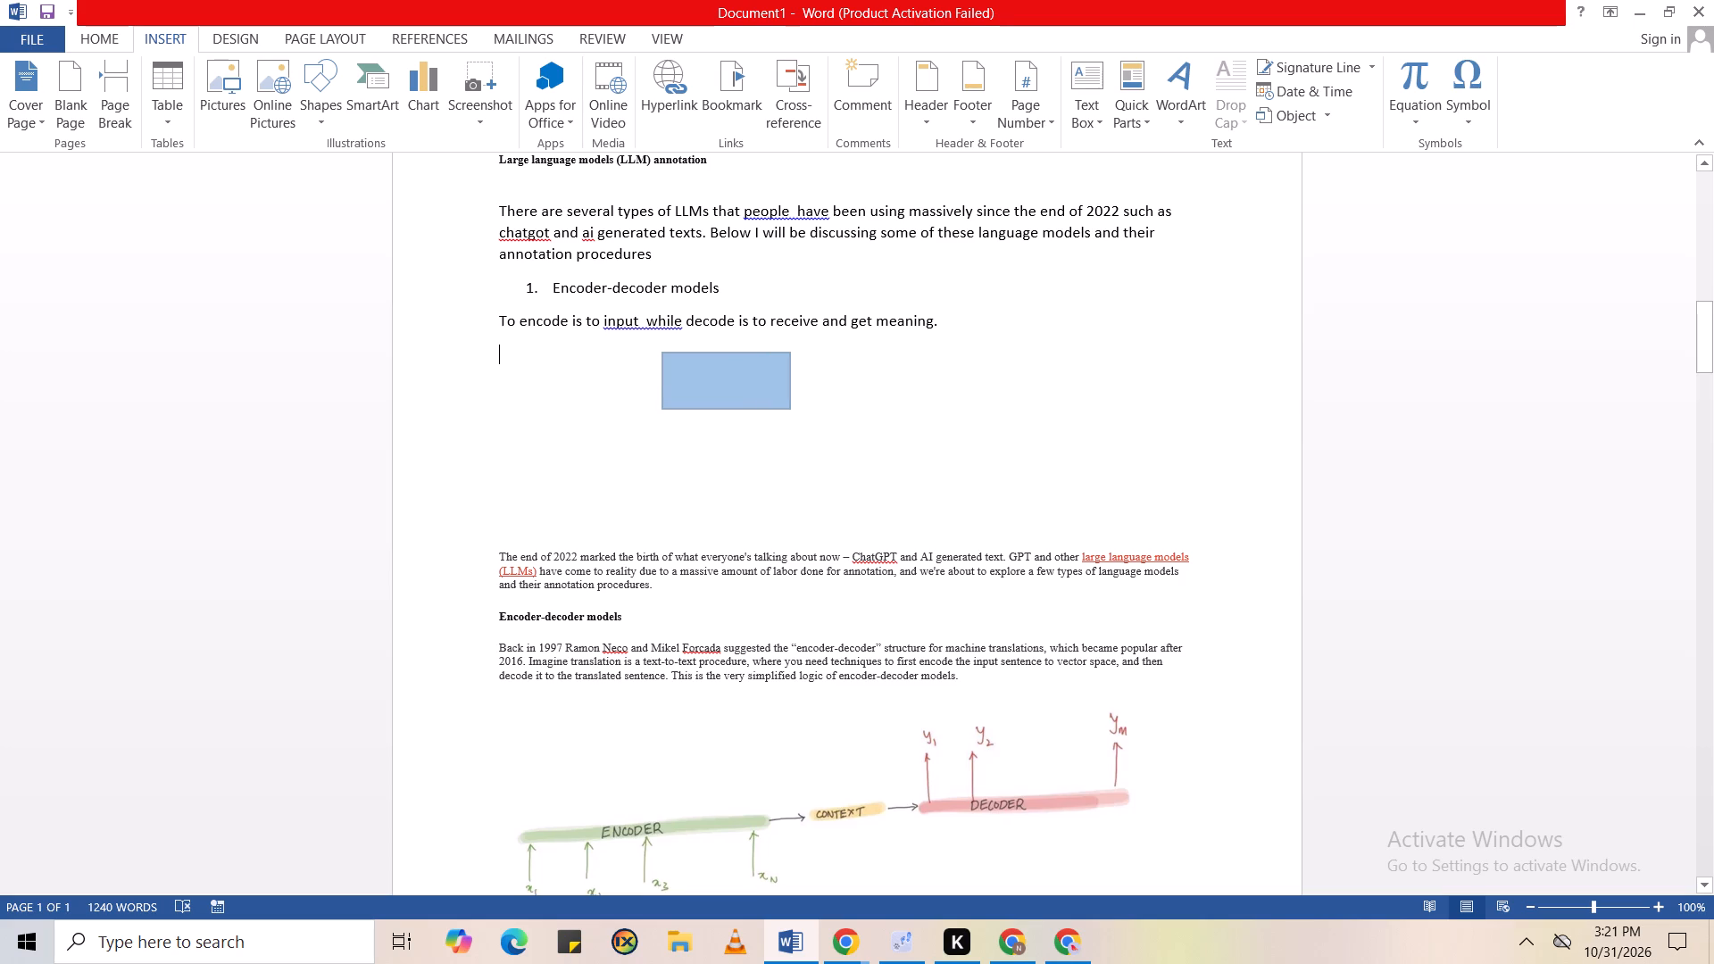
left_click_drag(797, 410, 816, 411)
Label the blue rectangle "message".
left_click(701, 378)
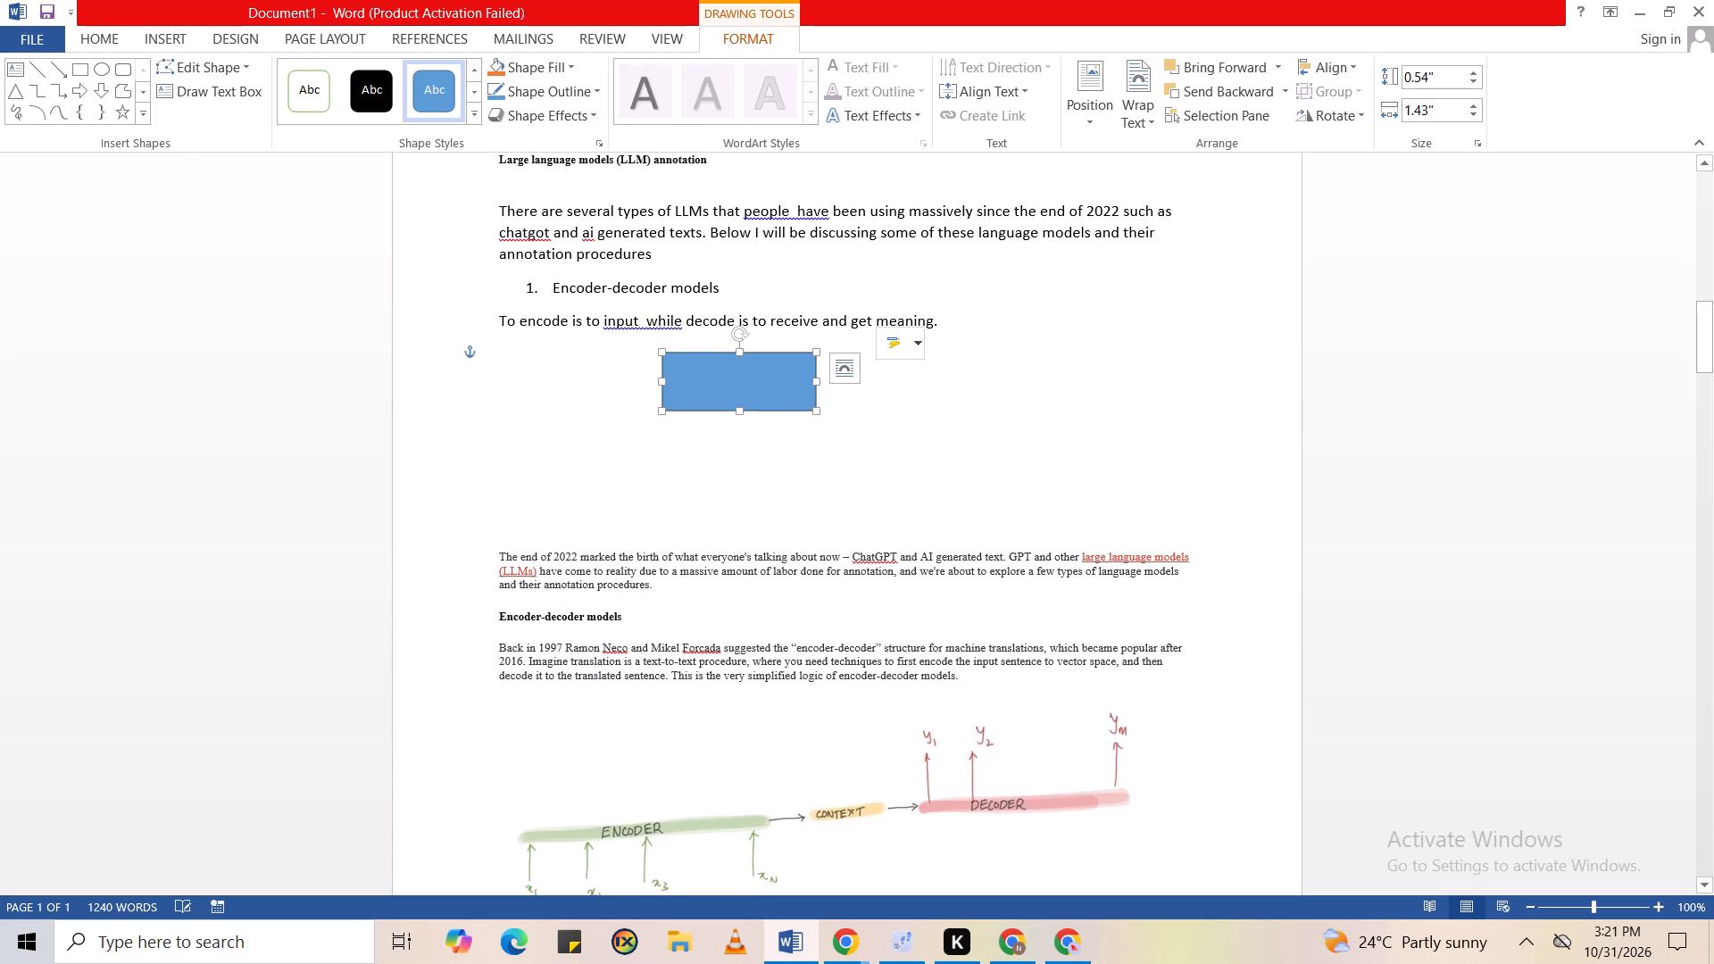
type("message")
left_click(973, 410)
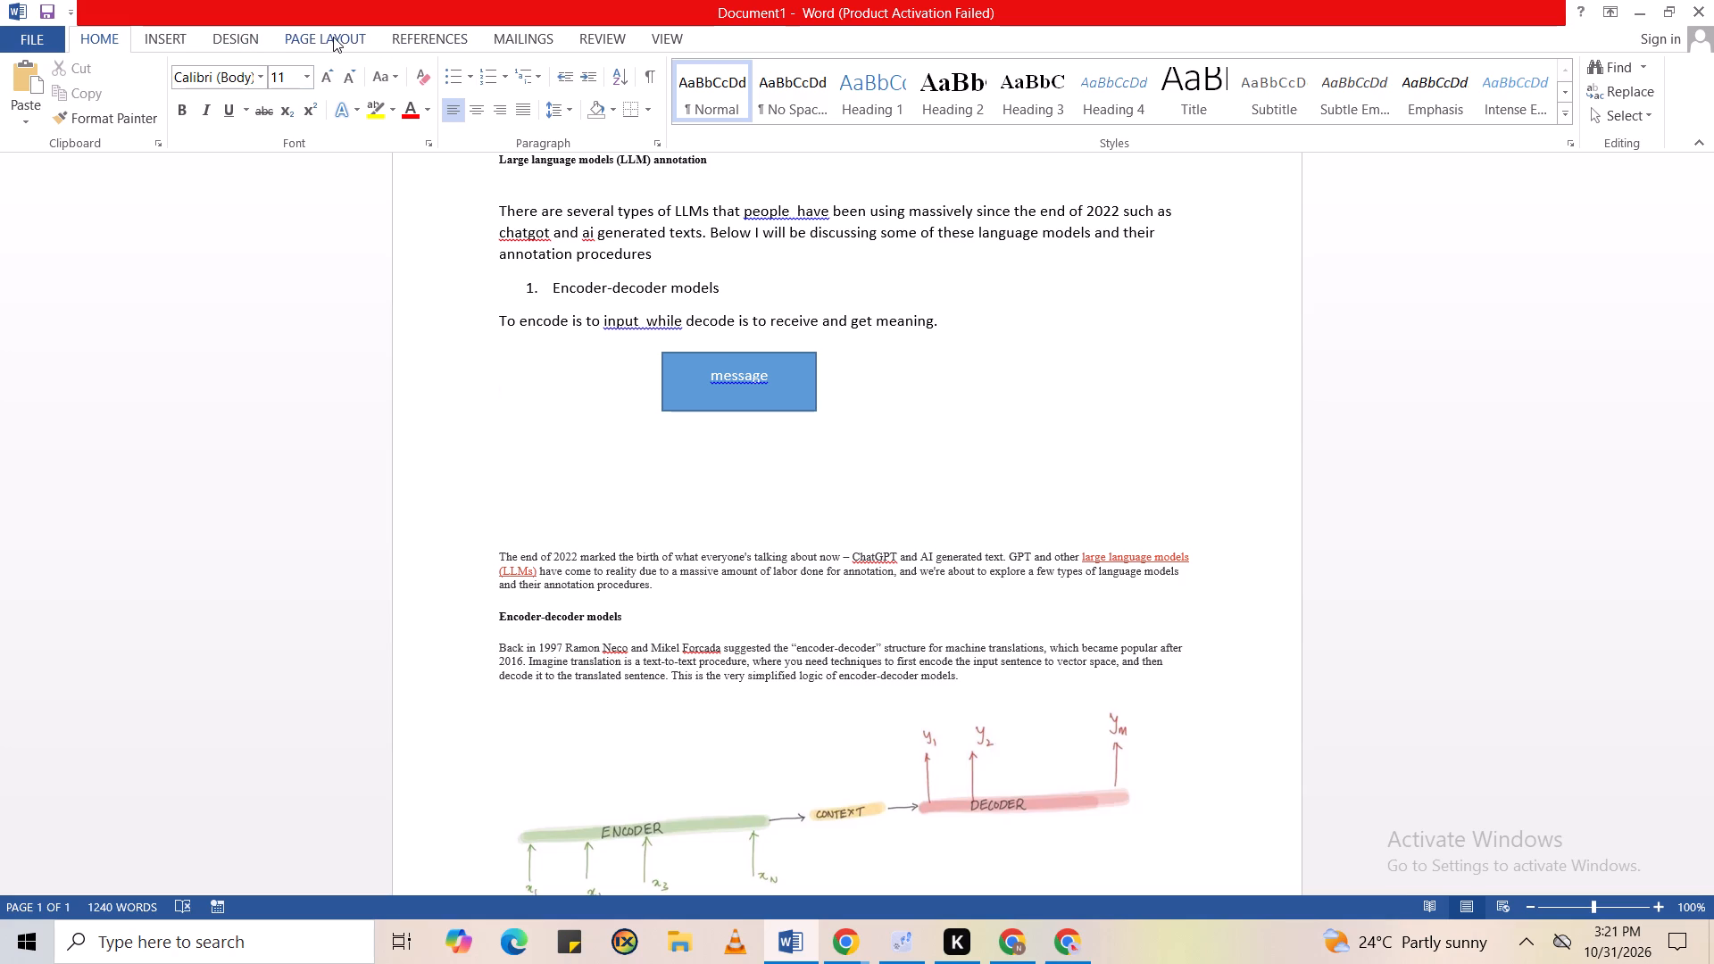
Draw an ellipse about 1.08" wide and 0.34" high to the left of the message rectangle.
left_click(185, 40)
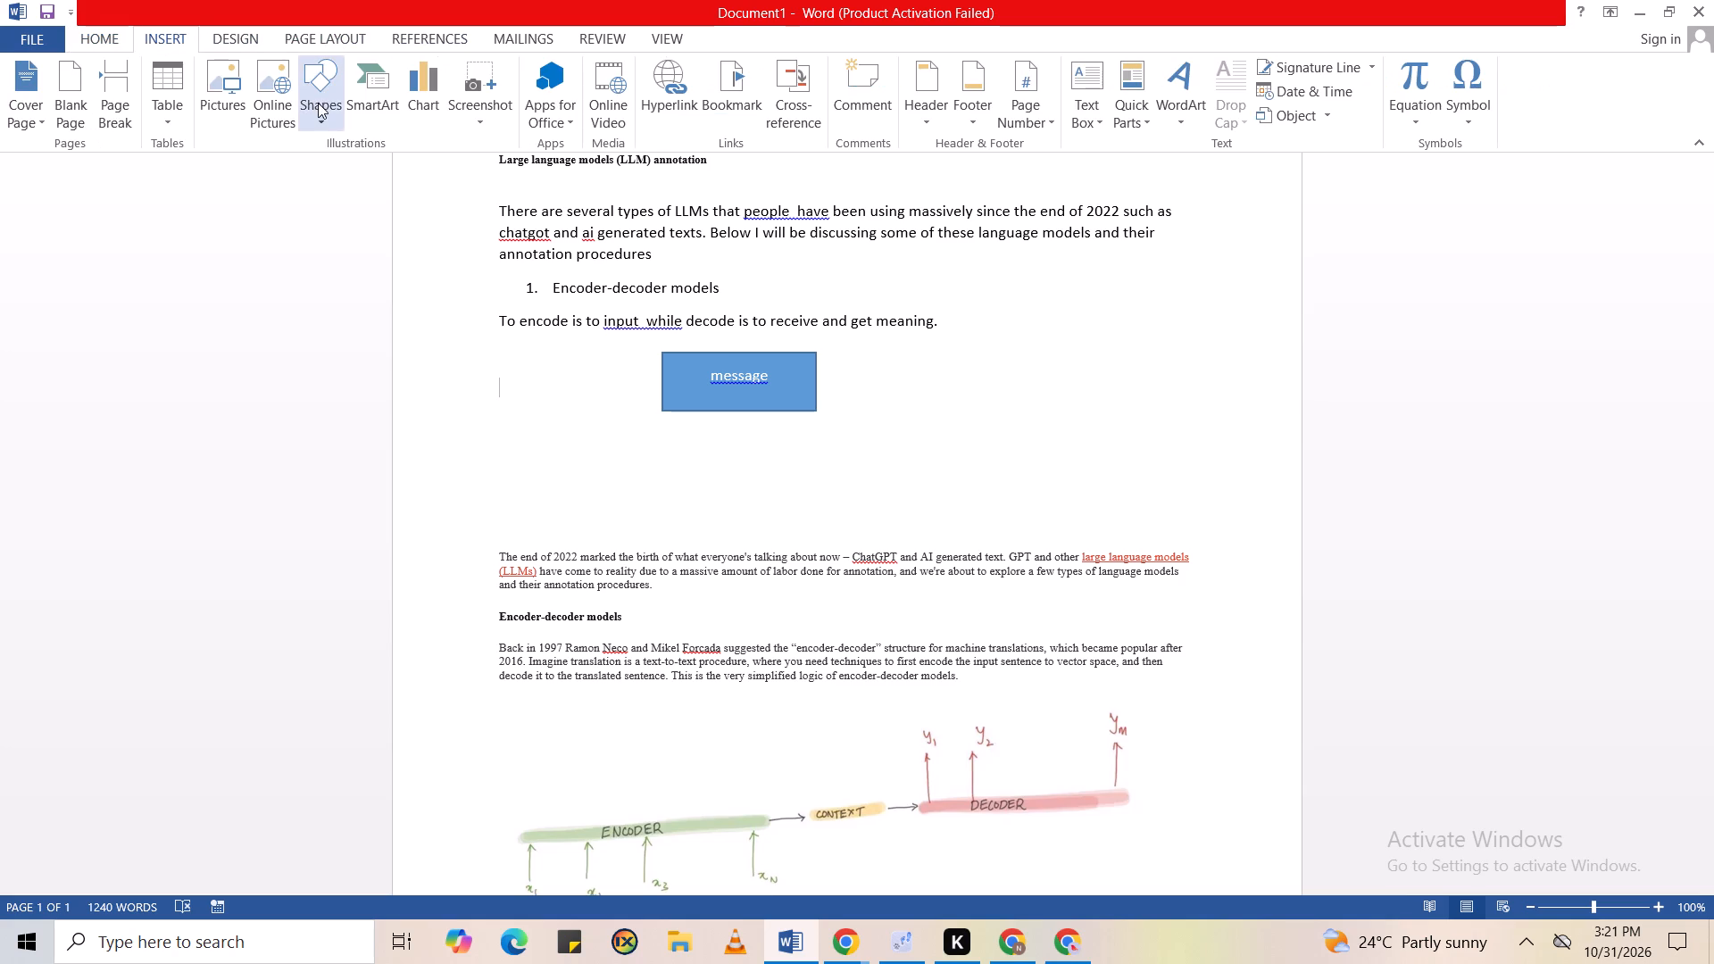
left_click(326, 96)
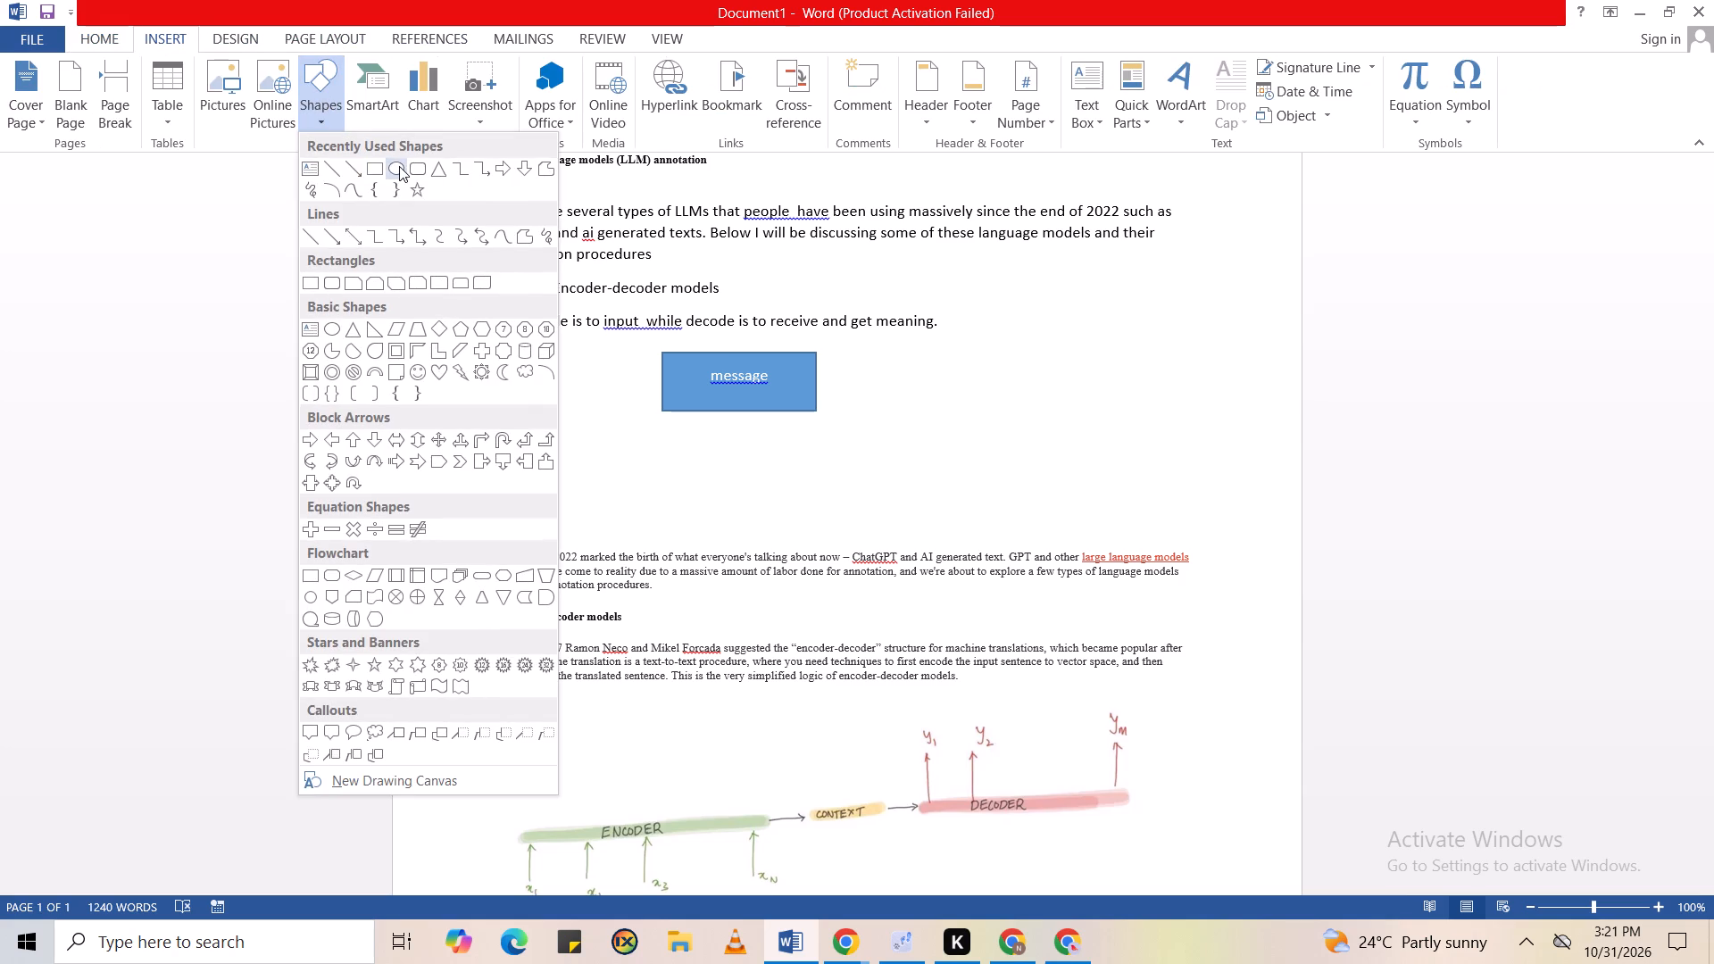
left_click(399, 166)
left_click_drag(497, 371, 587, 409)
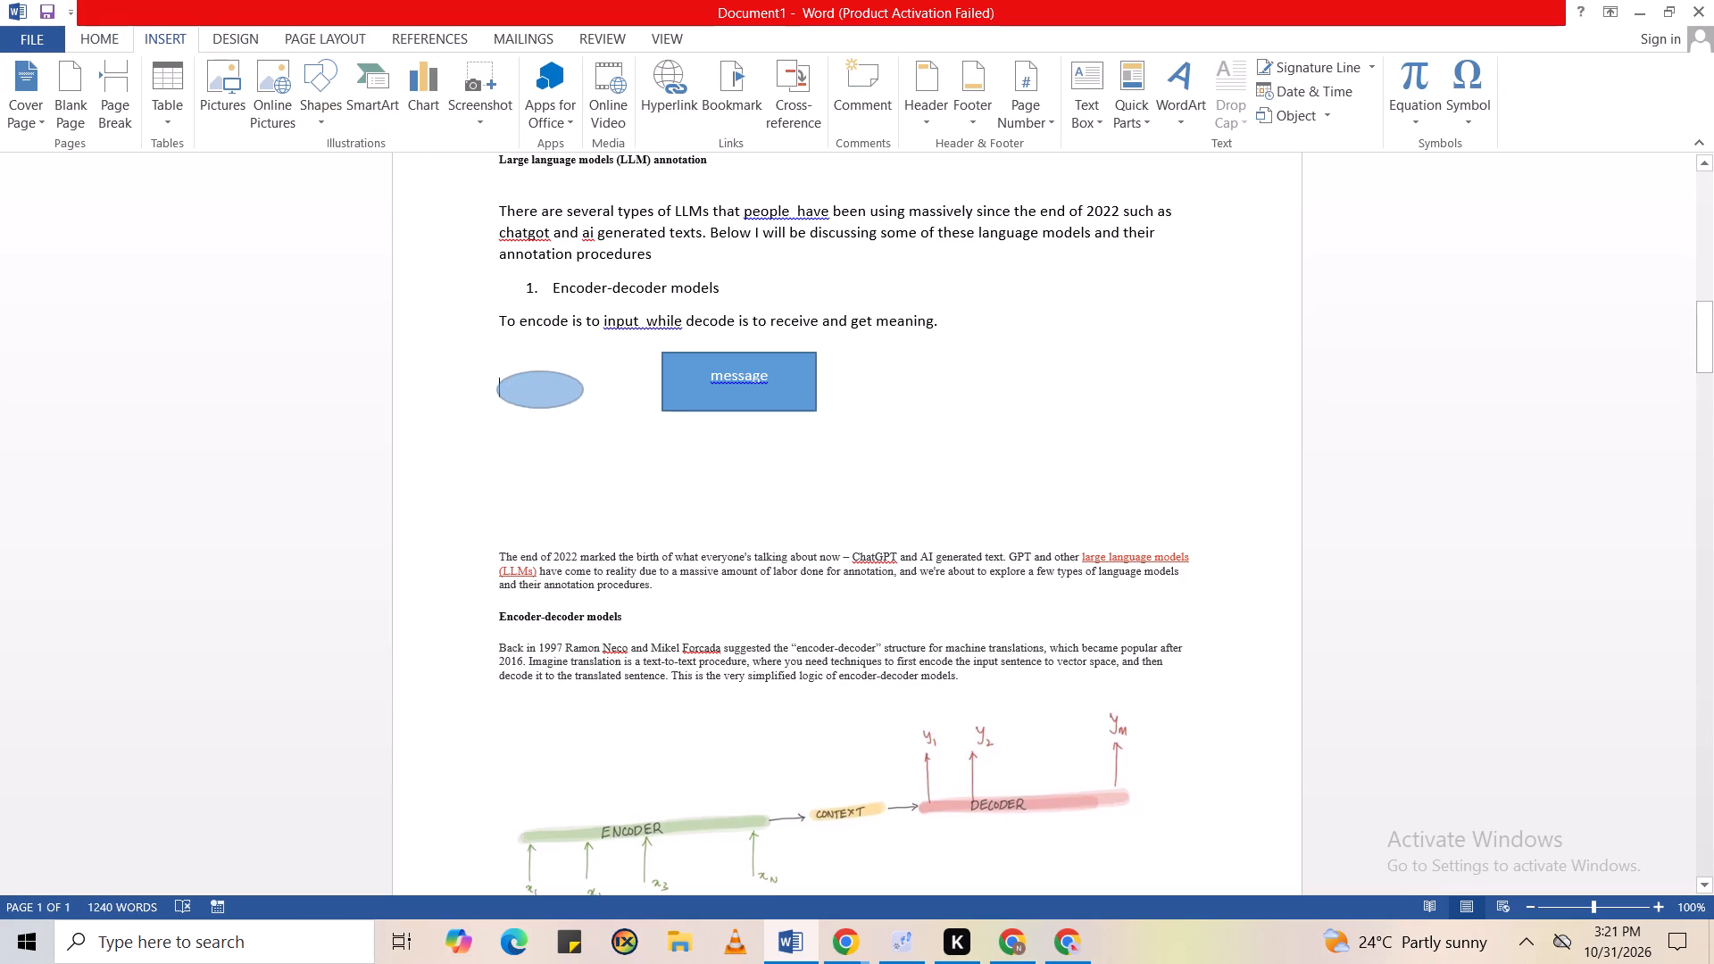
left_click_drag(587, 409, 613, 408)
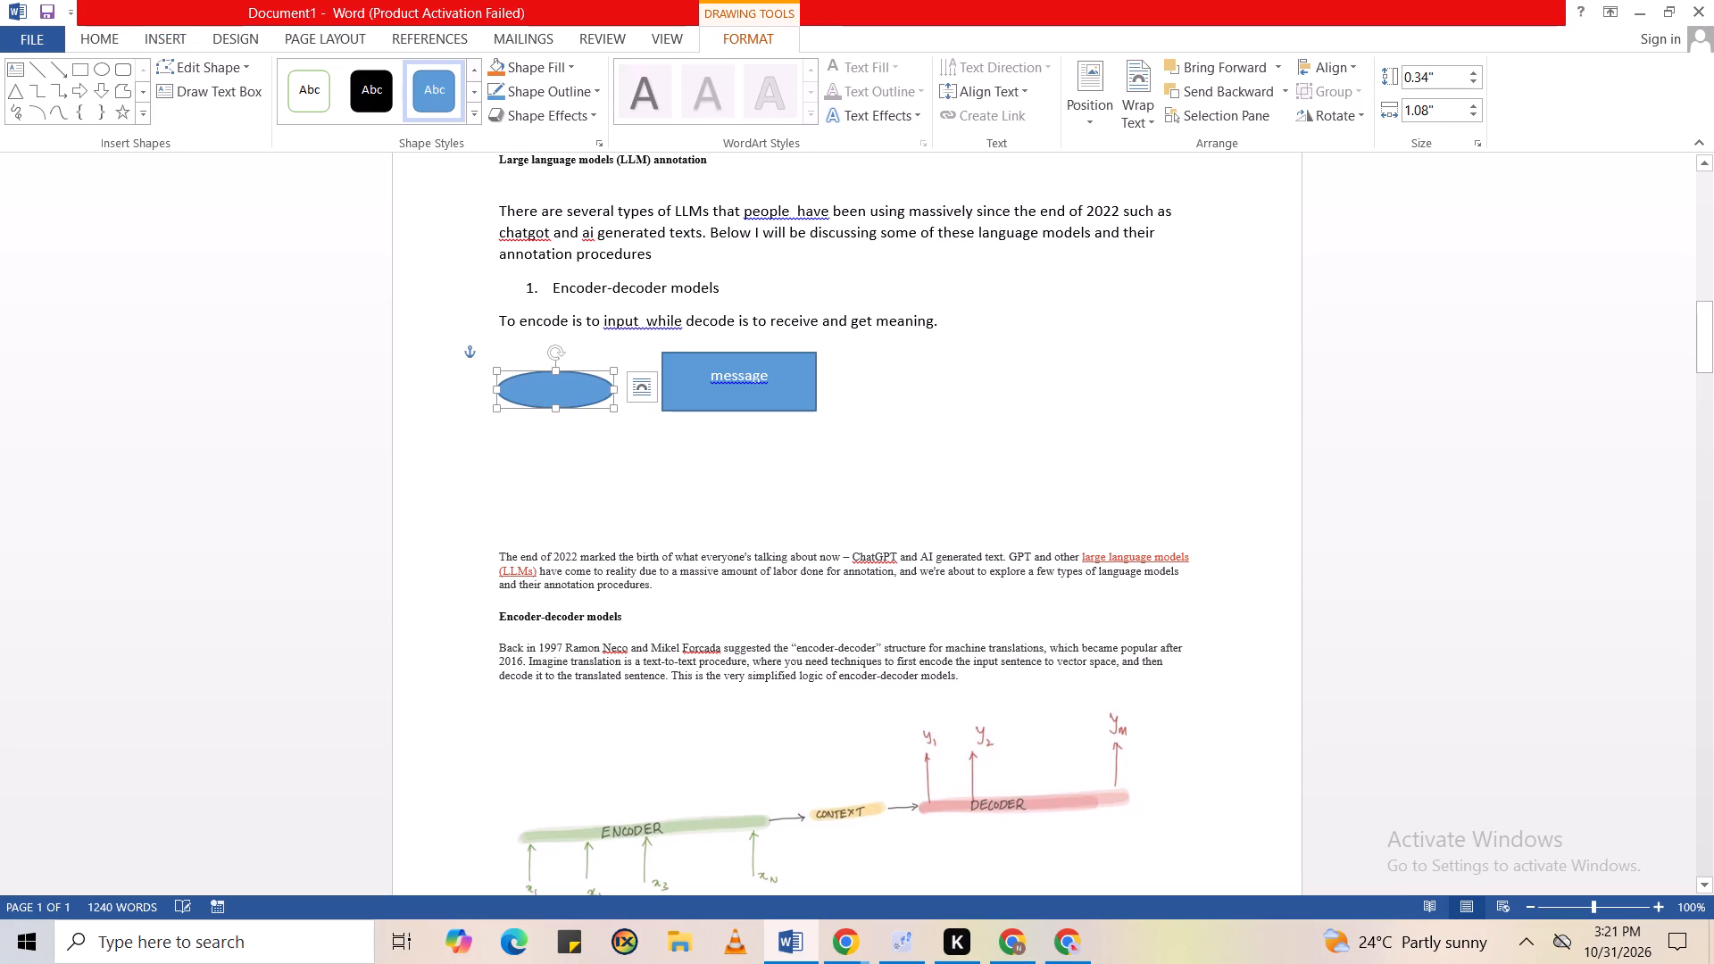
left_click_drag(909, 378, 1001, 397)
Duplicate the ellipse and place the copy on the other side of the message rectangle, at about the same level.
left_click(574, 391)
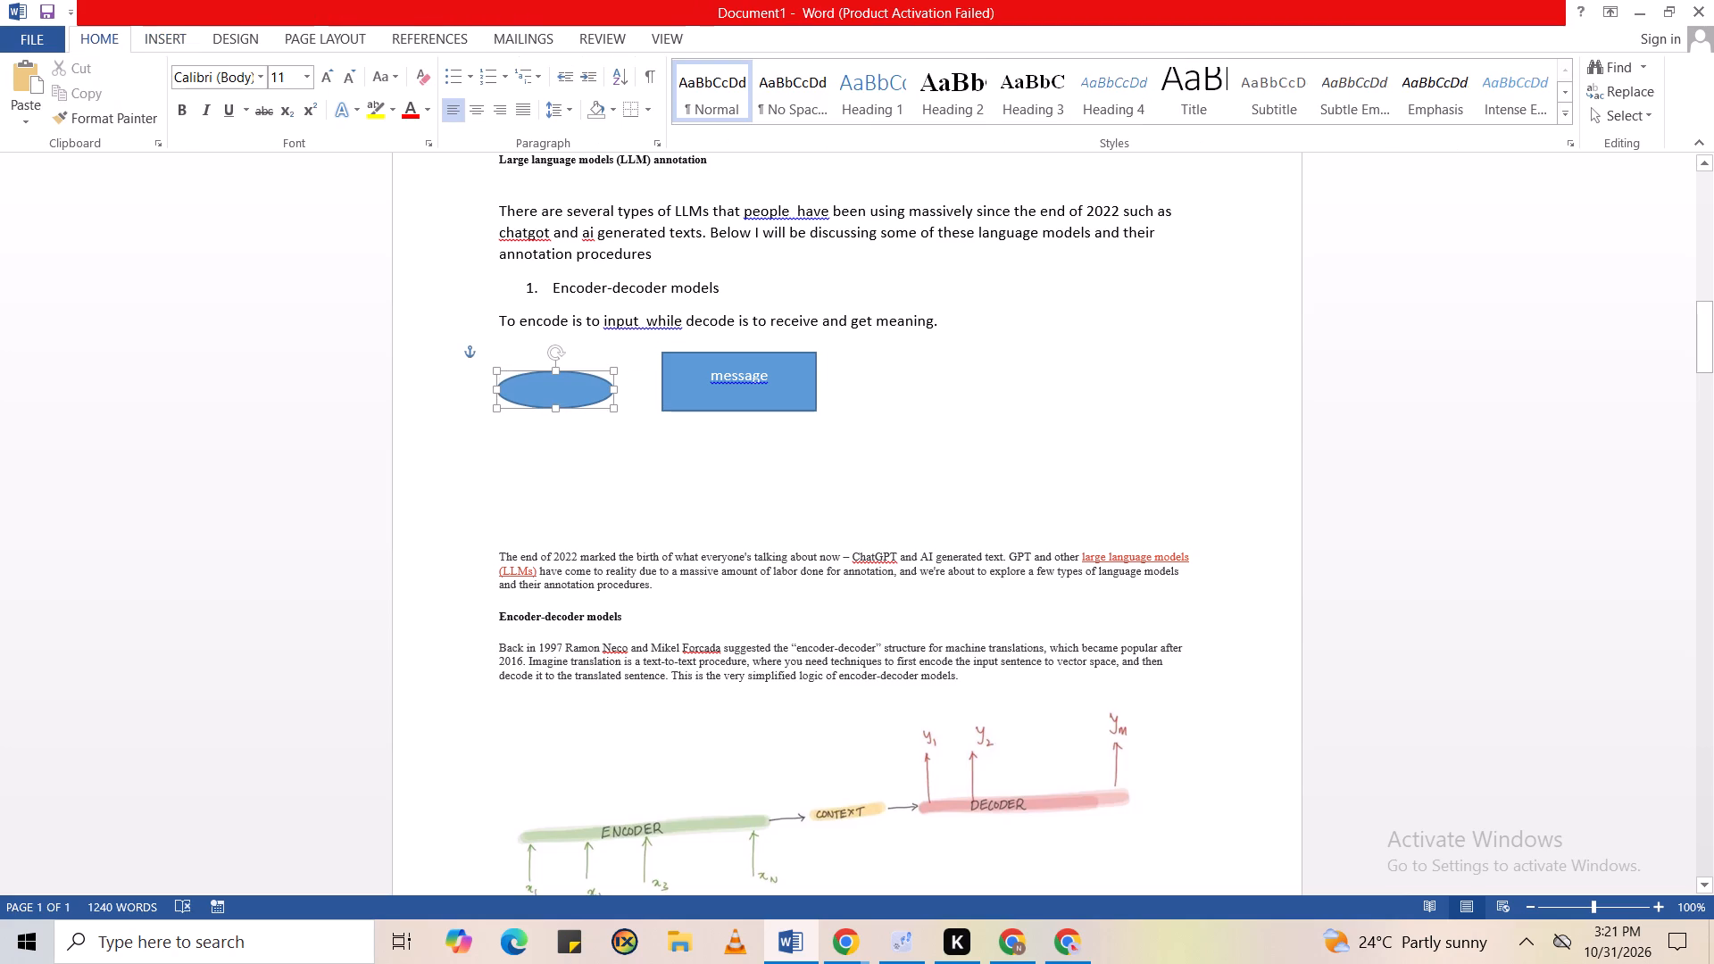
key("ctrl+c")
left_click(866, 379)
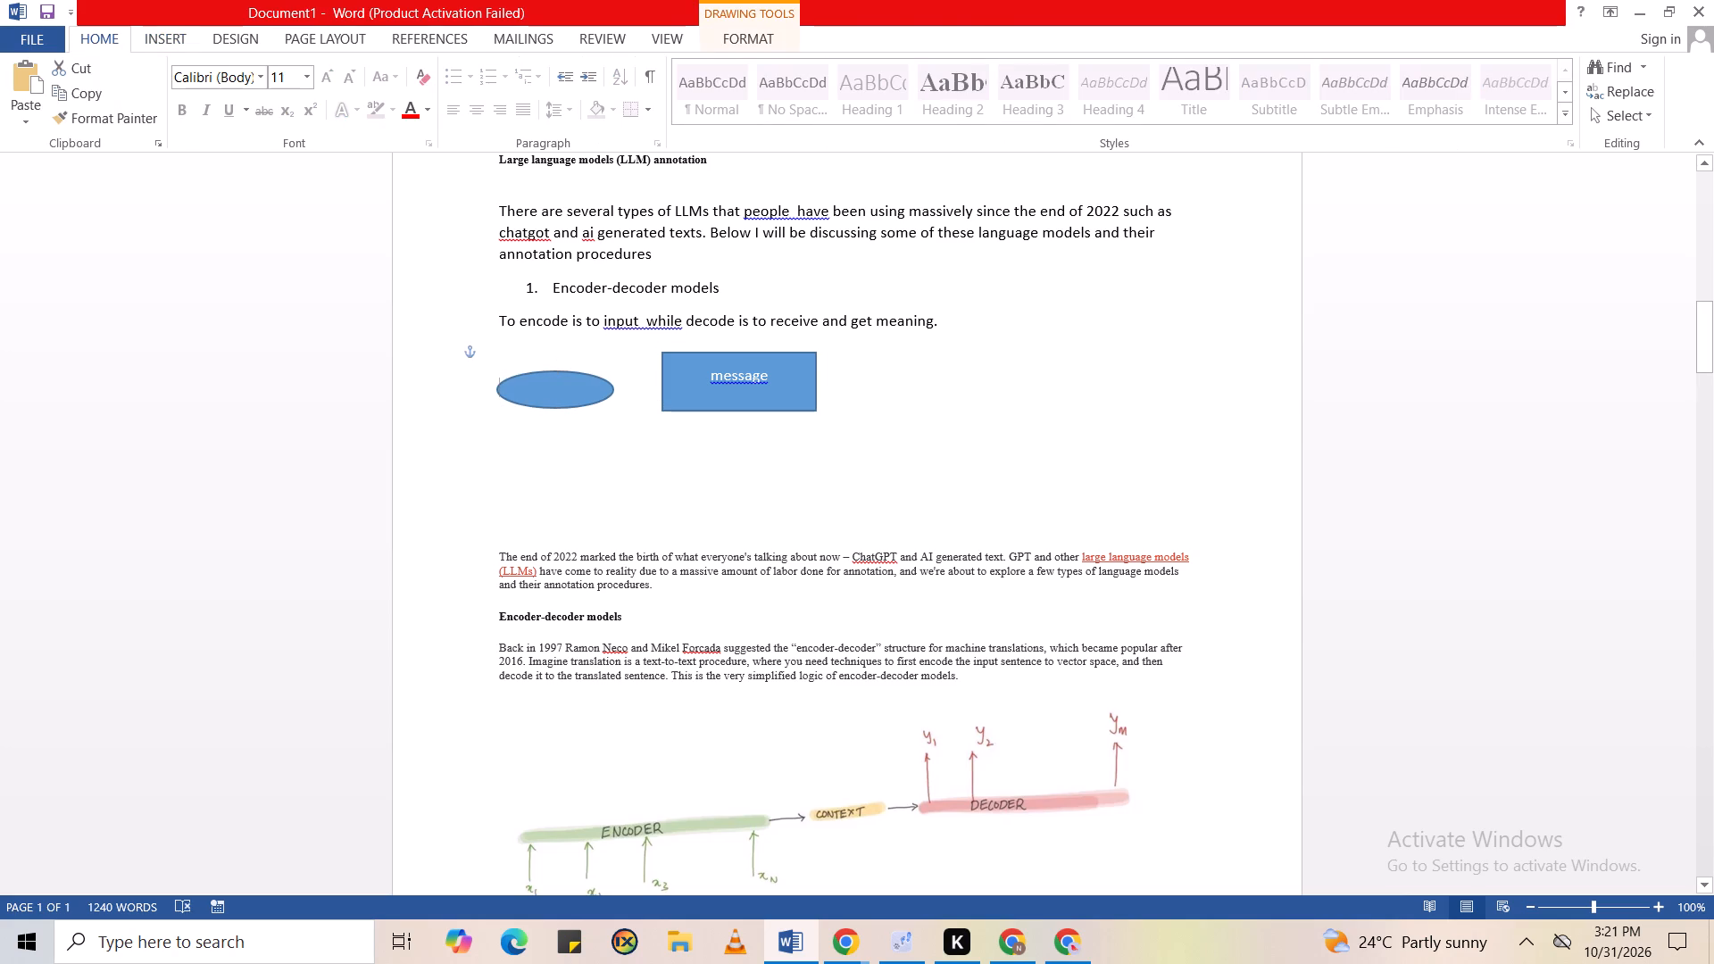
key("ctrl+v")
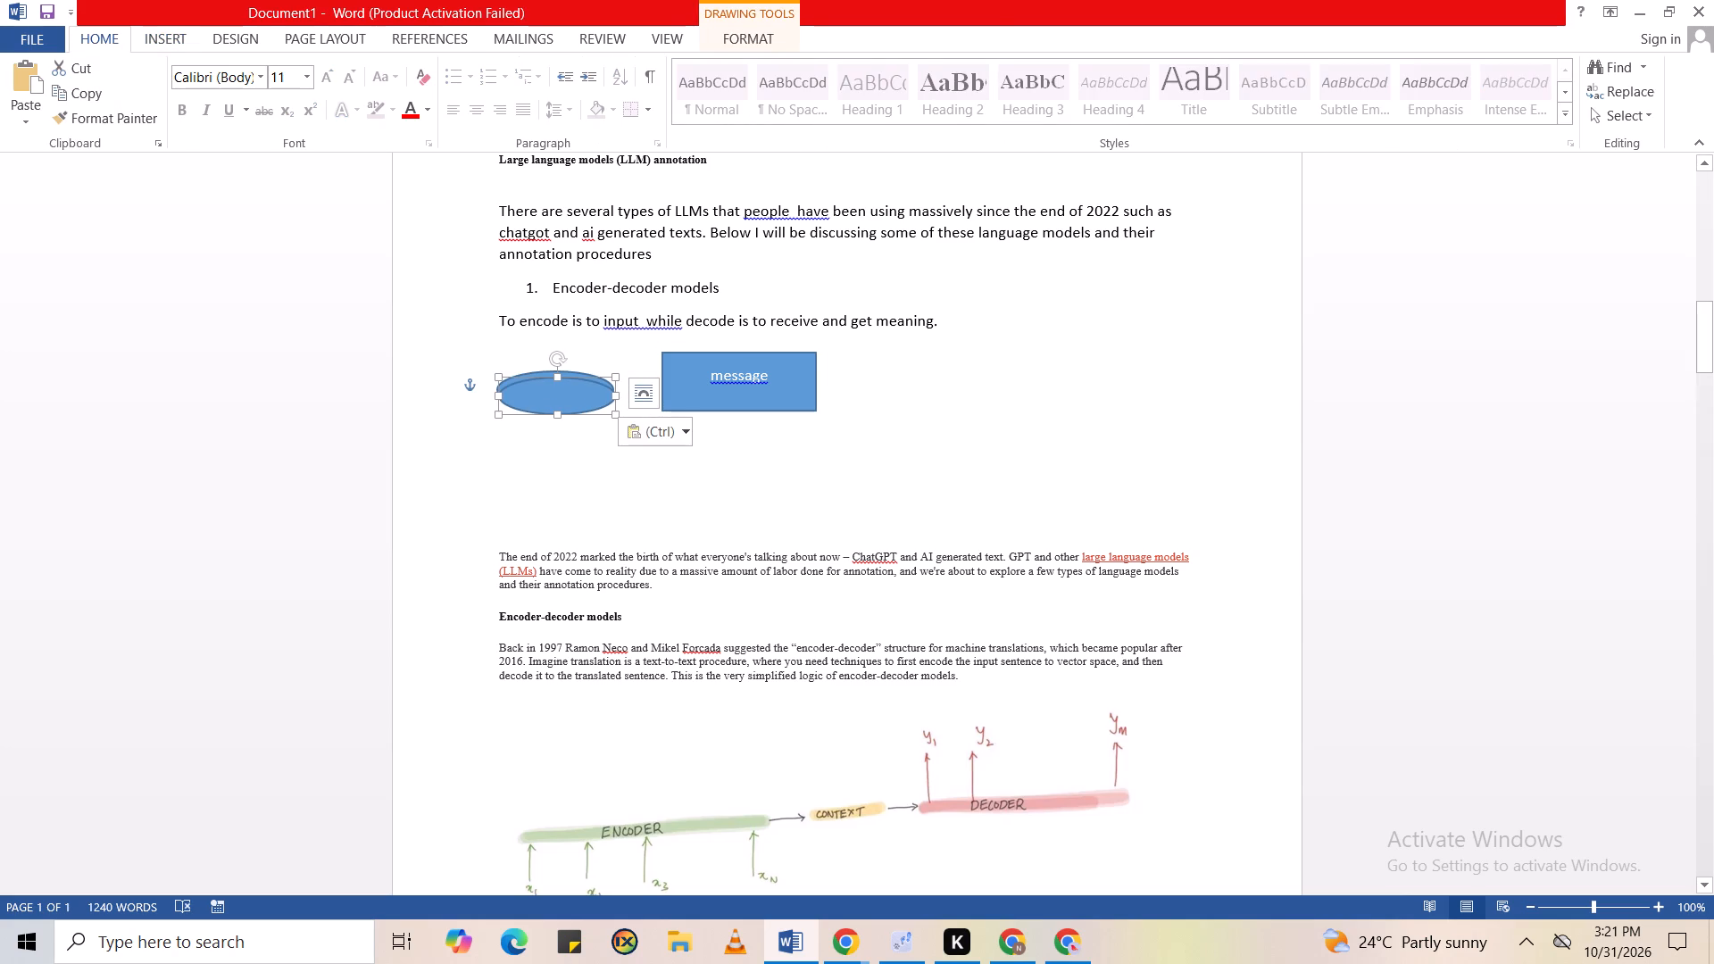
left_click_drag(583, 395, 977, 376)
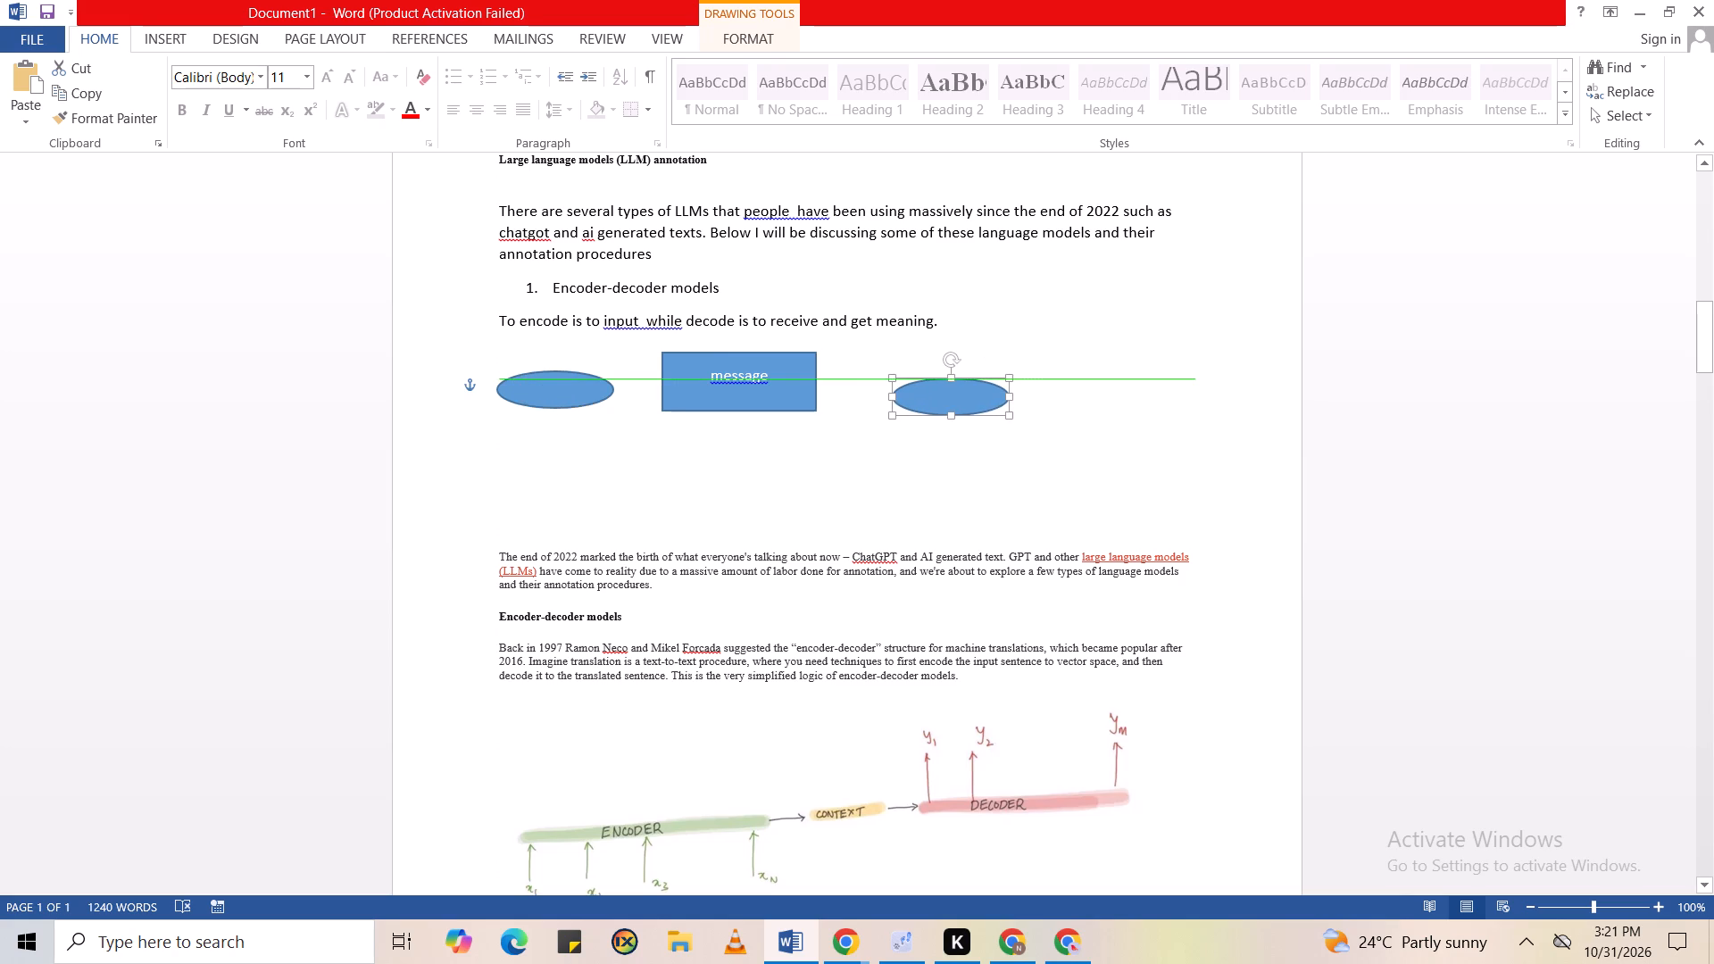
left_click_drag(977, 376, 983, 373)
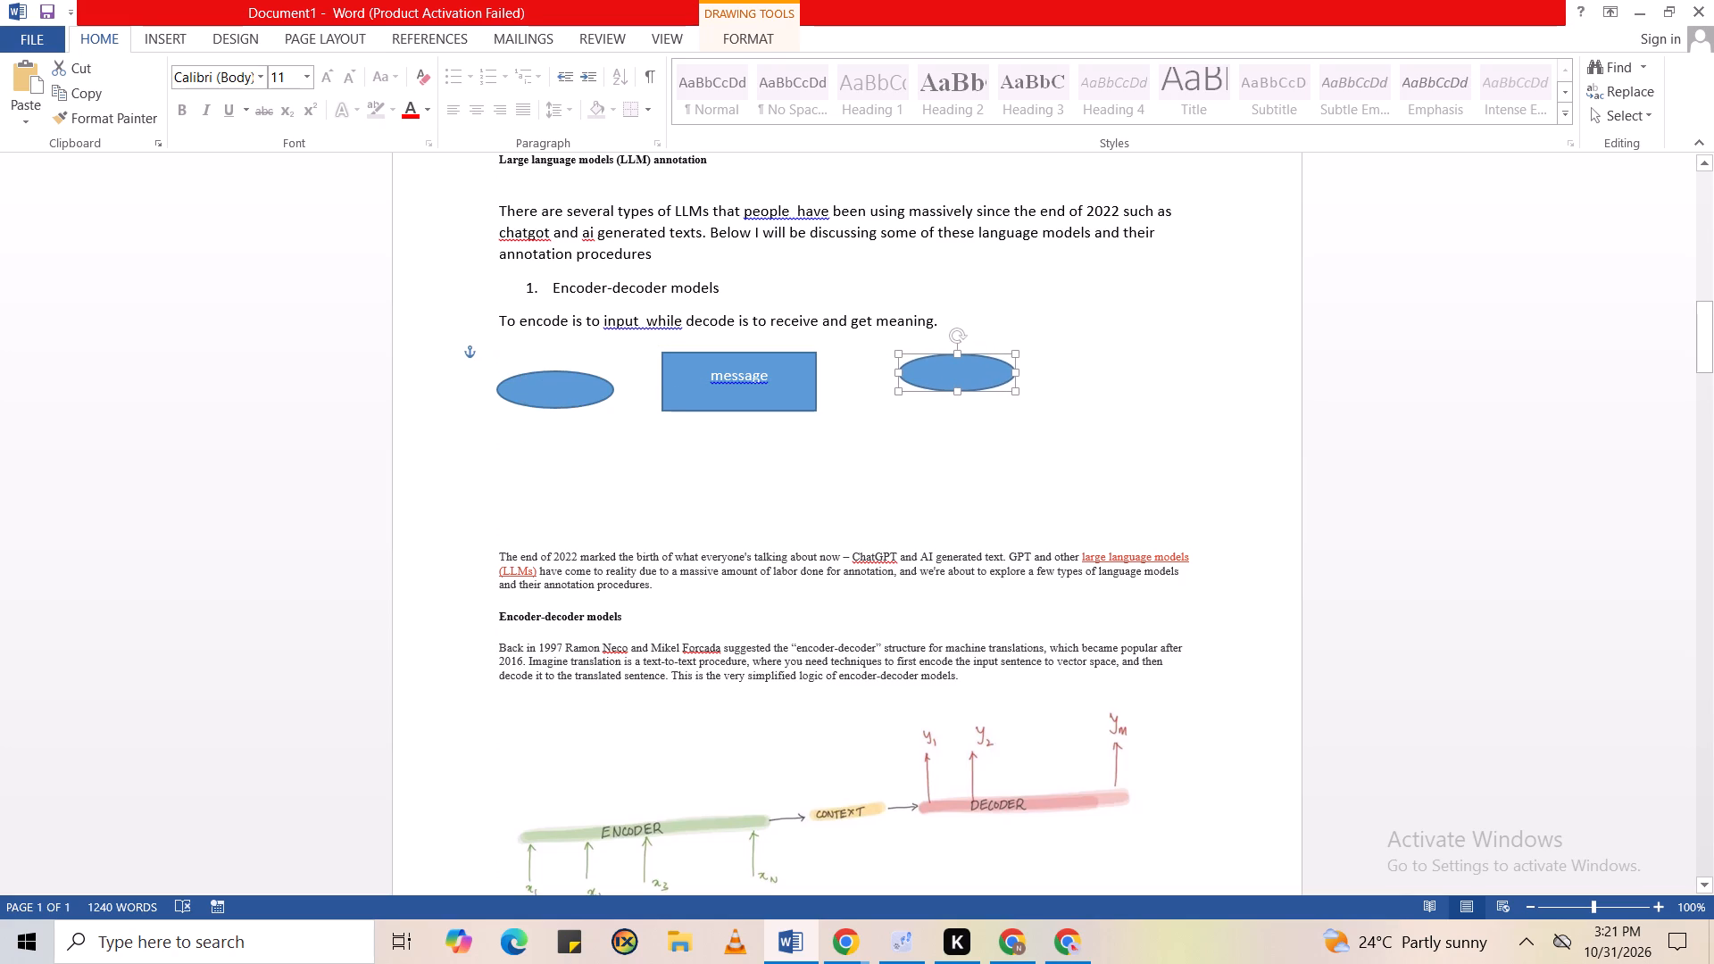
left_click_drag(983, 373, 985, 381)
Label the ellipse to the left of the rectangle "Encoder".
double_click(566, 389)
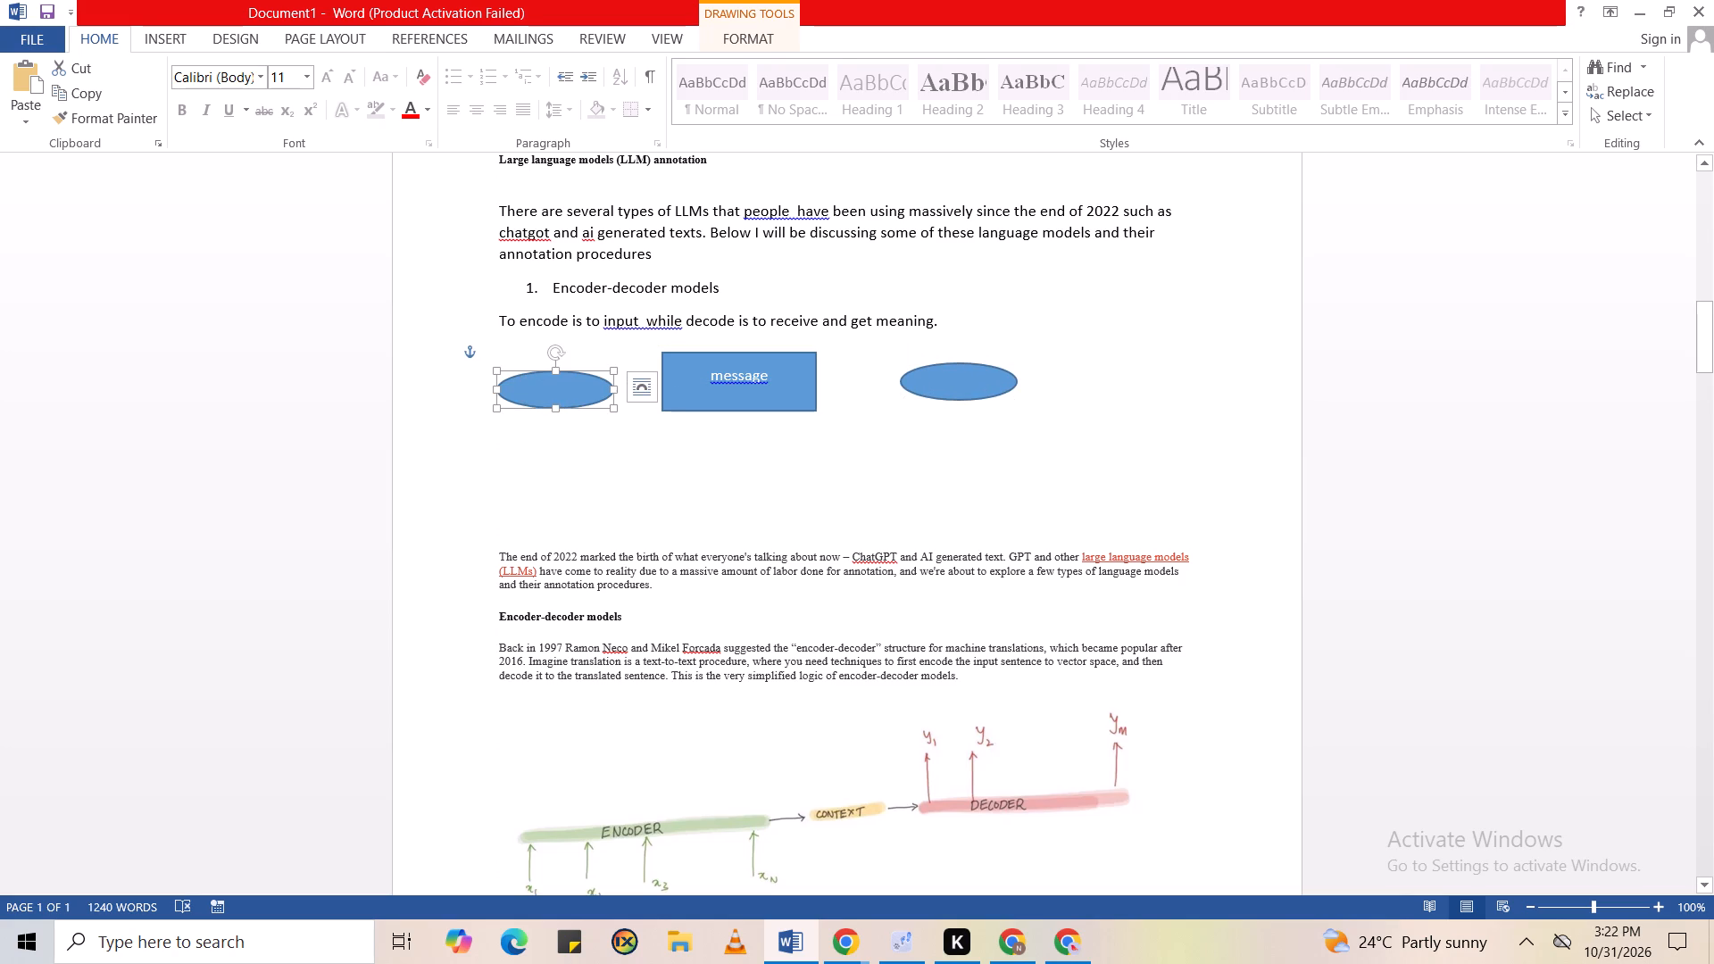
type("enc")
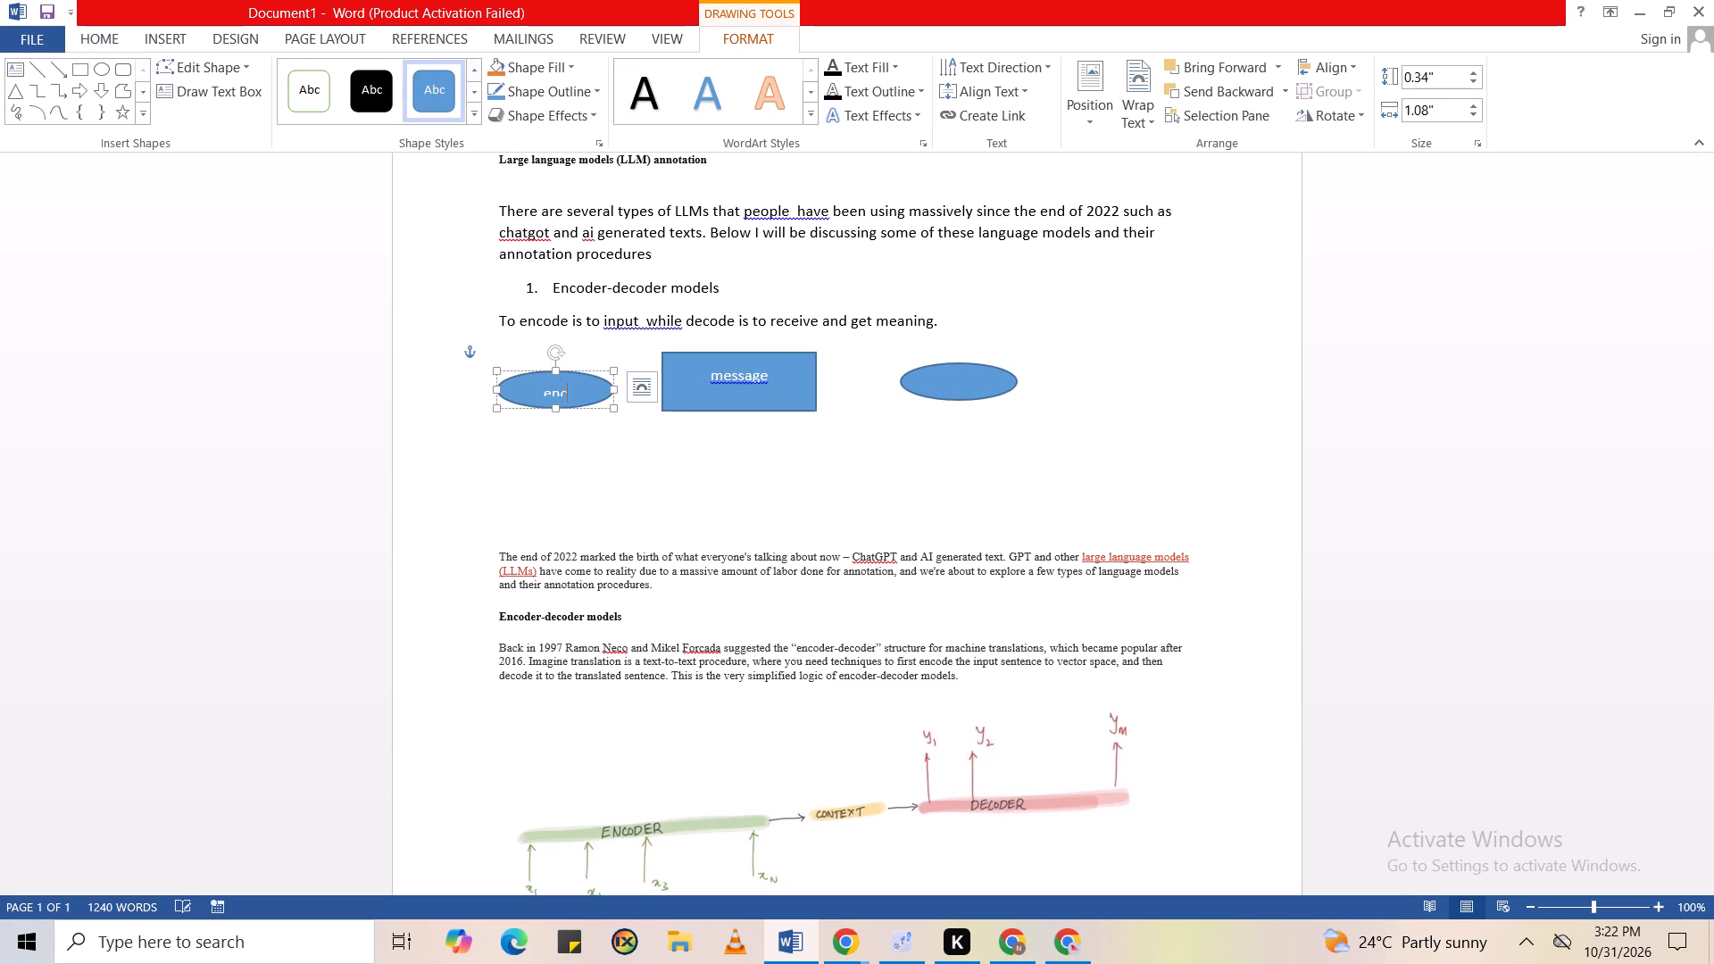
key("o")
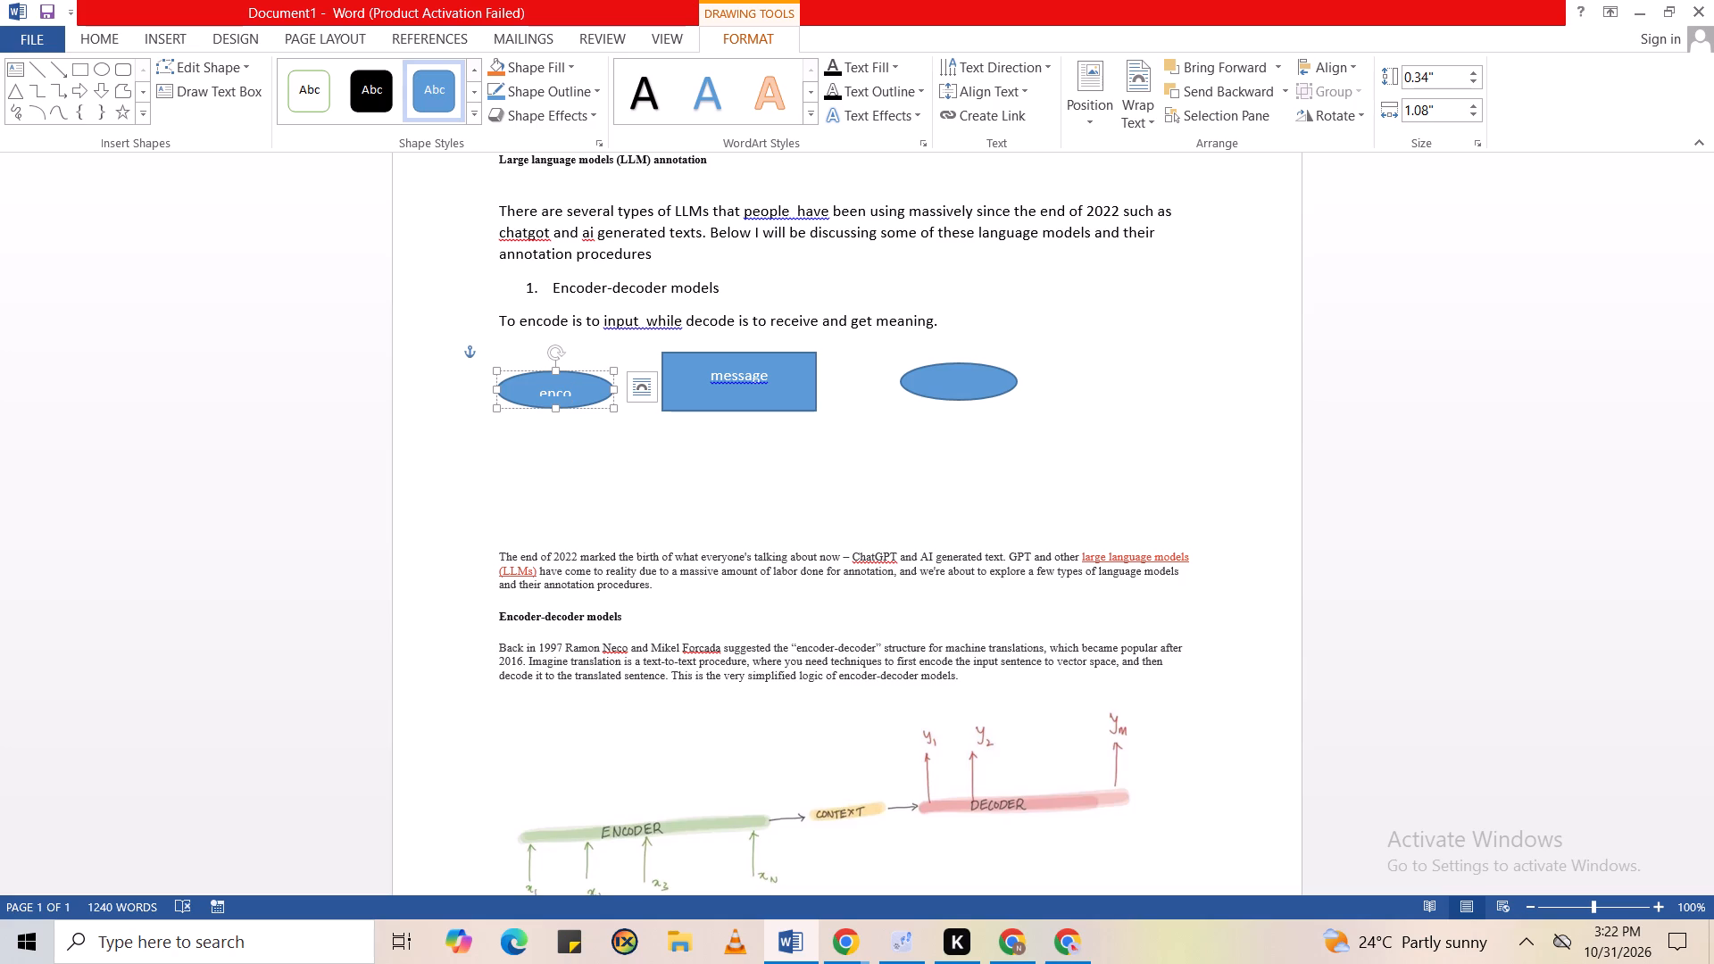
key("d")
type("er")
key("space")
Extend the rectangle's label to read "Message/context".
left_click_drag(757, 385, 774, 380)
left_click(774, 380)
type("/conten")
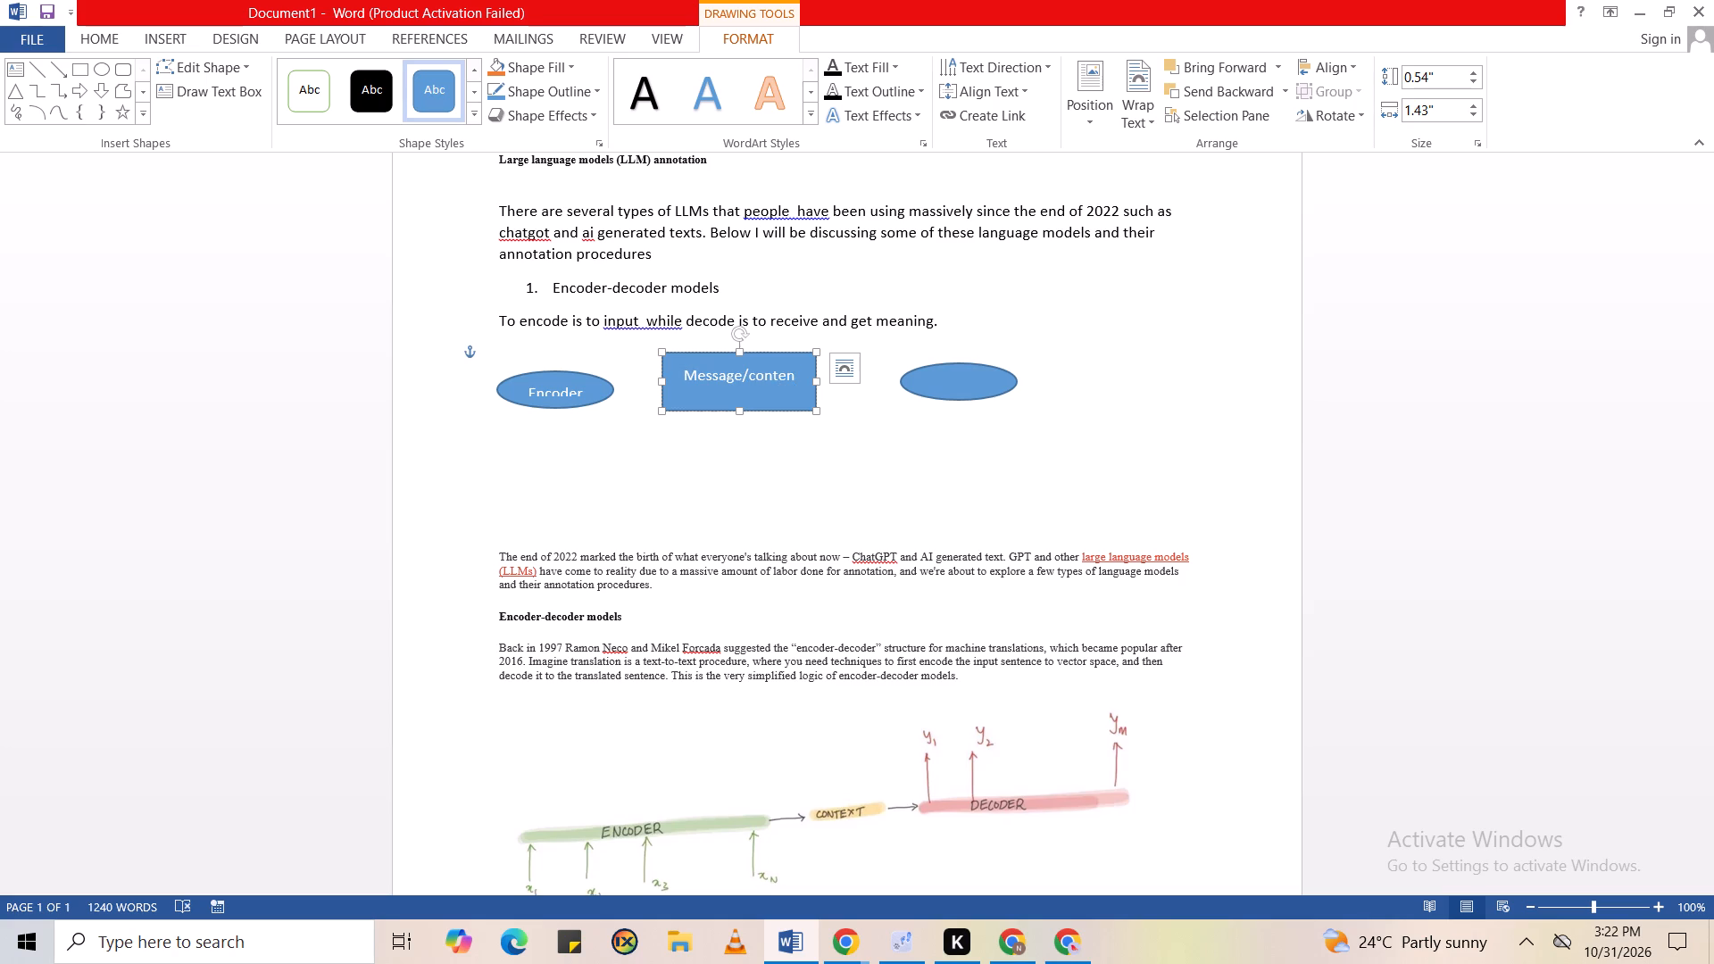
key("BackSpace")
type("xt")
Label the ellipse to the right of the rectangle "decode" and increase that ellipse's height to about 0.43".
left_click(961, 383)
left_click(961, 383)
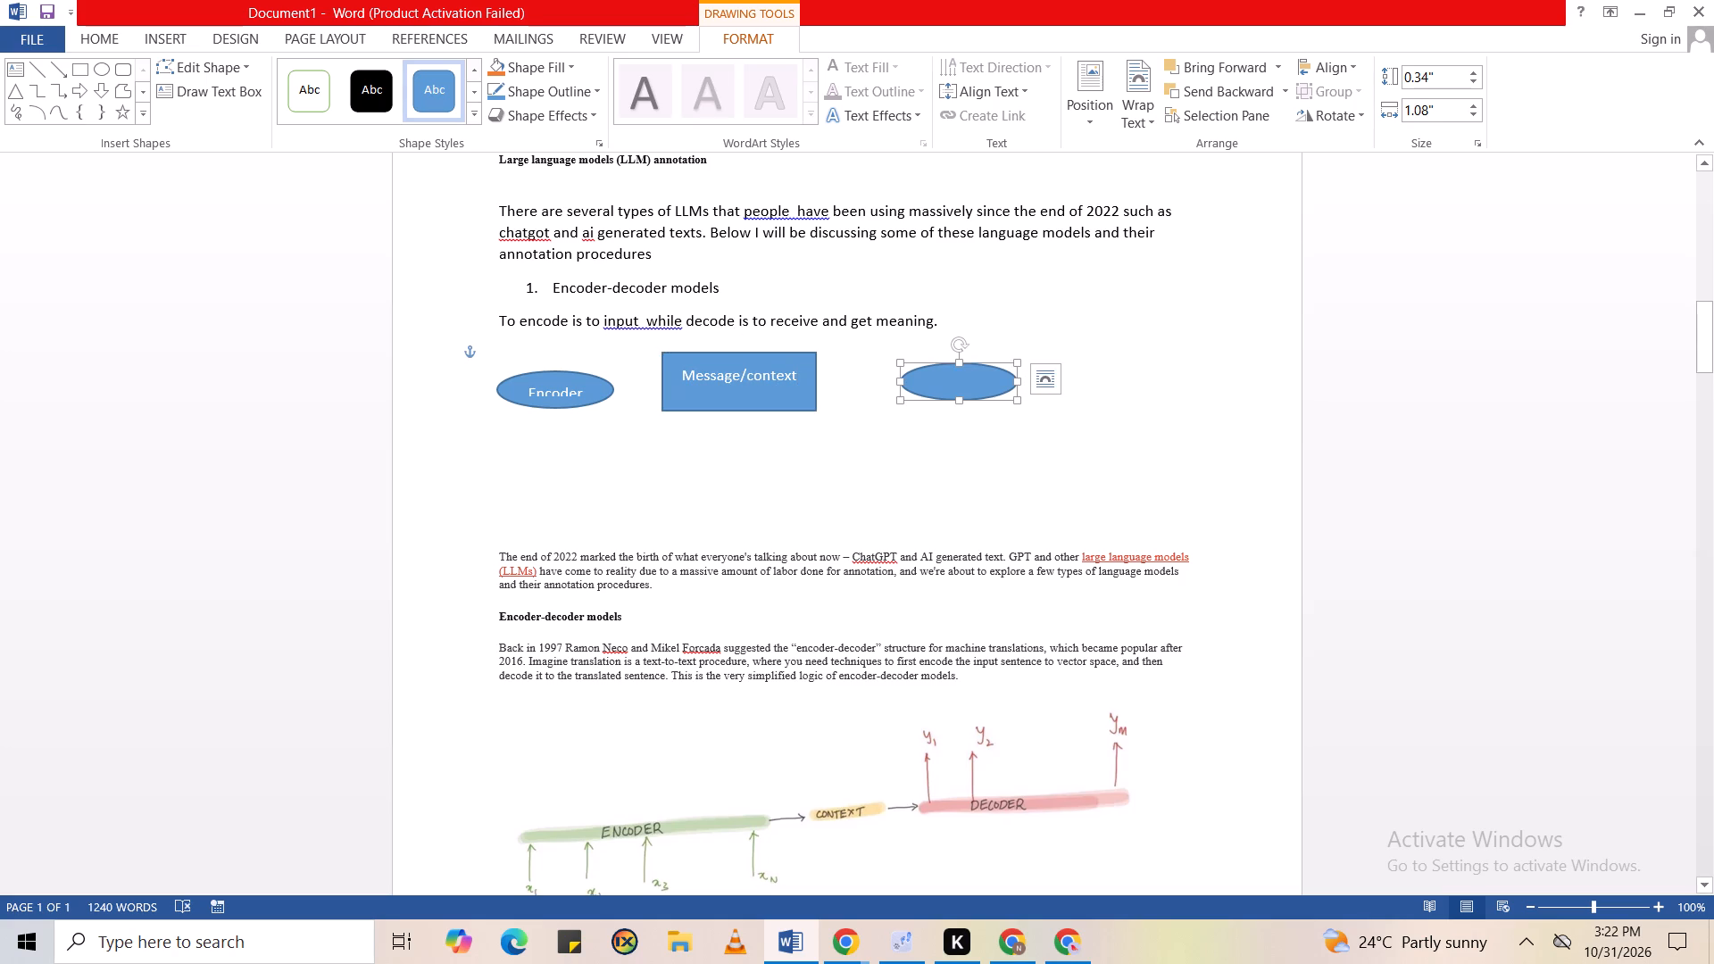
type("deconder")
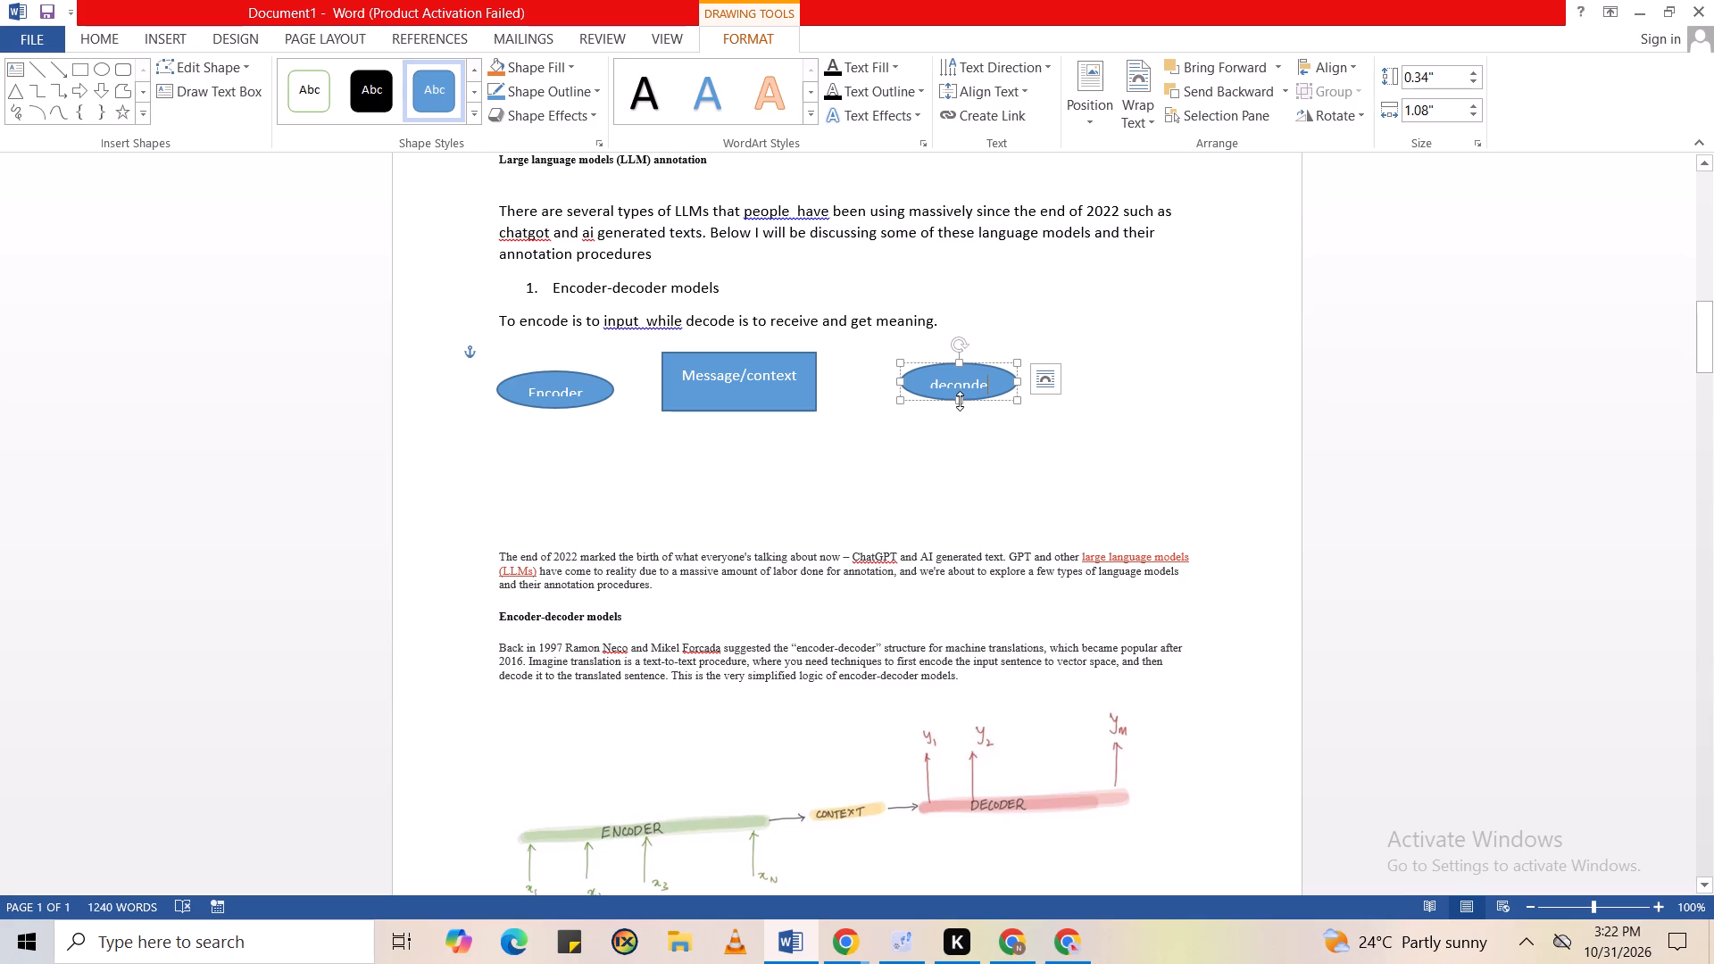
left_click_drag(960, 401, 962, 409)
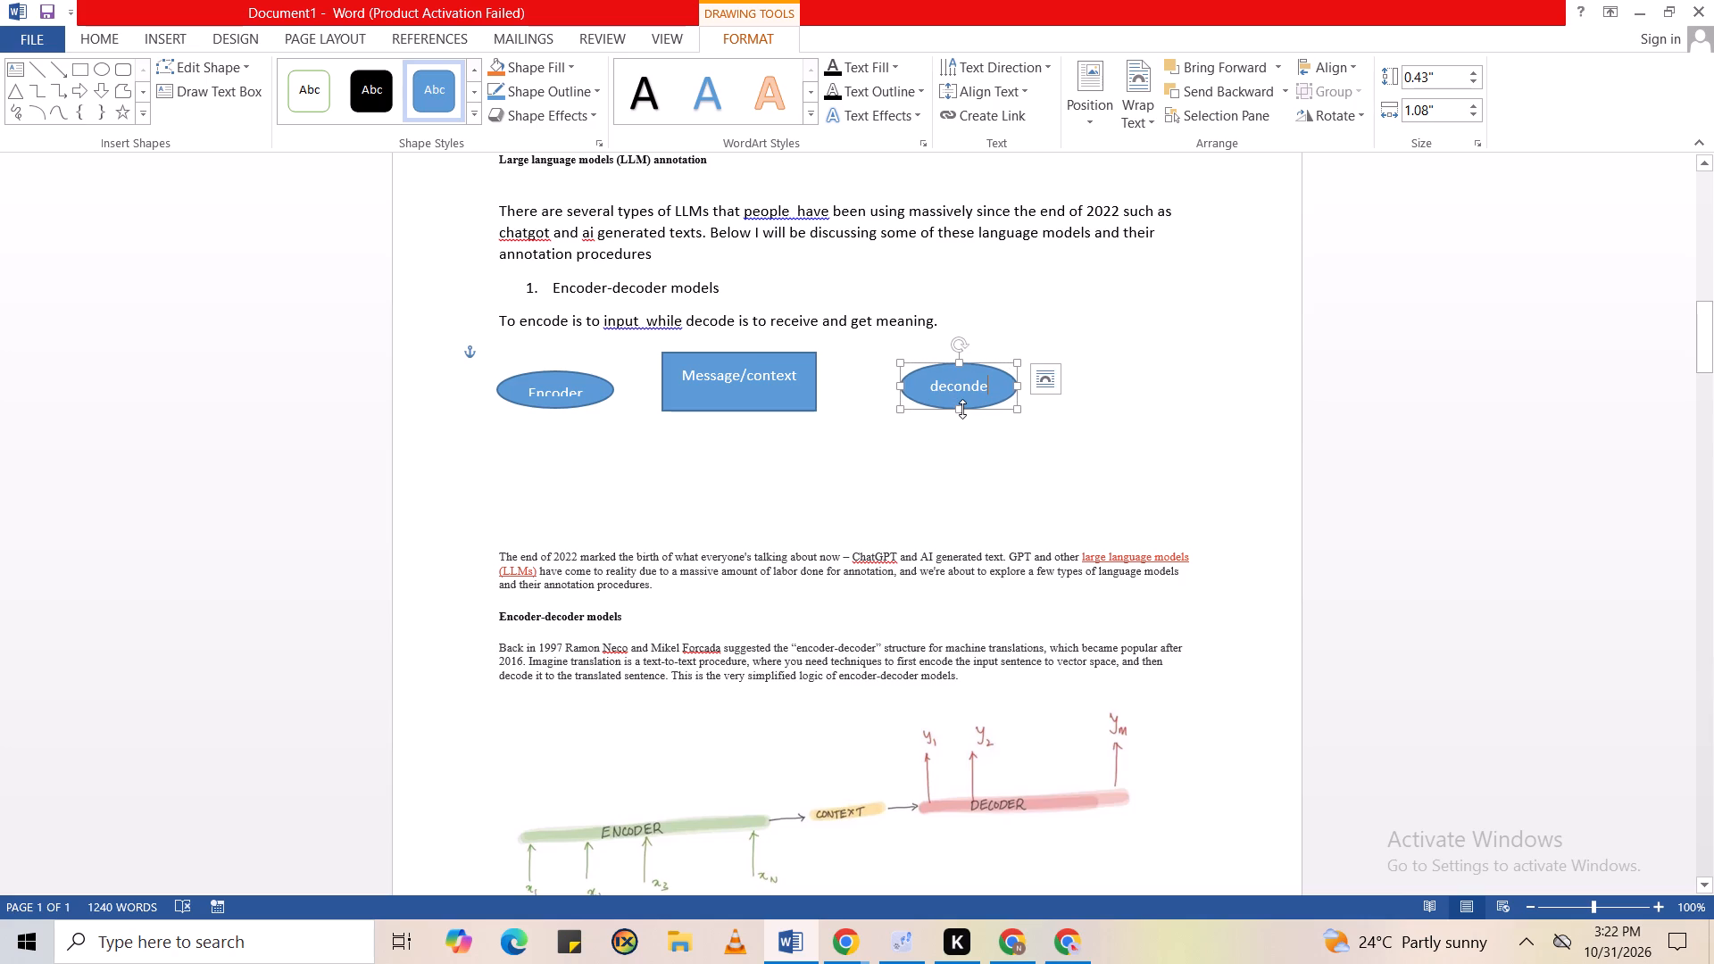
key("r")
key("BackSpace")
left_click(1020, 396)
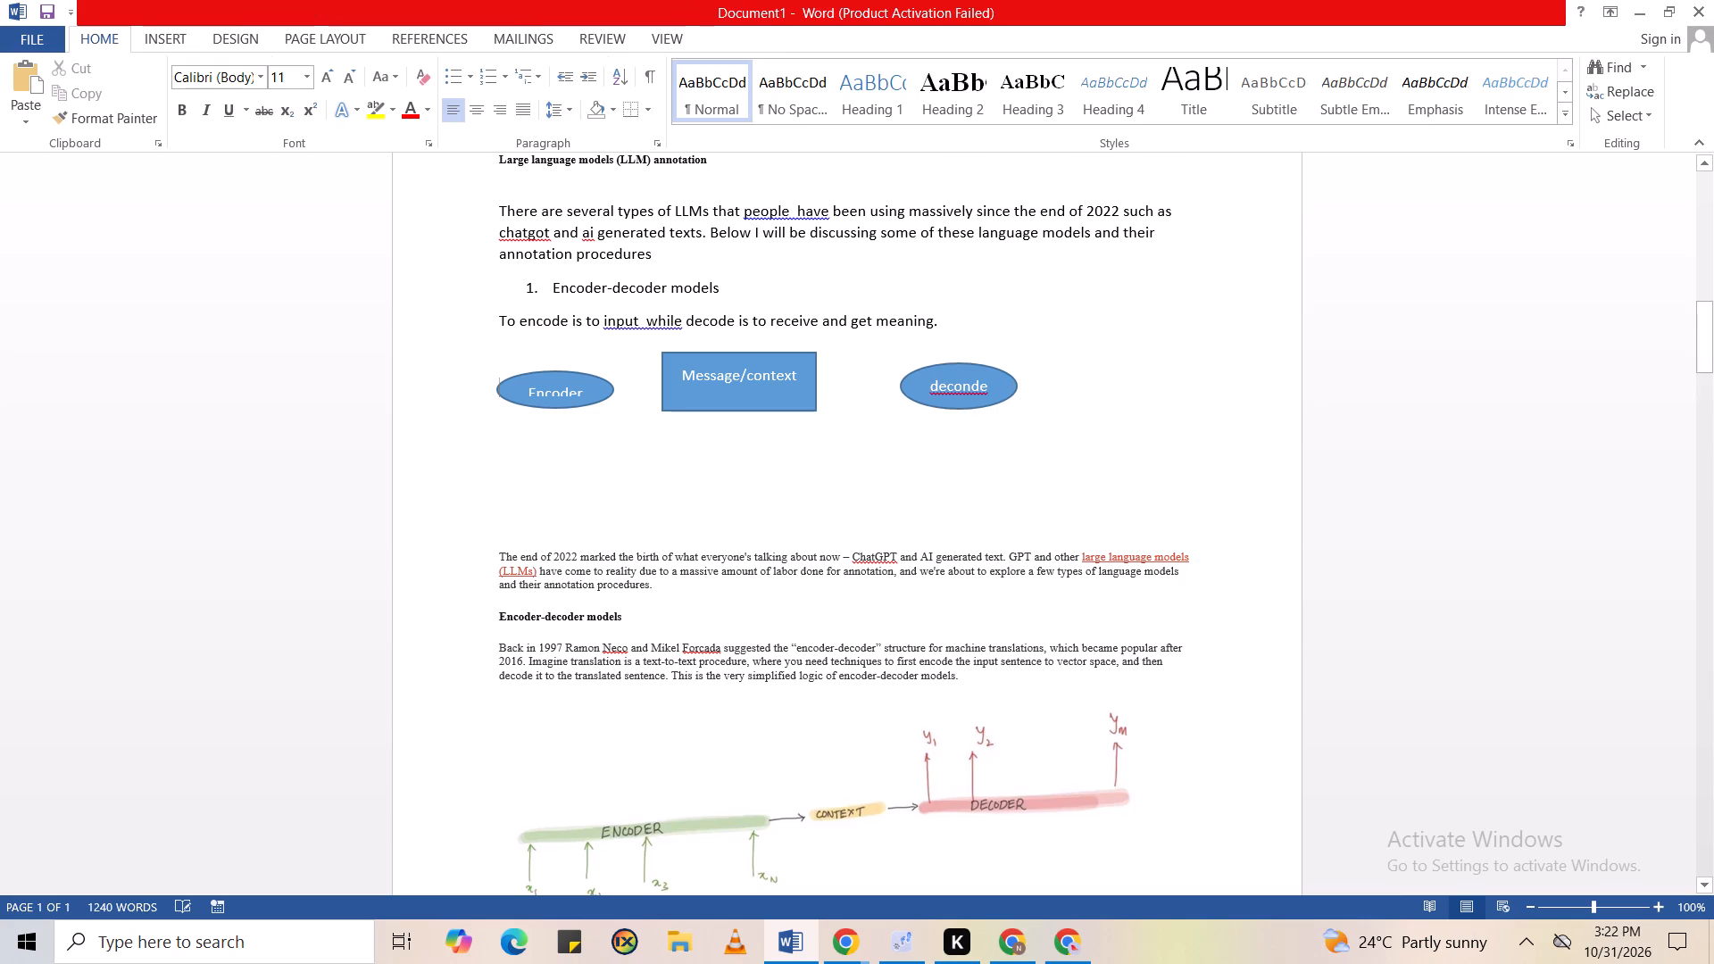
left_click(998, 388)
key("BackSpace")
key("BackSpace")
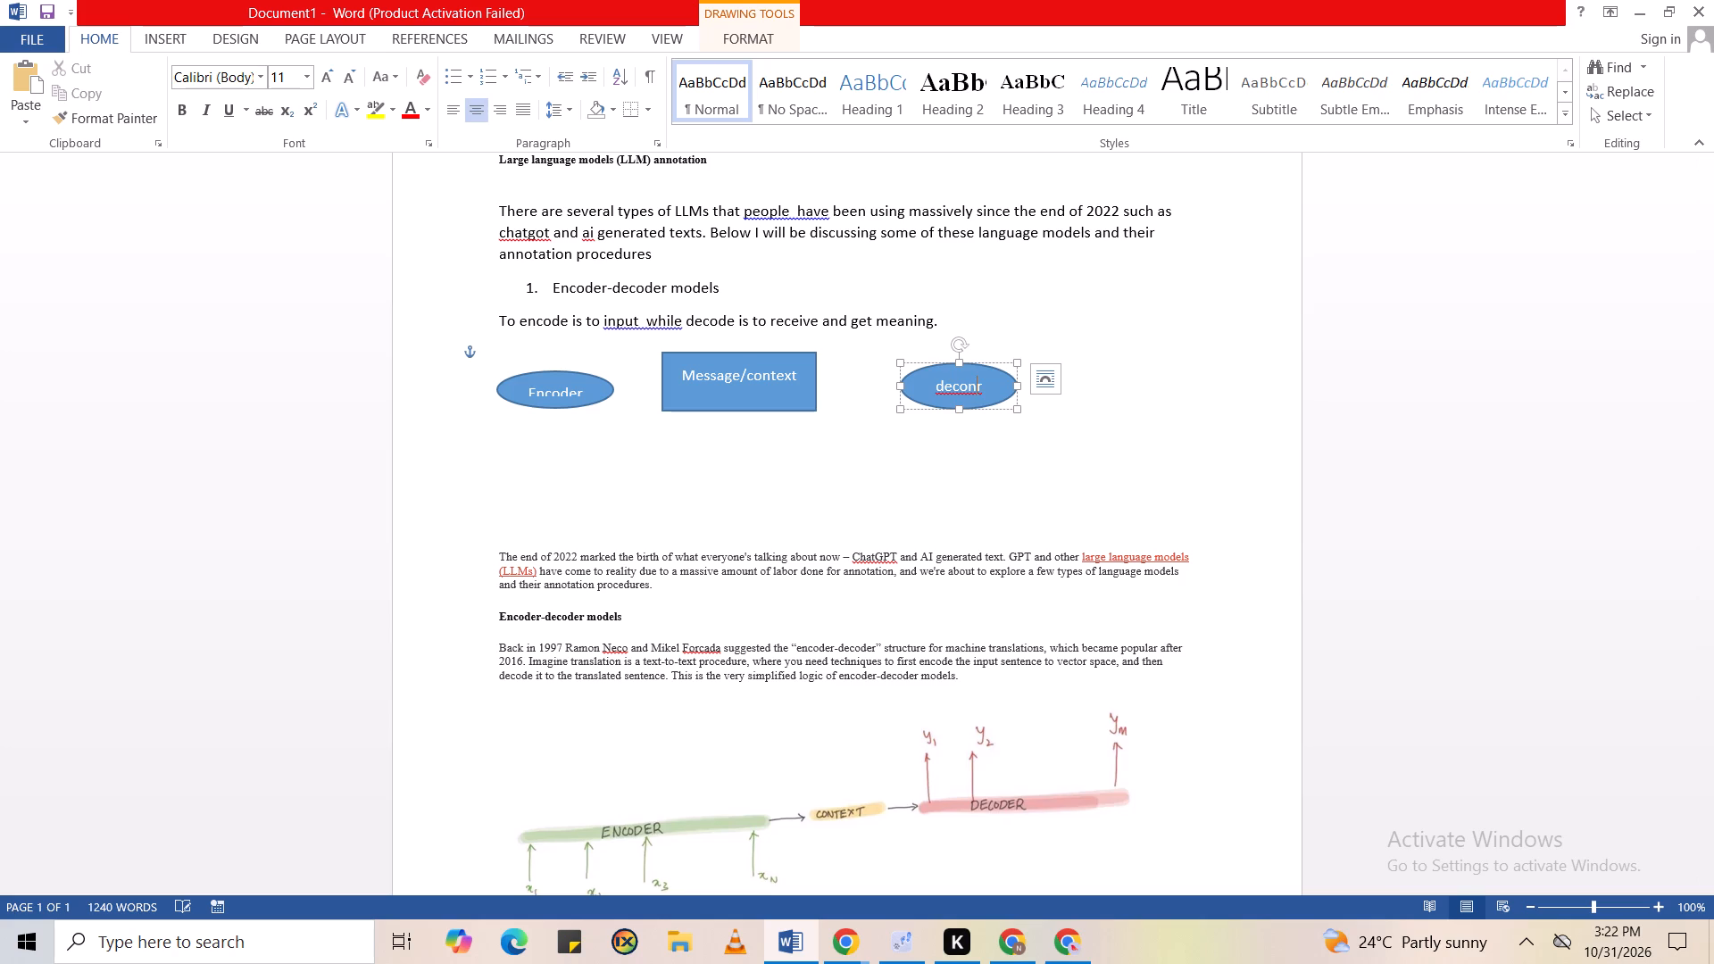
key("BackSpace")
key("Delete")
type("de")
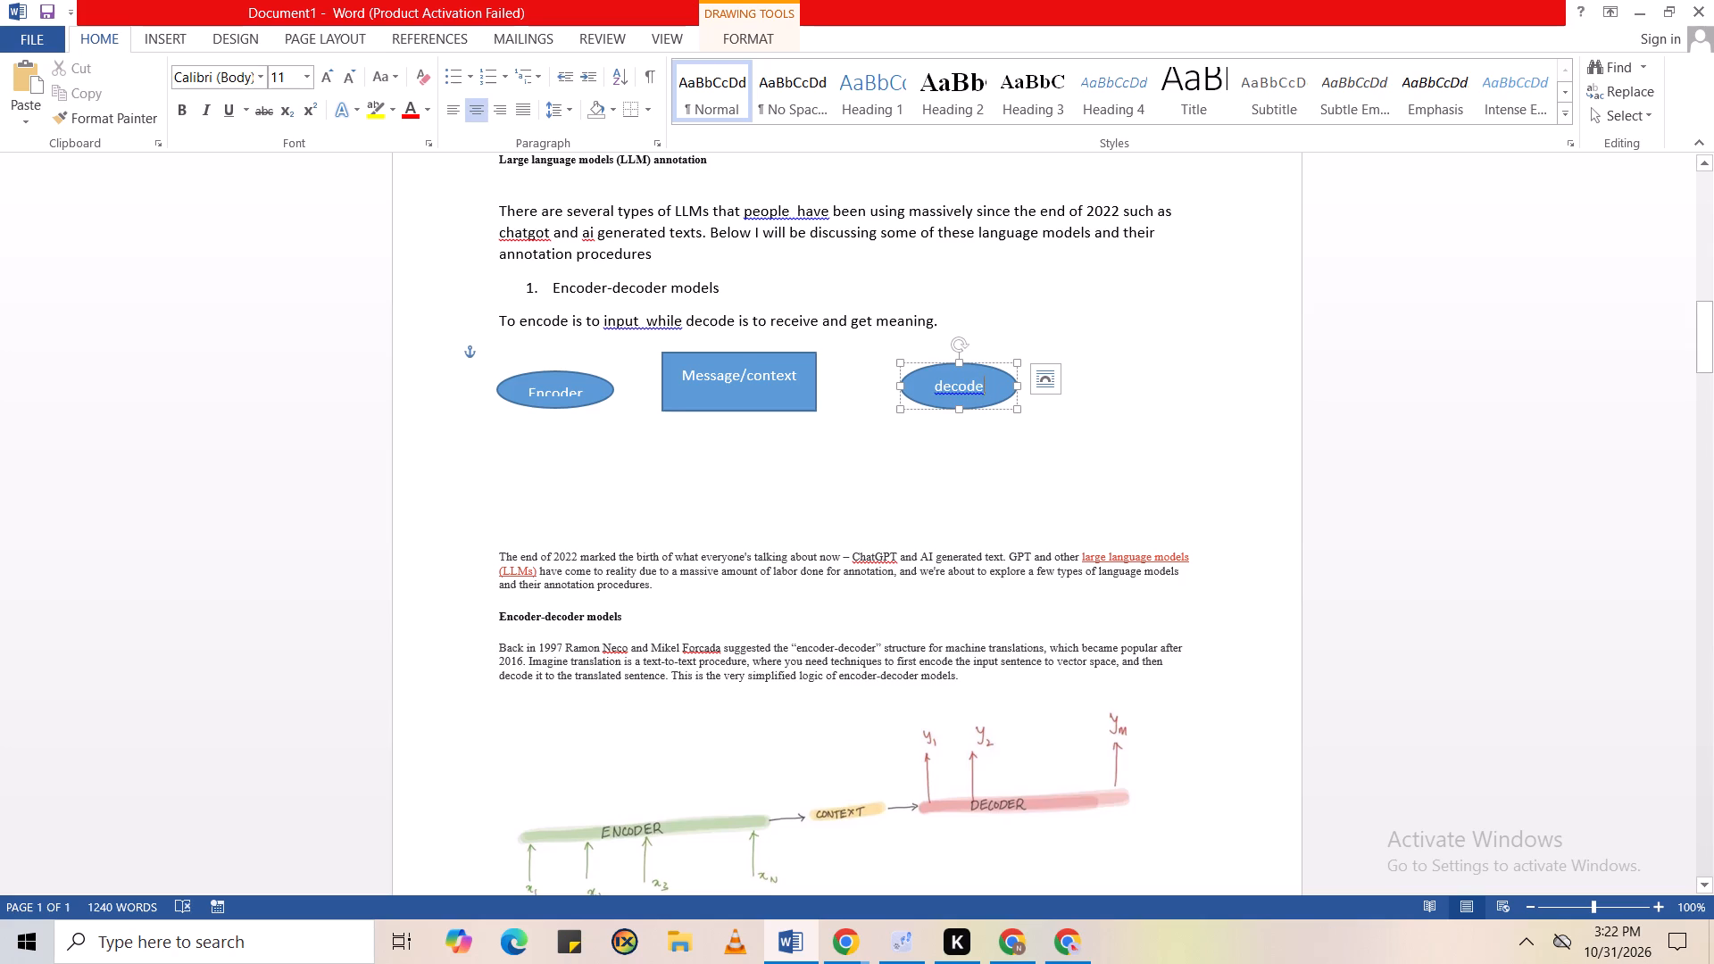
Shorten the Encoder ellipse's label to "Encode" and make the ellipse taller so the whole word fits.
left_click(545, 391)
left_click(583, 388)
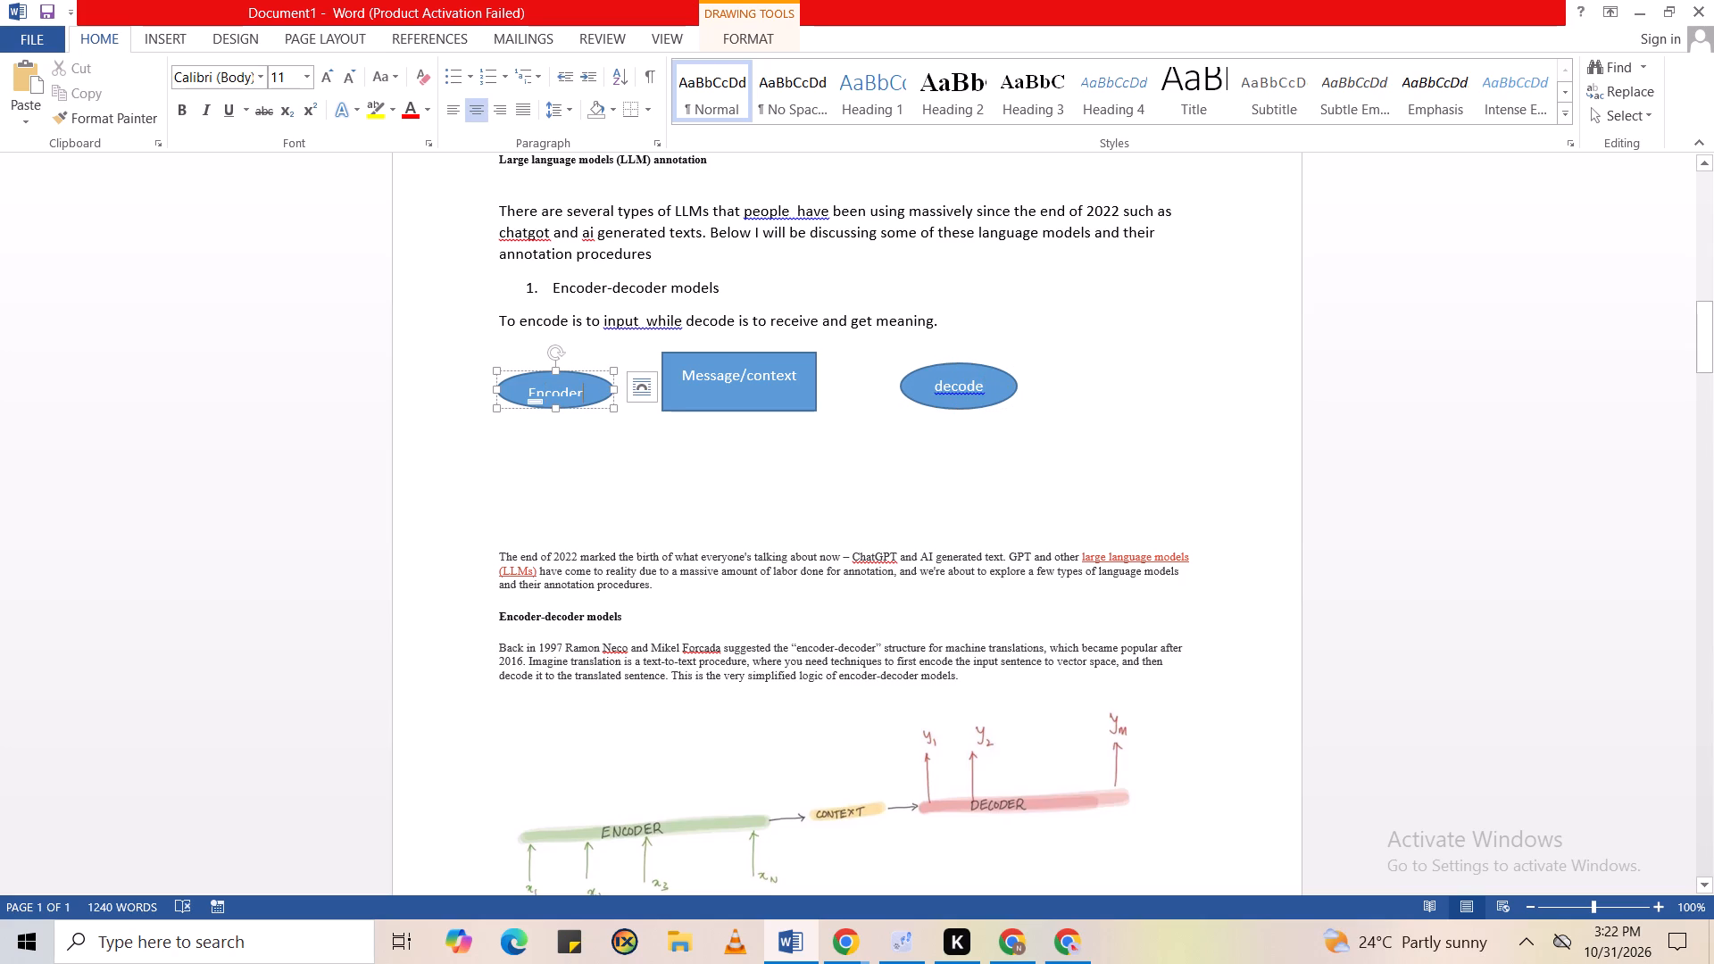
key("BackSpace")
left_click_drag(553, 409, 551, 439)
left_click(567, 494)
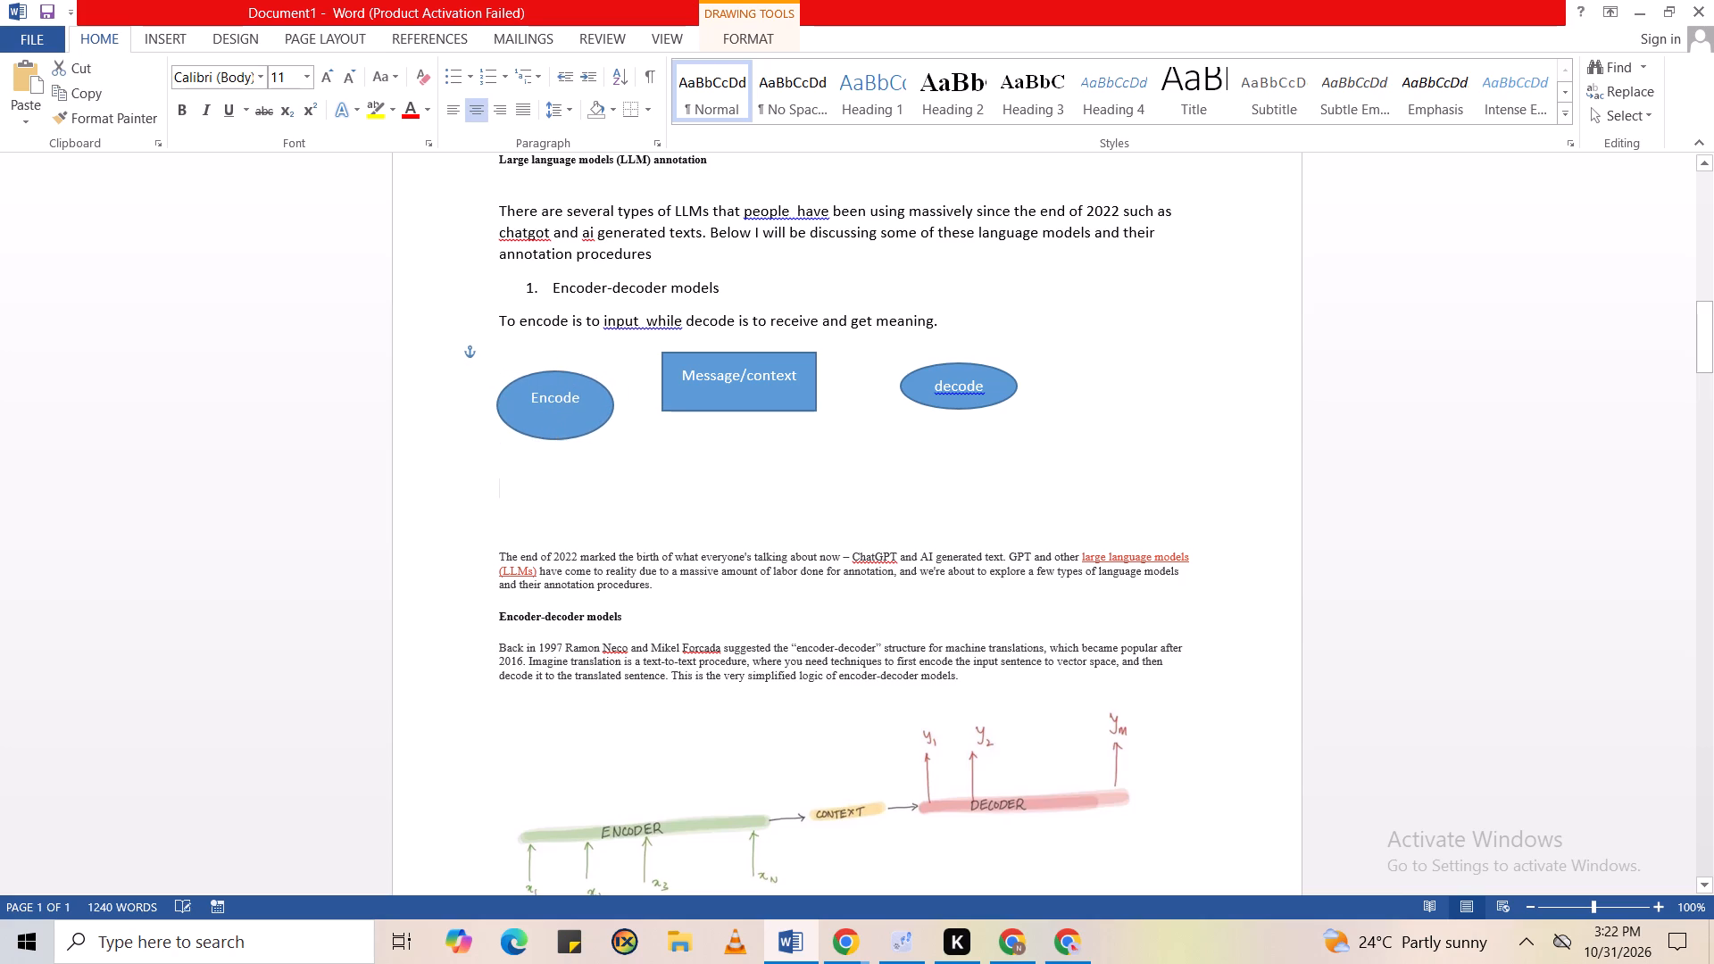
Make the decode ellipse taller, extending it downward.
left_click(982, 400)
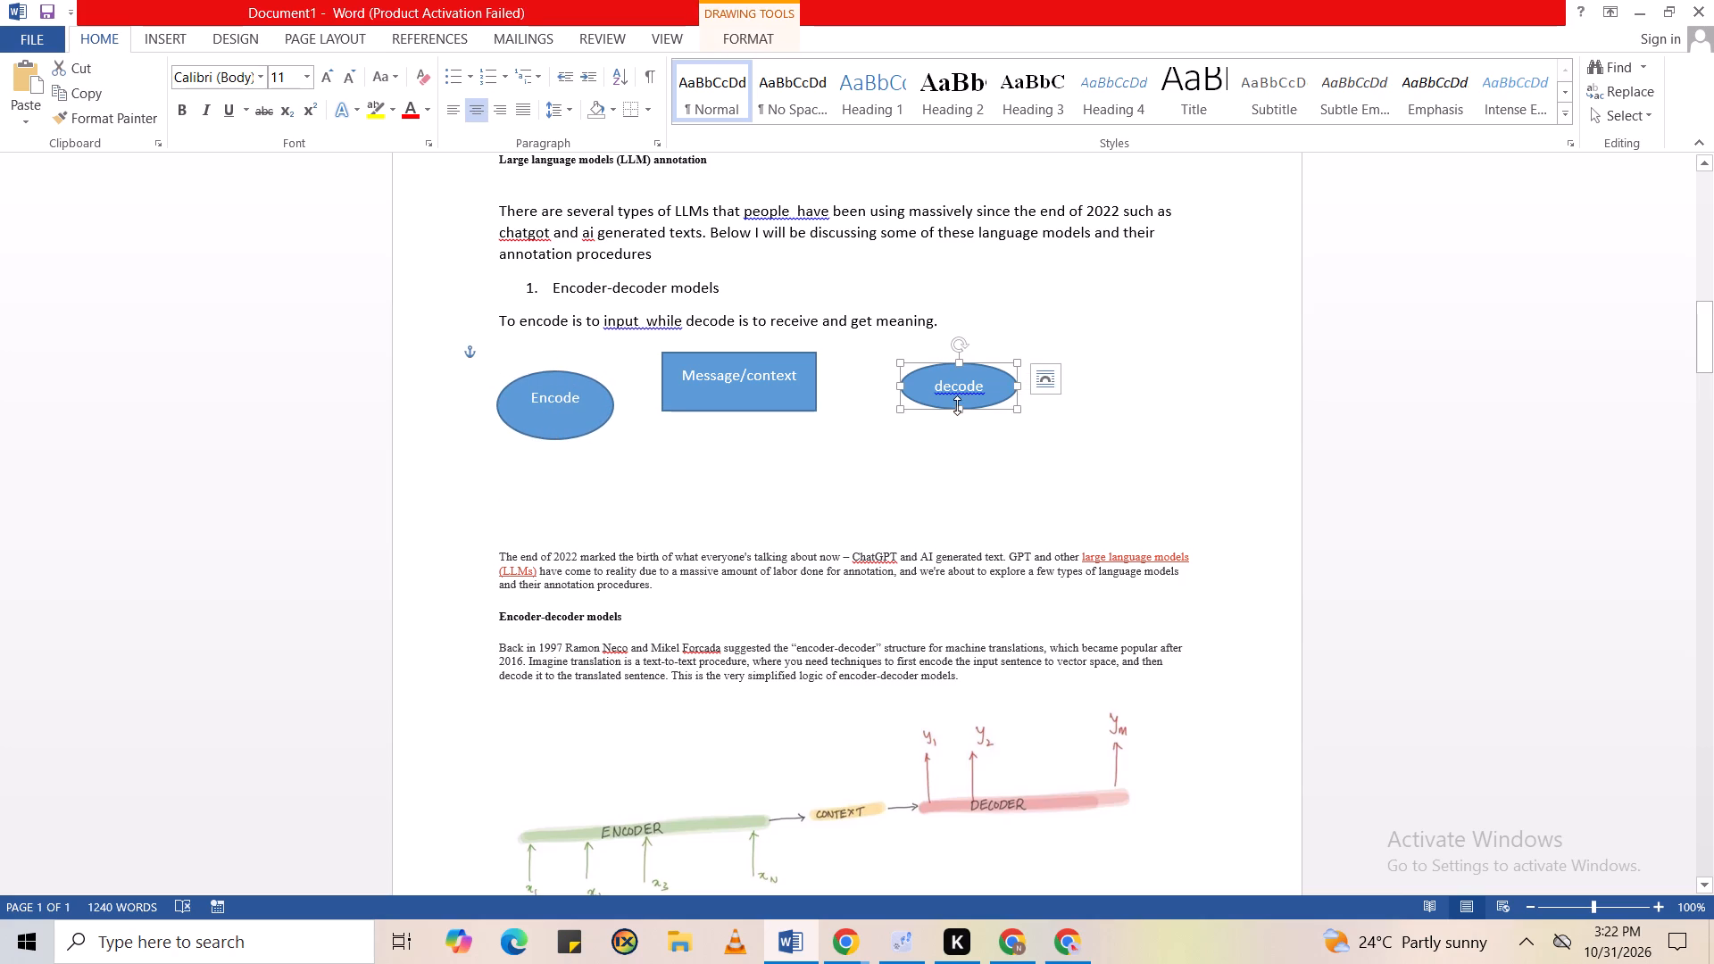
left_click_drag(959, 407, 965, 429)
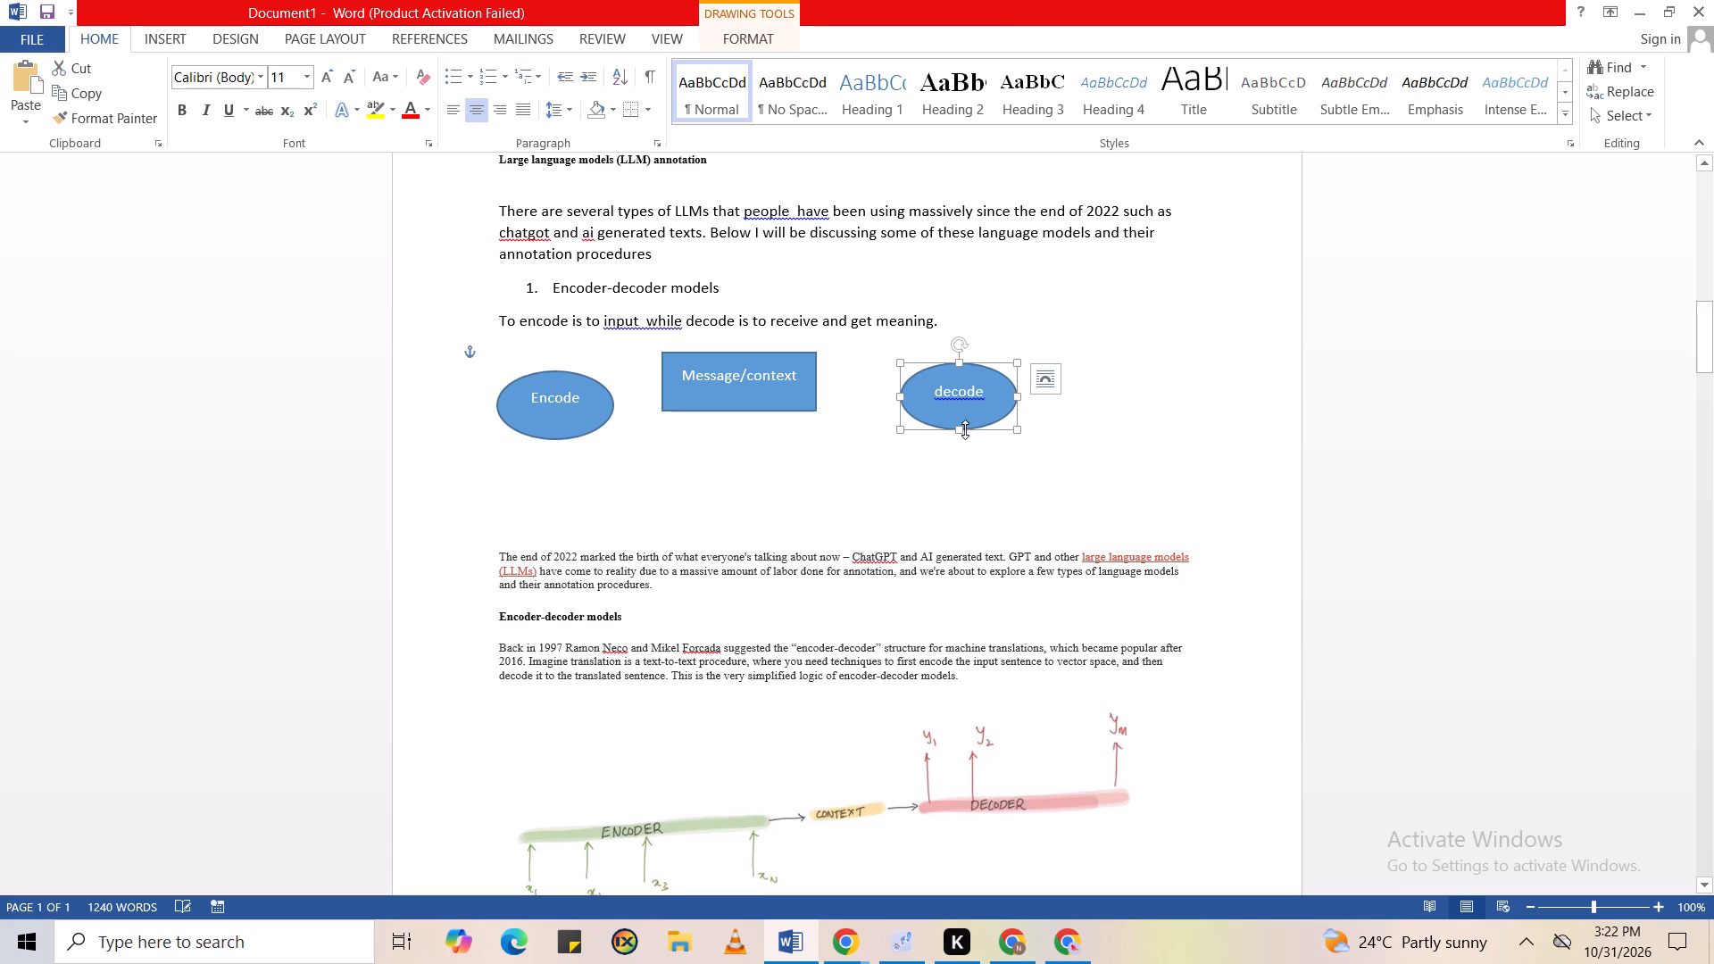
left_click_drag(942, 391, 938, 353)
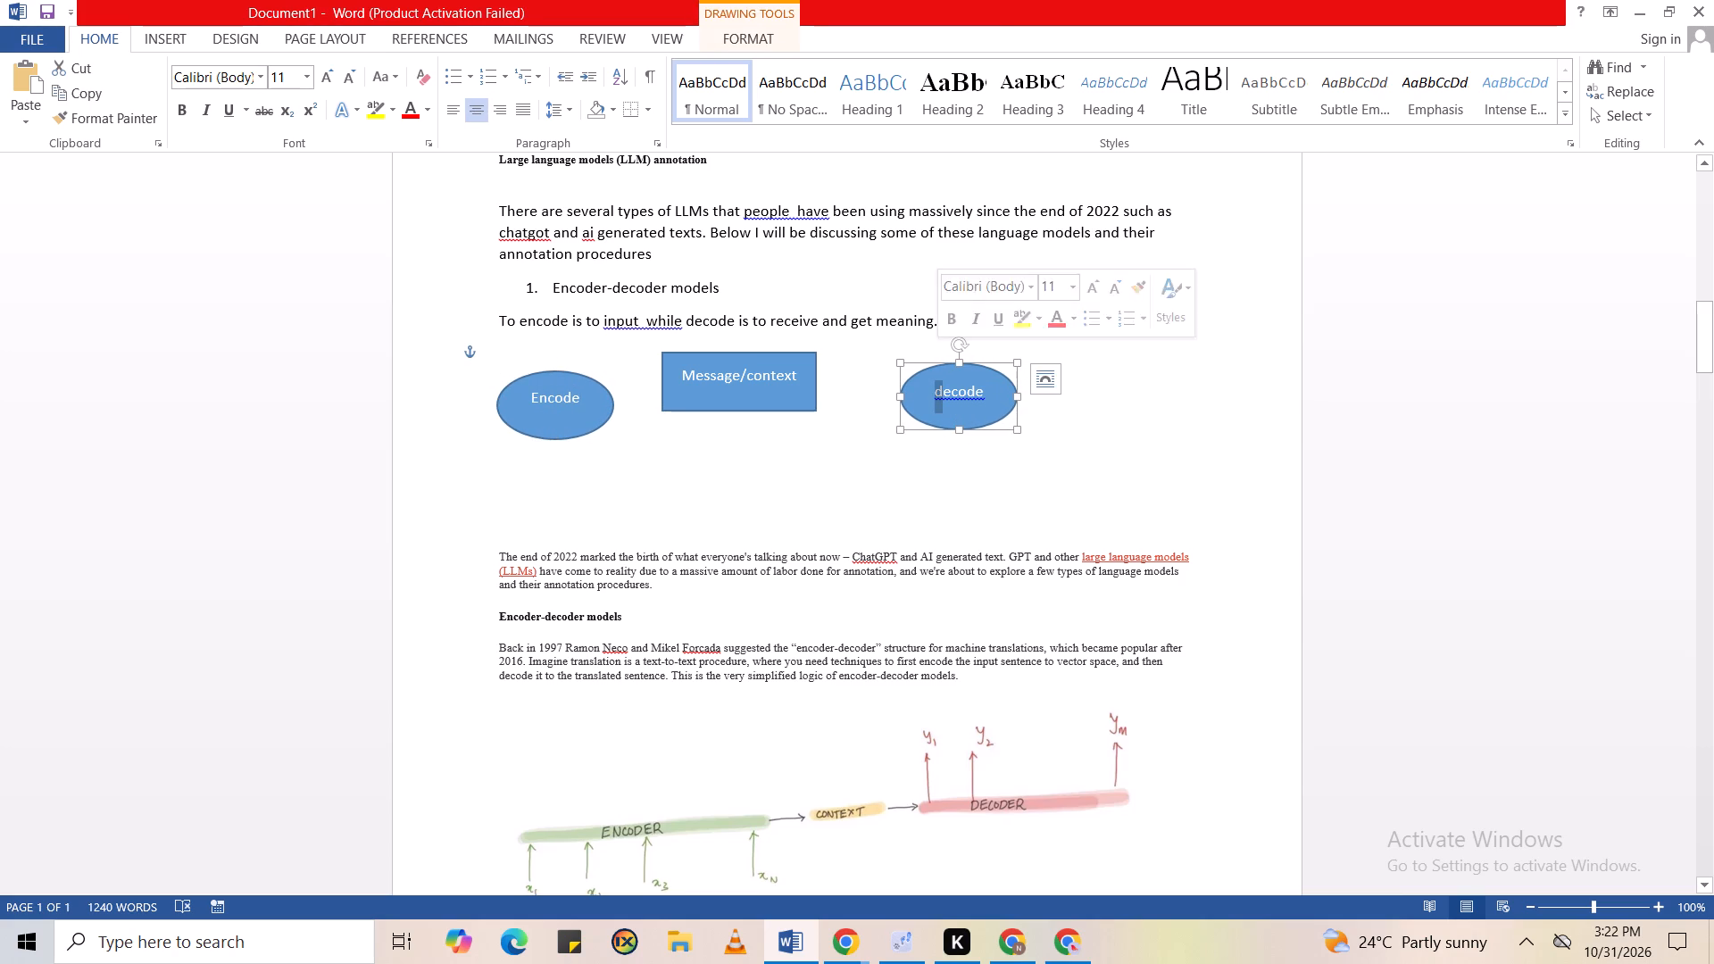
Resize the Encode ellipse to about 0.49" high and move it up and left, level with the top of the Message/context rectangle.
left_click(531, 403)
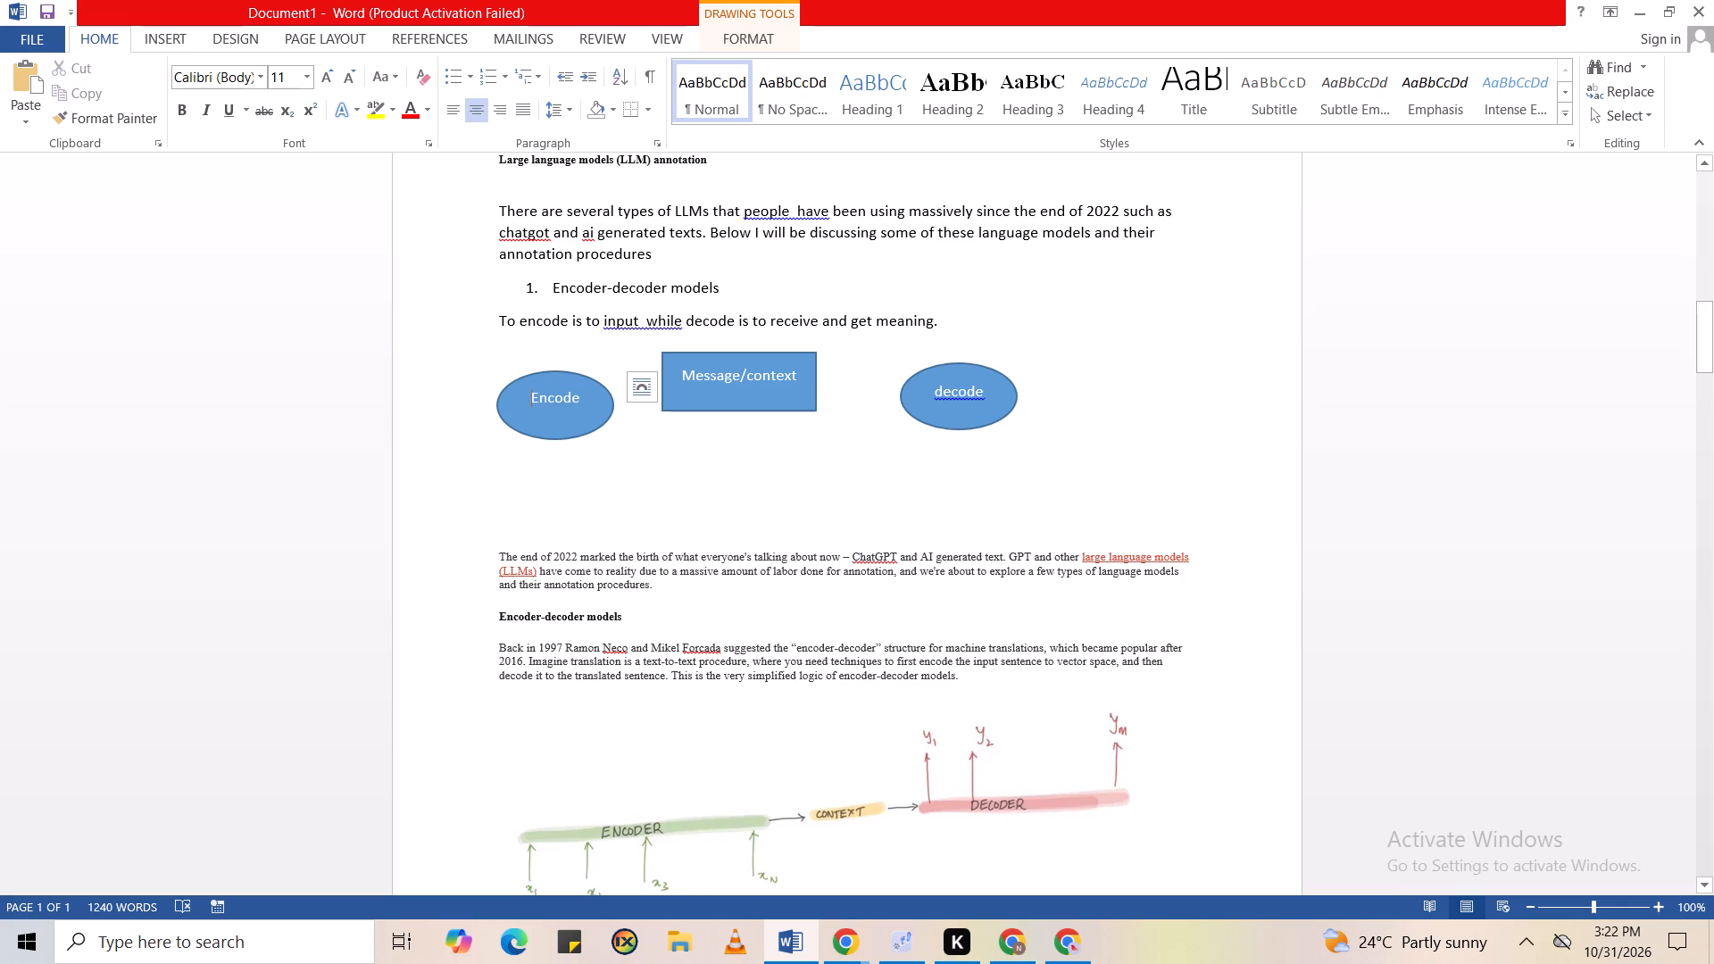
left_click(575, 441)
left_click_drag(568, 403, 562, 362)
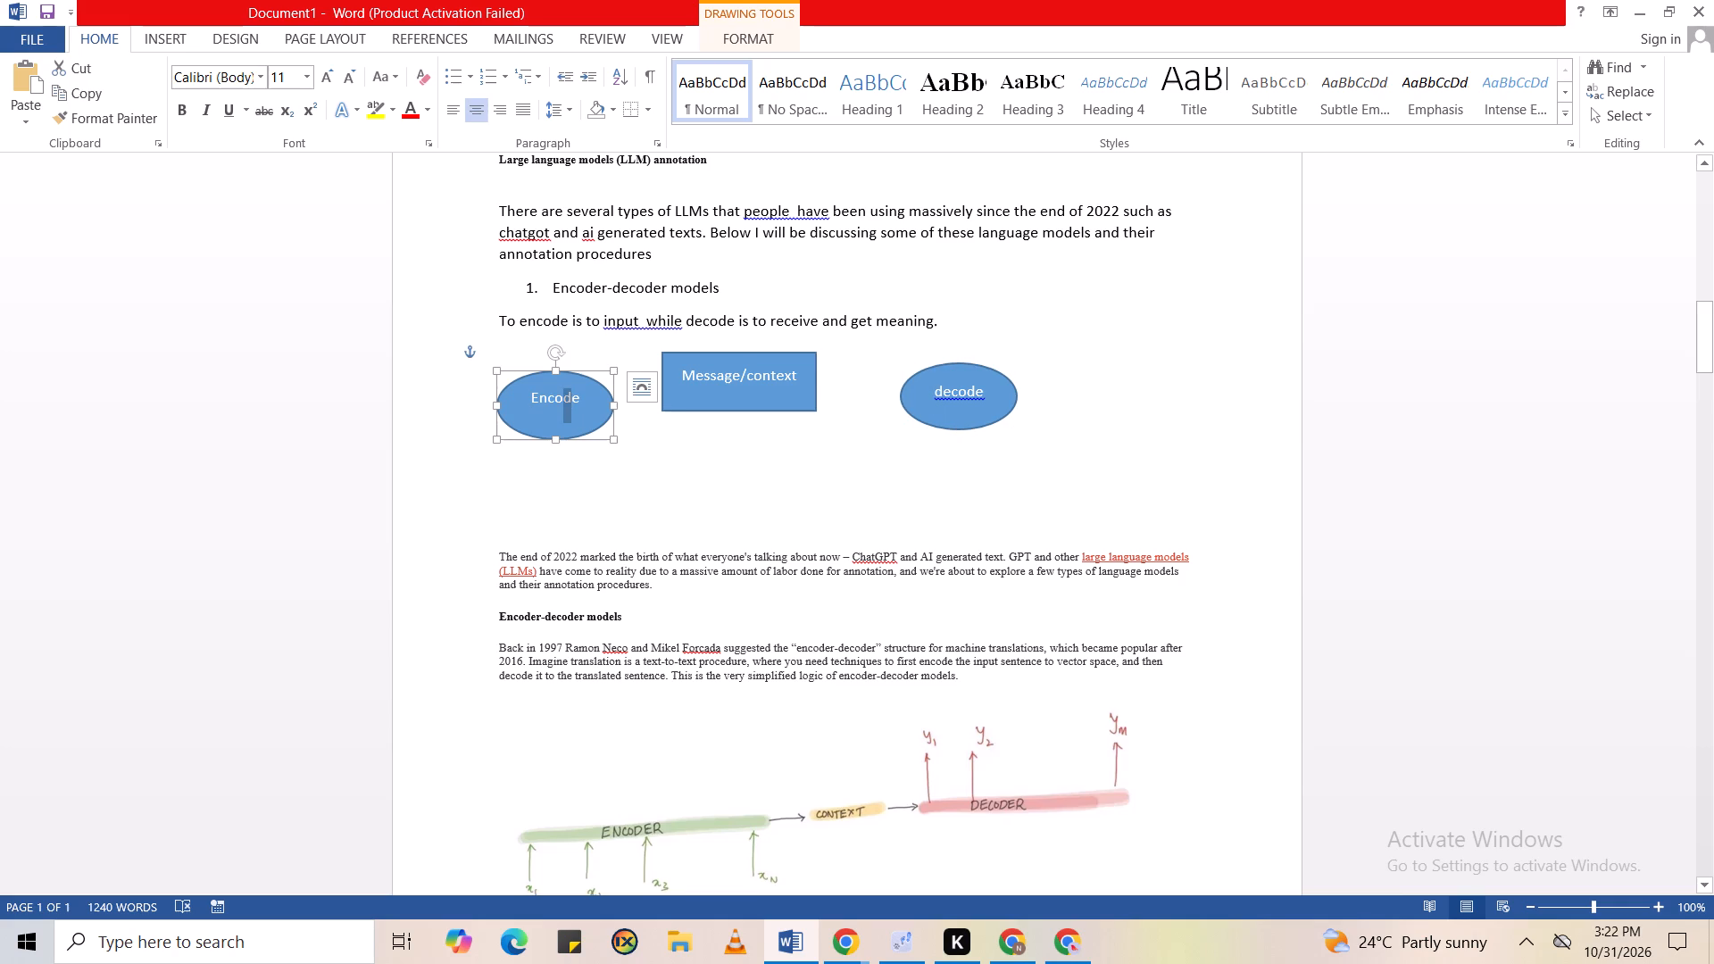
left_click_drag(562, 362, 562, 388)
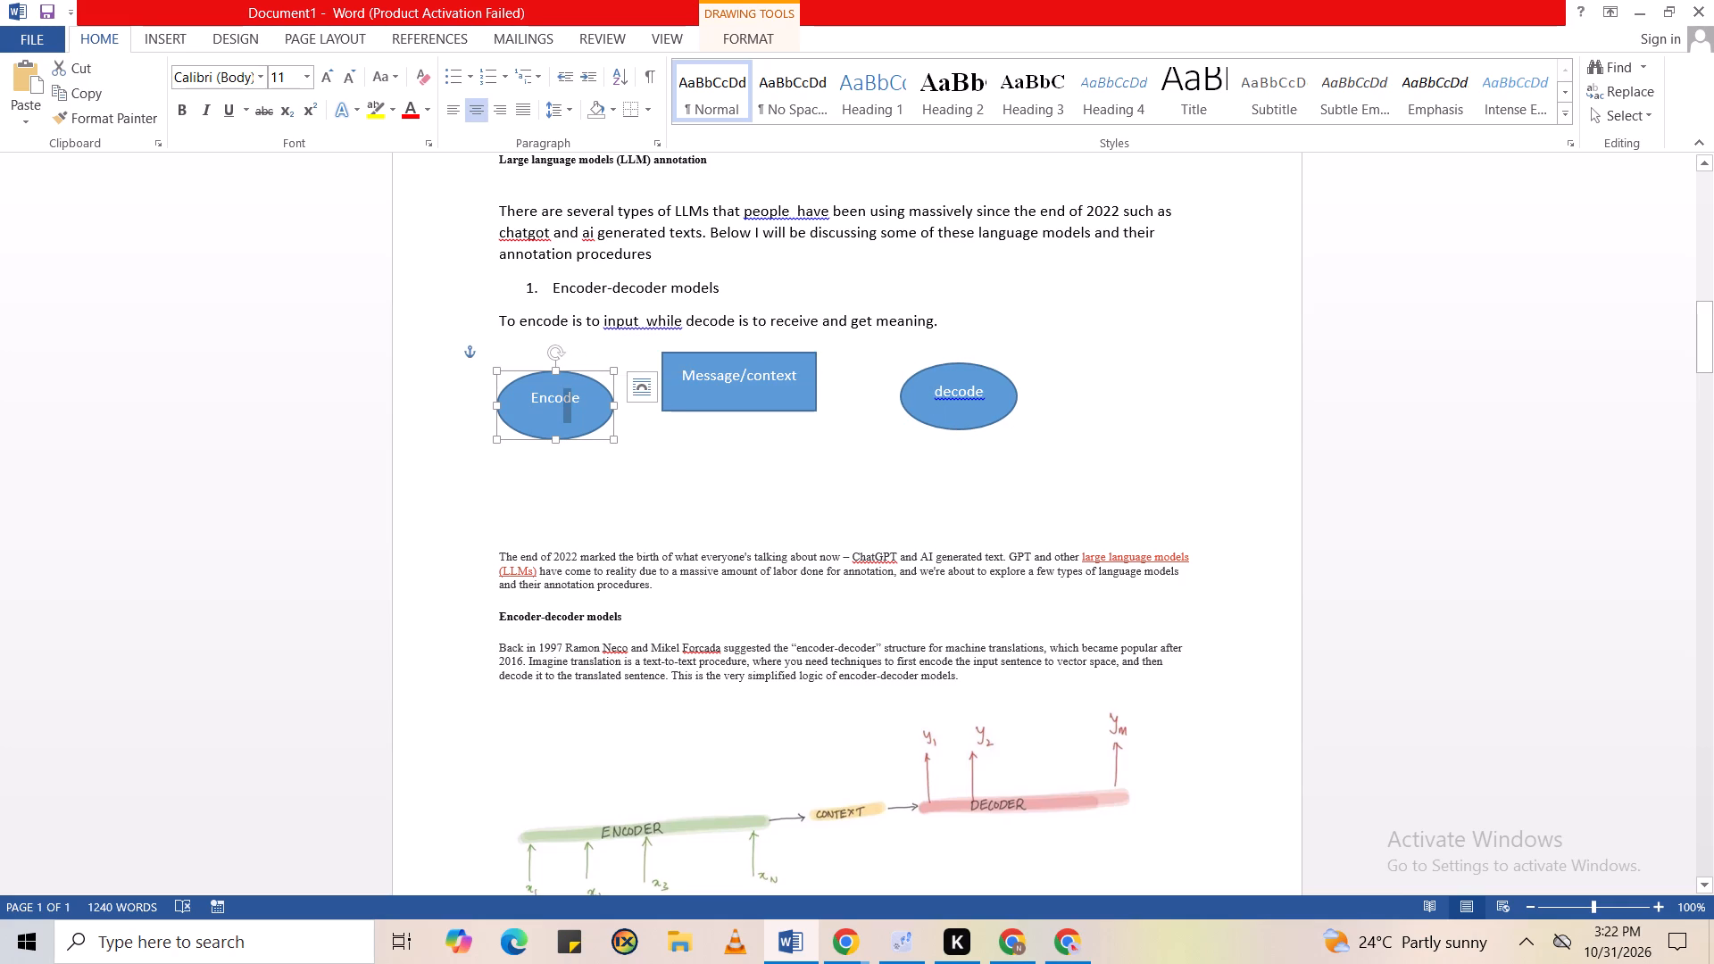
left_click(556, 439)
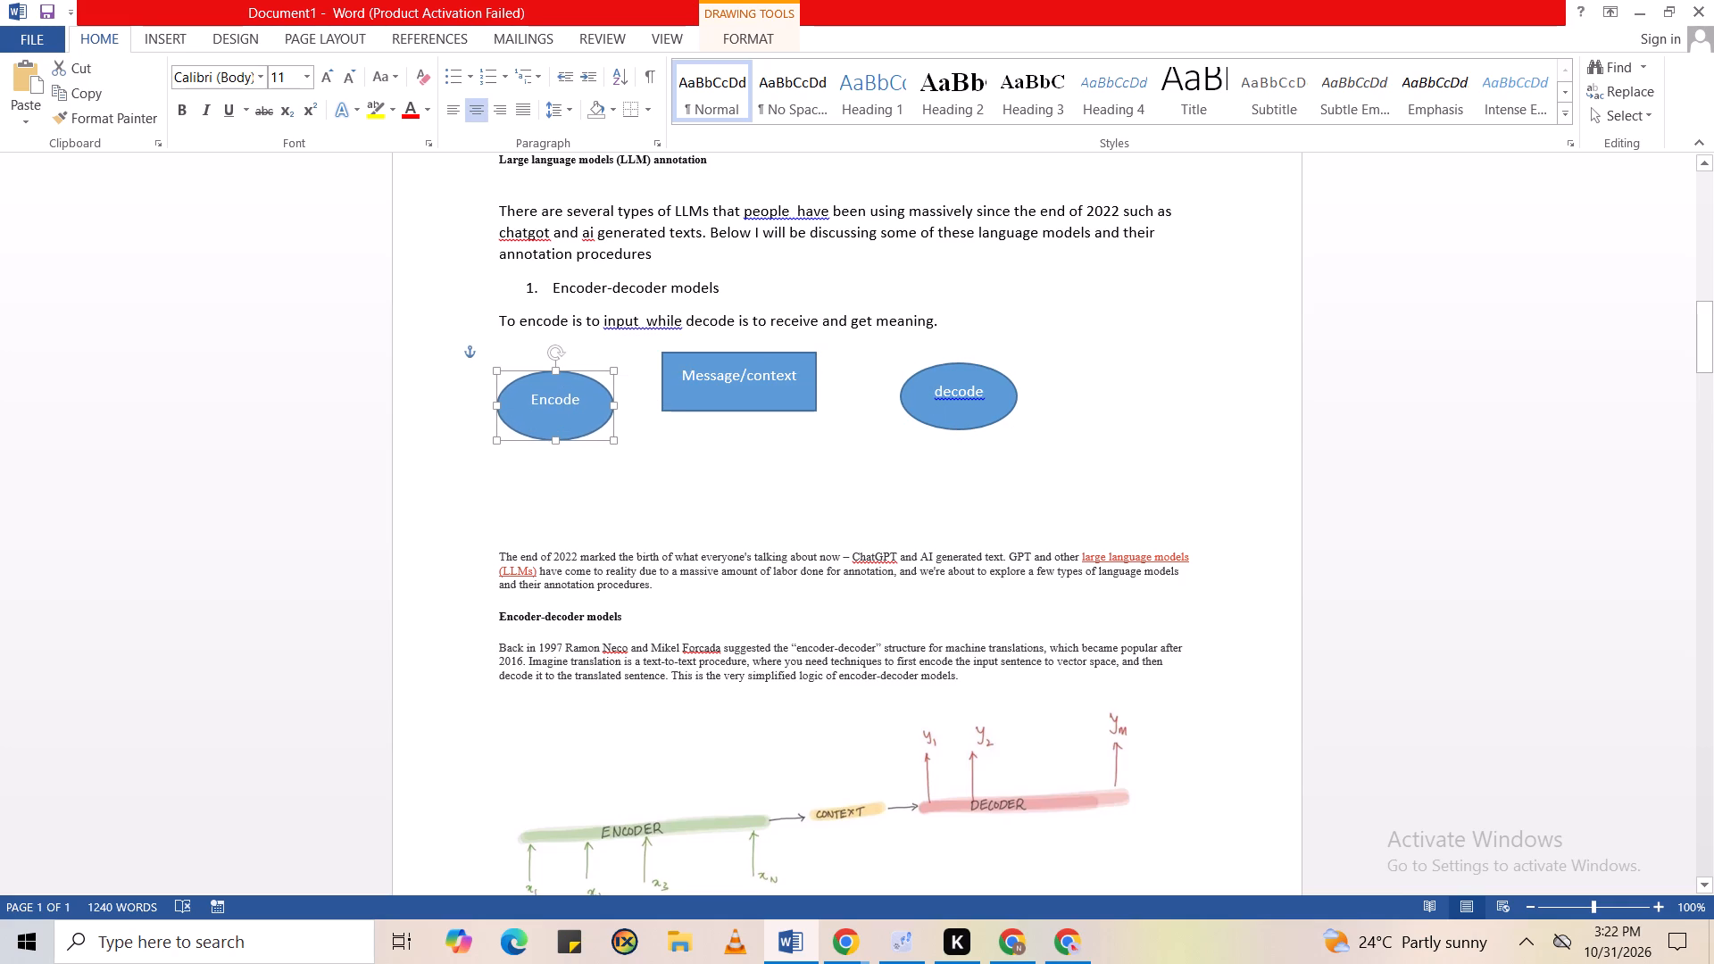
left_click(563, 431)
left_click_drag(563, 431, 554, 390)
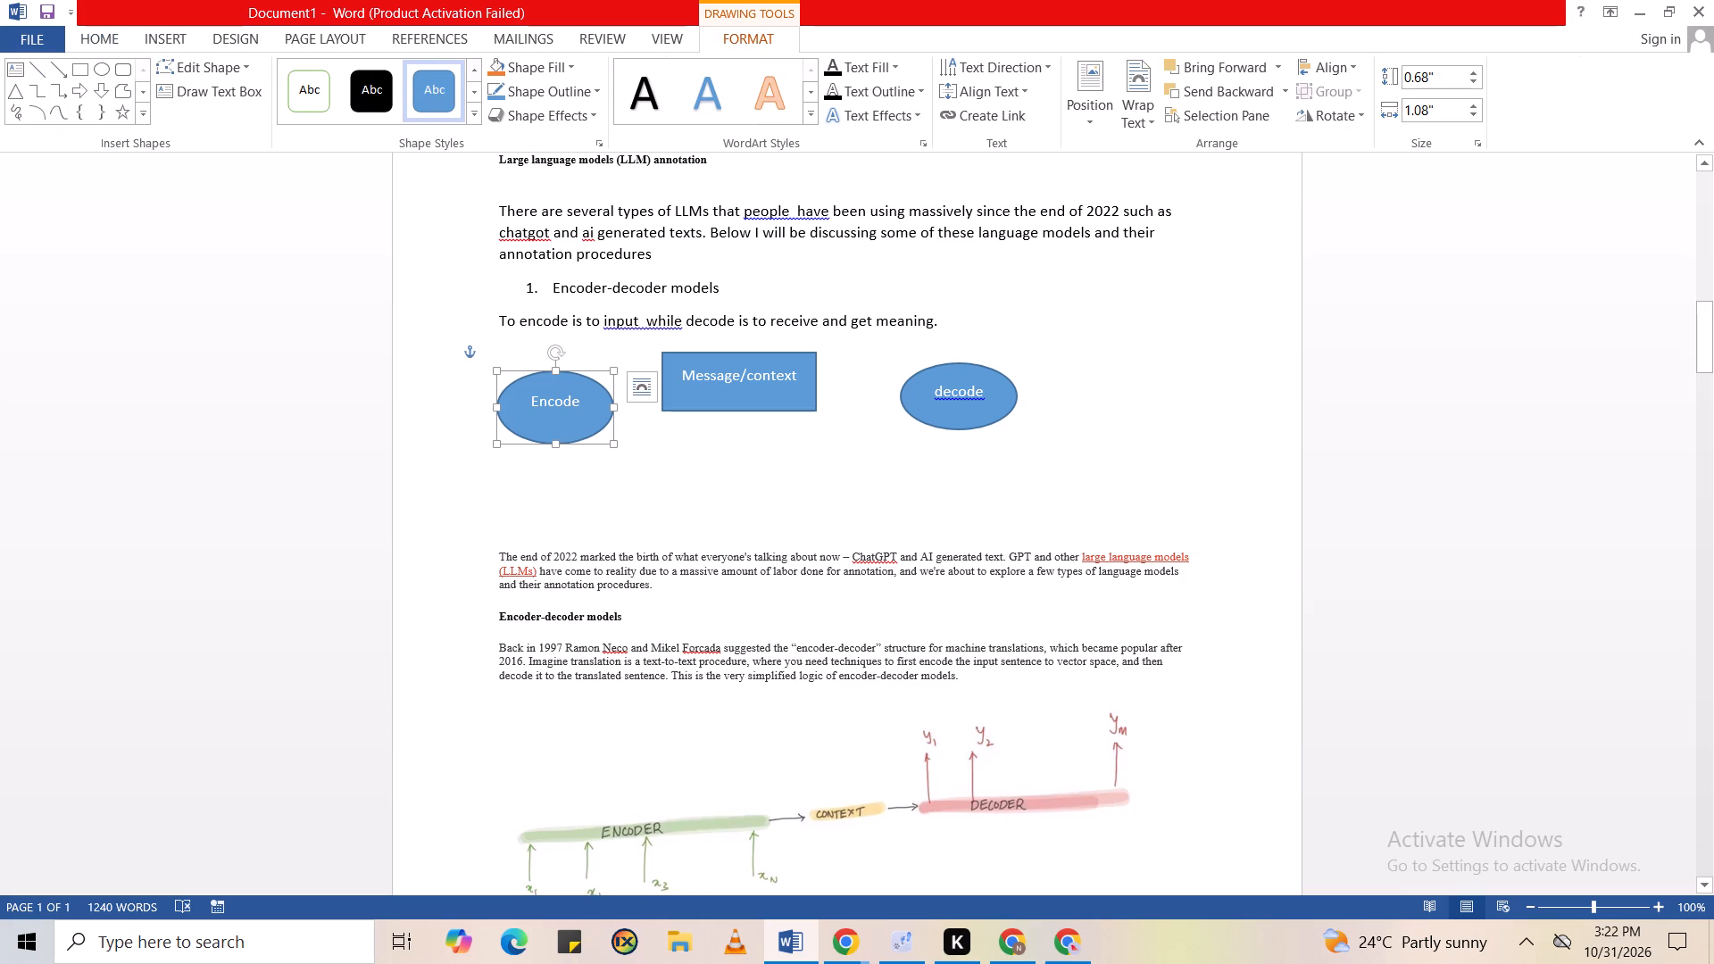
left_click_drag(554, 390, 554, 370)
left_click_drag(554, 369, 554, 352)
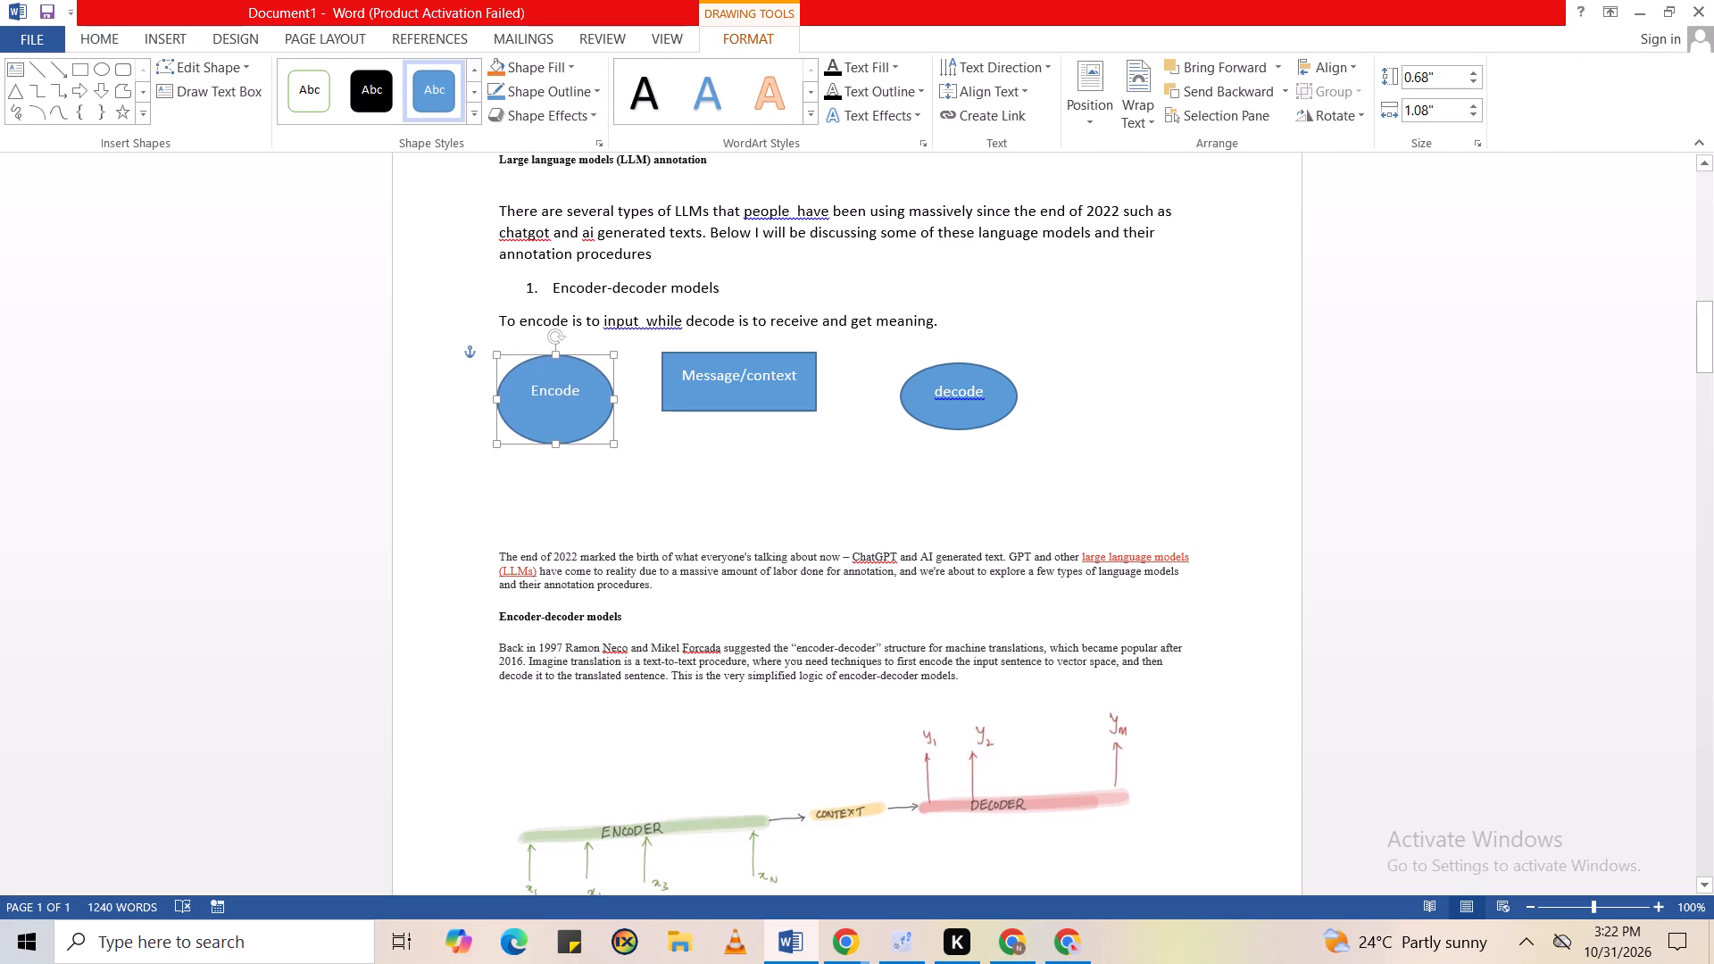
left_click_drag(554, 352, 558, 391)
left_click_drag(606, 417, 586, 371)
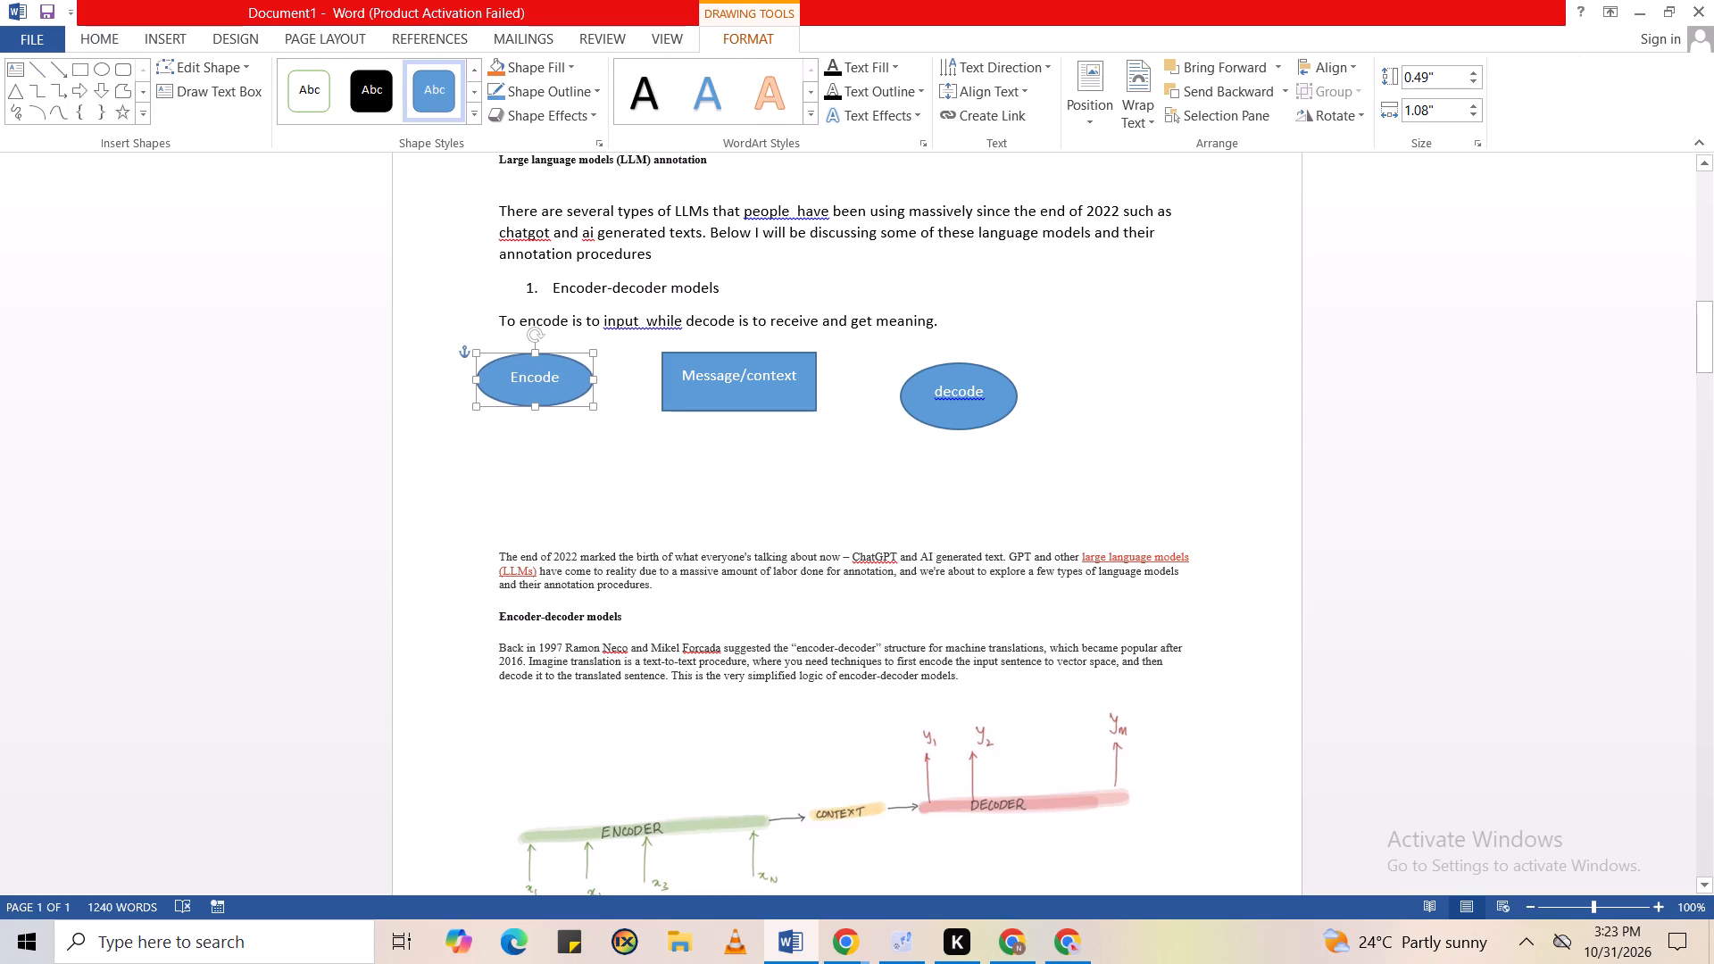
Line up the Encode ellipse, Message/context rectangle and decode ellipse in one spaced row, reducing the decode ellipse's height to about 0.42".
left_click_drag(586, 371, 611, 384)
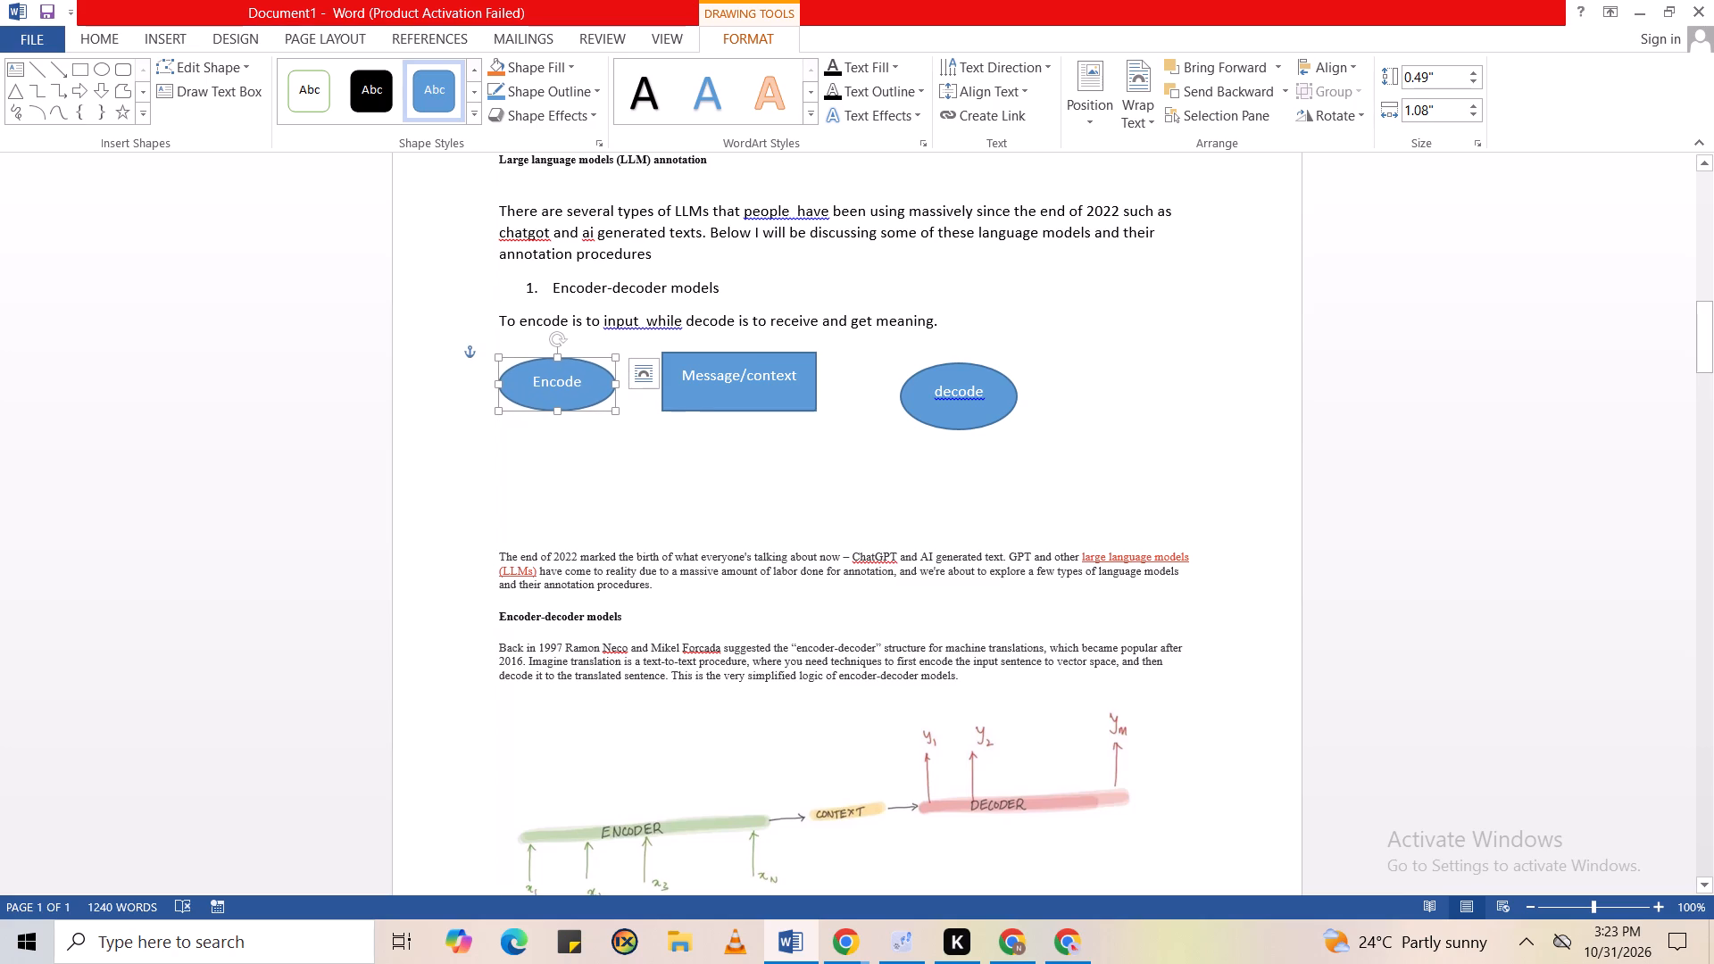
left_click(946, 416)
left_click_drag(961, 426, 961, 408)
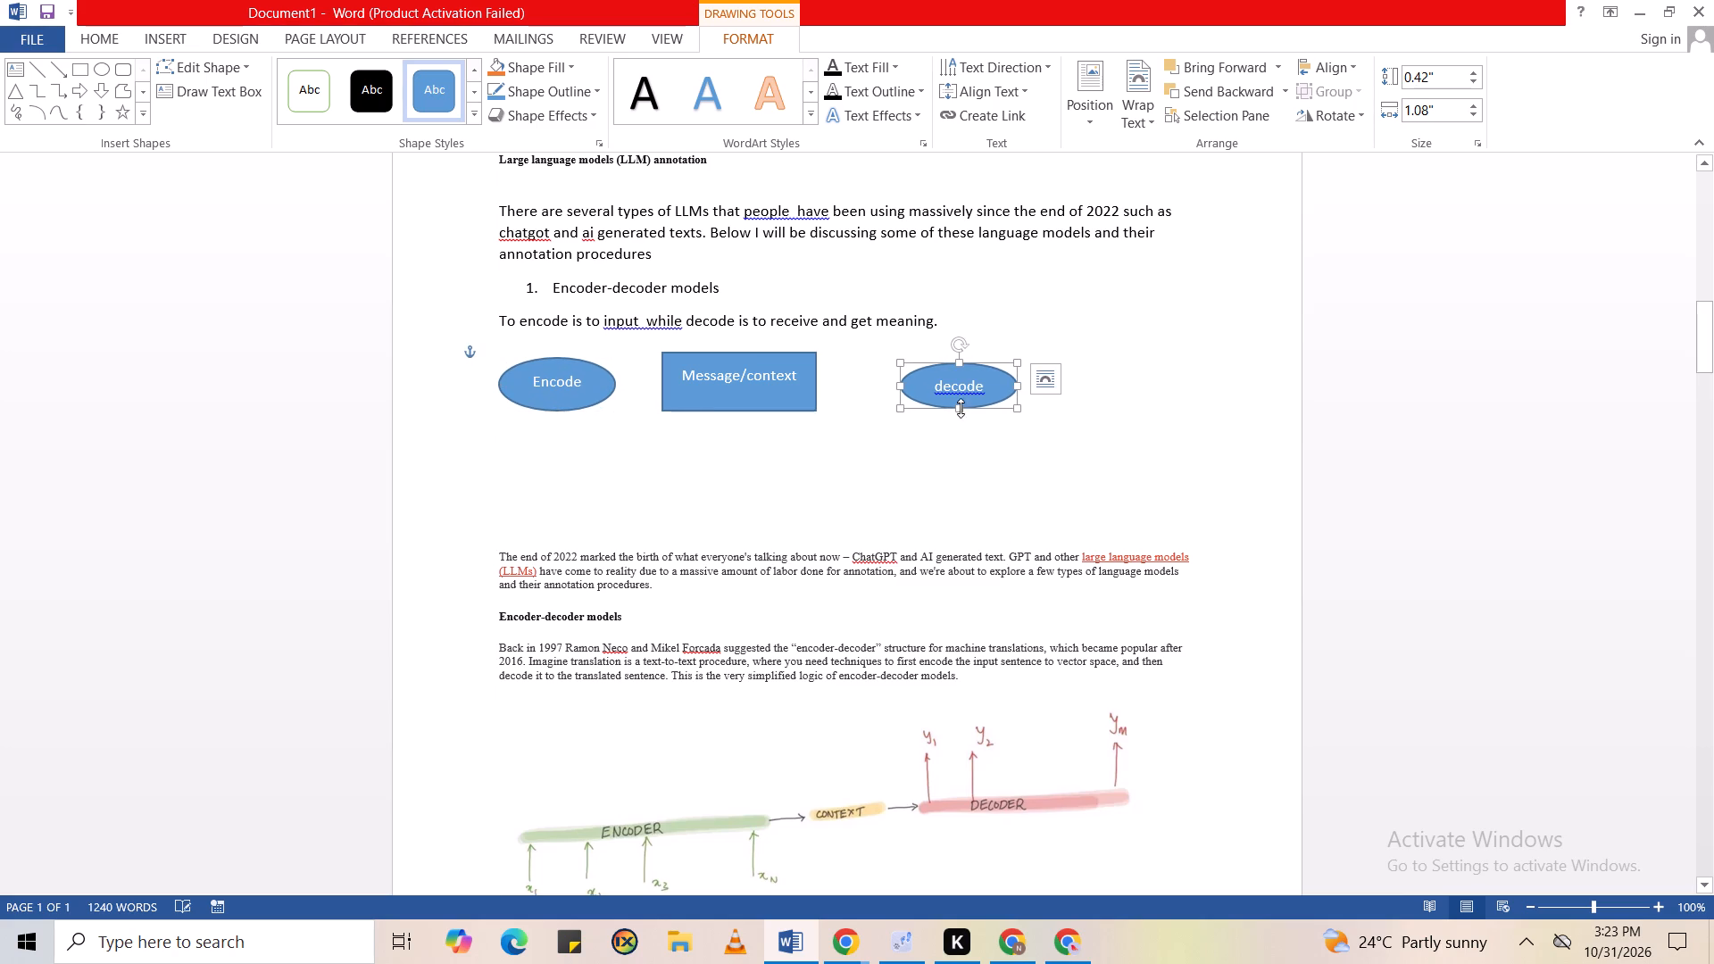
left_click(964, 372)
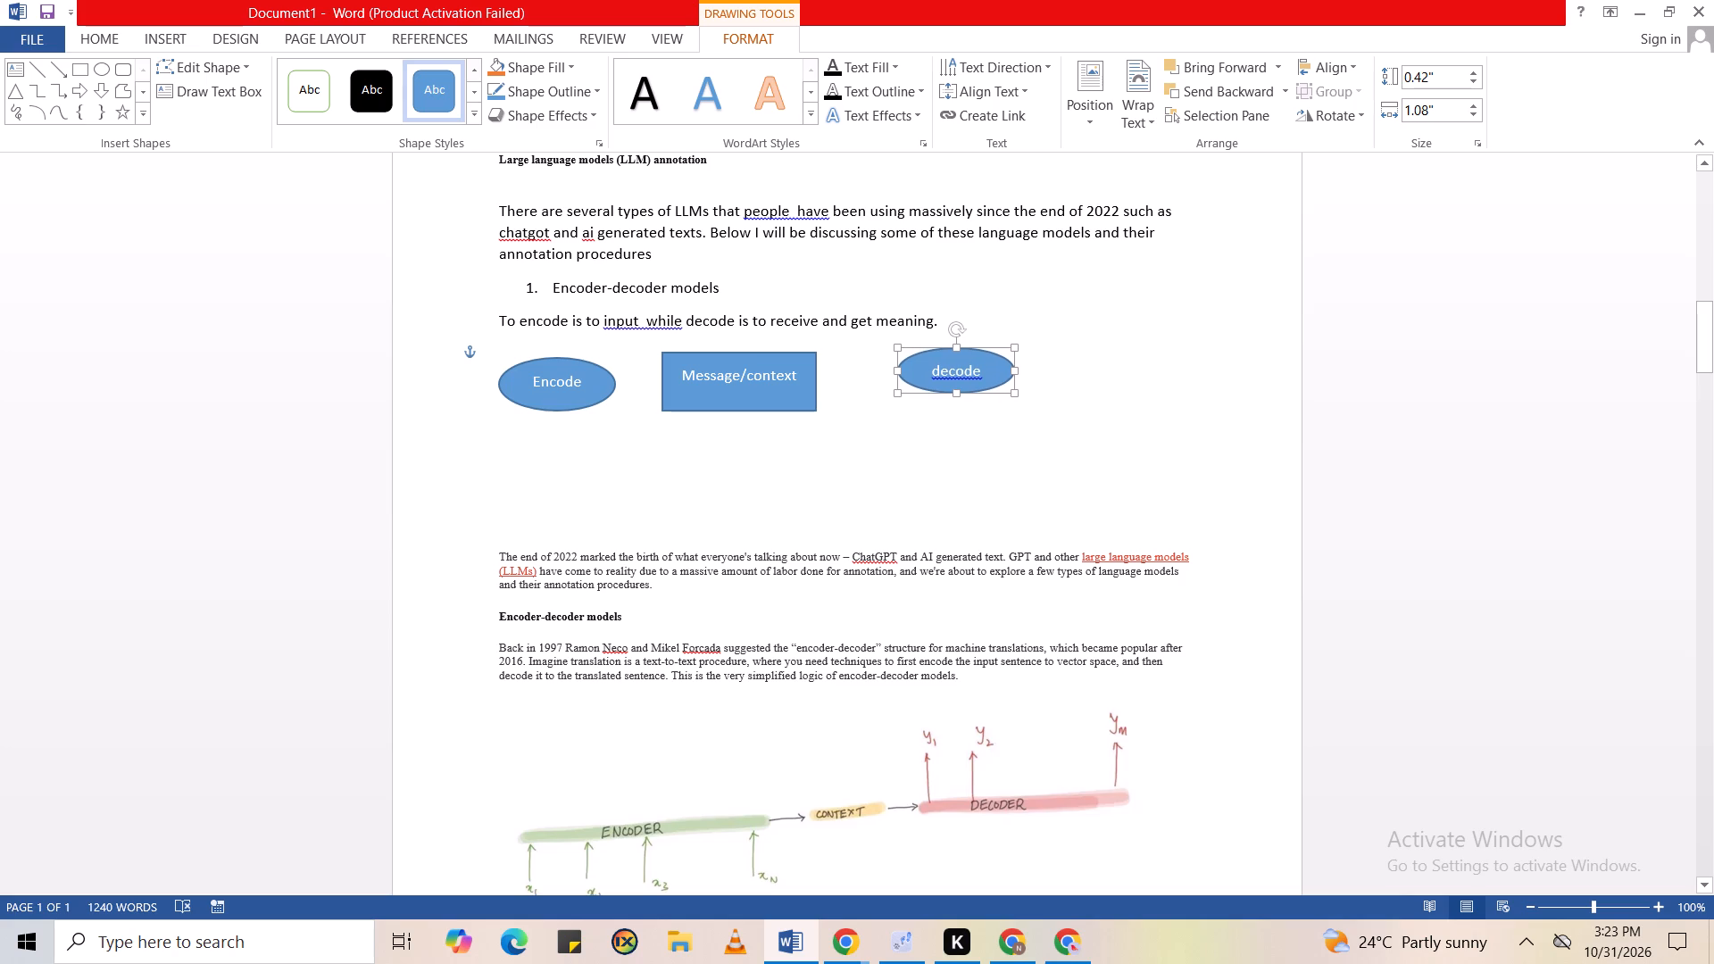
left_click(859, 370)
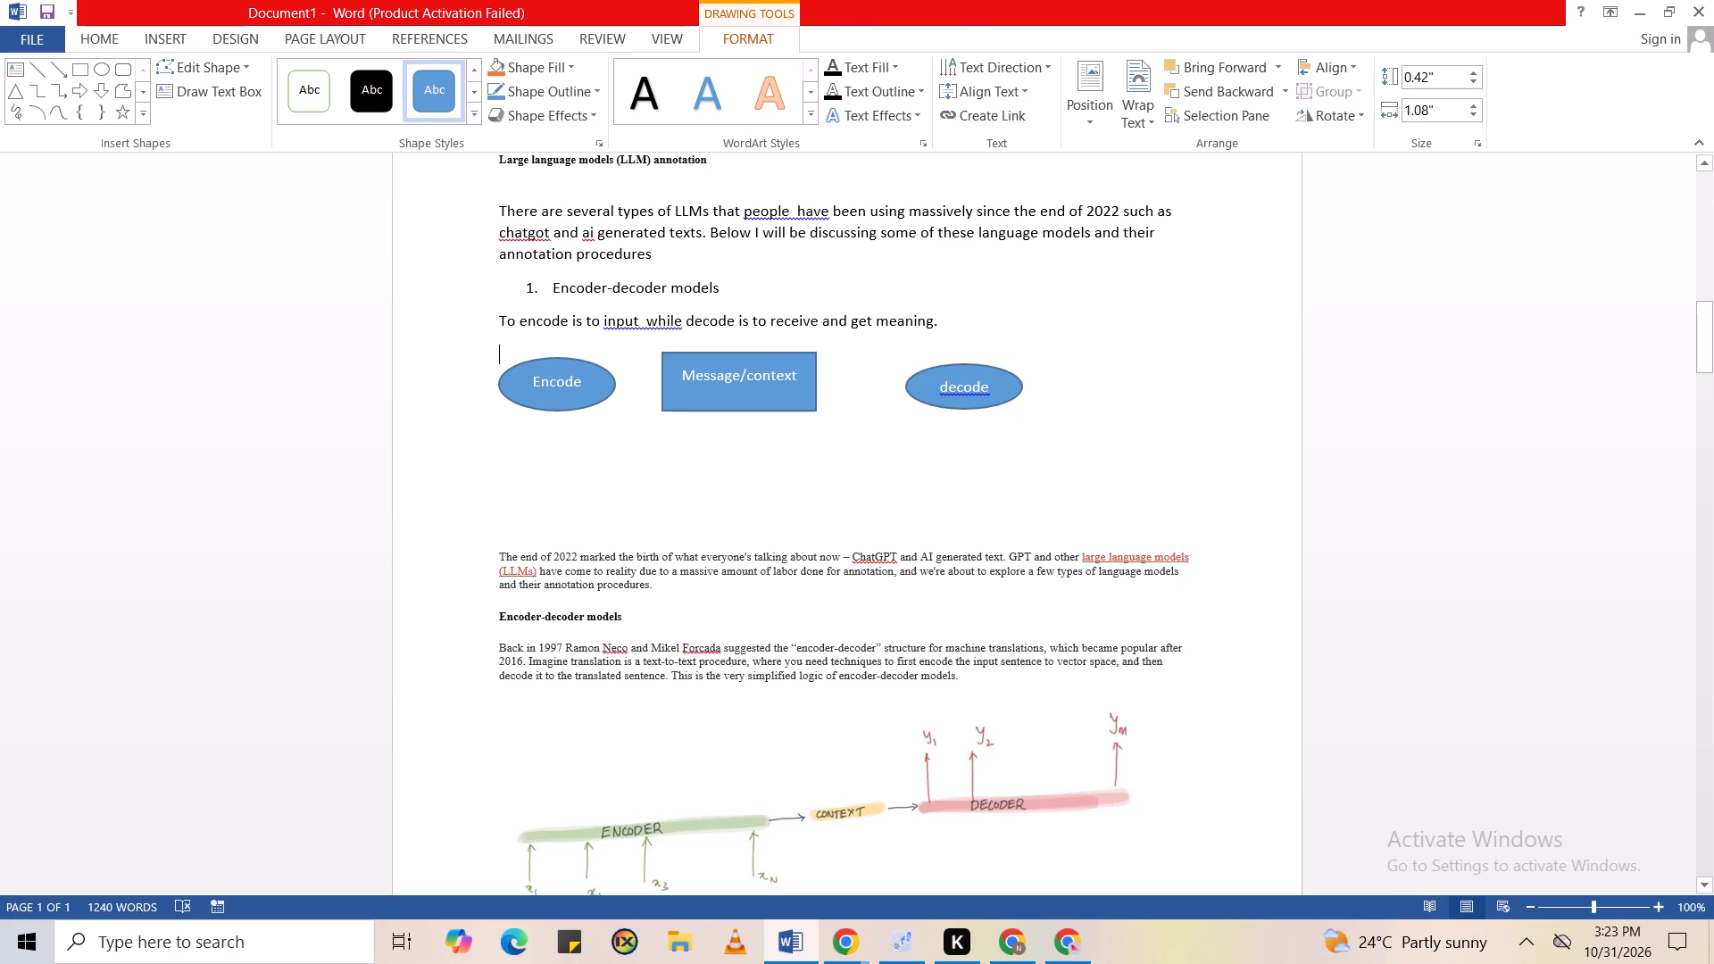
left_click(766, 369)
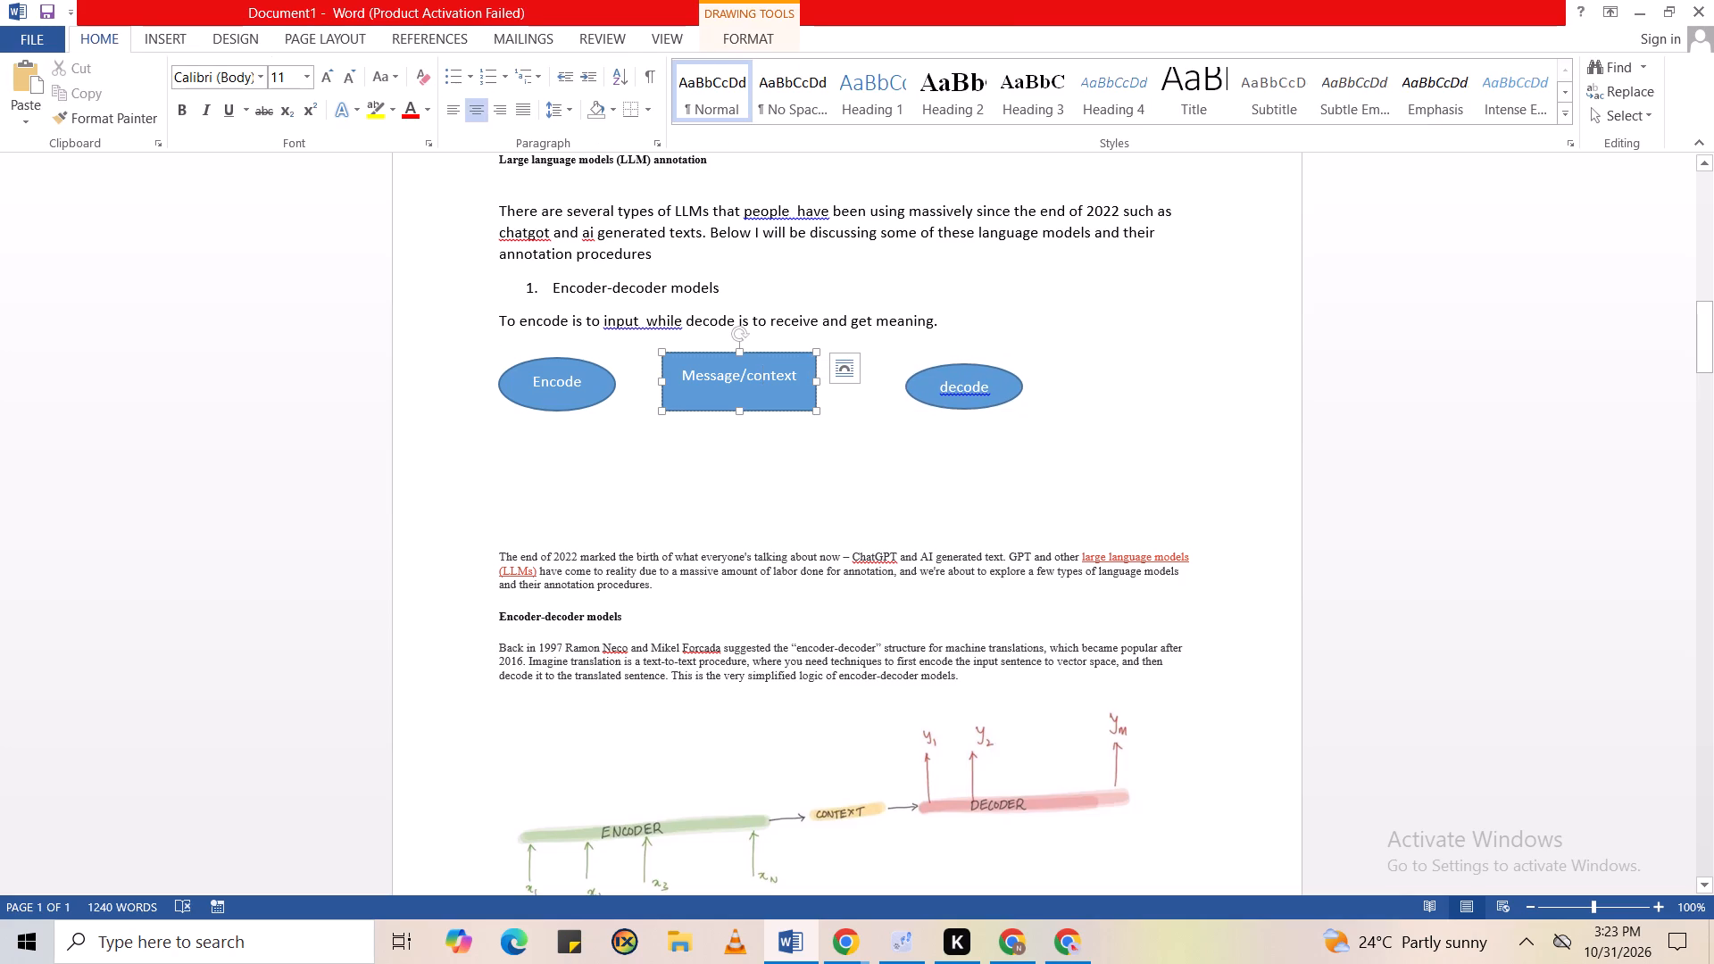
left_click_drag(786, 410, 798, 414)
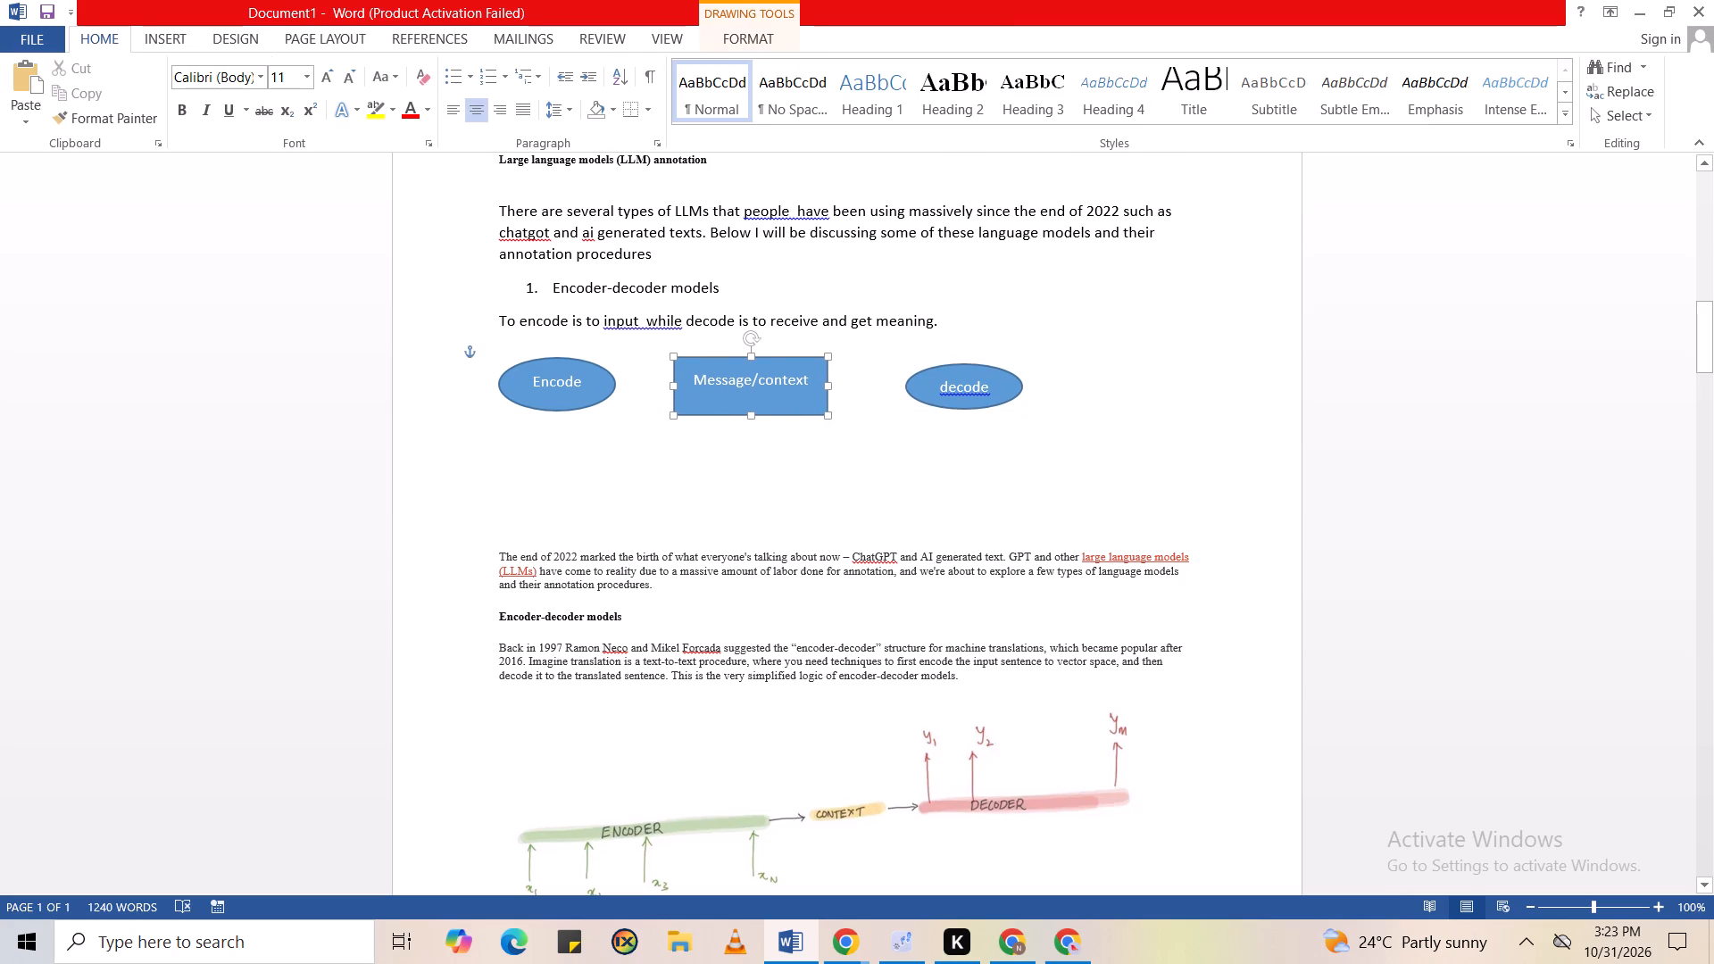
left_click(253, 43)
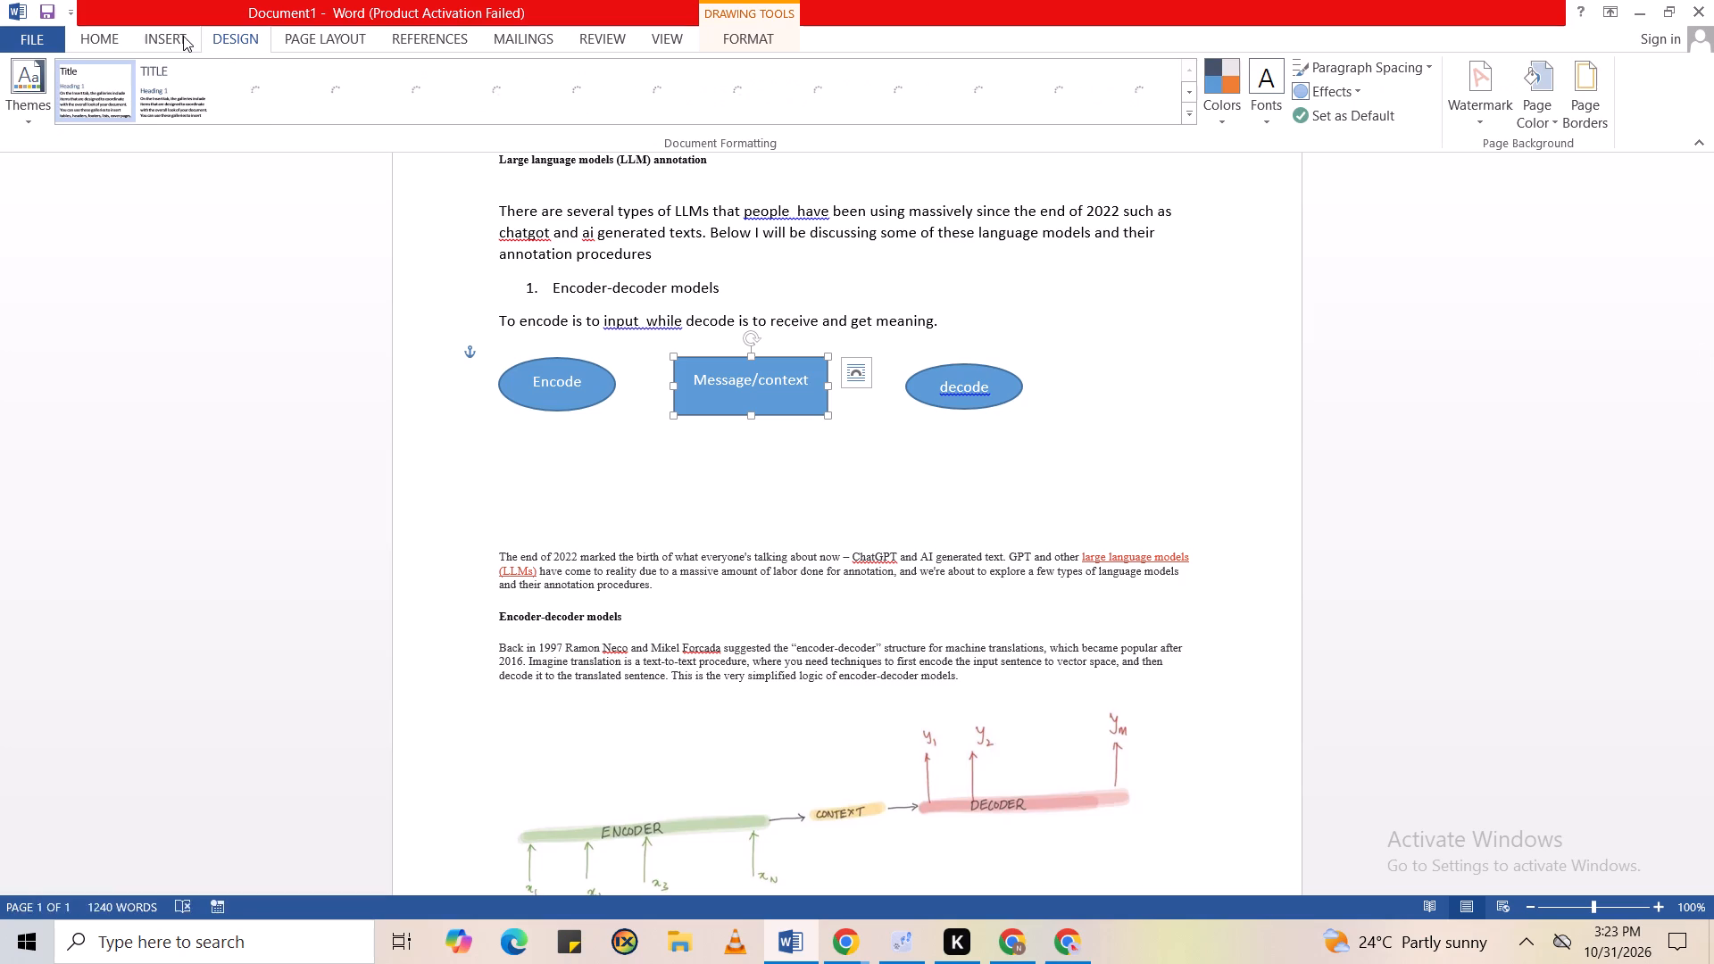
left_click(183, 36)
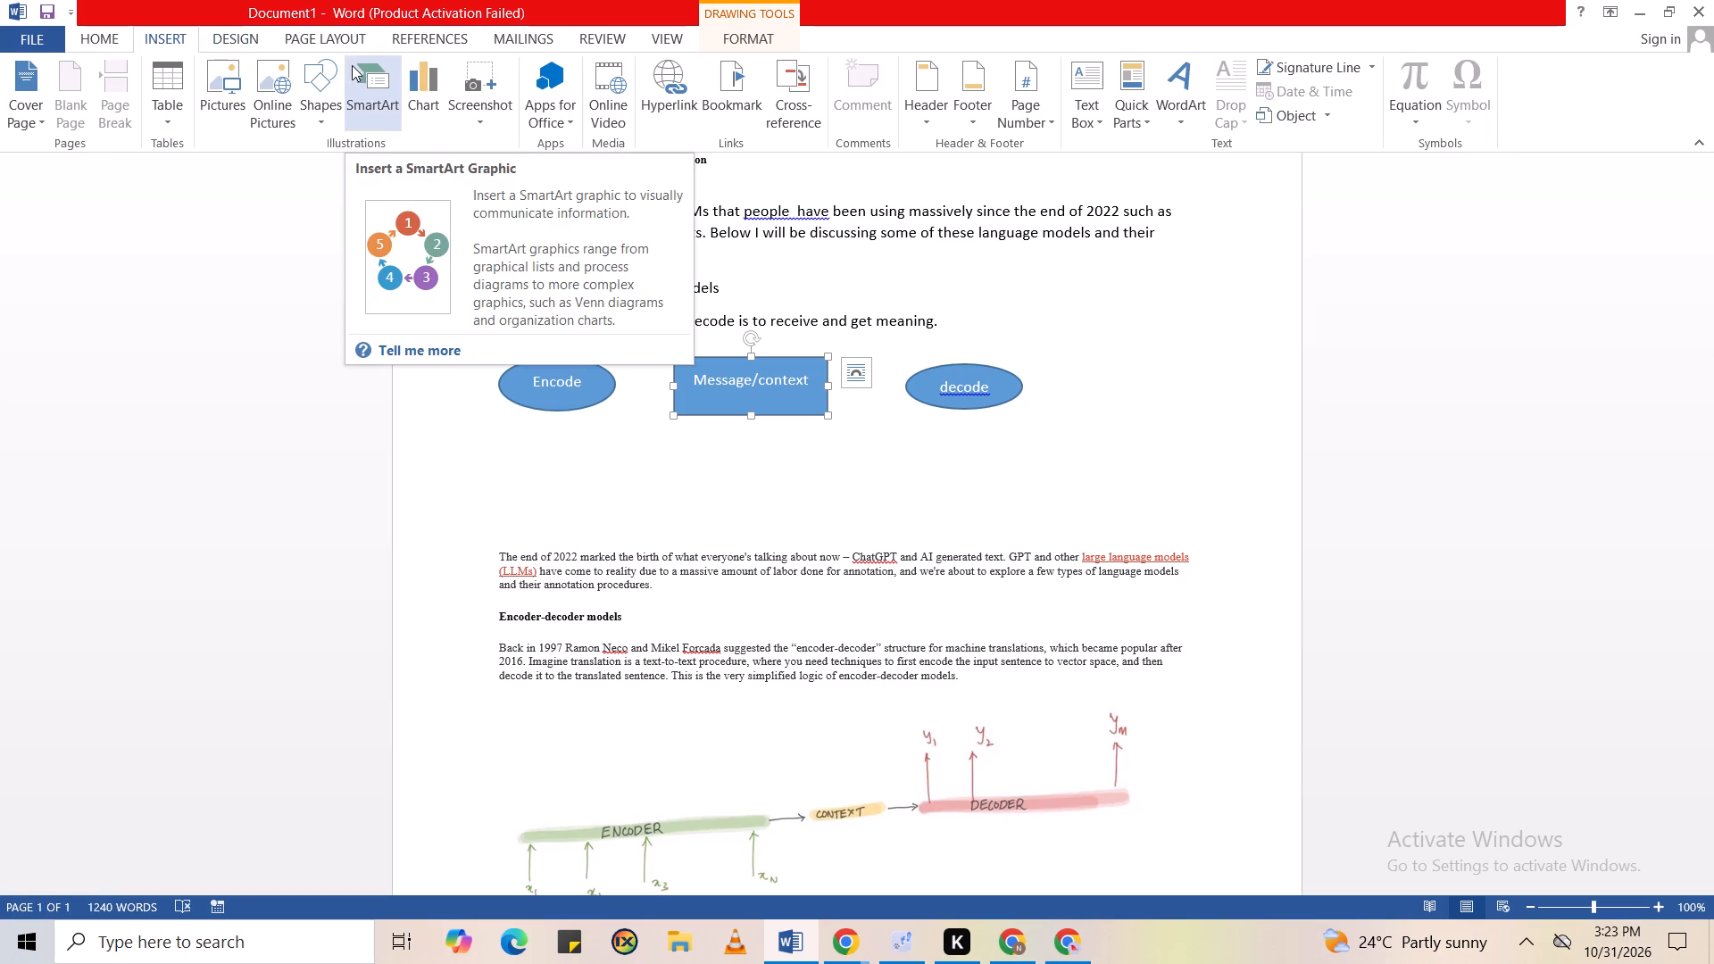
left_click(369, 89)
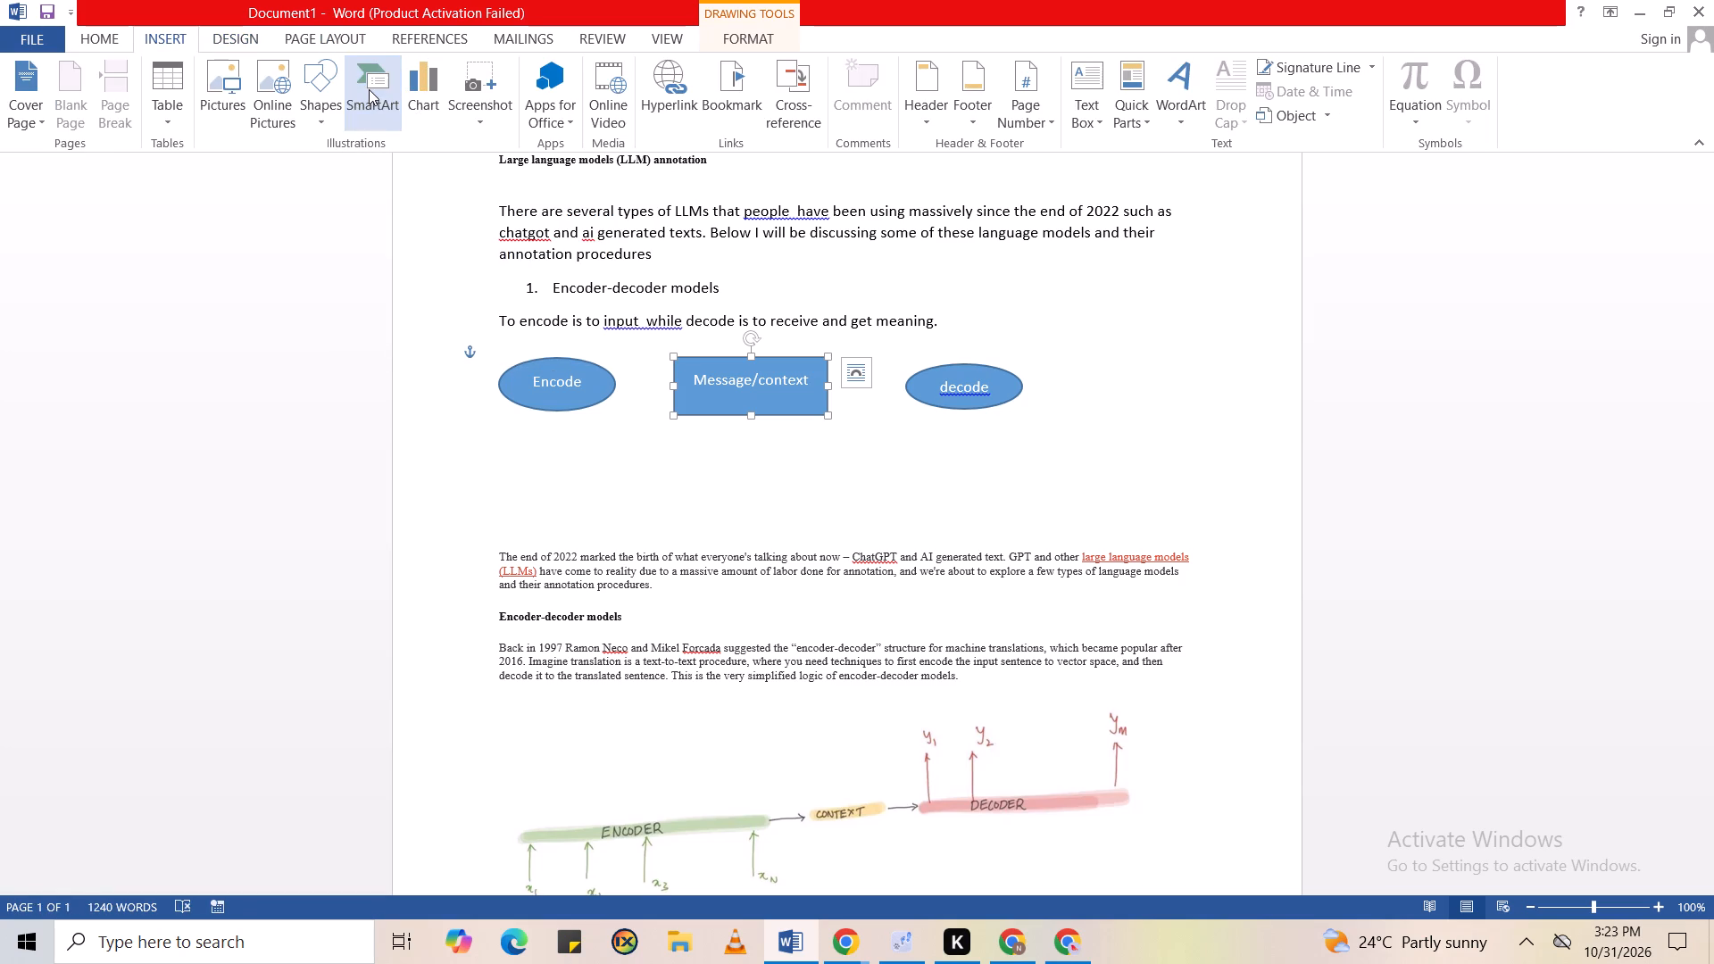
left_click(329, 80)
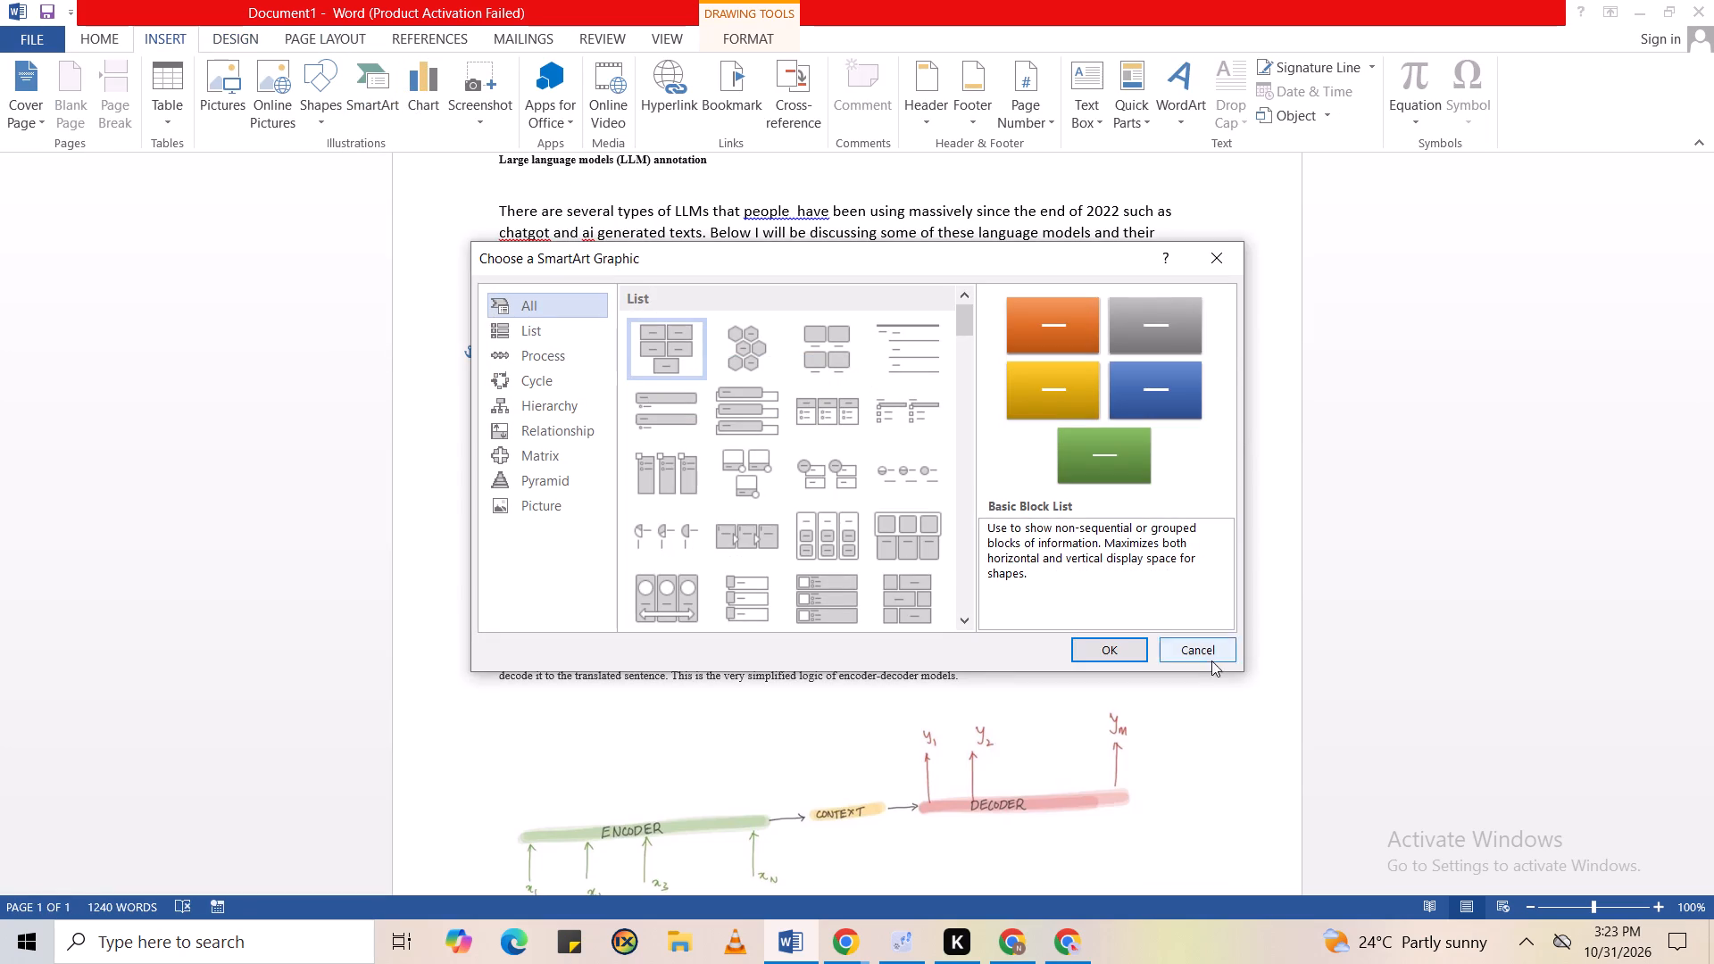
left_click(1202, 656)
Draw a nearly horizontal arrow about 0.45" long from the Encode ellipse toward the Message/context rectangle.
left_click(337, 90)
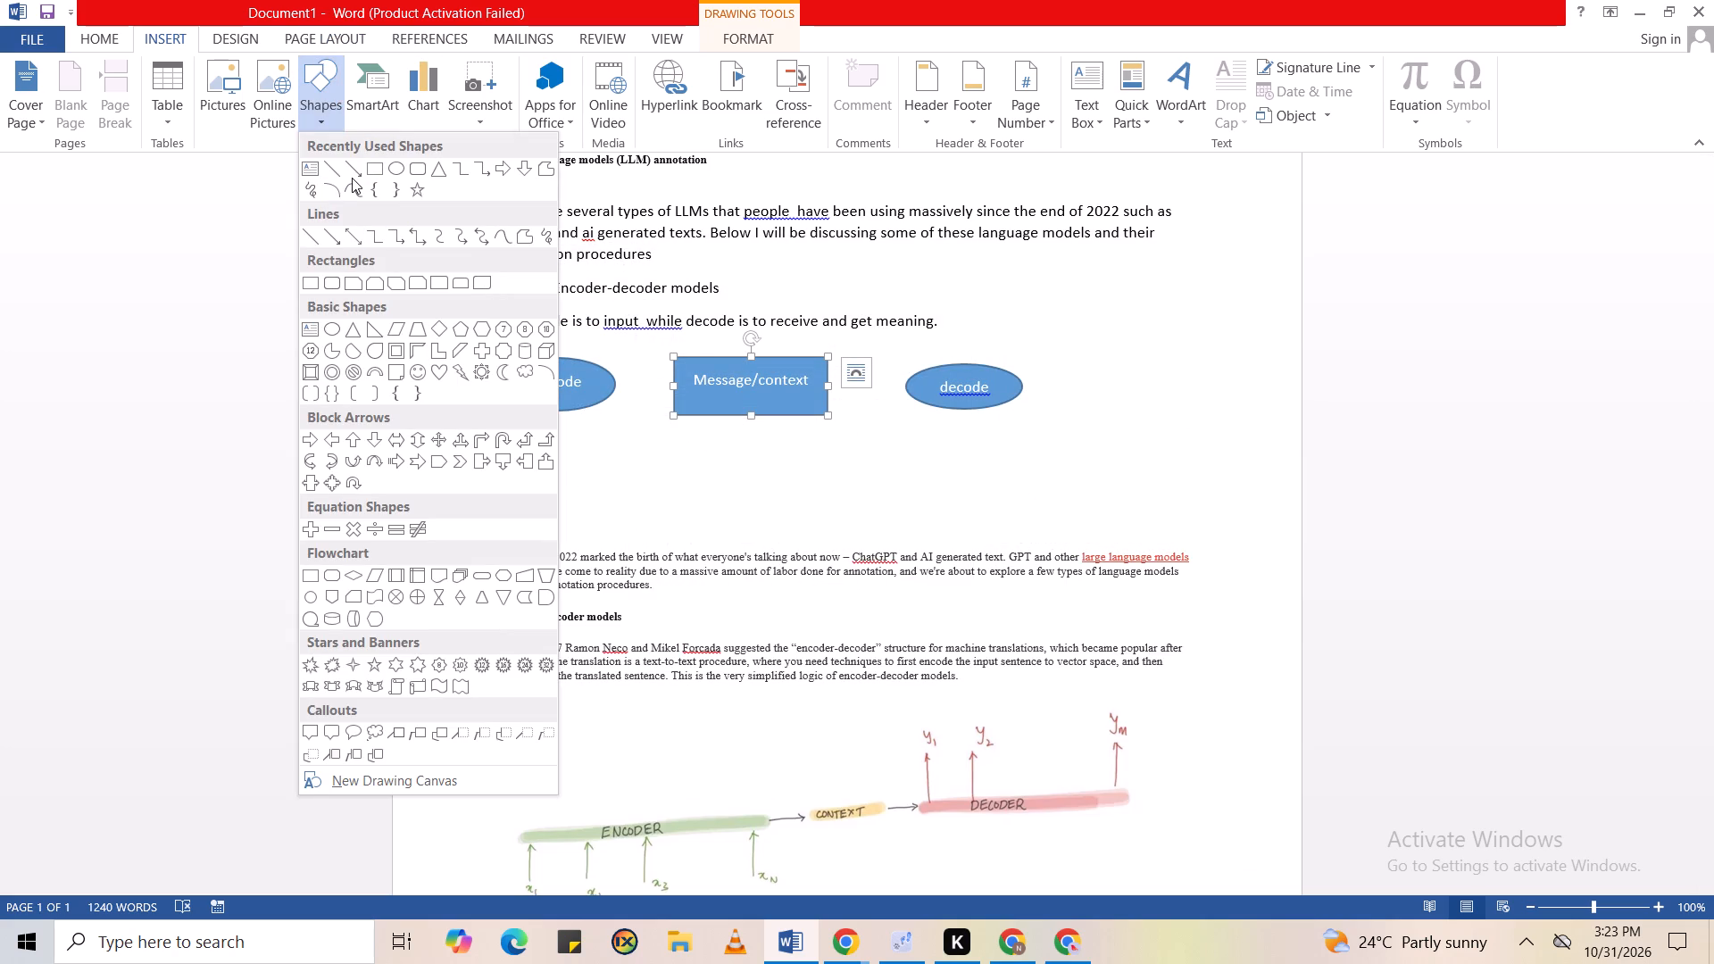
left_click(352, 178)
left_click_drag(620, 373, 662, 377)
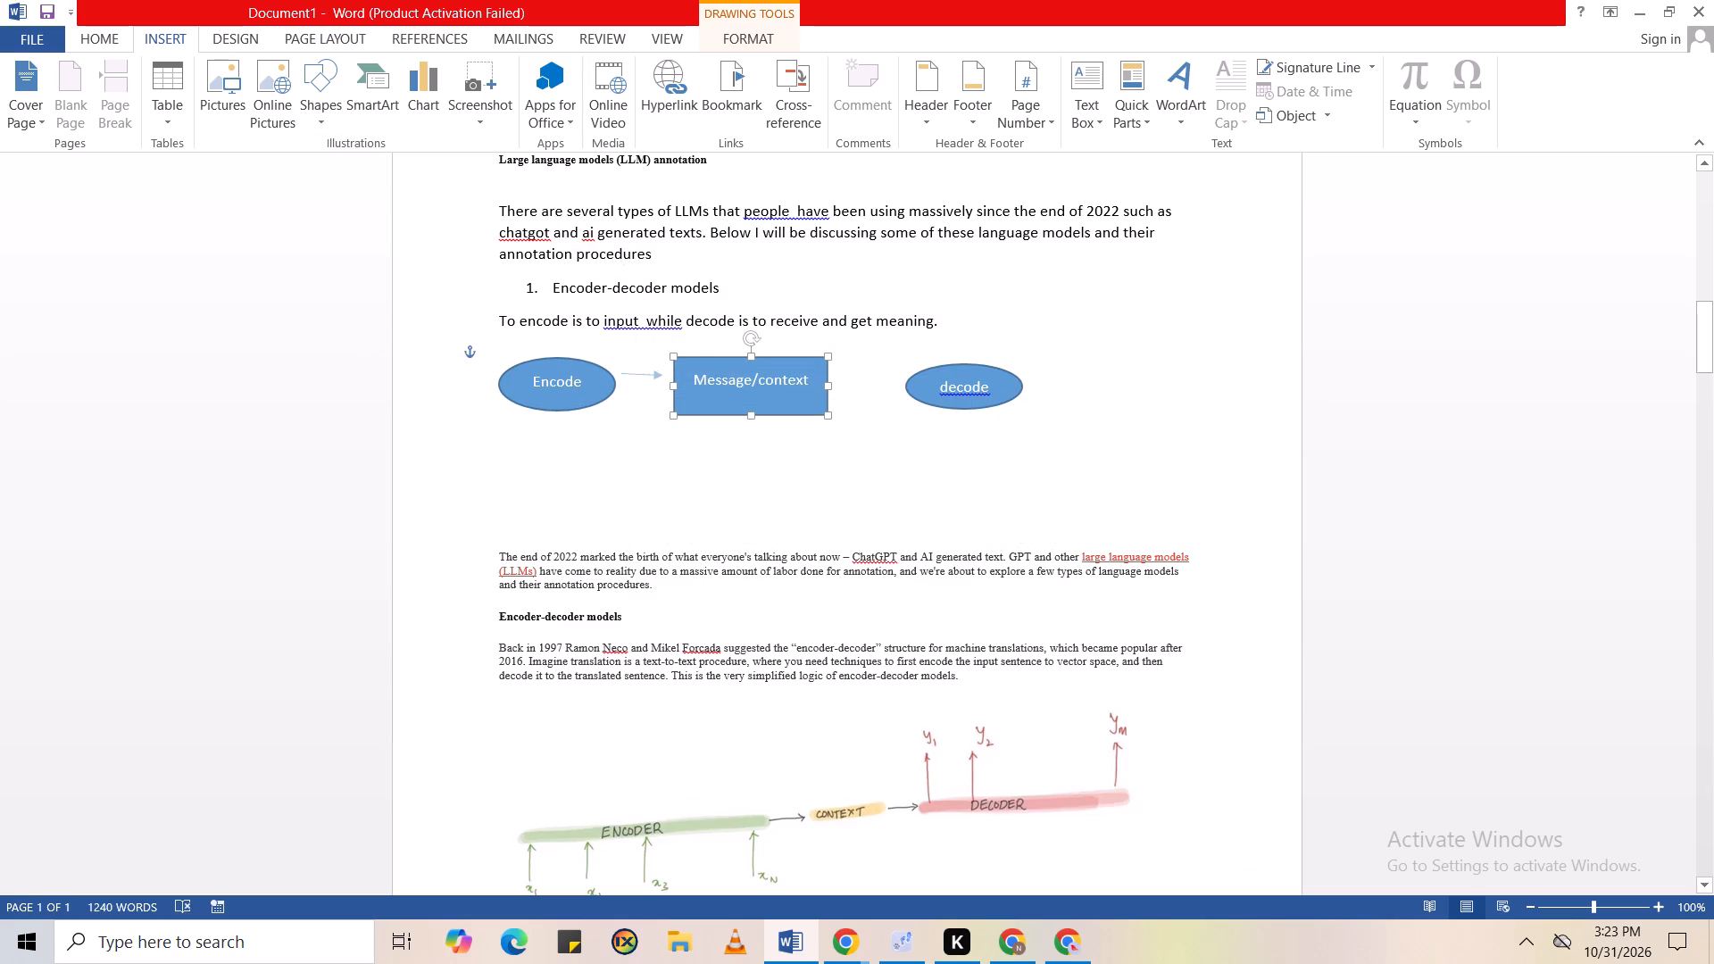
left_click_drag(662, 377, 669, 372)
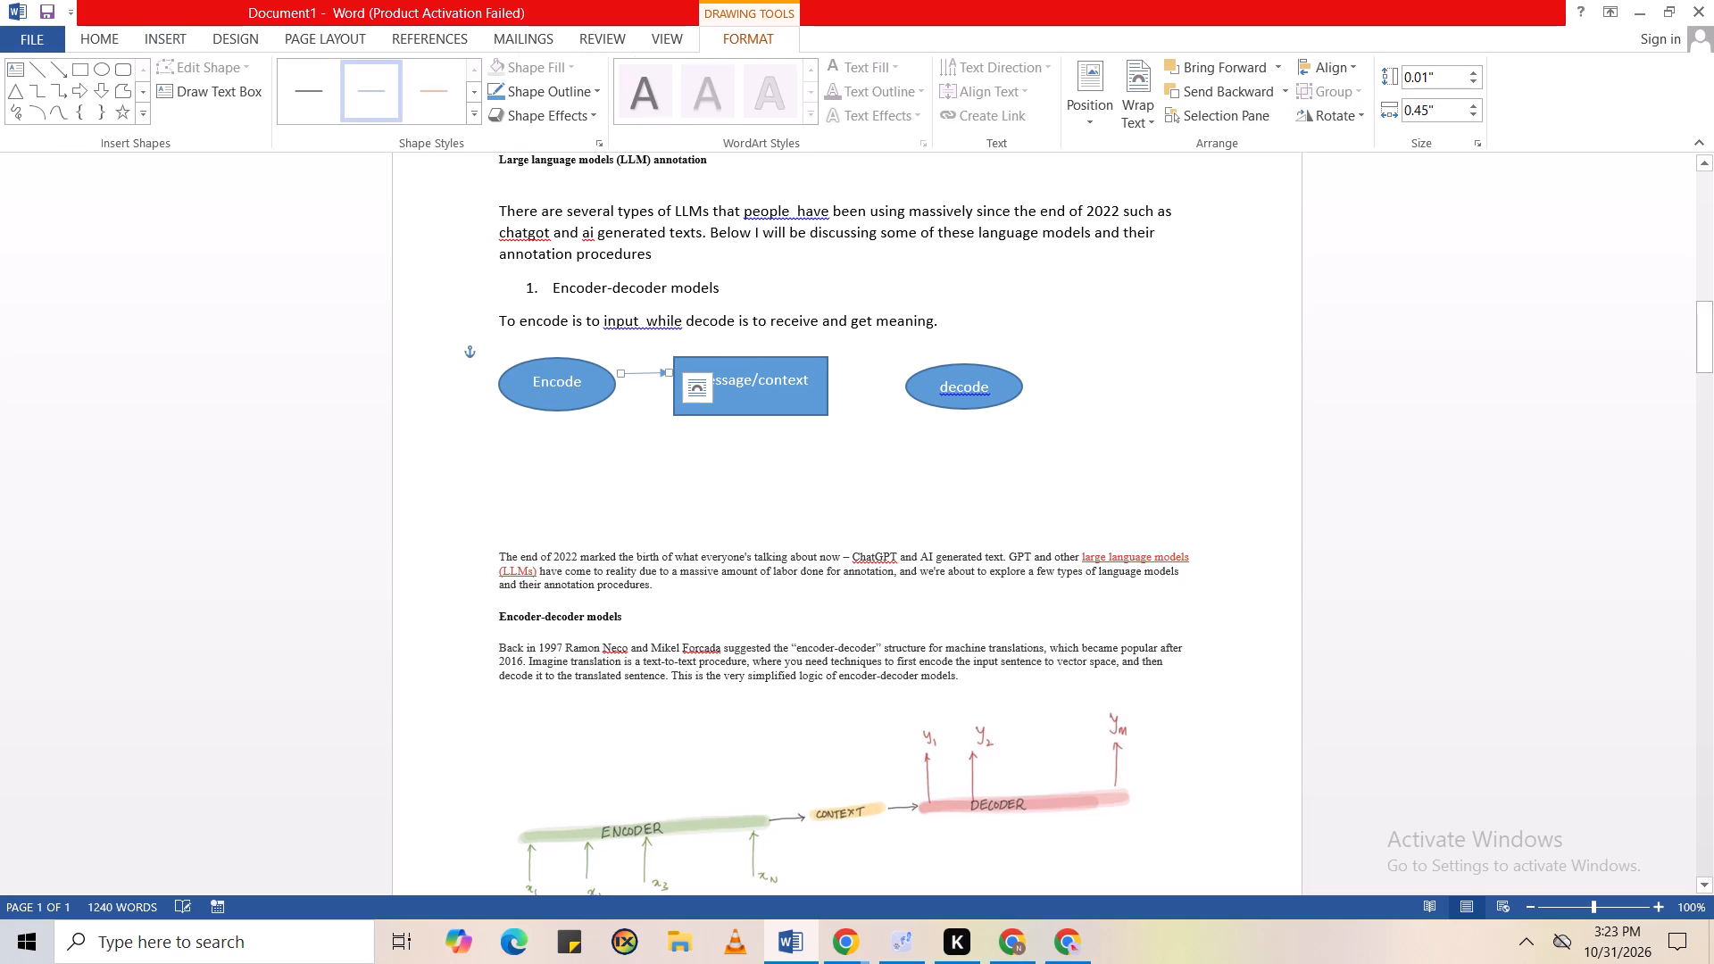
Make three copies of the arrow and place one between the Message/context rectangle and the decode ellipse, pointing to decode.
key("ctrl+c")
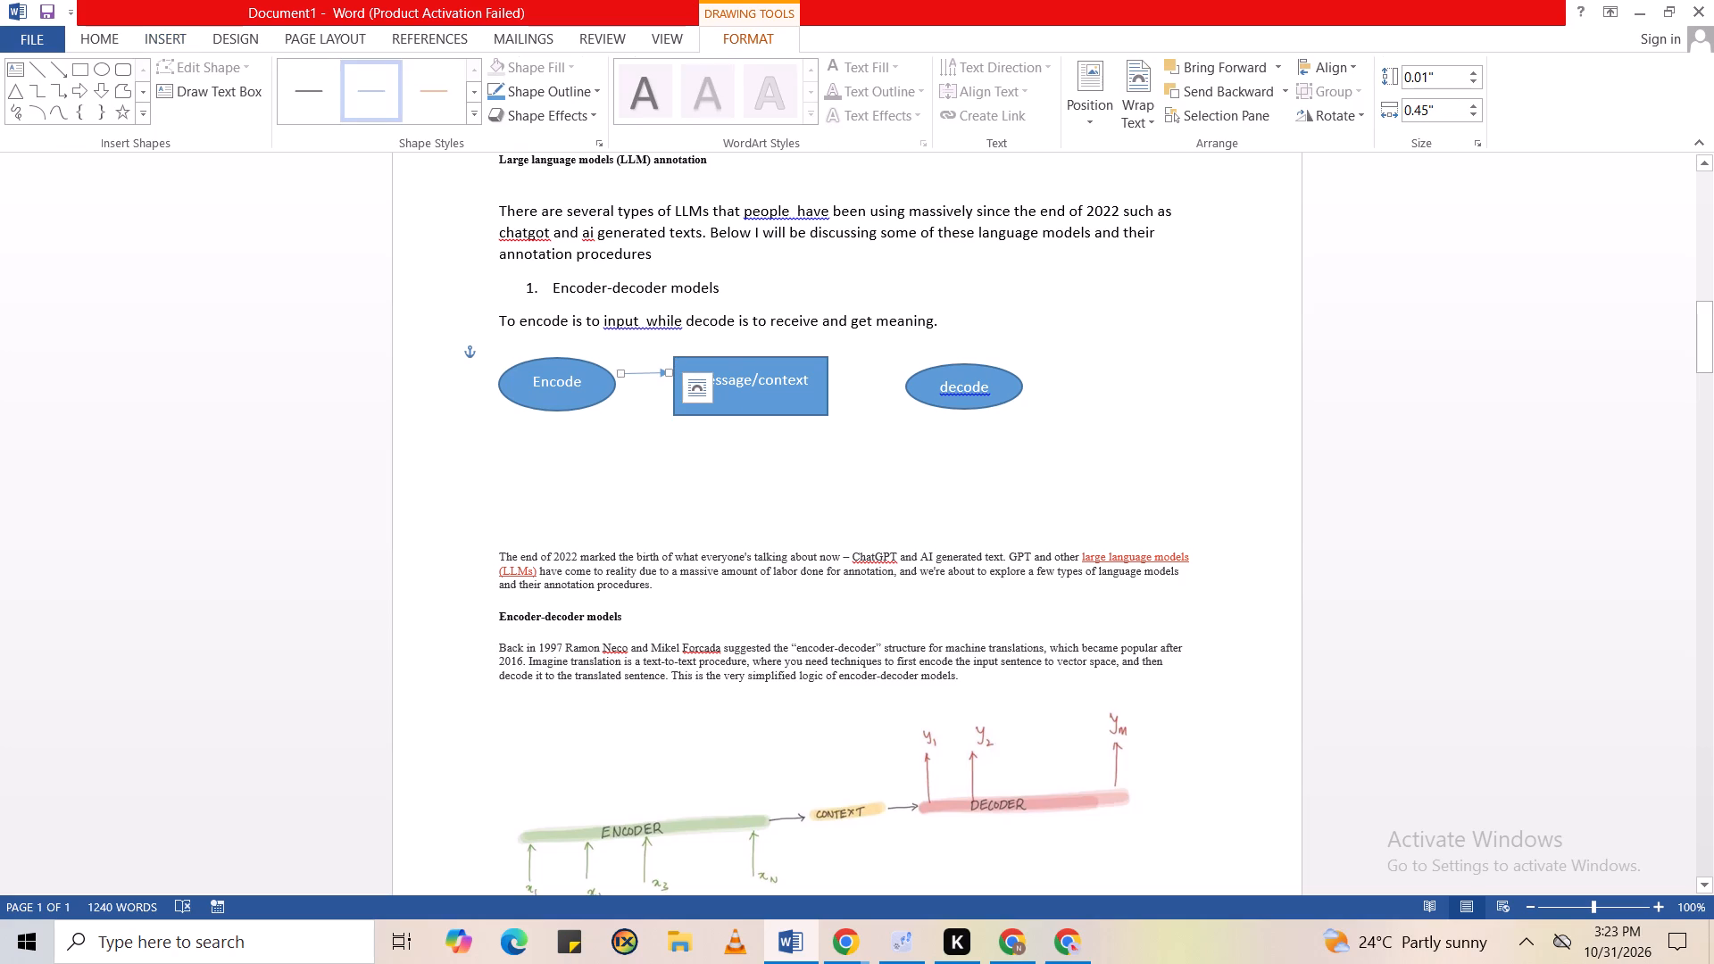
key("ctrl+v")
key("ctrl+v")
key("ctrl+v")
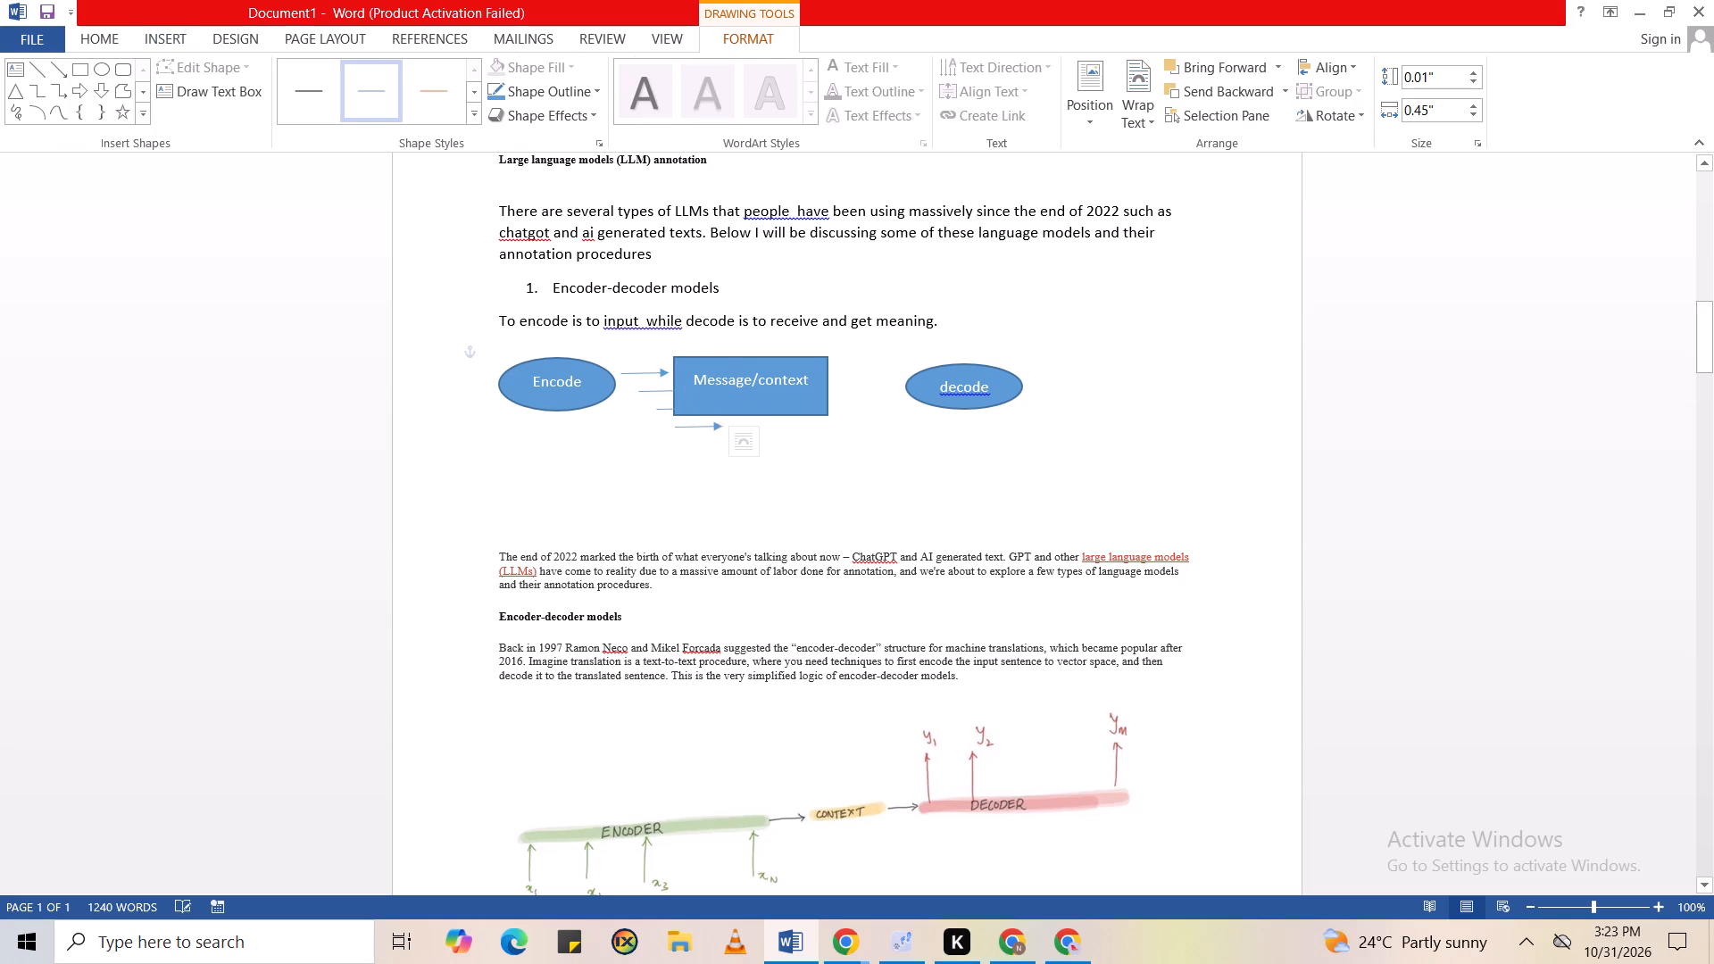
left_click_drag(715, 423, 760, 411)
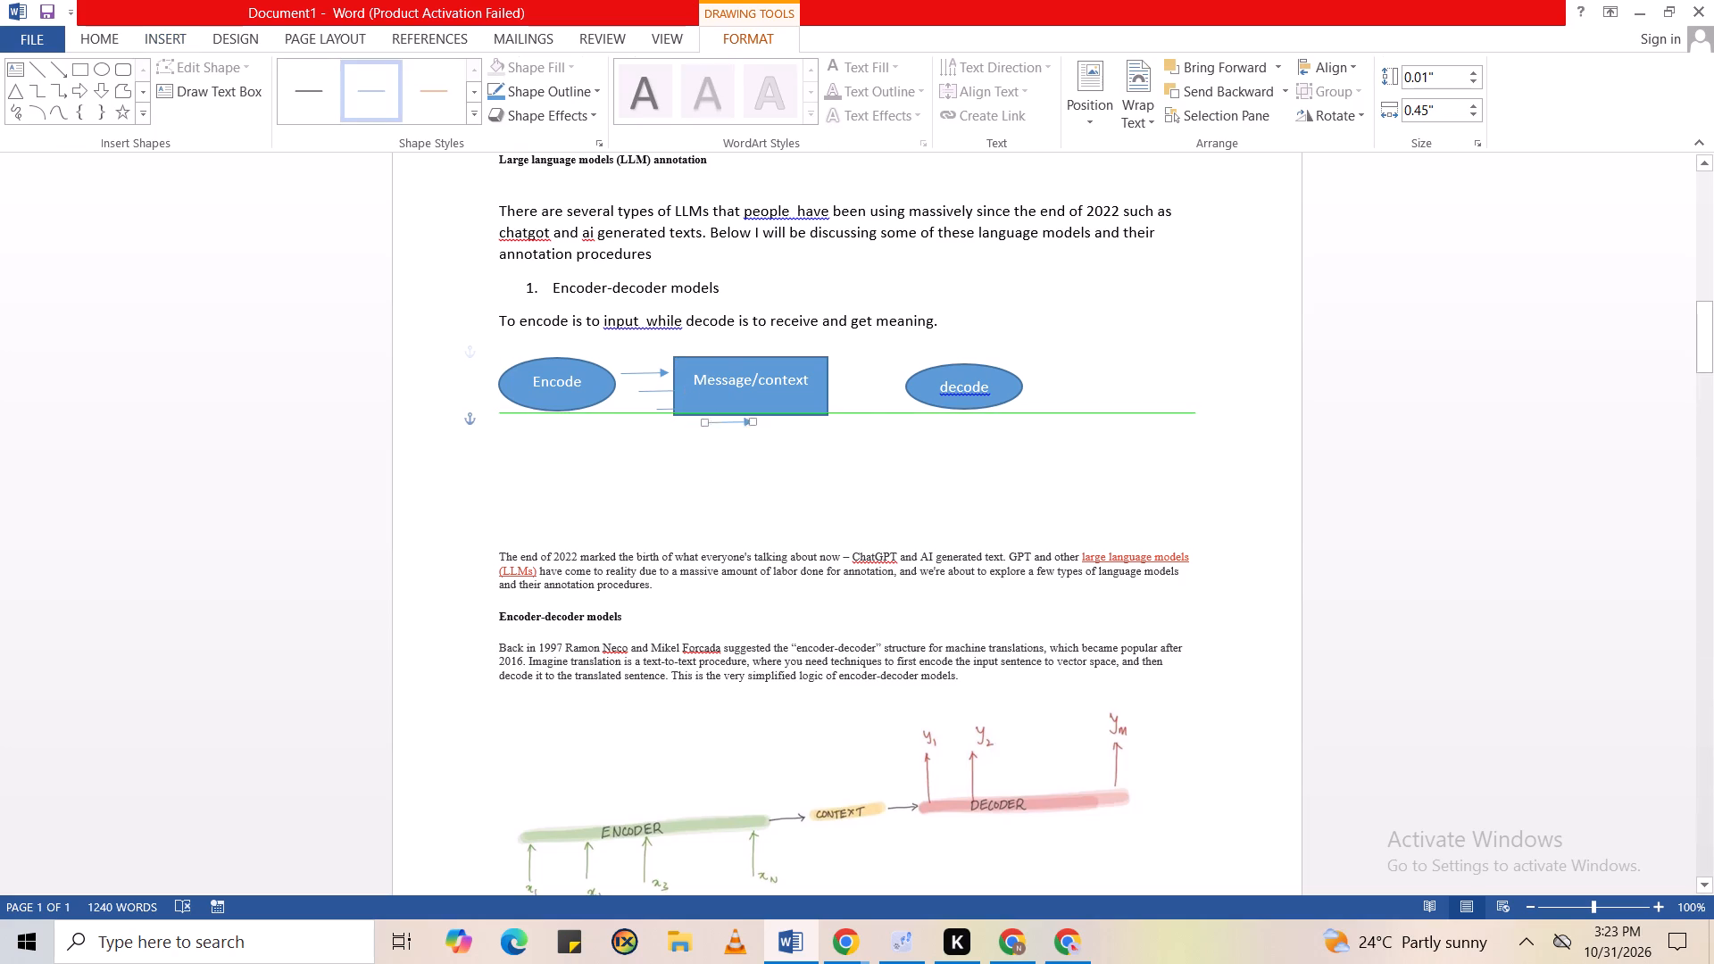
left_click_drag(760, 411, 894, 382)
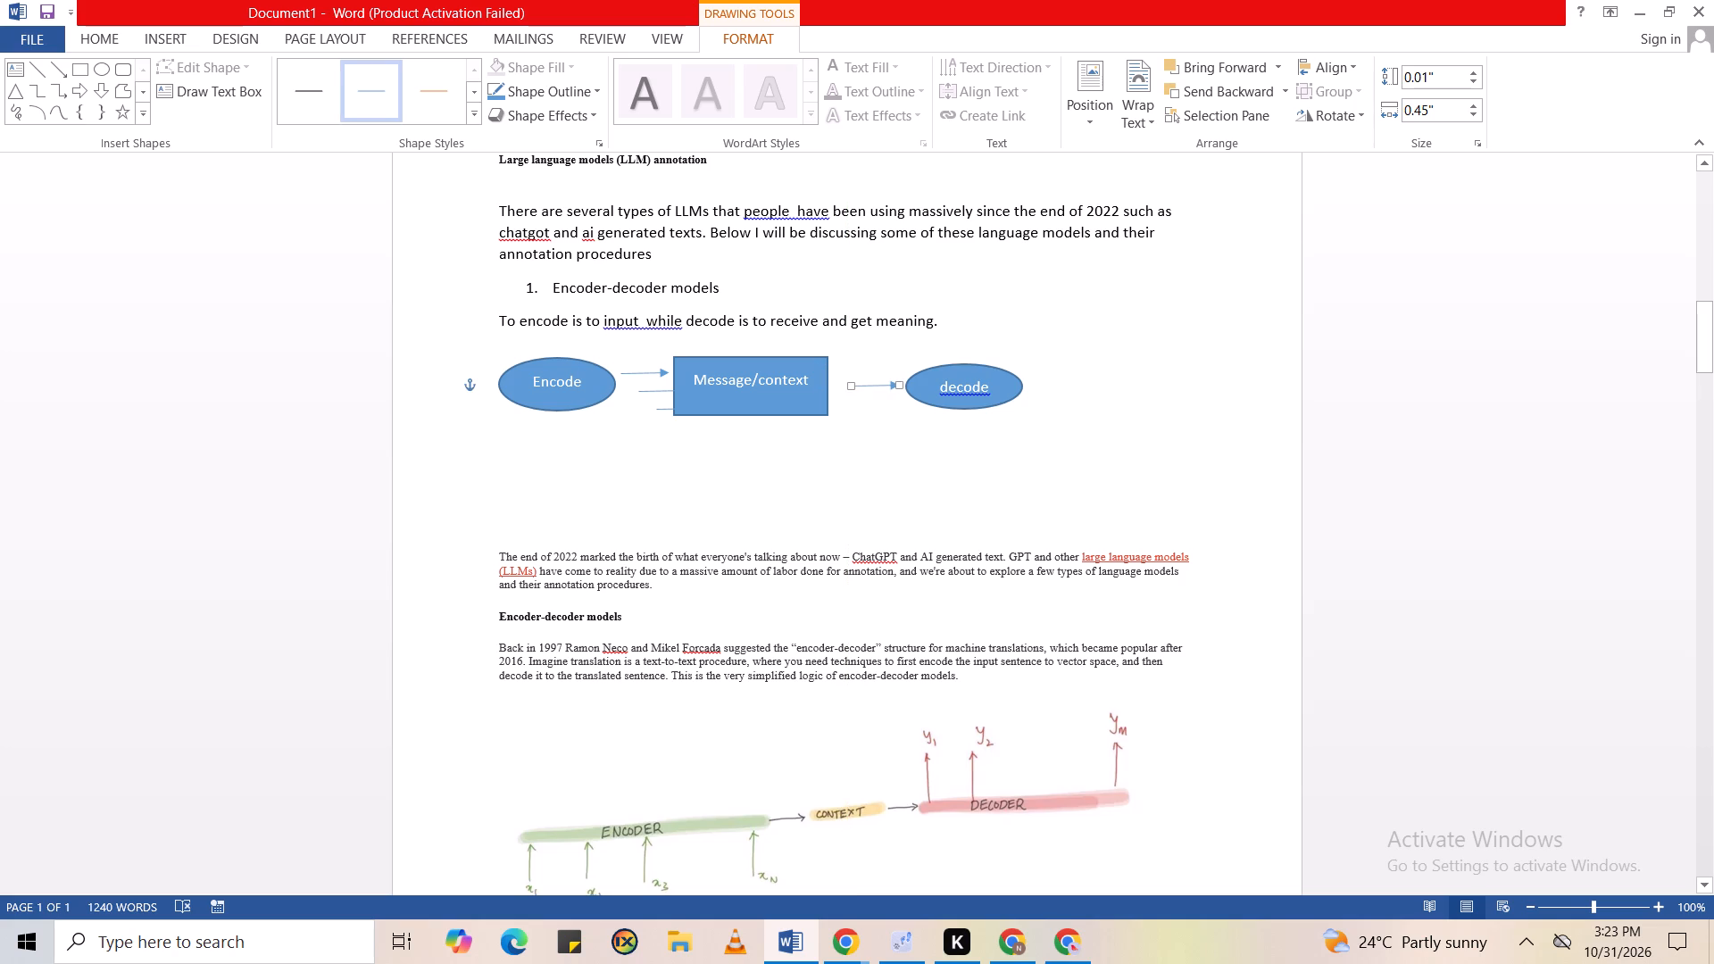
left_click_drag(894, 382, 886, 375)
Place the two remaining arrow copies as a second, lower arrow in each gap beside the Message/context rectangle.
left_click_drag(656, 391, 640, 392)
left_click(661, 407)
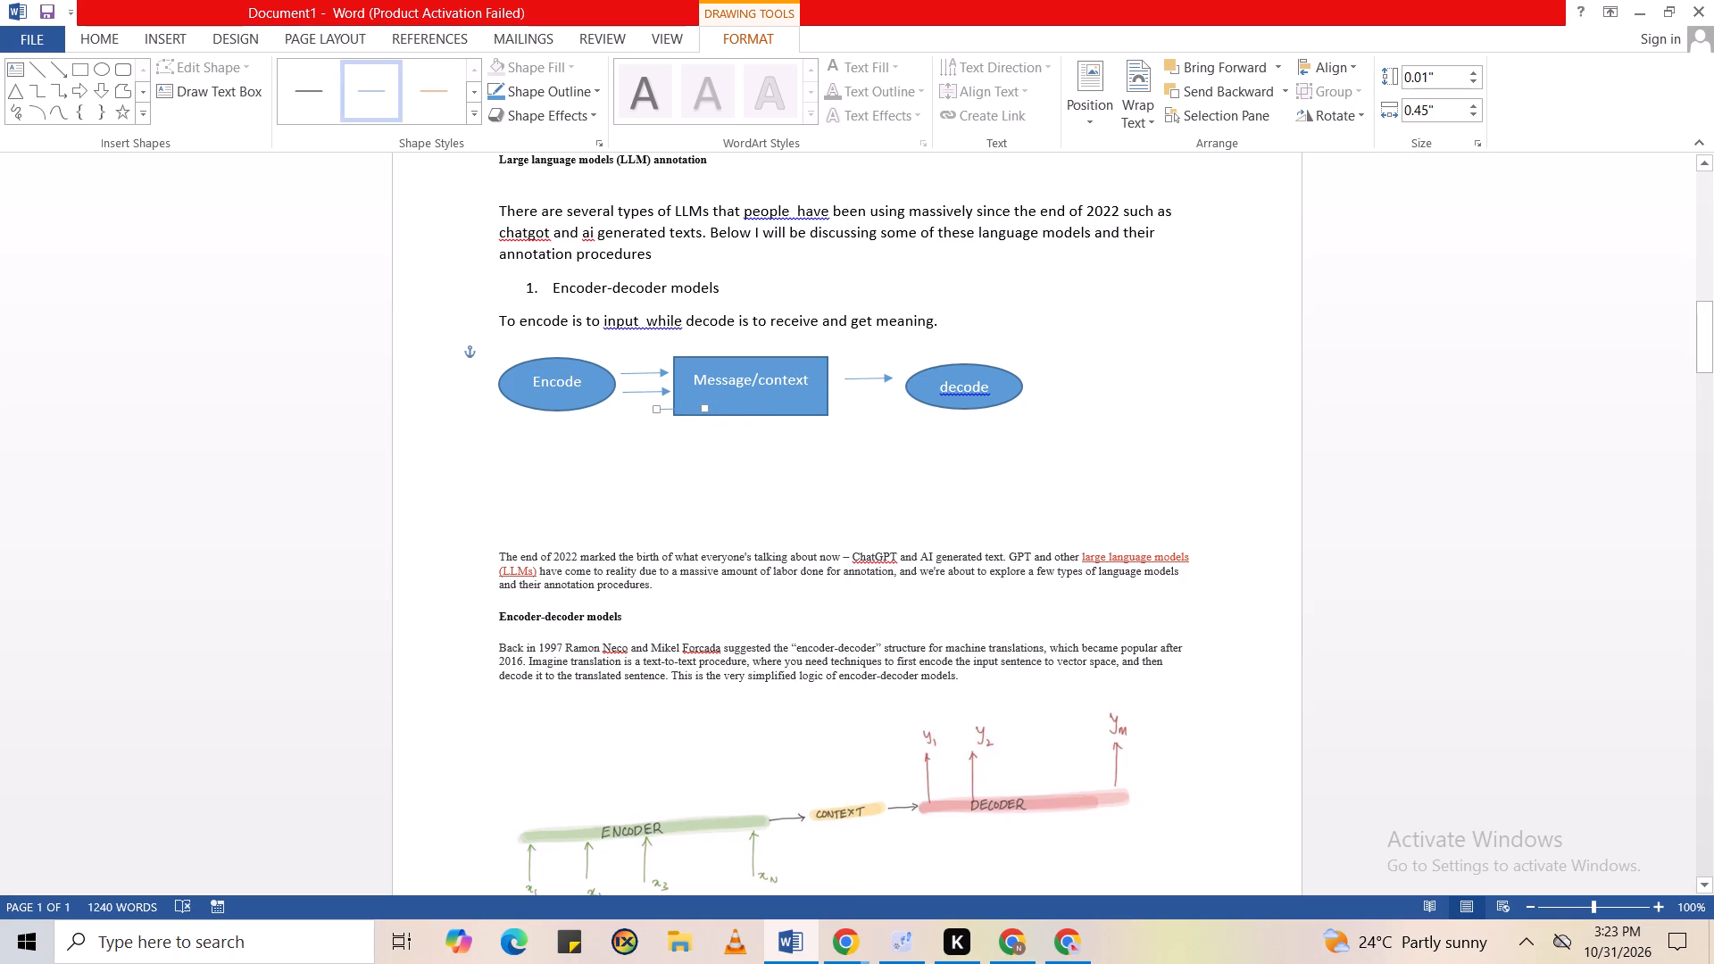
left_click_drag(661, 407, 862, 395)
left_click_drag(862, 395, 853, 393)
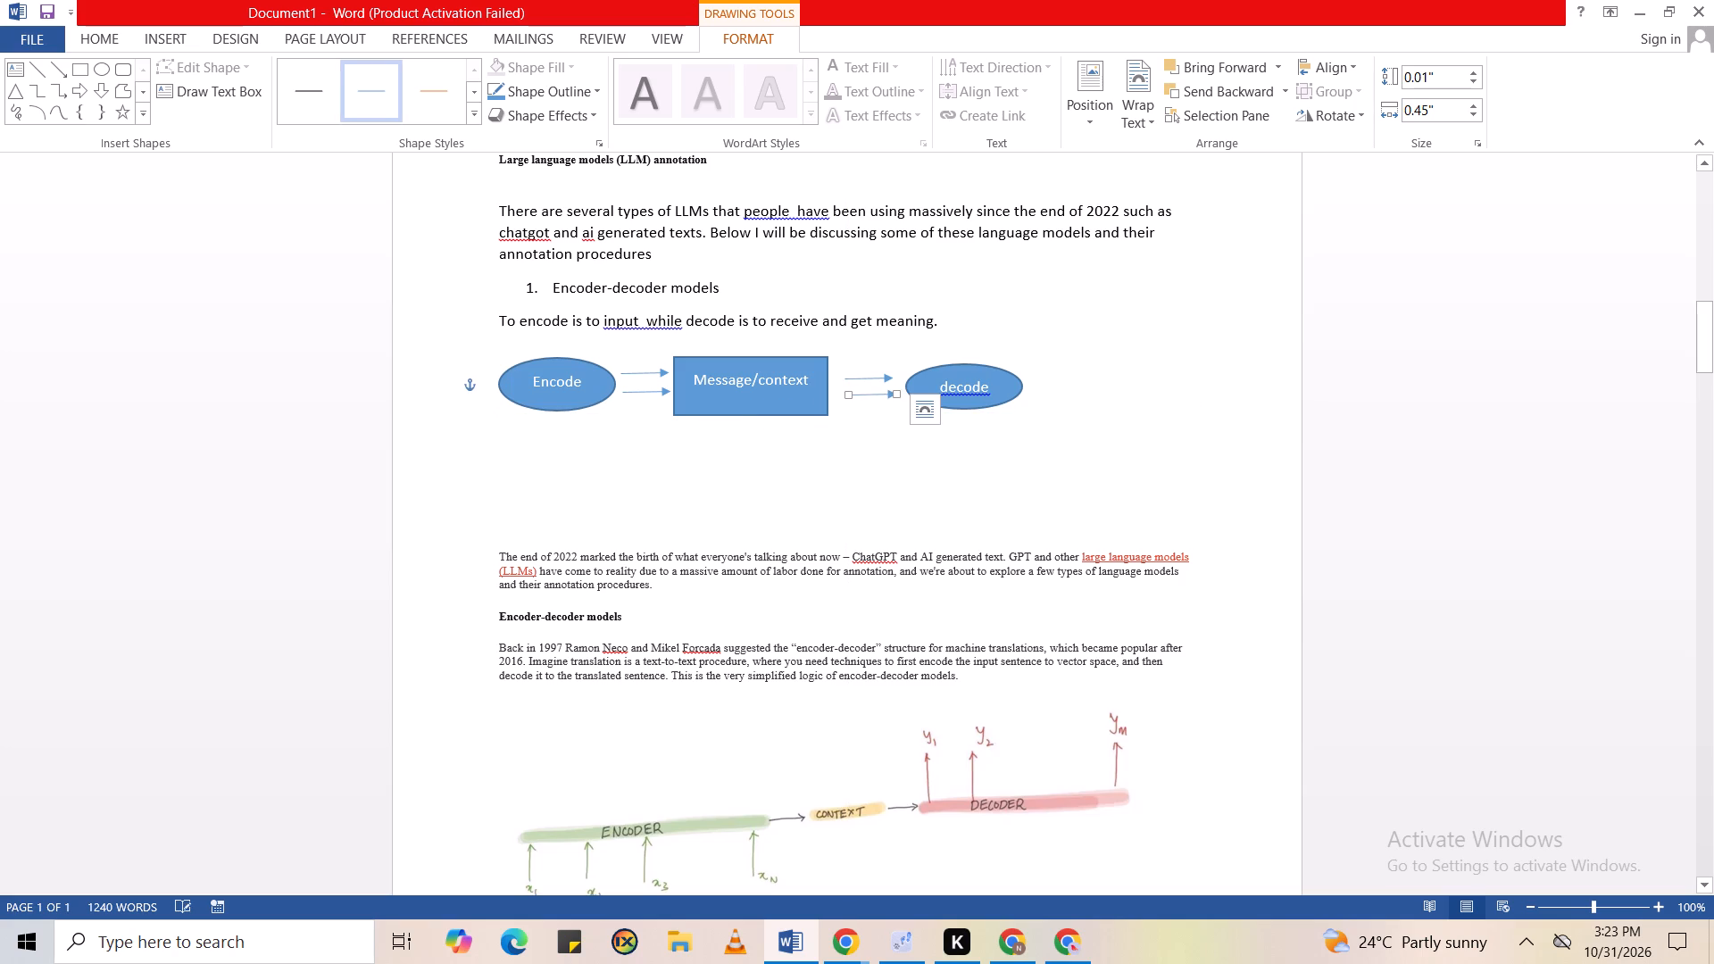
left_click(603, 440)
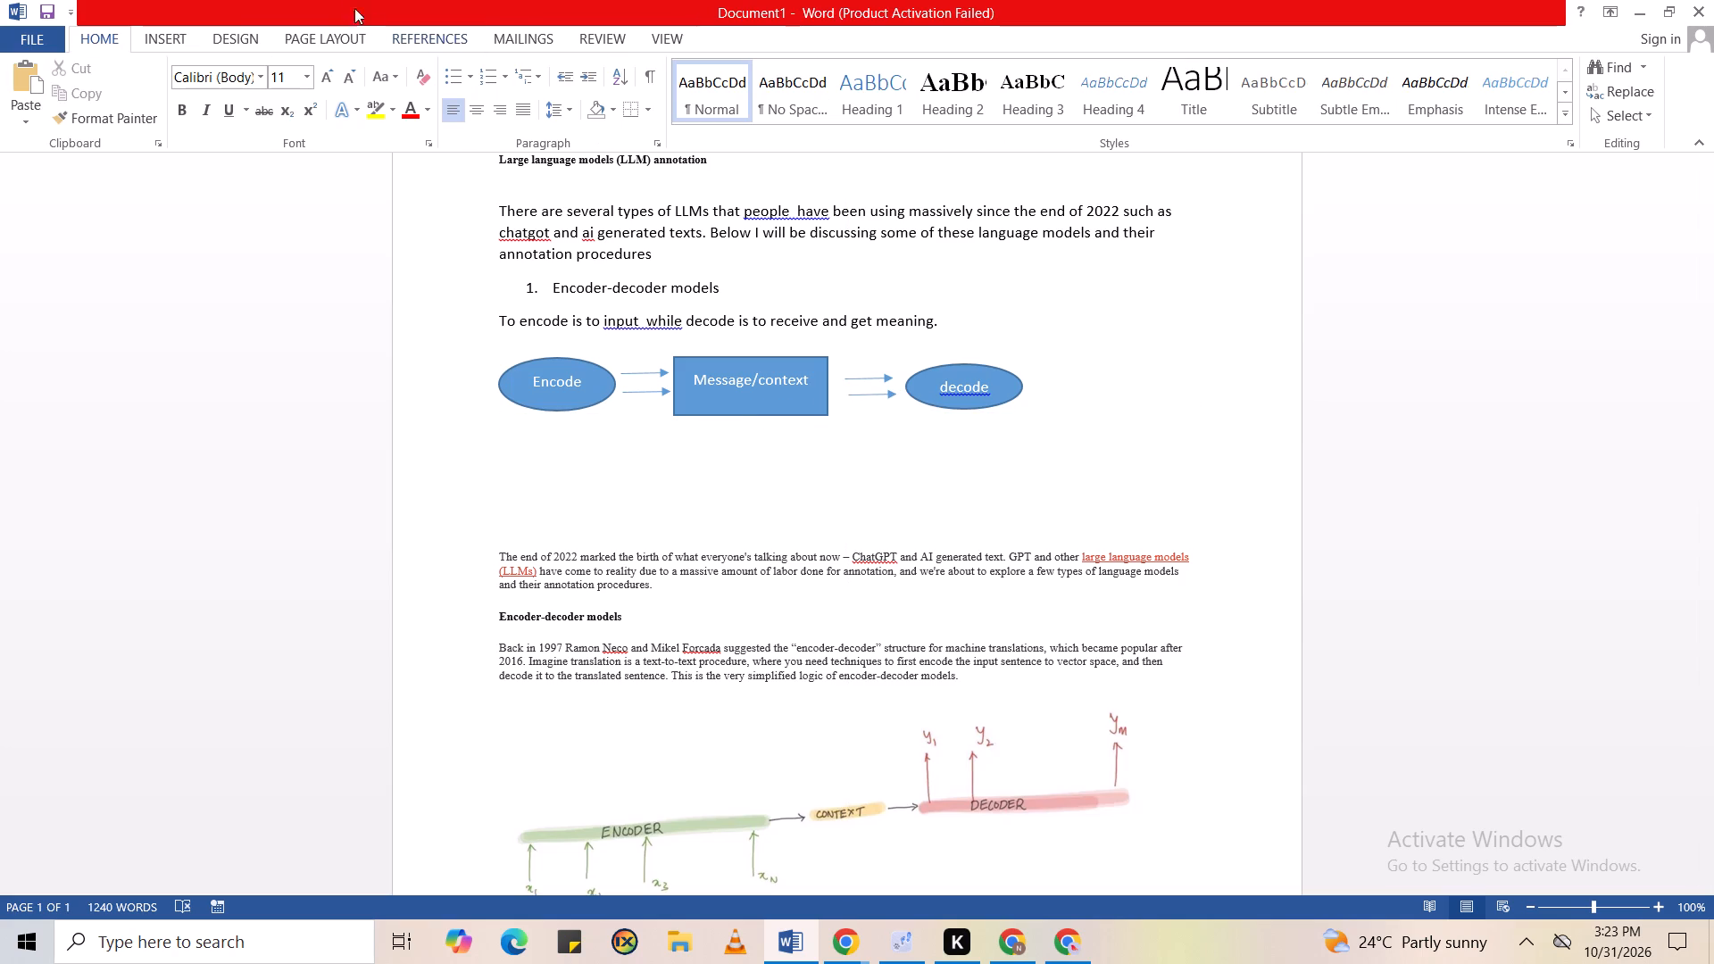
Draw a vertical arrow about 0.5" high below the Encode ellipse, pointing up at it.
left_click(237, 41)
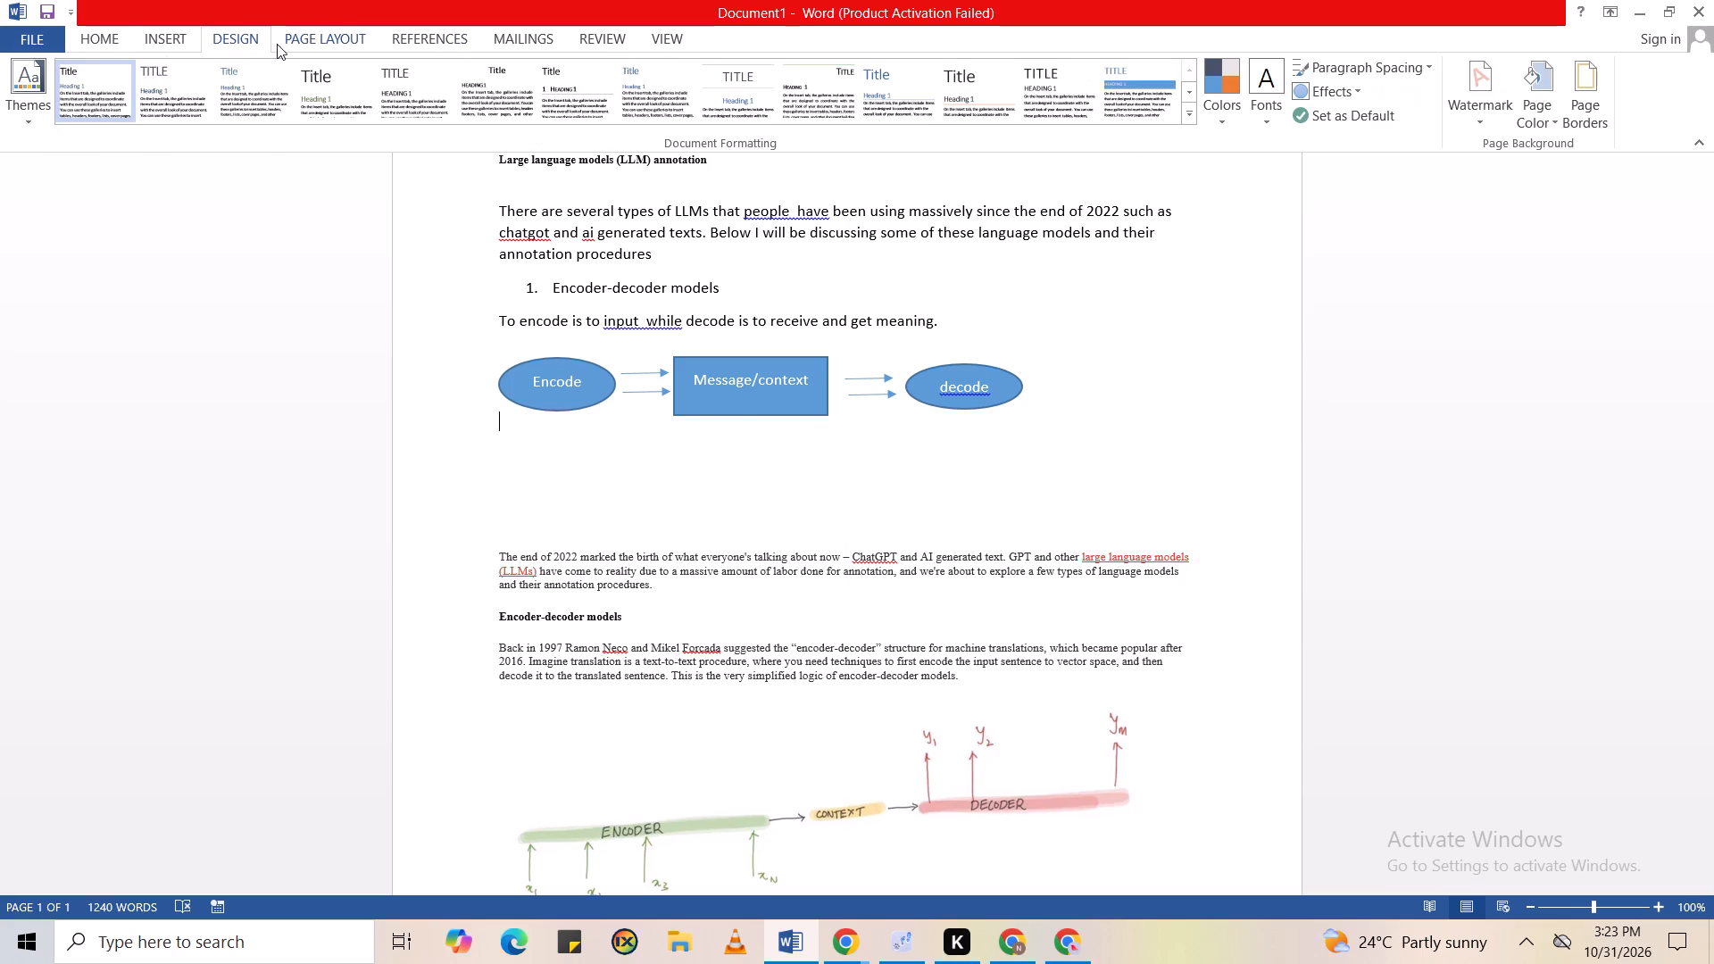
left_click(150, 37)
left_click(311, 77)
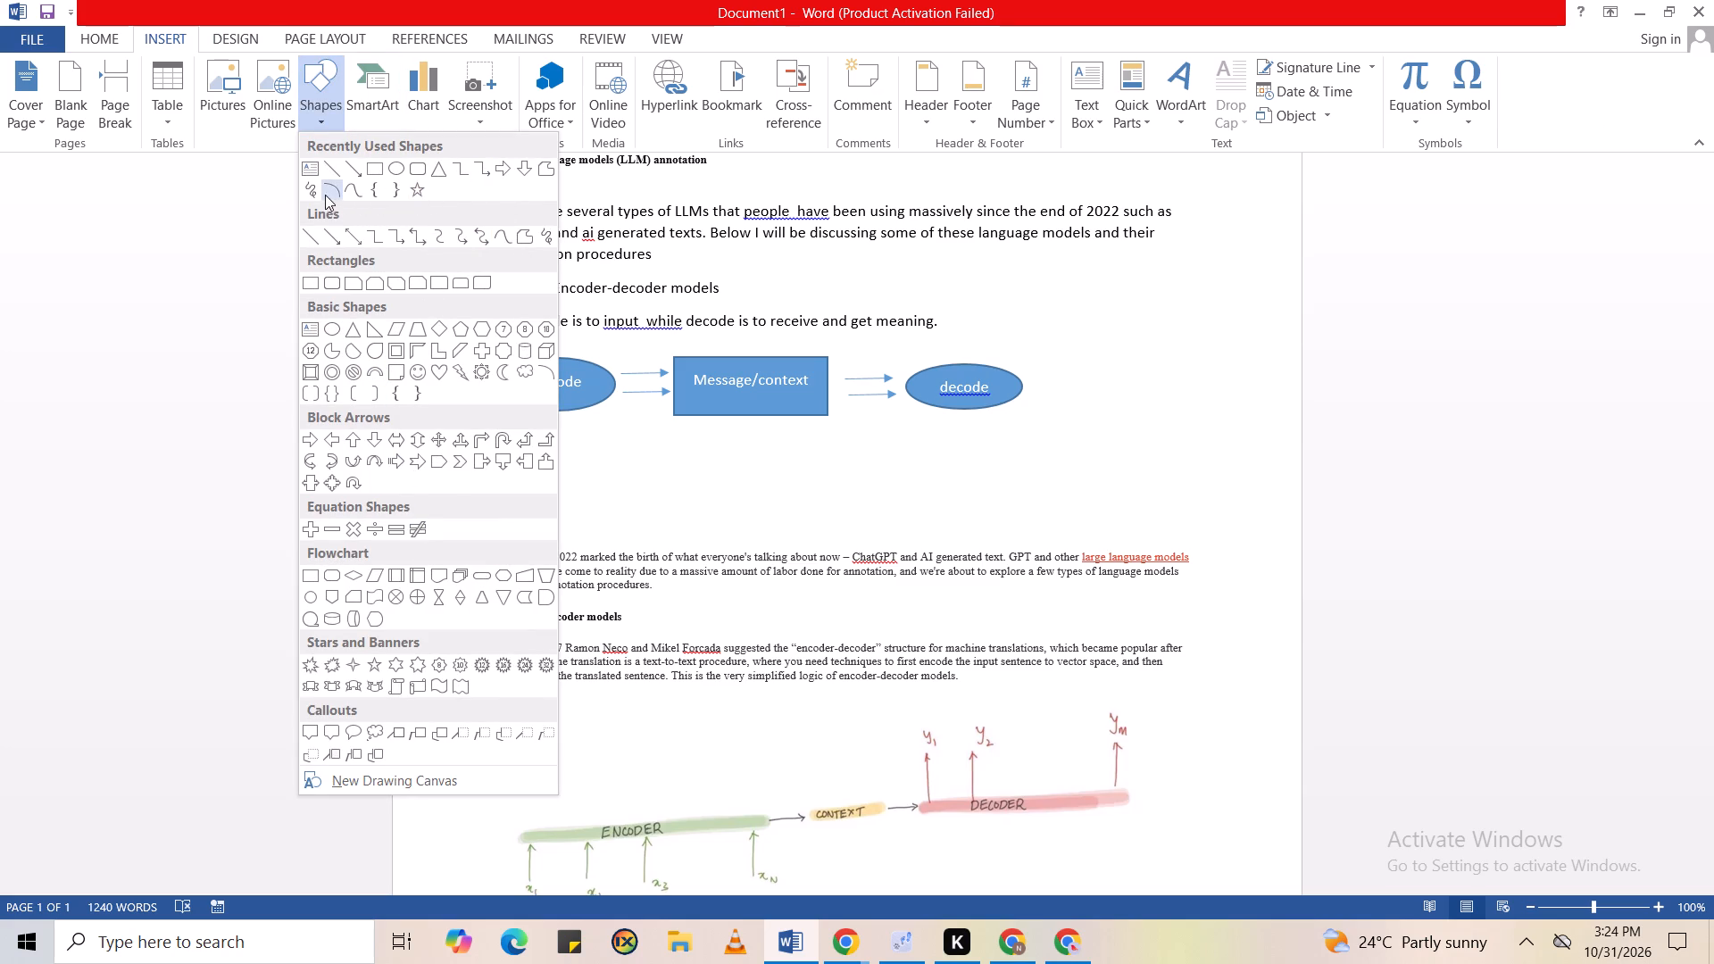
left_click(360, 173)
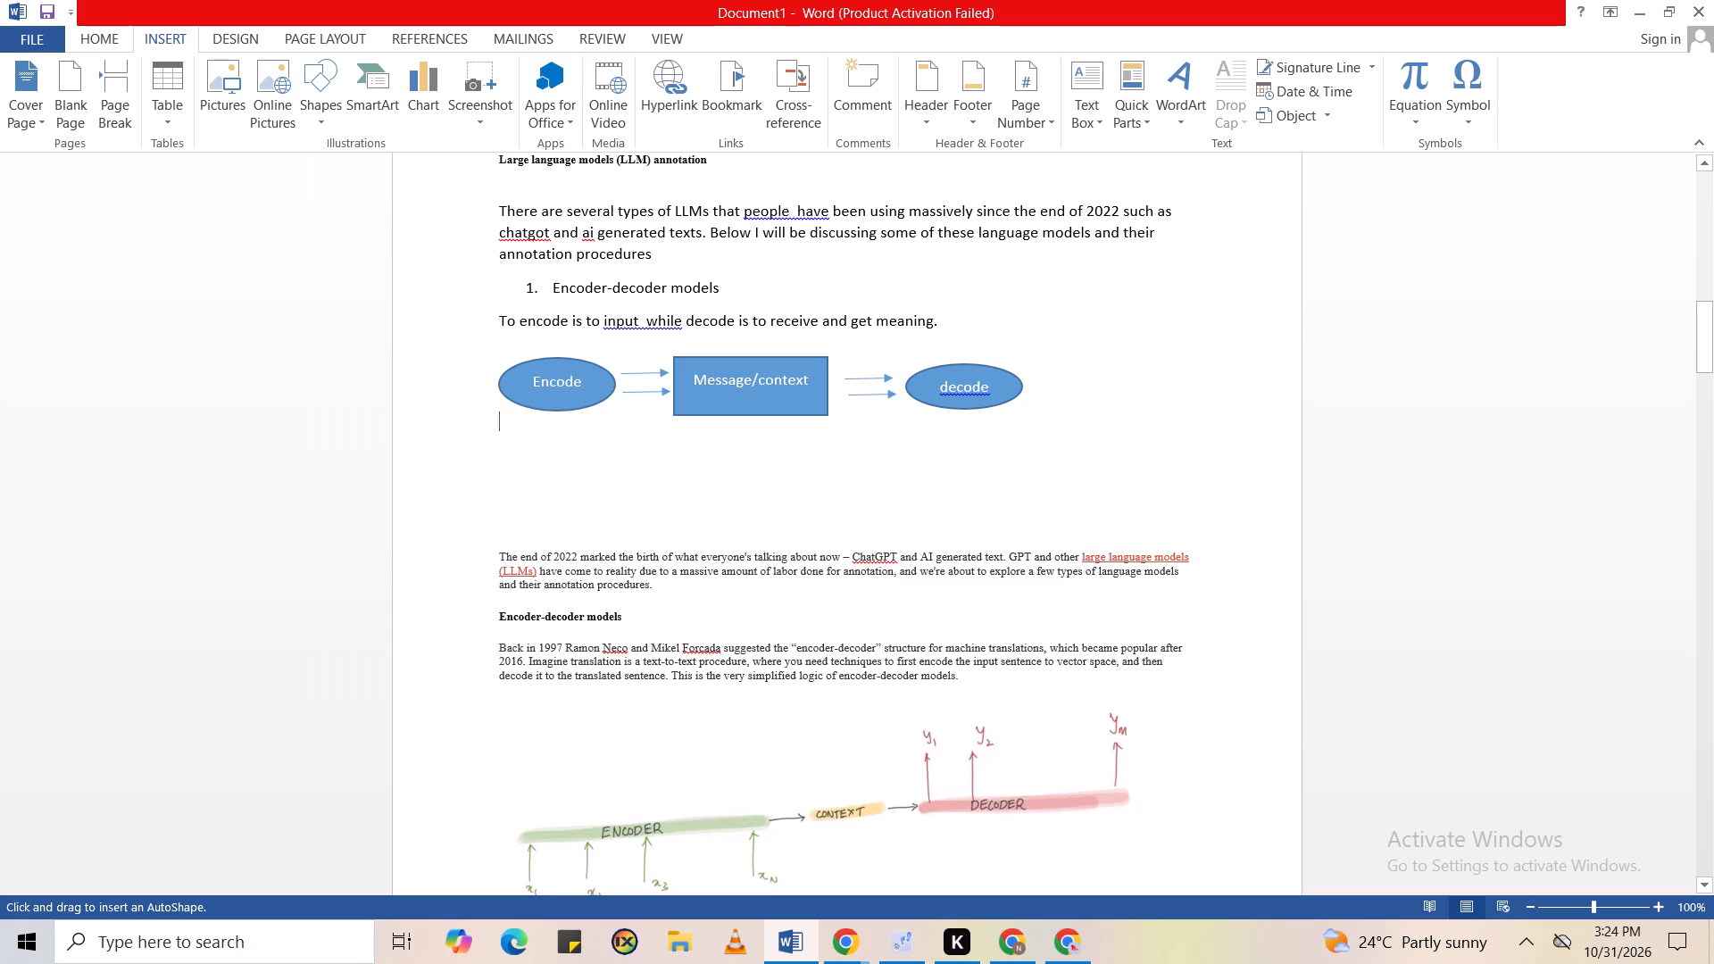
left_click_drag(552, 473, 549, 420)
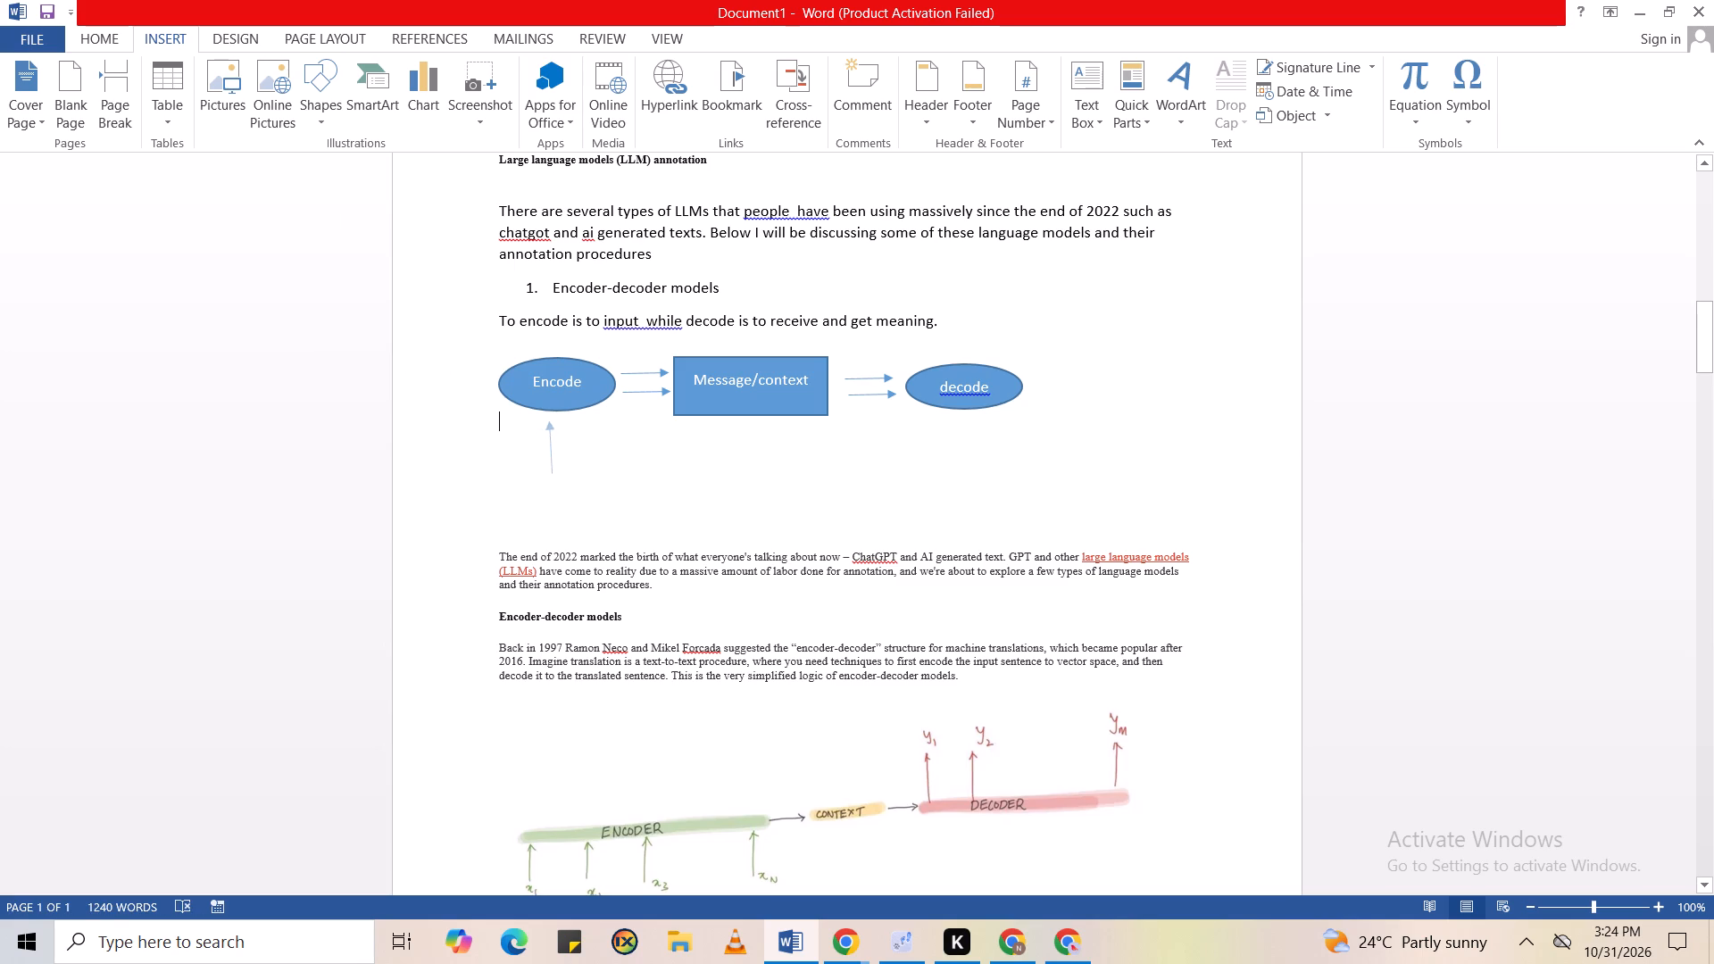
left_click_drag(549, 420, 552, 420)
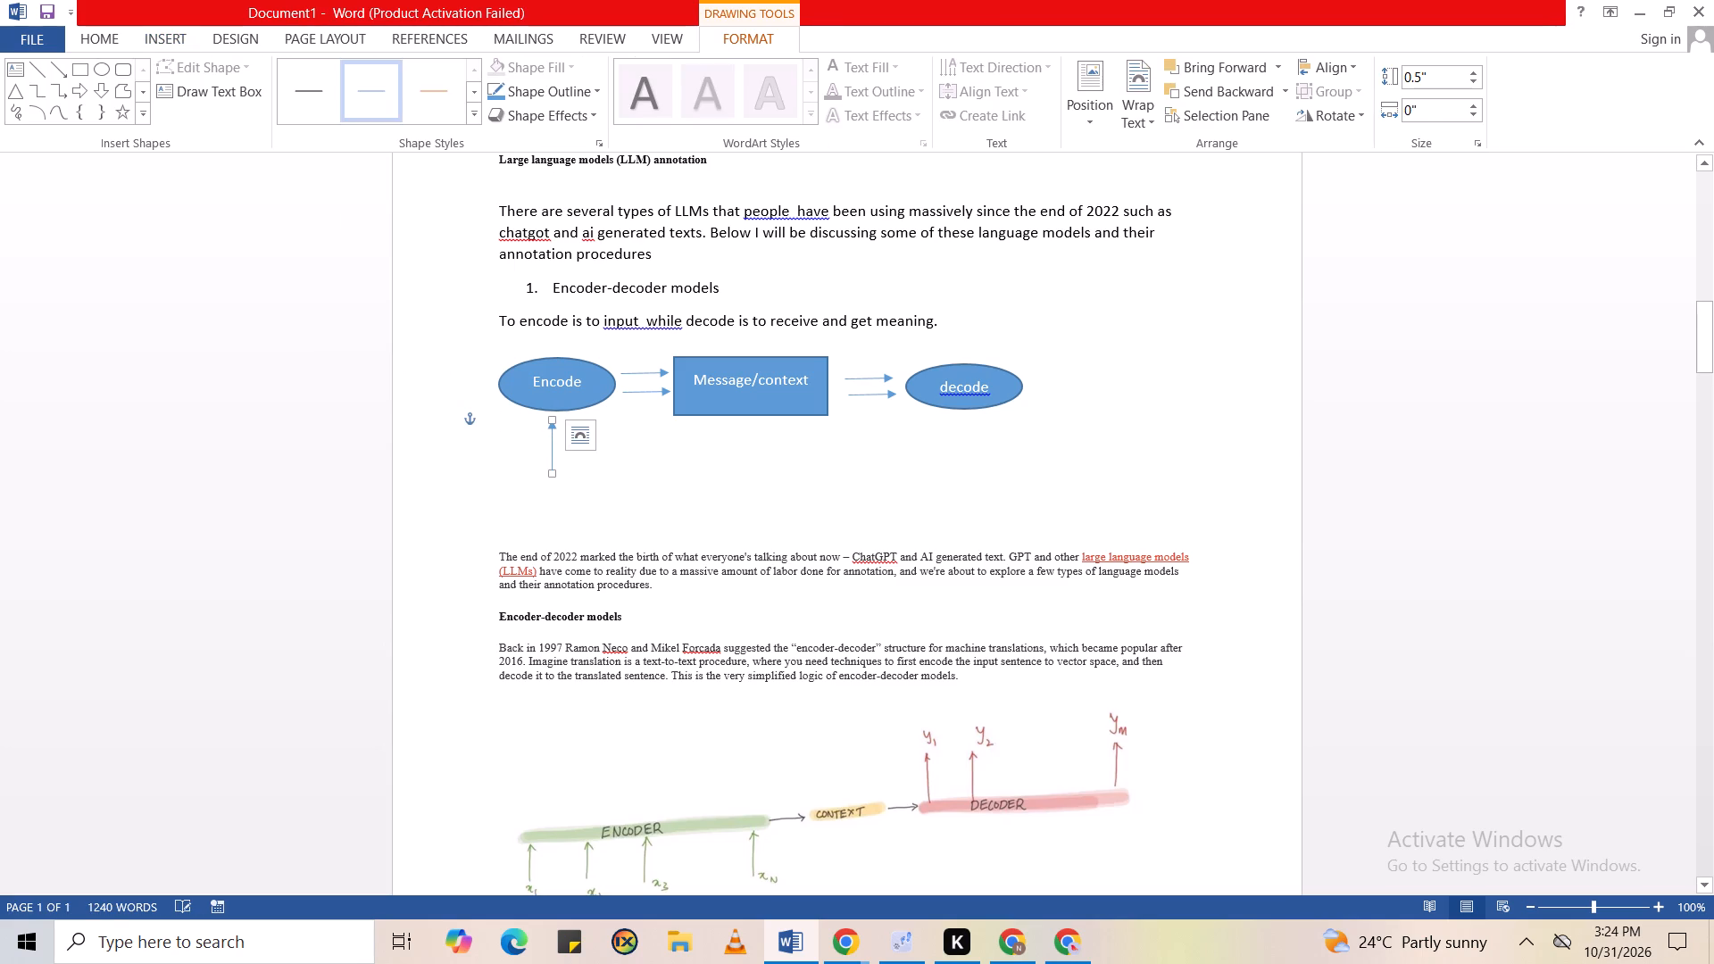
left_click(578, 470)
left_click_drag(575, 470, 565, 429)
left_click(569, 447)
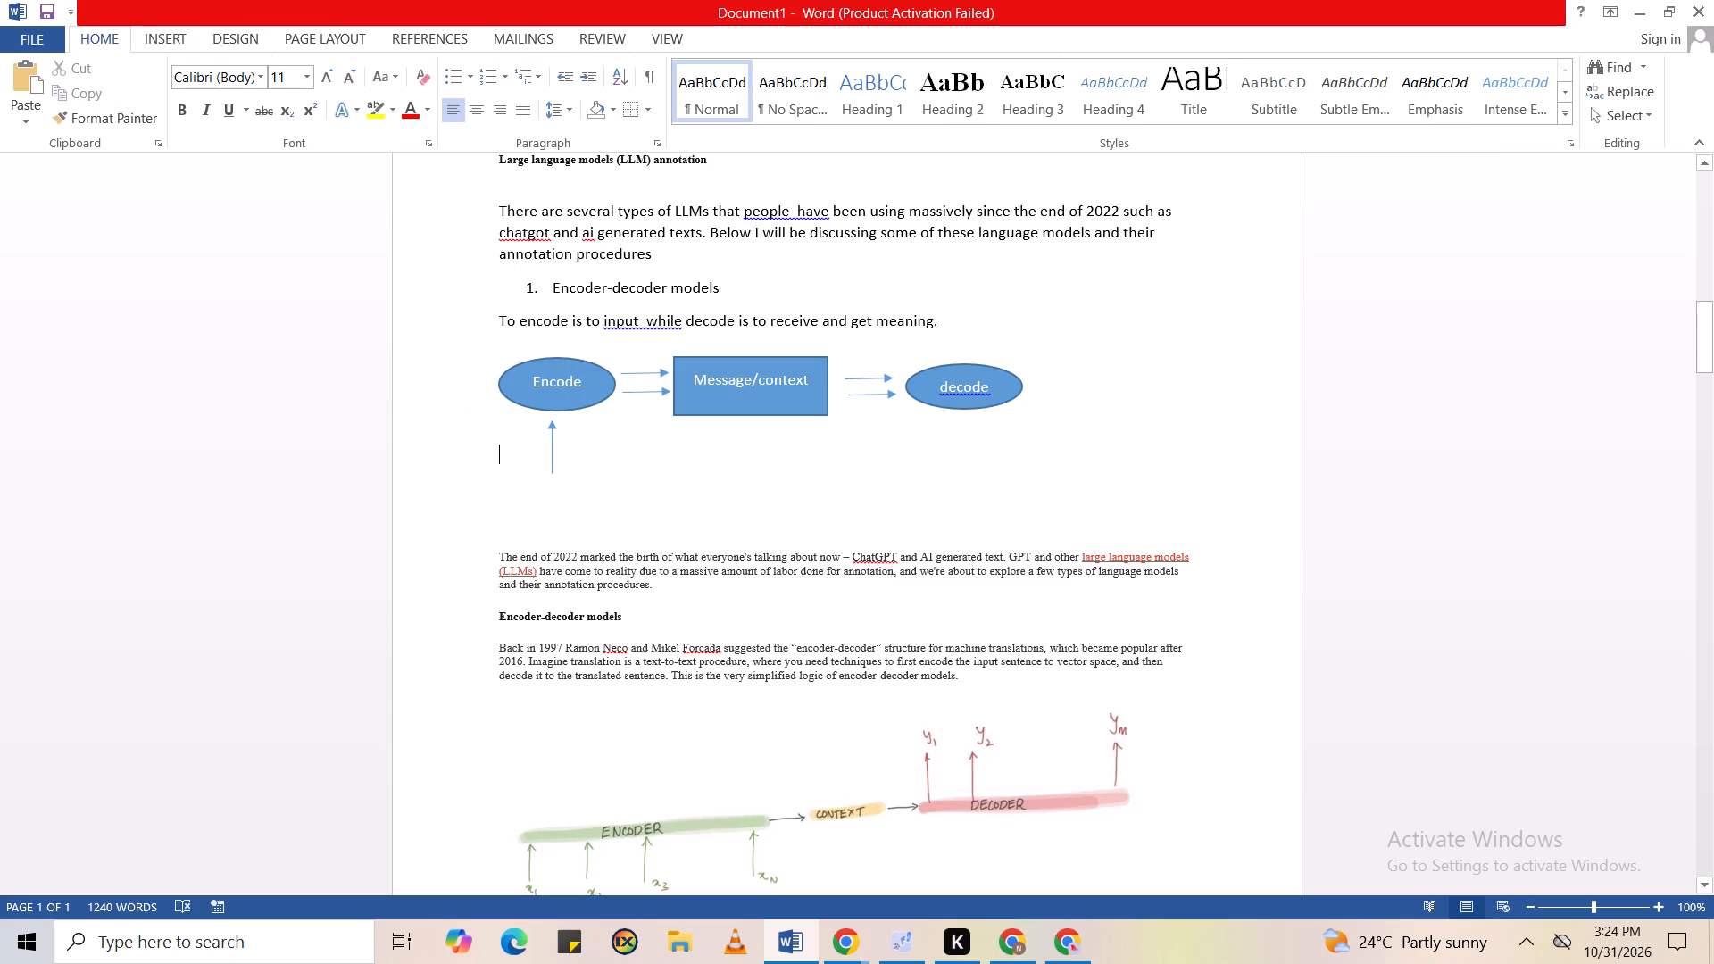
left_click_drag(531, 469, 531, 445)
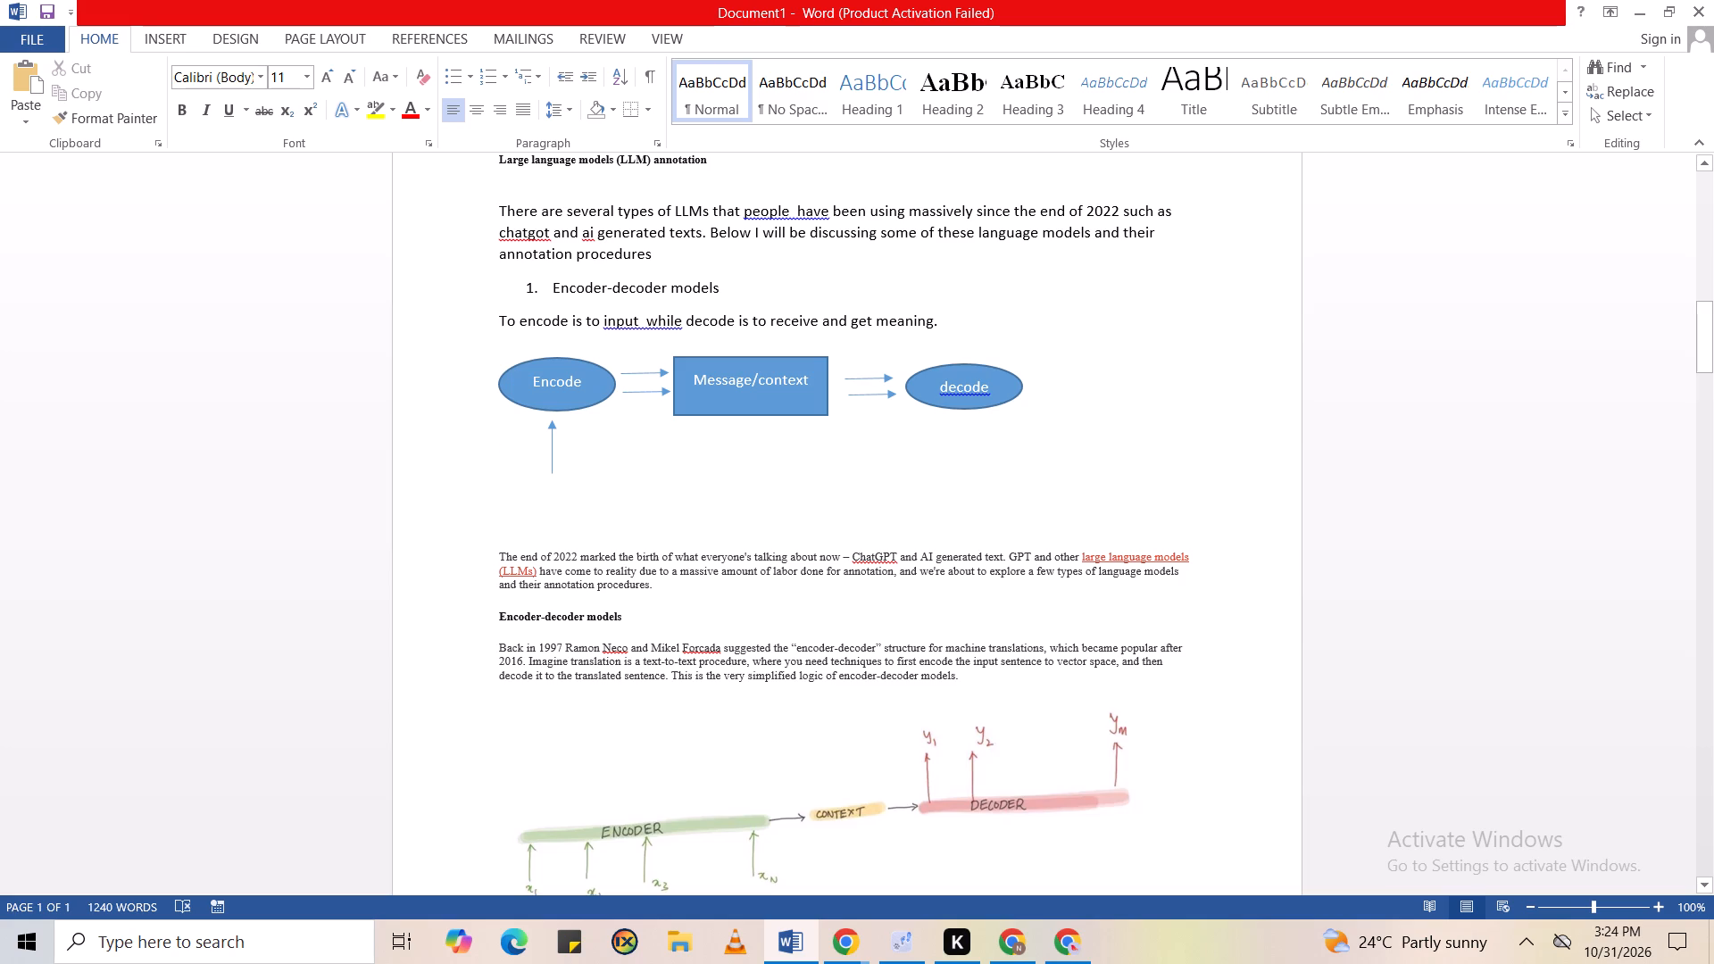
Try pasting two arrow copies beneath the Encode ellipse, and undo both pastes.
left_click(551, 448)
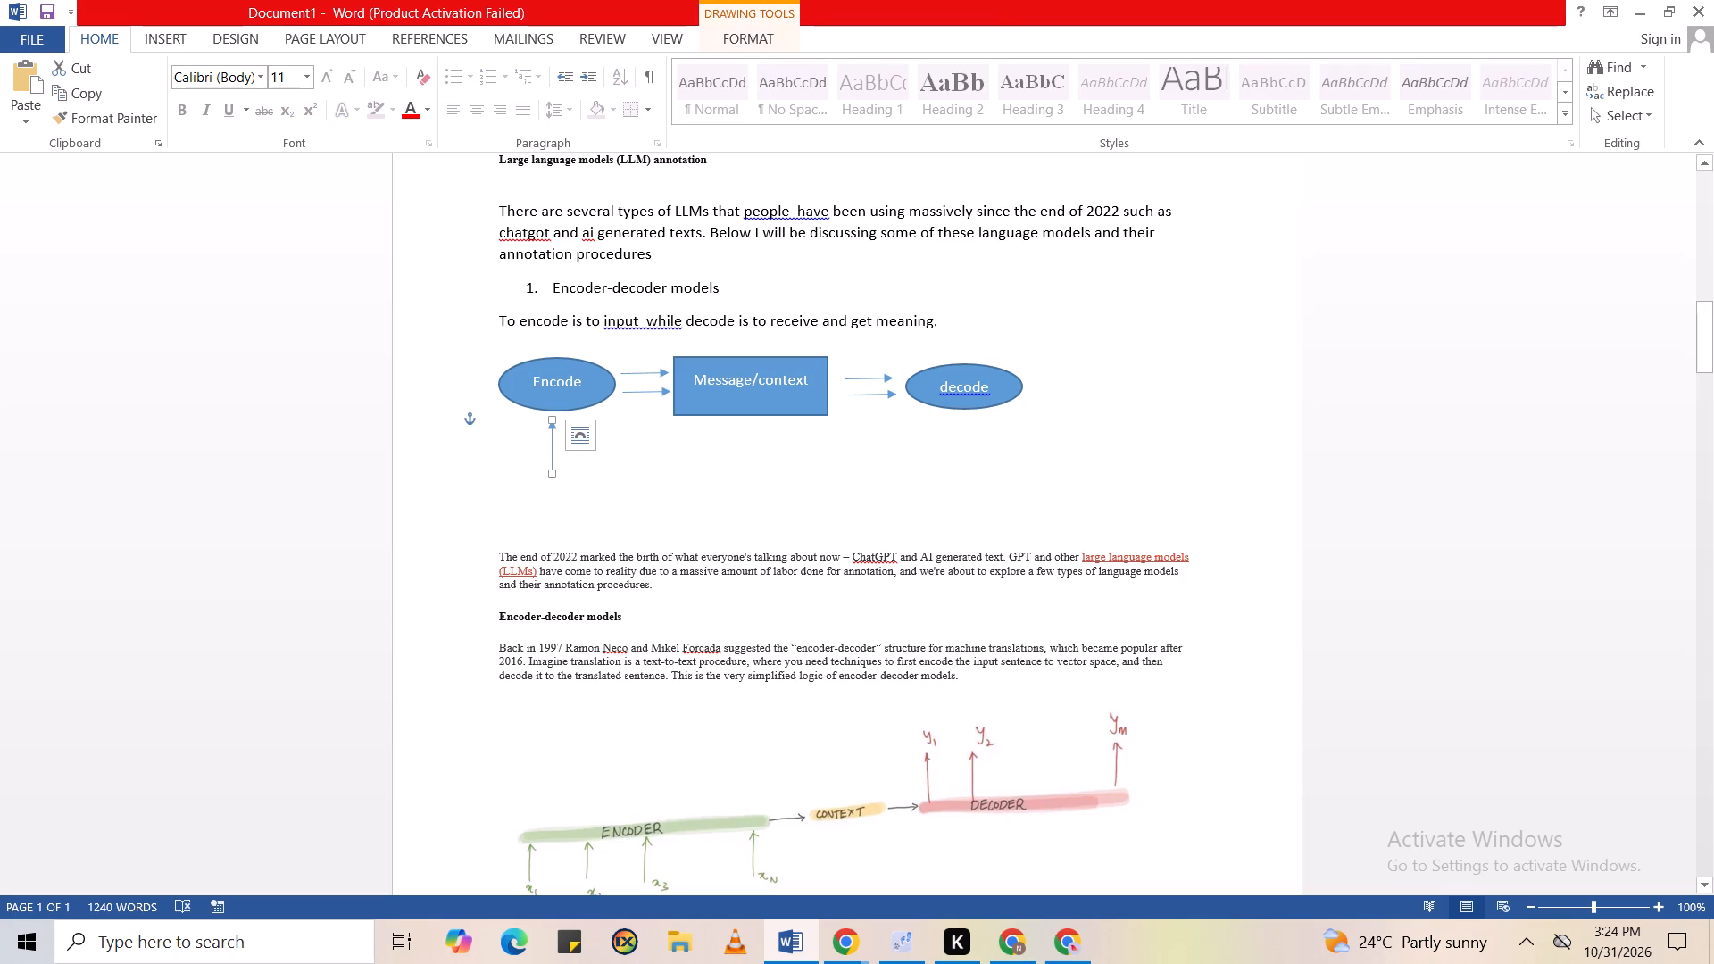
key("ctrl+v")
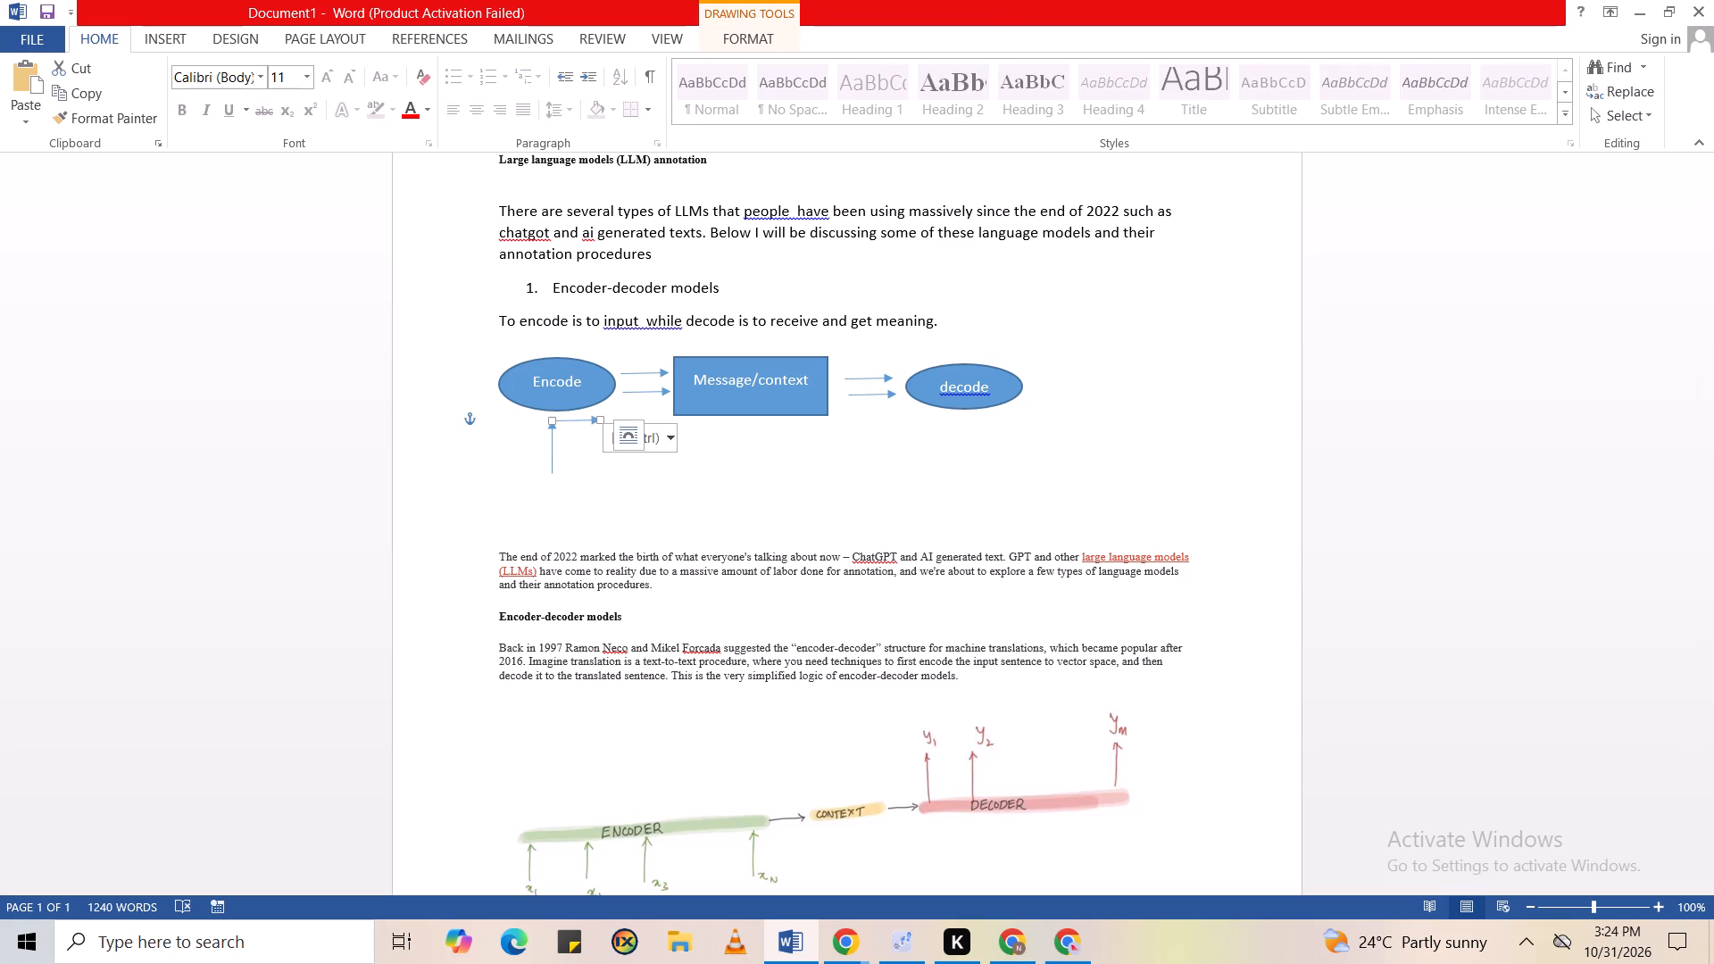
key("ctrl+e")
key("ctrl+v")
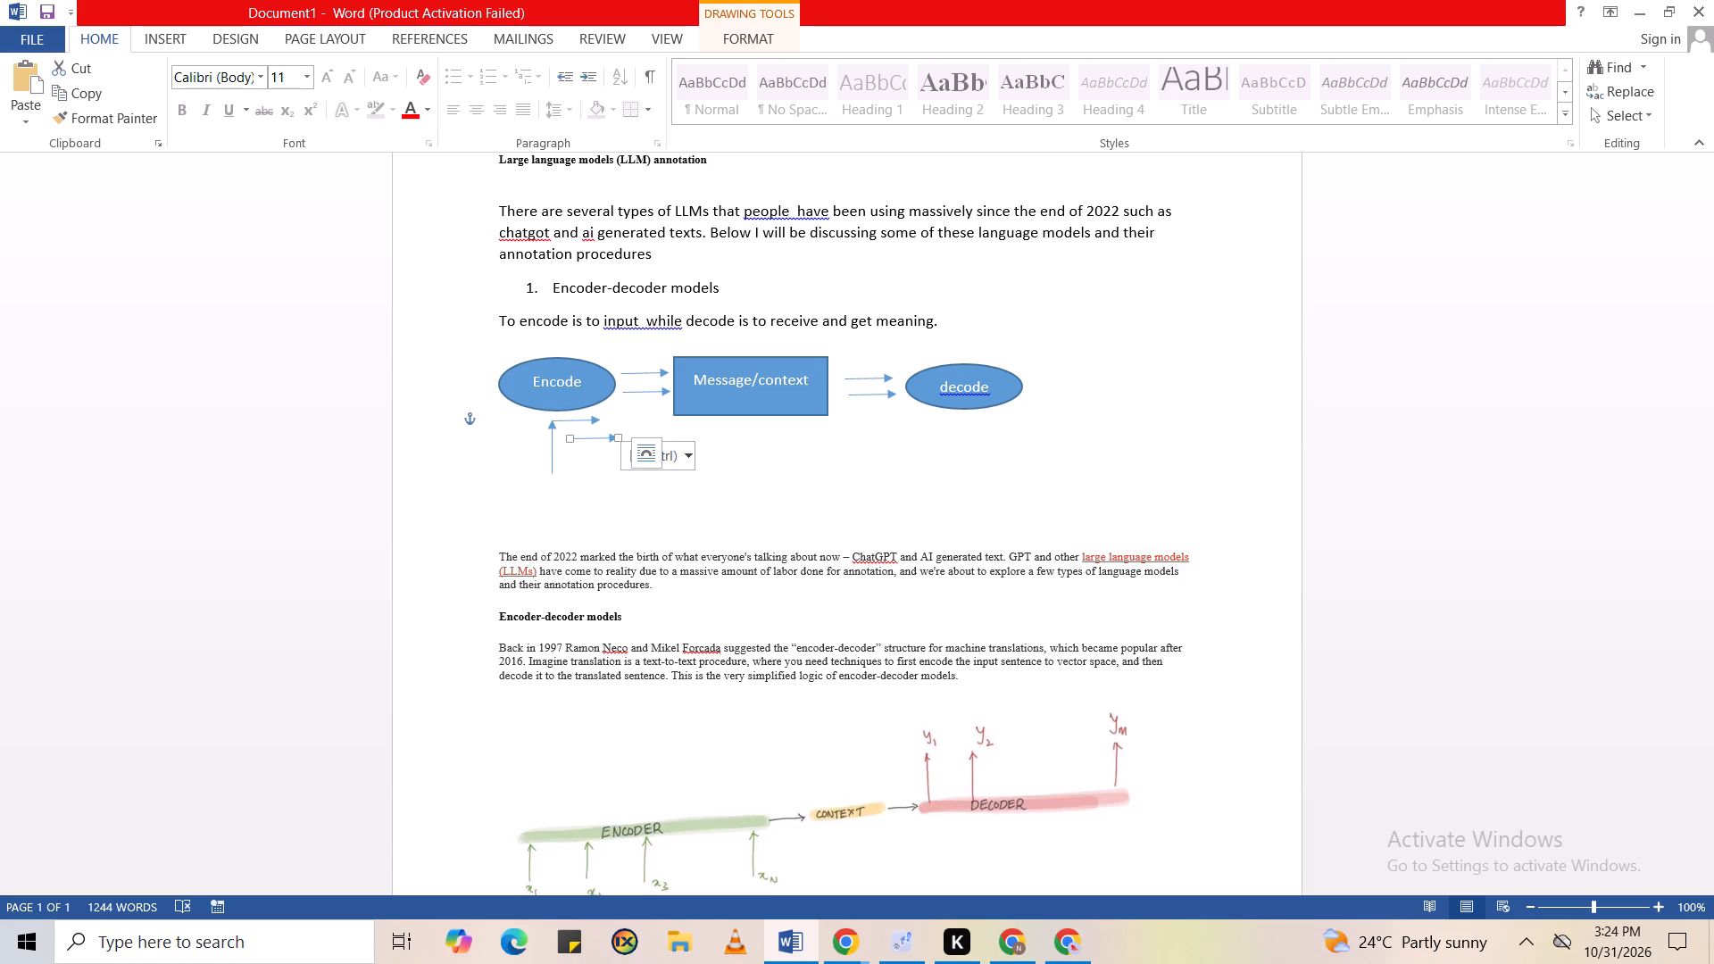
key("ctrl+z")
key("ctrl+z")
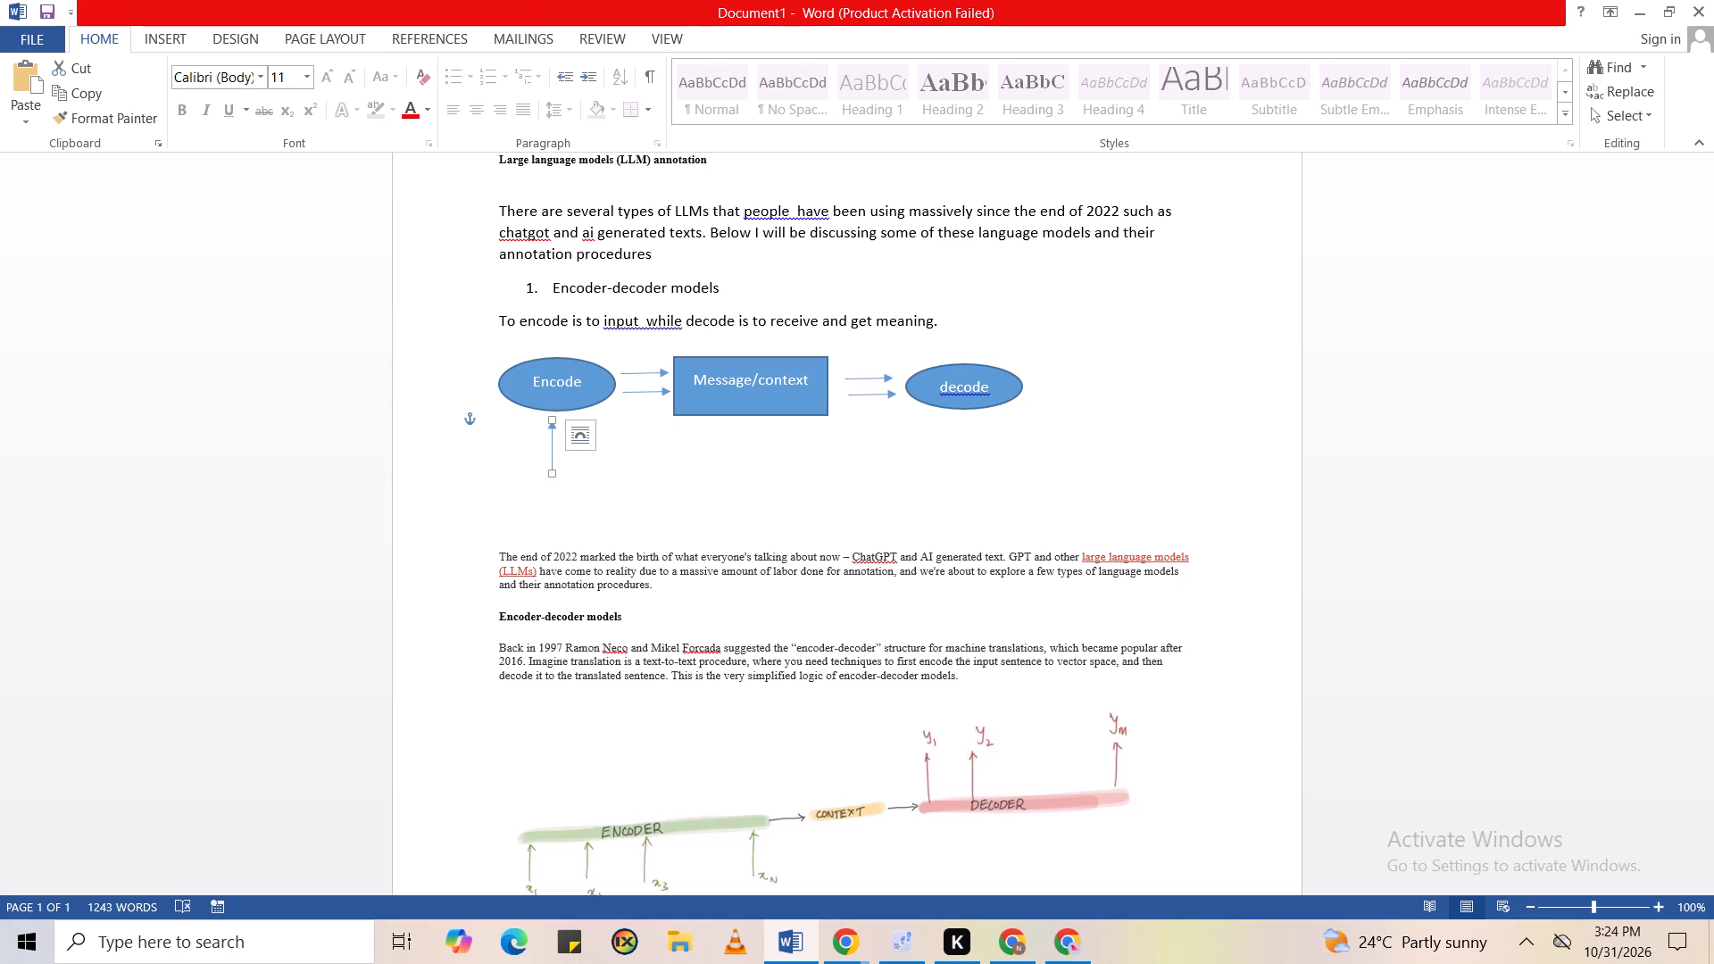
Duplicate the vertical arrow under the Encode ellipse and place the copy beside the original, level with it and pointing up.
key("ctrl+c")
key("ctrl+v")
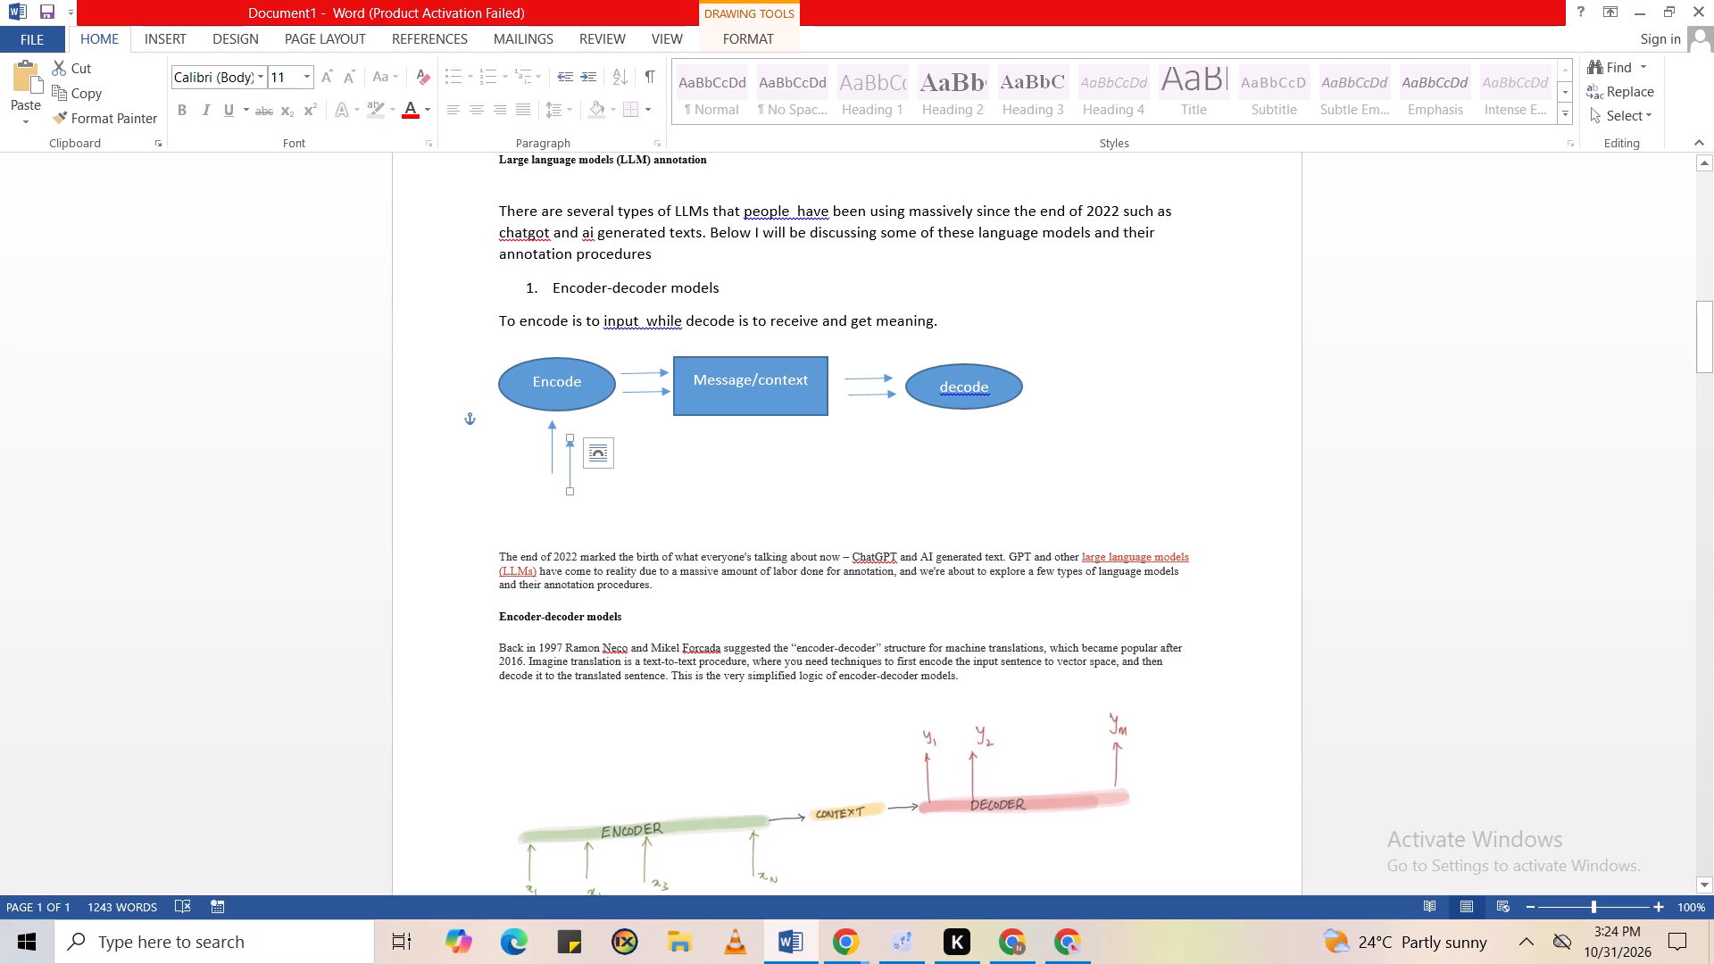
left_click_drag(568, 459, 578, 441)
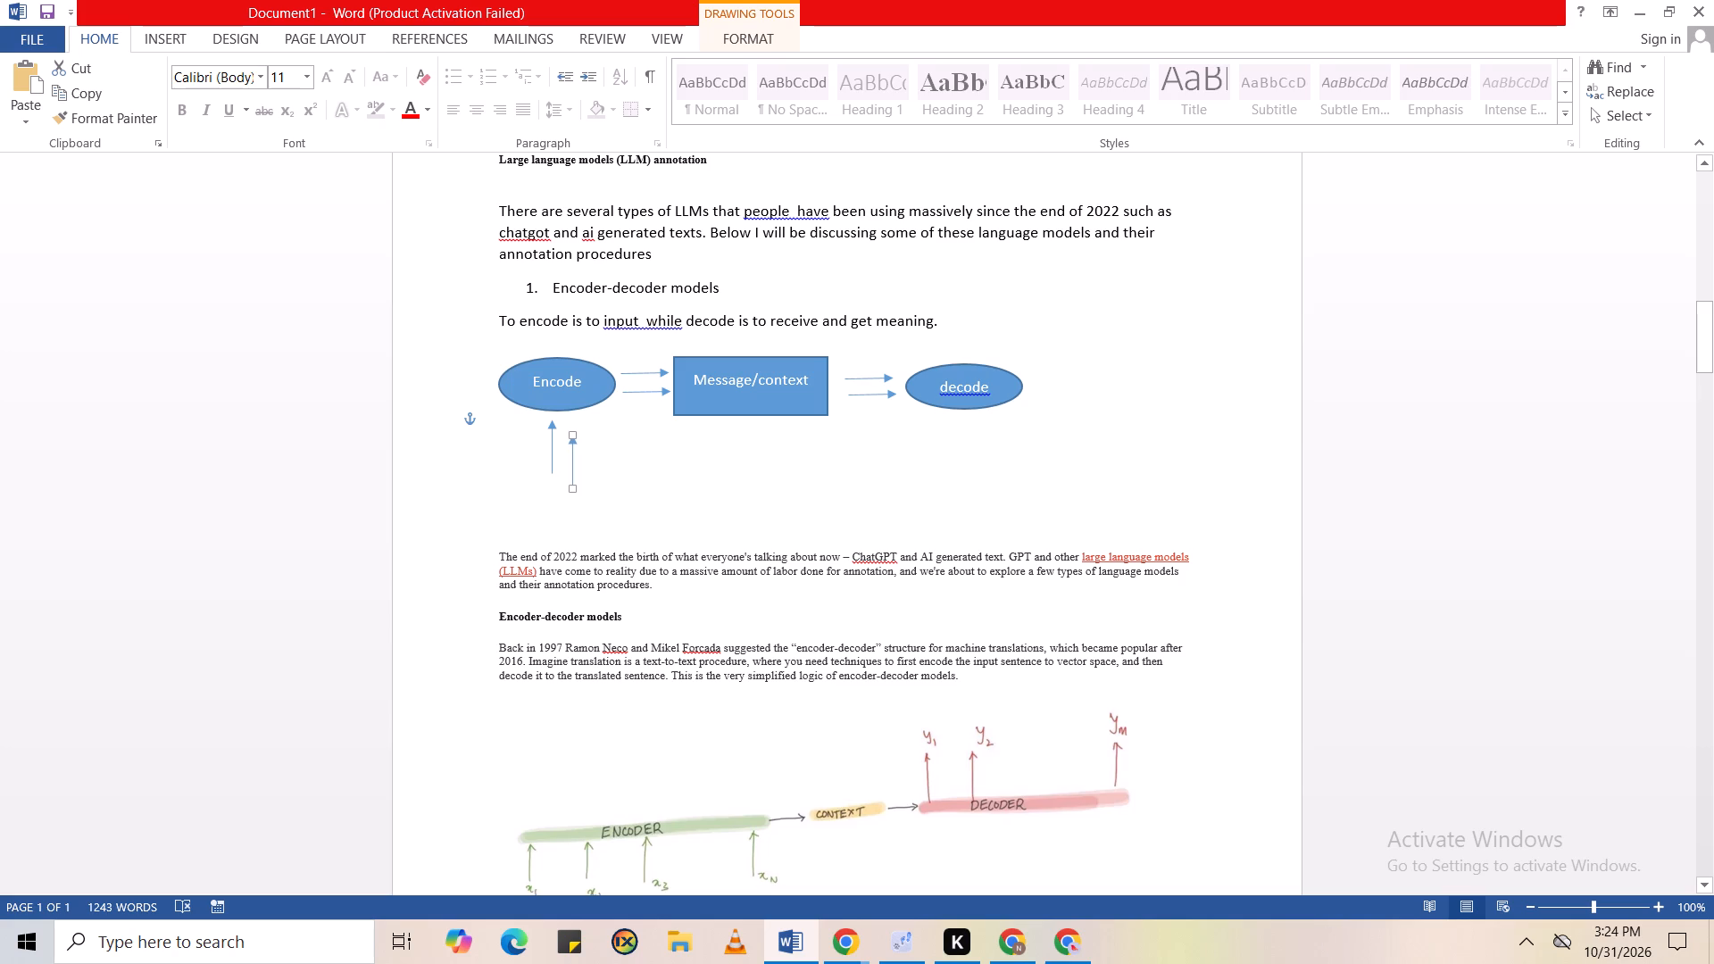
left_click_drag(578, 441, 571, 422)
Enter the label "input" on the line below the two vertical arrows.
left_click(580, 507)
type("inpute")
key("BackSpace")
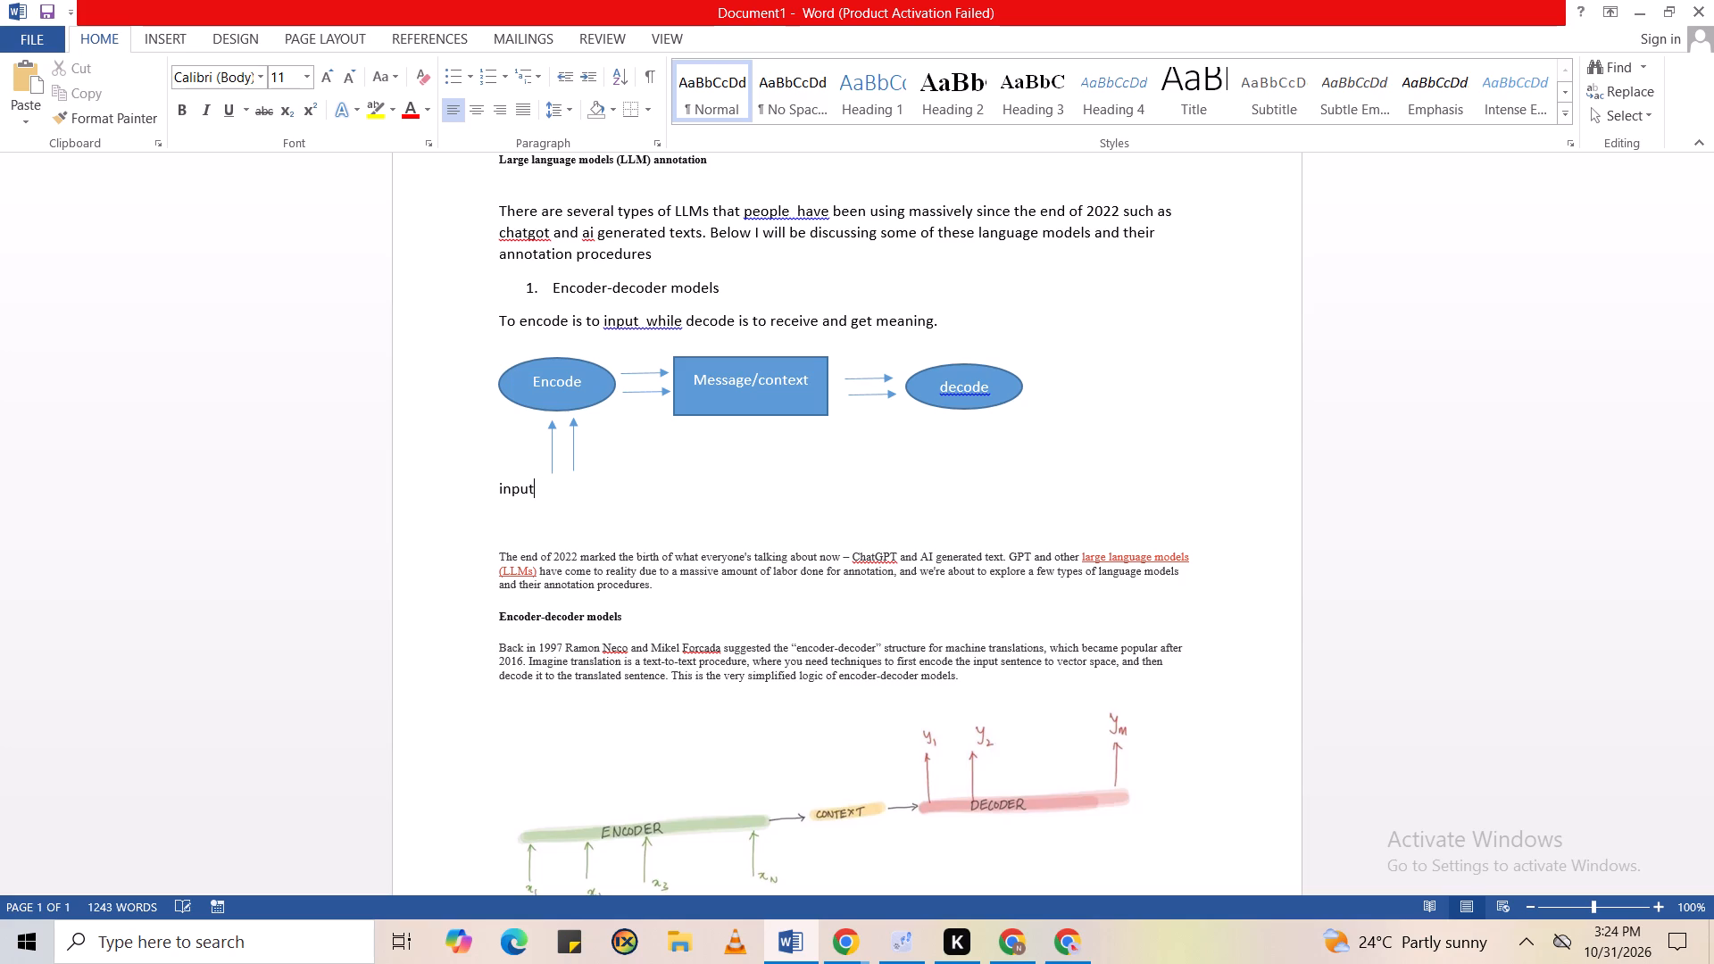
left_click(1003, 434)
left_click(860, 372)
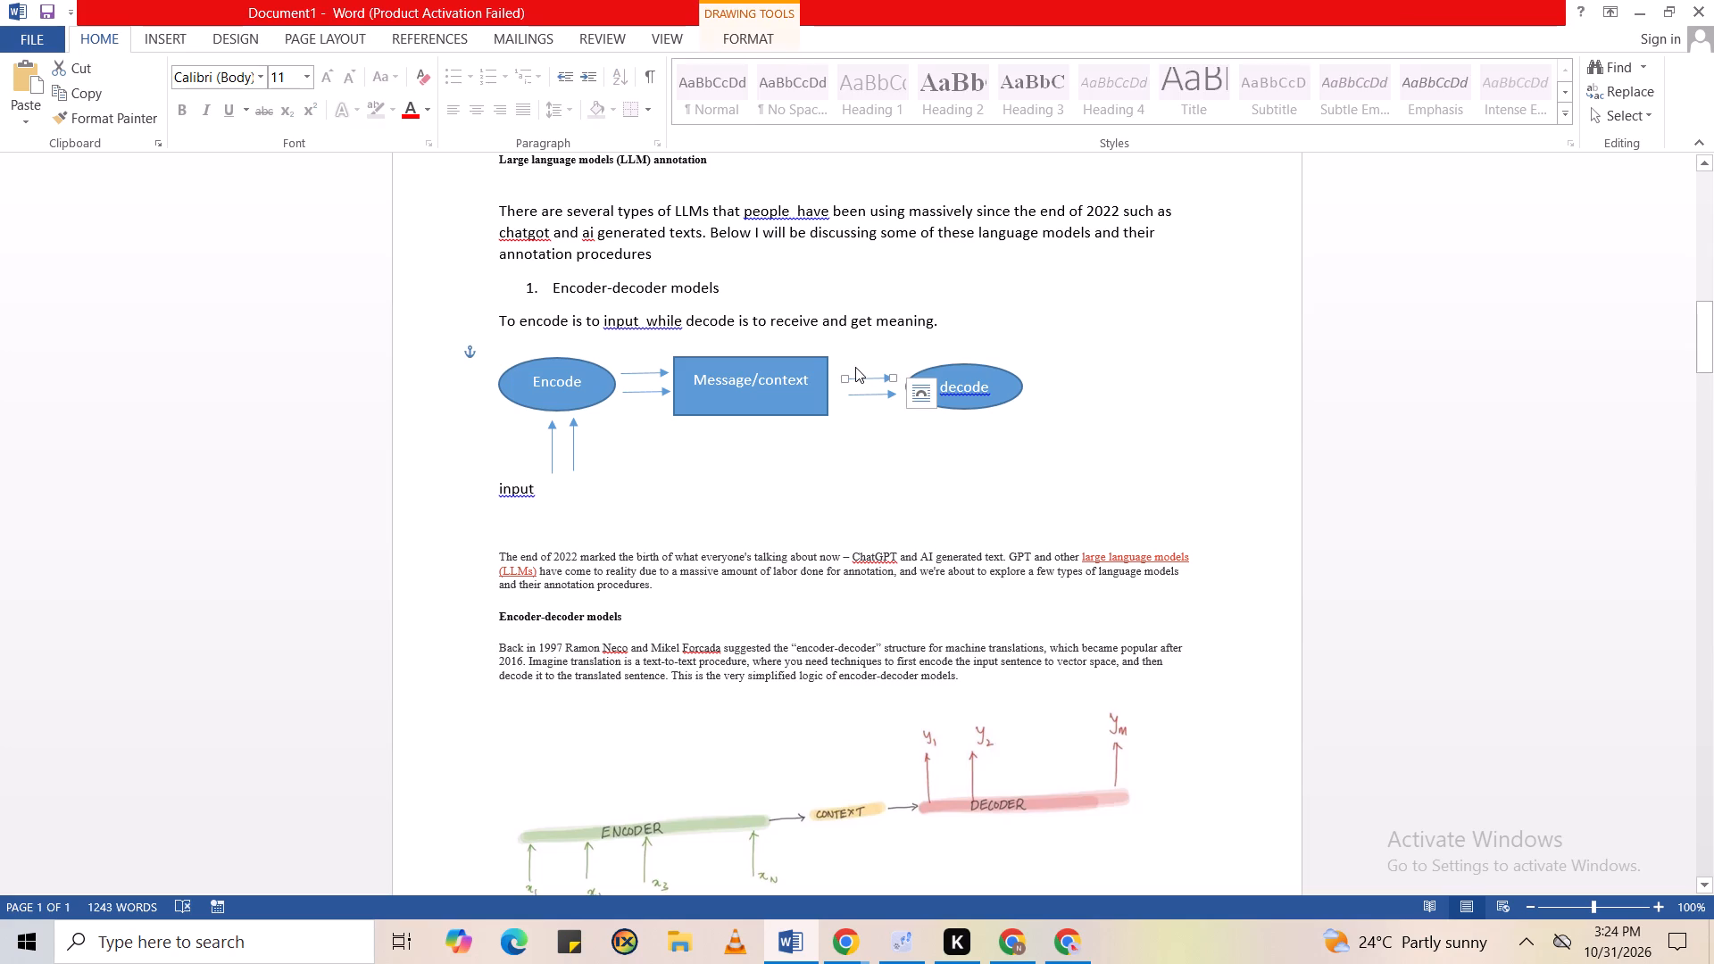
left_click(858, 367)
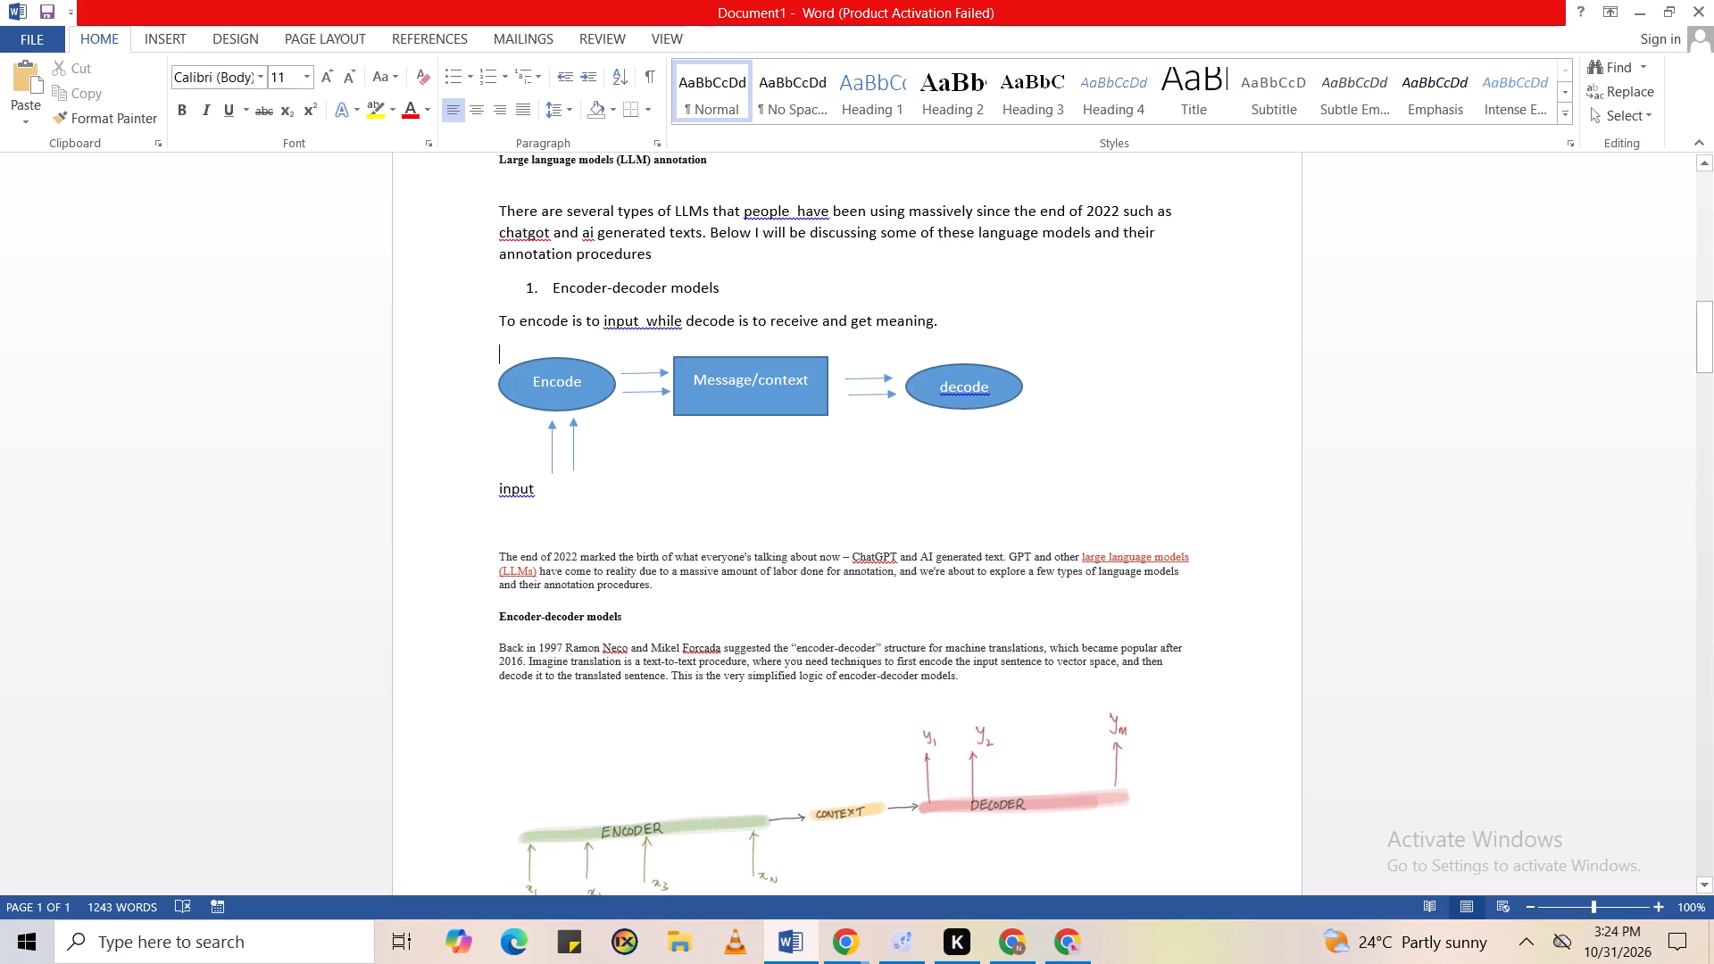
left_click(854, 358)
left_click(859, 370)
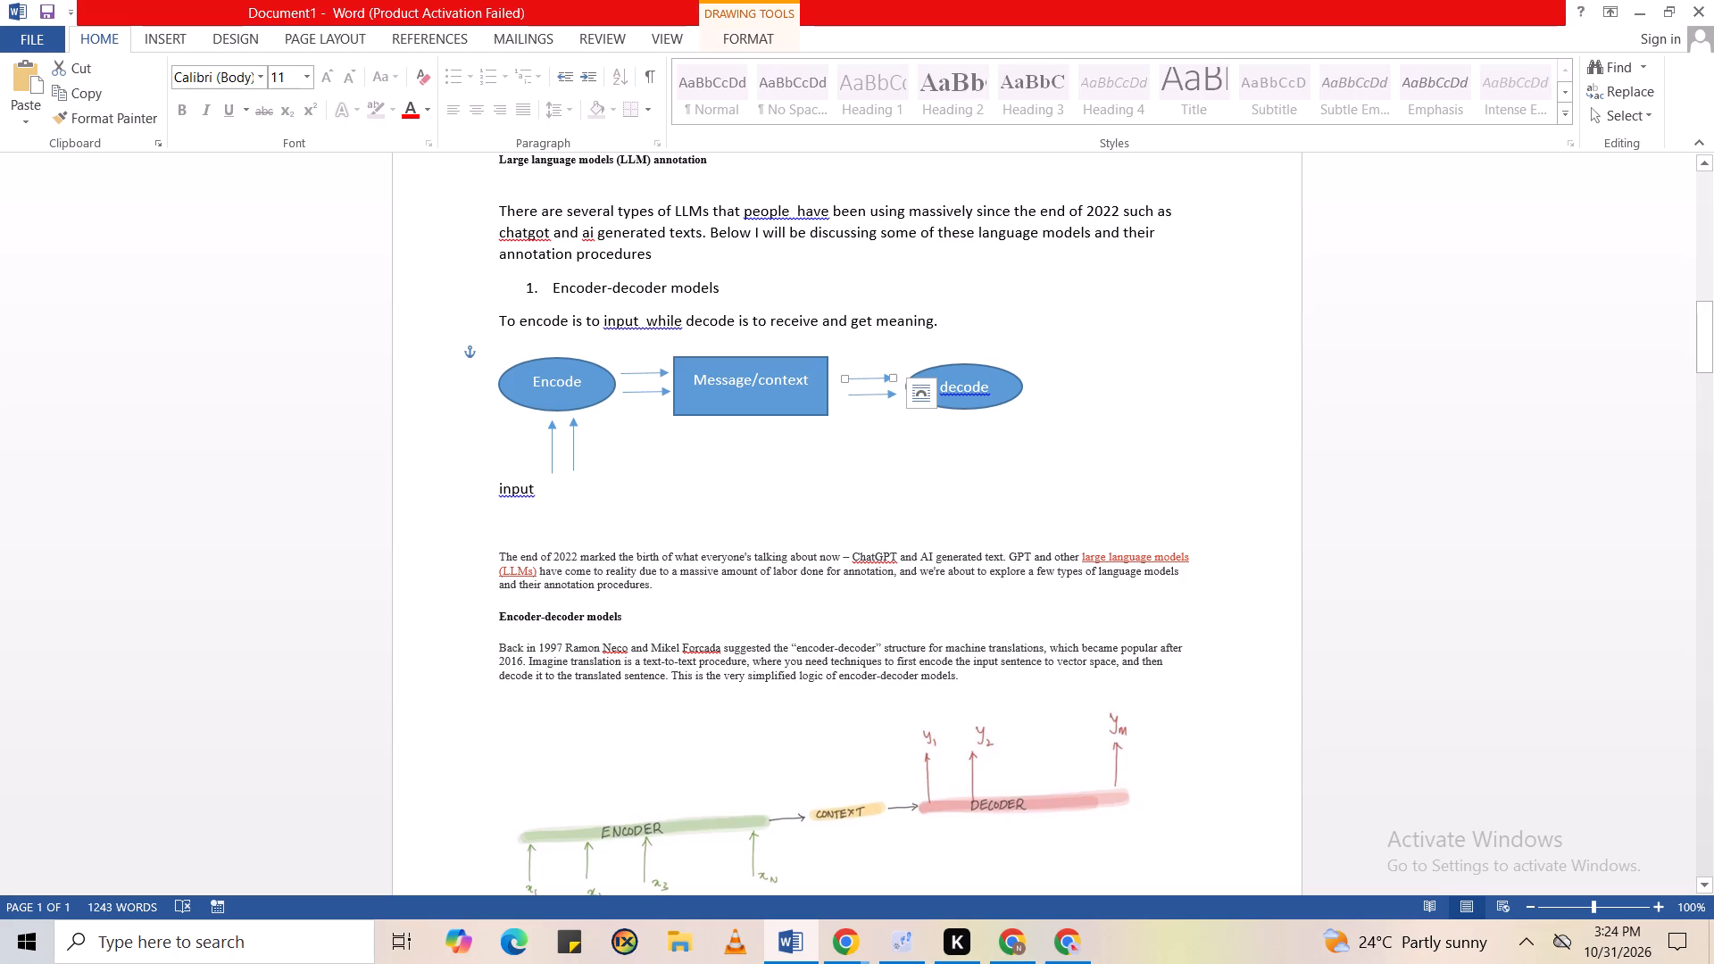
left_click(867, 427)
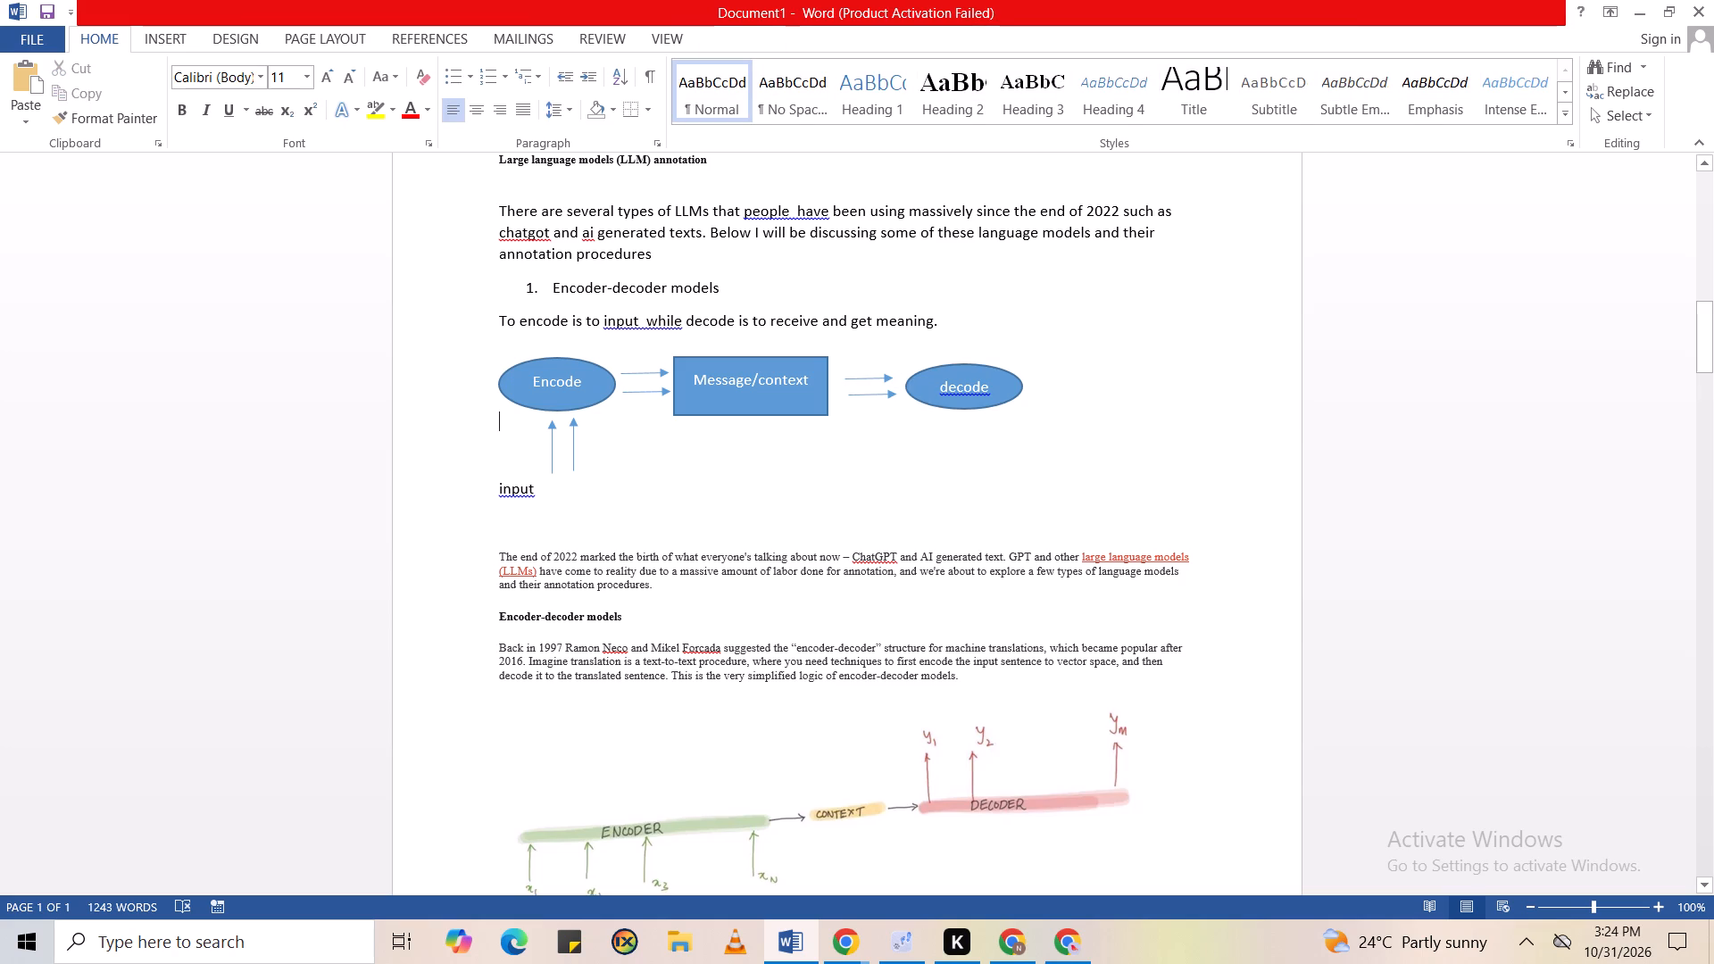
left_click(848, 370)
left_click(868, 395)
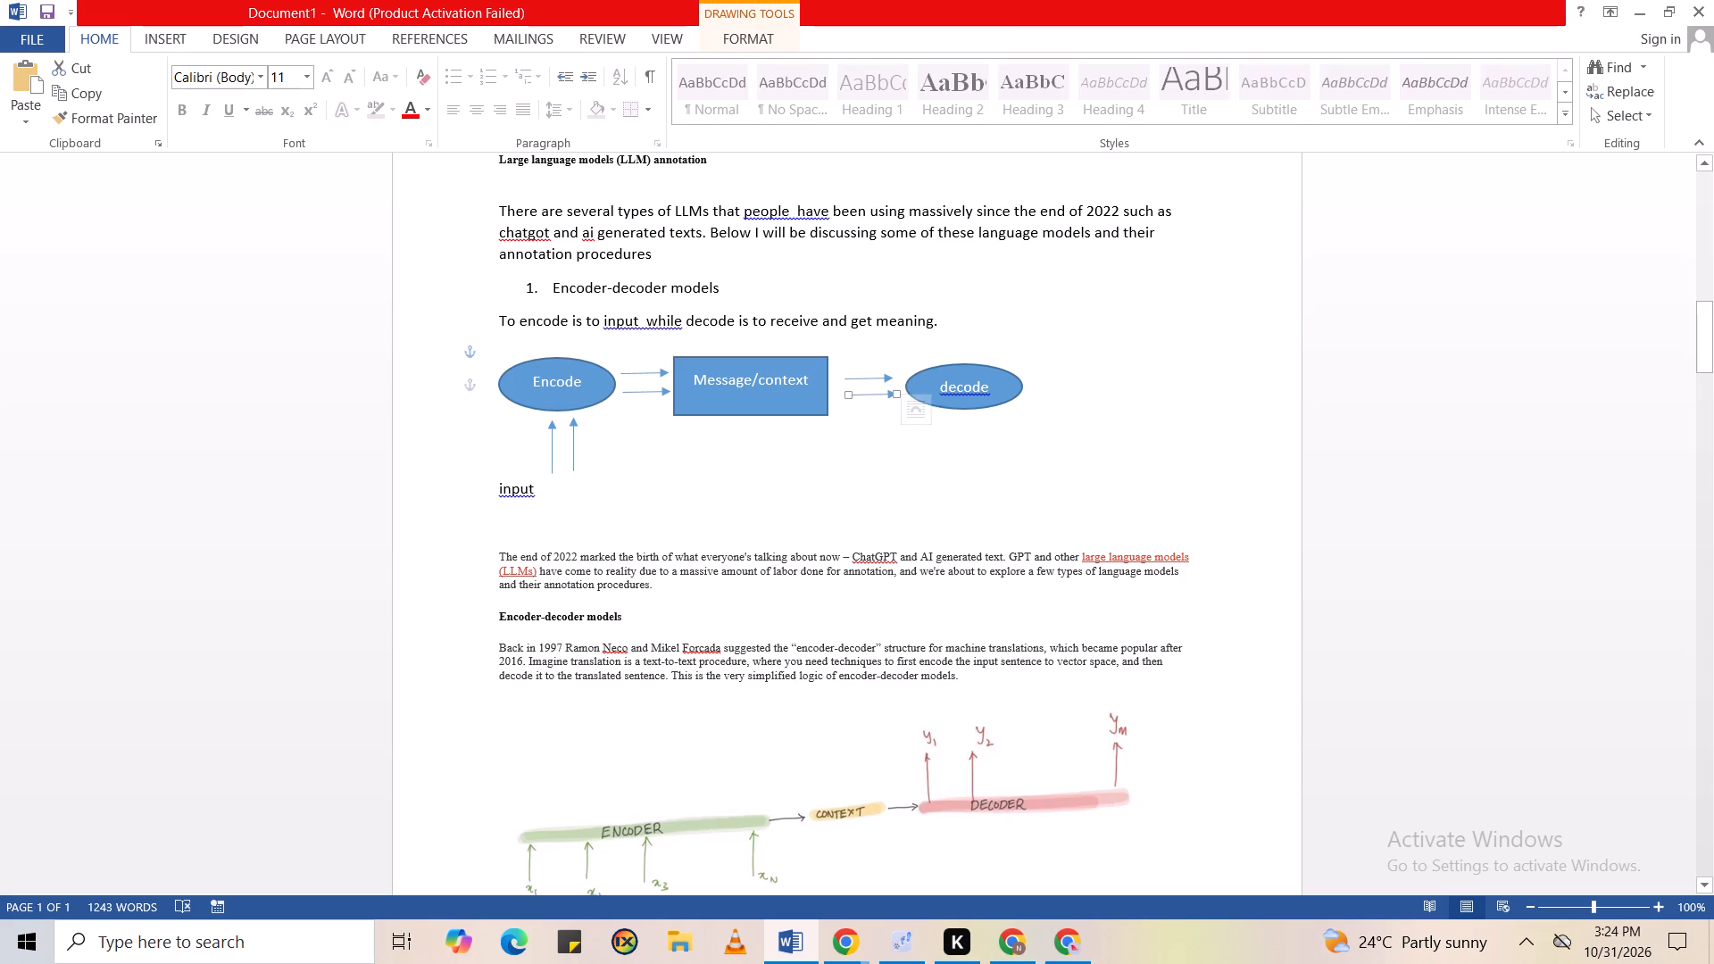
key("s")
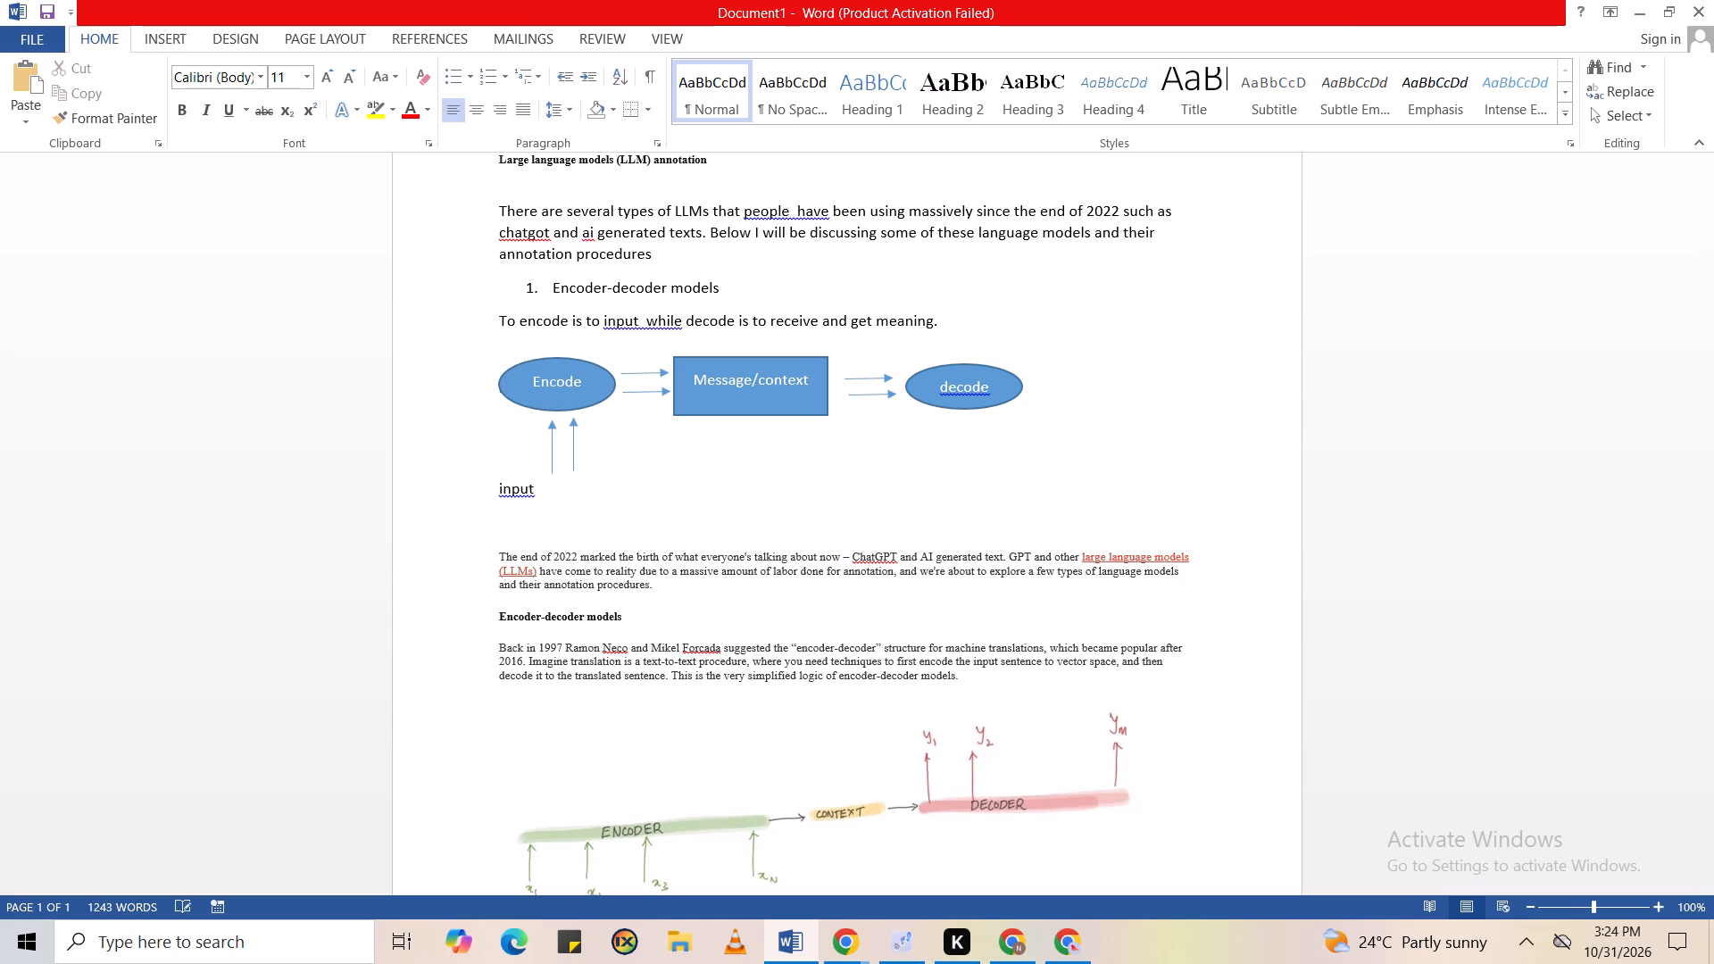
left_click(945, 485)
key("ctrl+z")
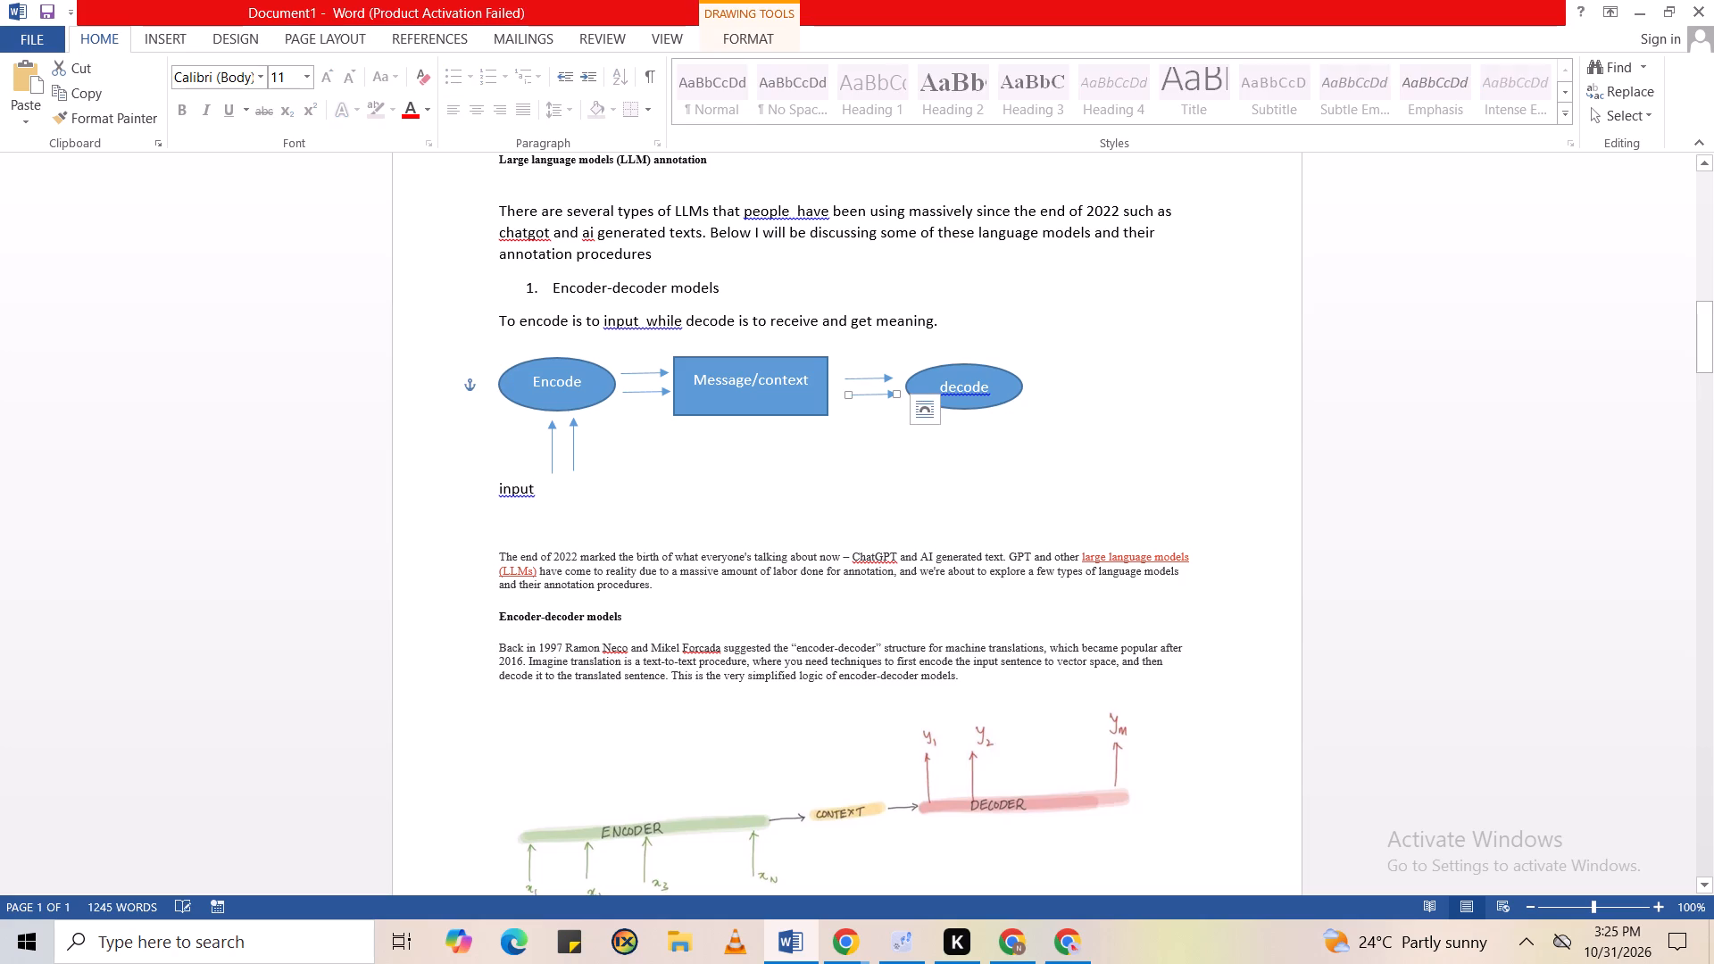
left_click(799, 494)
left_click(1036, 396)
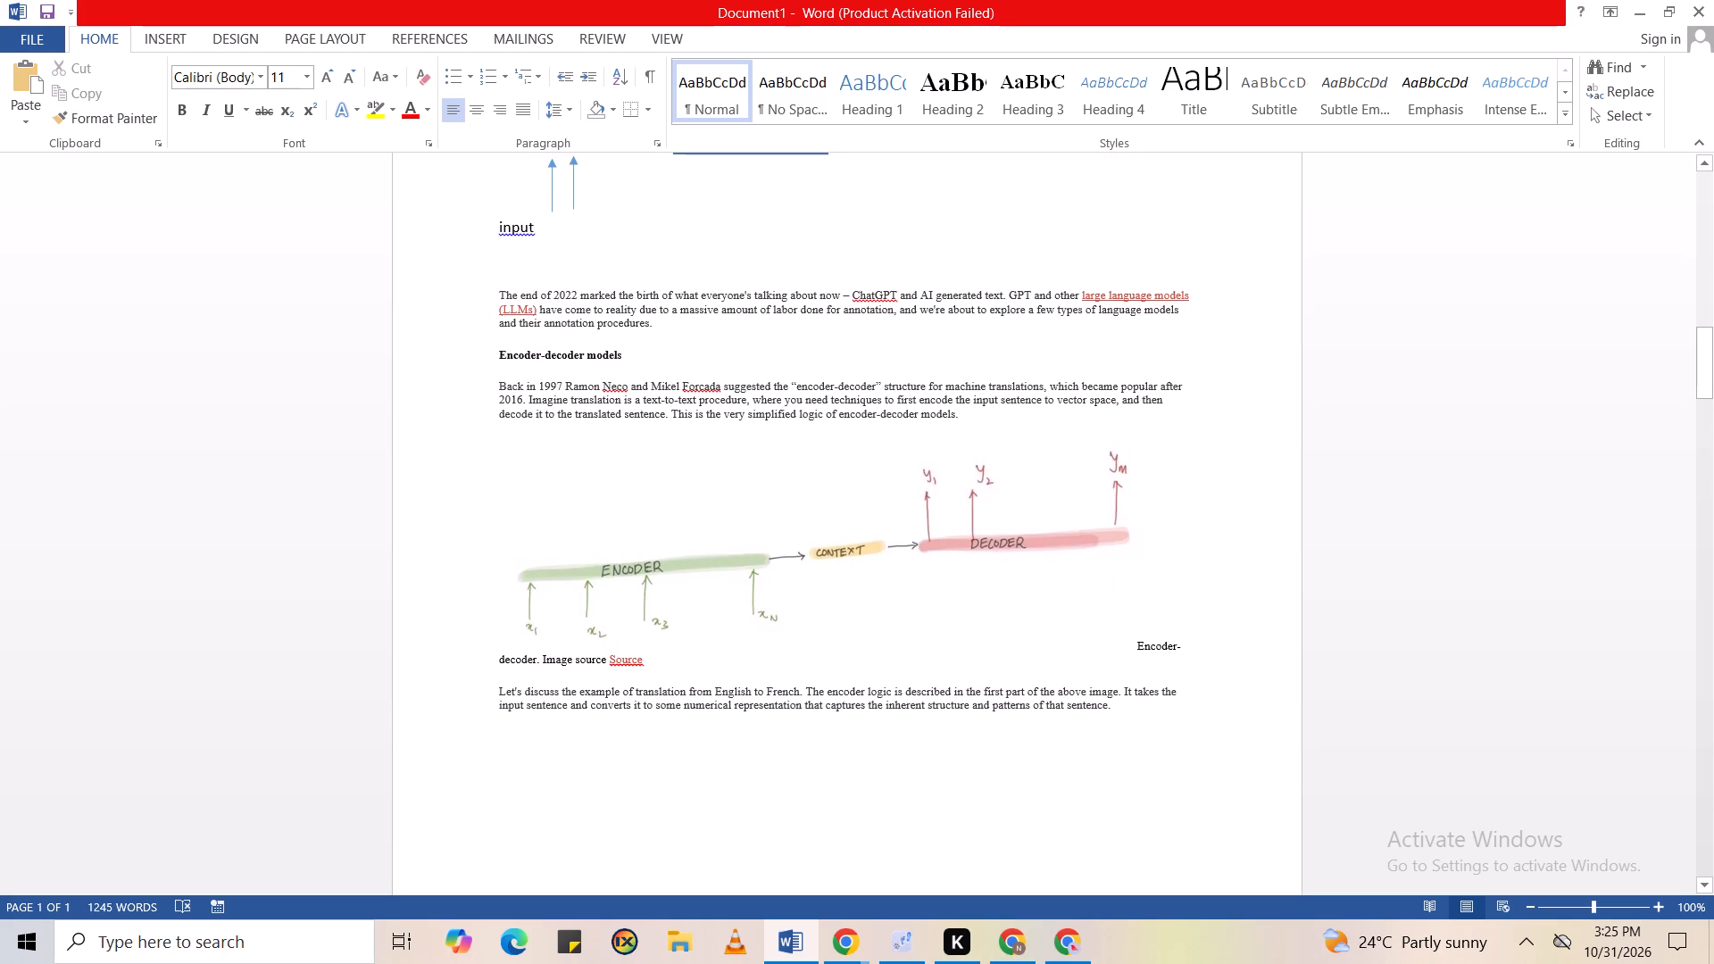
Delete the source text before "This is the very simplified logic of encoder-decoder models" and end the label above as "Input." on its own line.
left_click_drag(969, 428, 881, 416)
left_click(881, 416)
left_click_drag(495, 295, 628, 374)
left_click_drag(670, 413, 510, 249)
left_click(510, 249)
left_click_drag(503, 256, 667, 411)
key("BackSpace")
key("BackSpace")
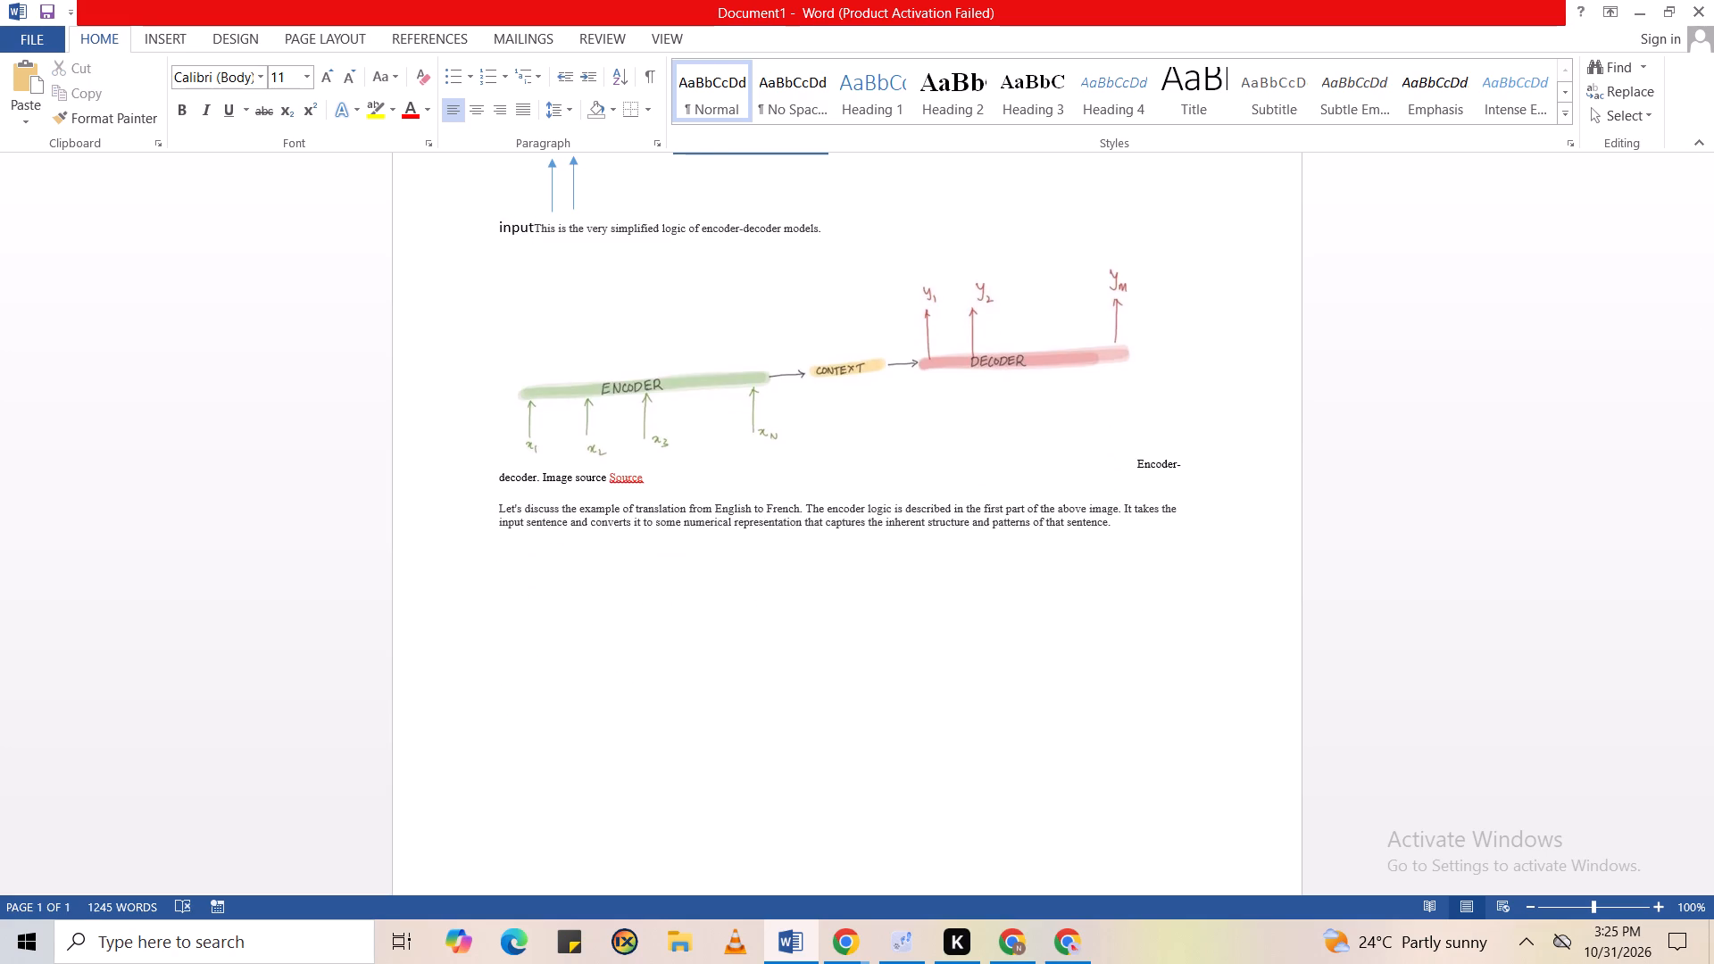
key("period")
key("Return")
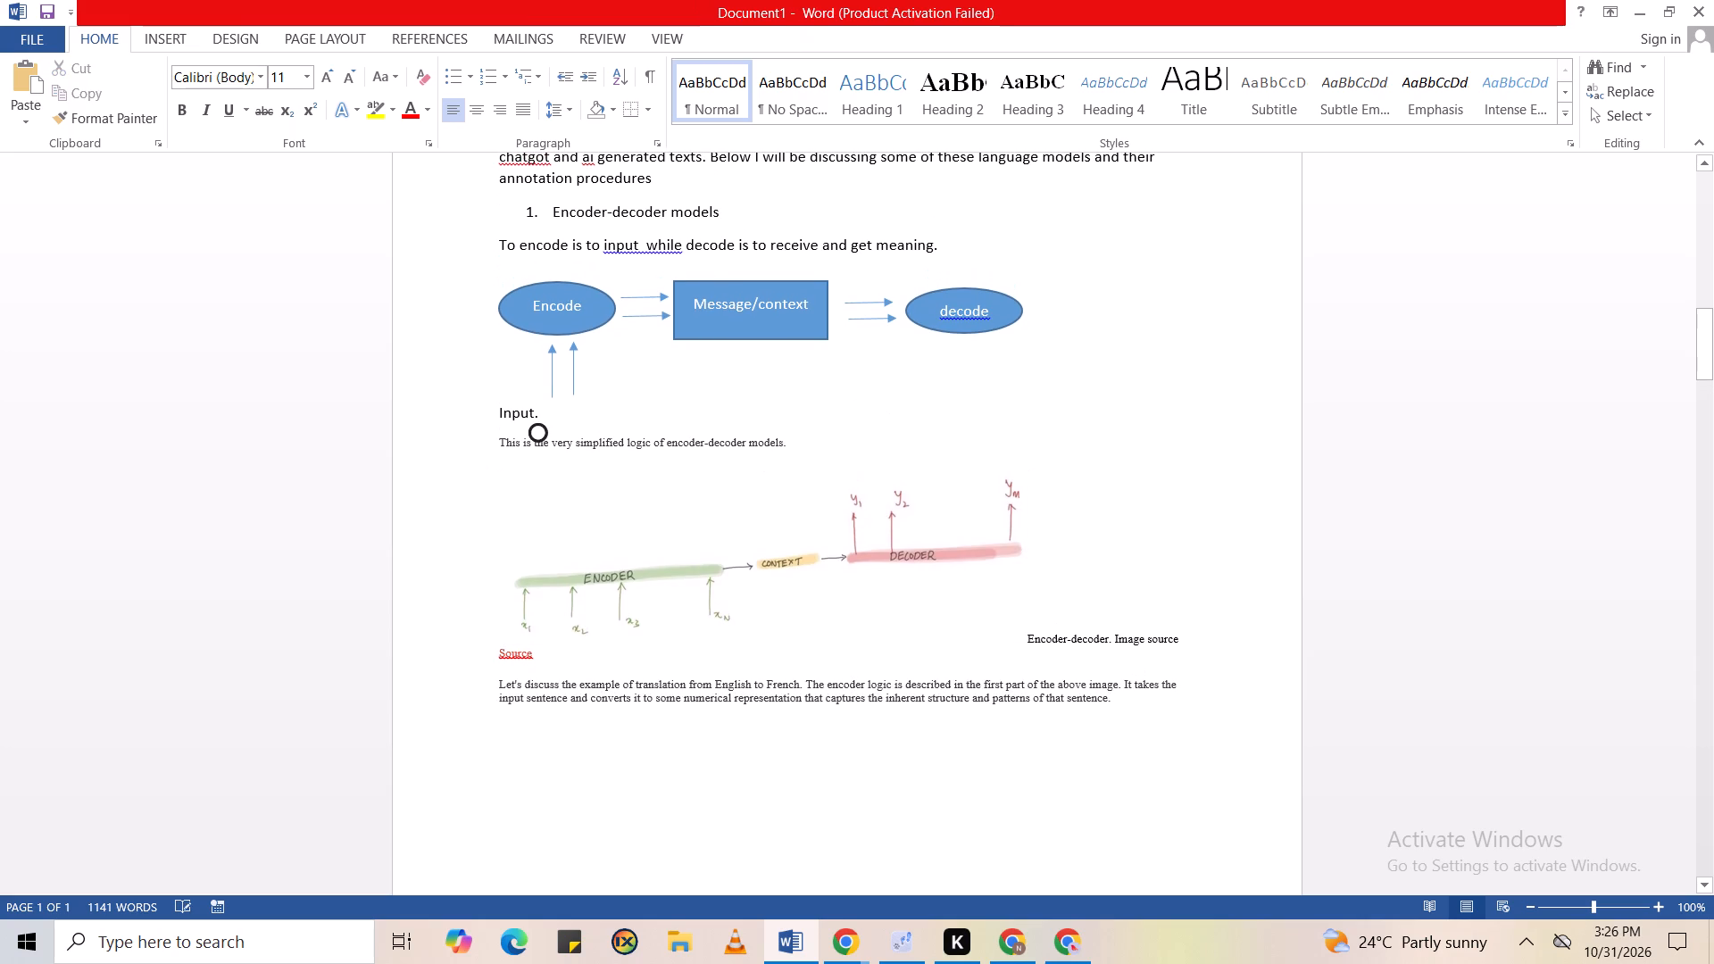
Start a new paragraph after the "very simplified logic" sentence with "For instance in translation bewtween two languages,".
left_click(829, 447)
key("Return")
type("for instance in trans;lation")
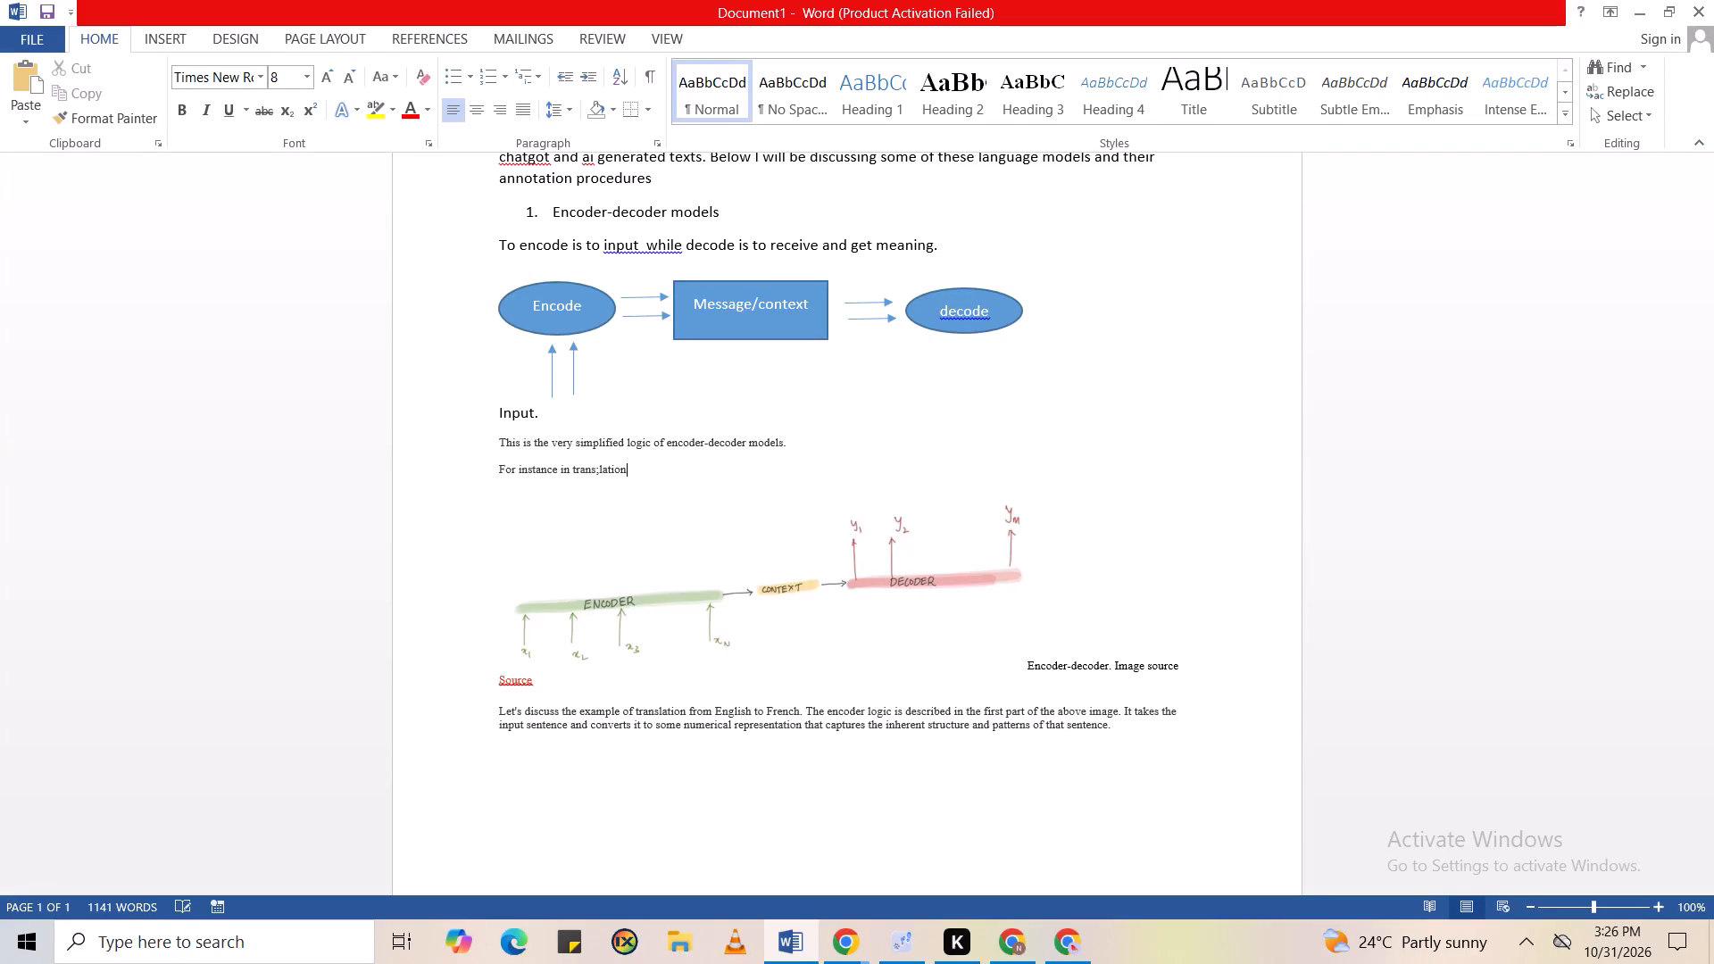
key("BackSpace")
key("BackSpace")
key("BackSpace")
key("BackSpace")
key("BackSpace")
key("BackSpace")
key("BackSpace")
type("lation bewtween")
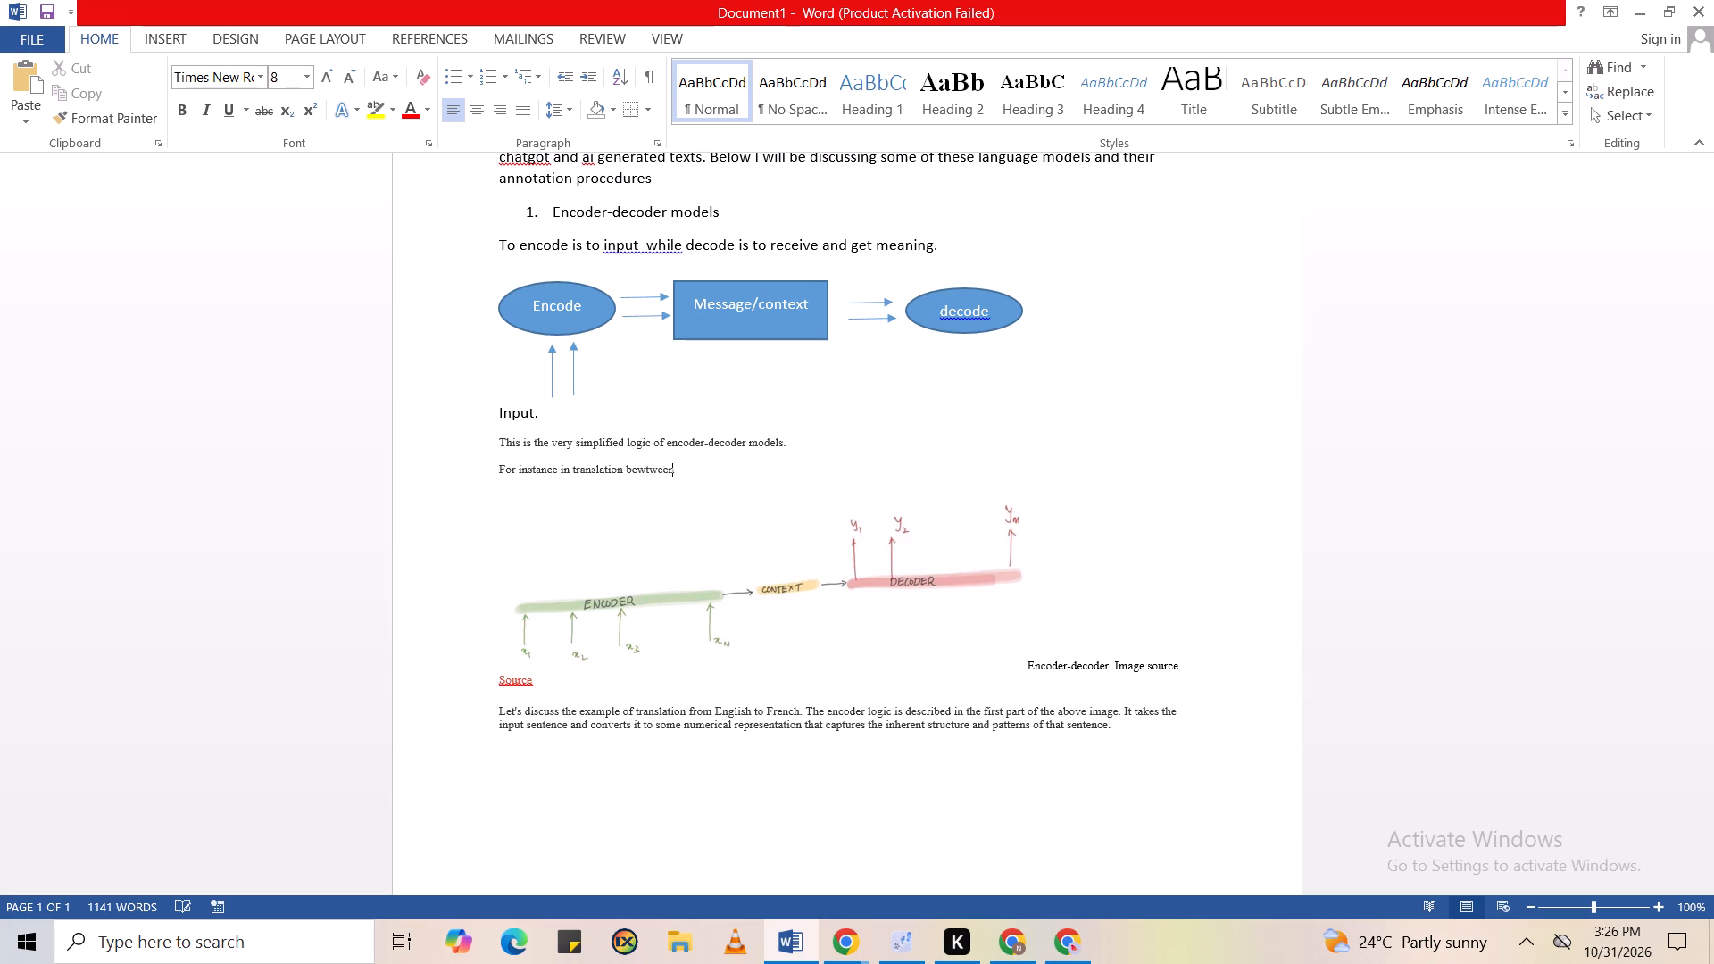
key("space")
type("two languages")
type(",")
key("space")
Continue the sentence with "first you have to input some information for instance in Spanish".
type("first you have to inpute so")
key("BackSpace")
key("BackSpace")
key("BackSpace")
key("BackSpace")
key("space")
type("some information for instance in spanic")
key("BackSpace")
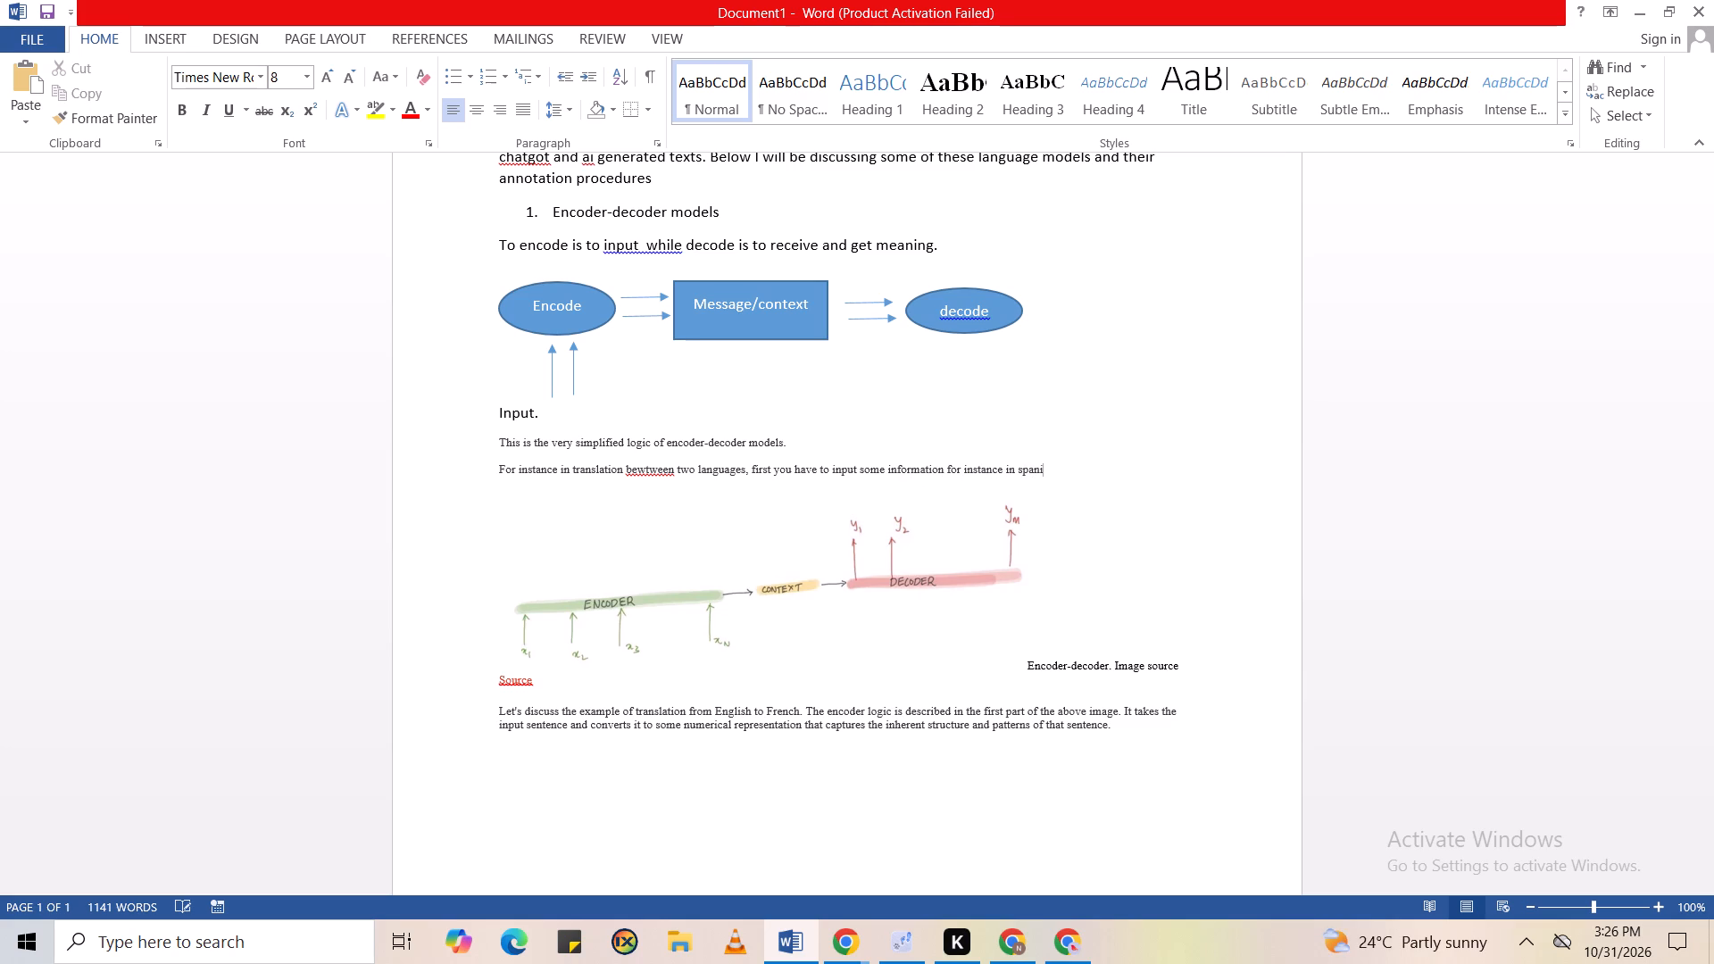
type("sh")
Add "(encode)" after "Spanish" and end the sentence with a period.
key("space")
type("()")
key("Left")
type("encode")
key("Right")
key("space")
type("then")
key("space")
key("BackSpace")
key("BackSpace")
key("BackSpace")
key("BackSpace")
key("BackSpace")
key("BackSpace")
type(". the")
key("space")
key("BackSpace")
key("BackSpace")
key("BackSpace")
key("BackSpace")
key("BackSpace")
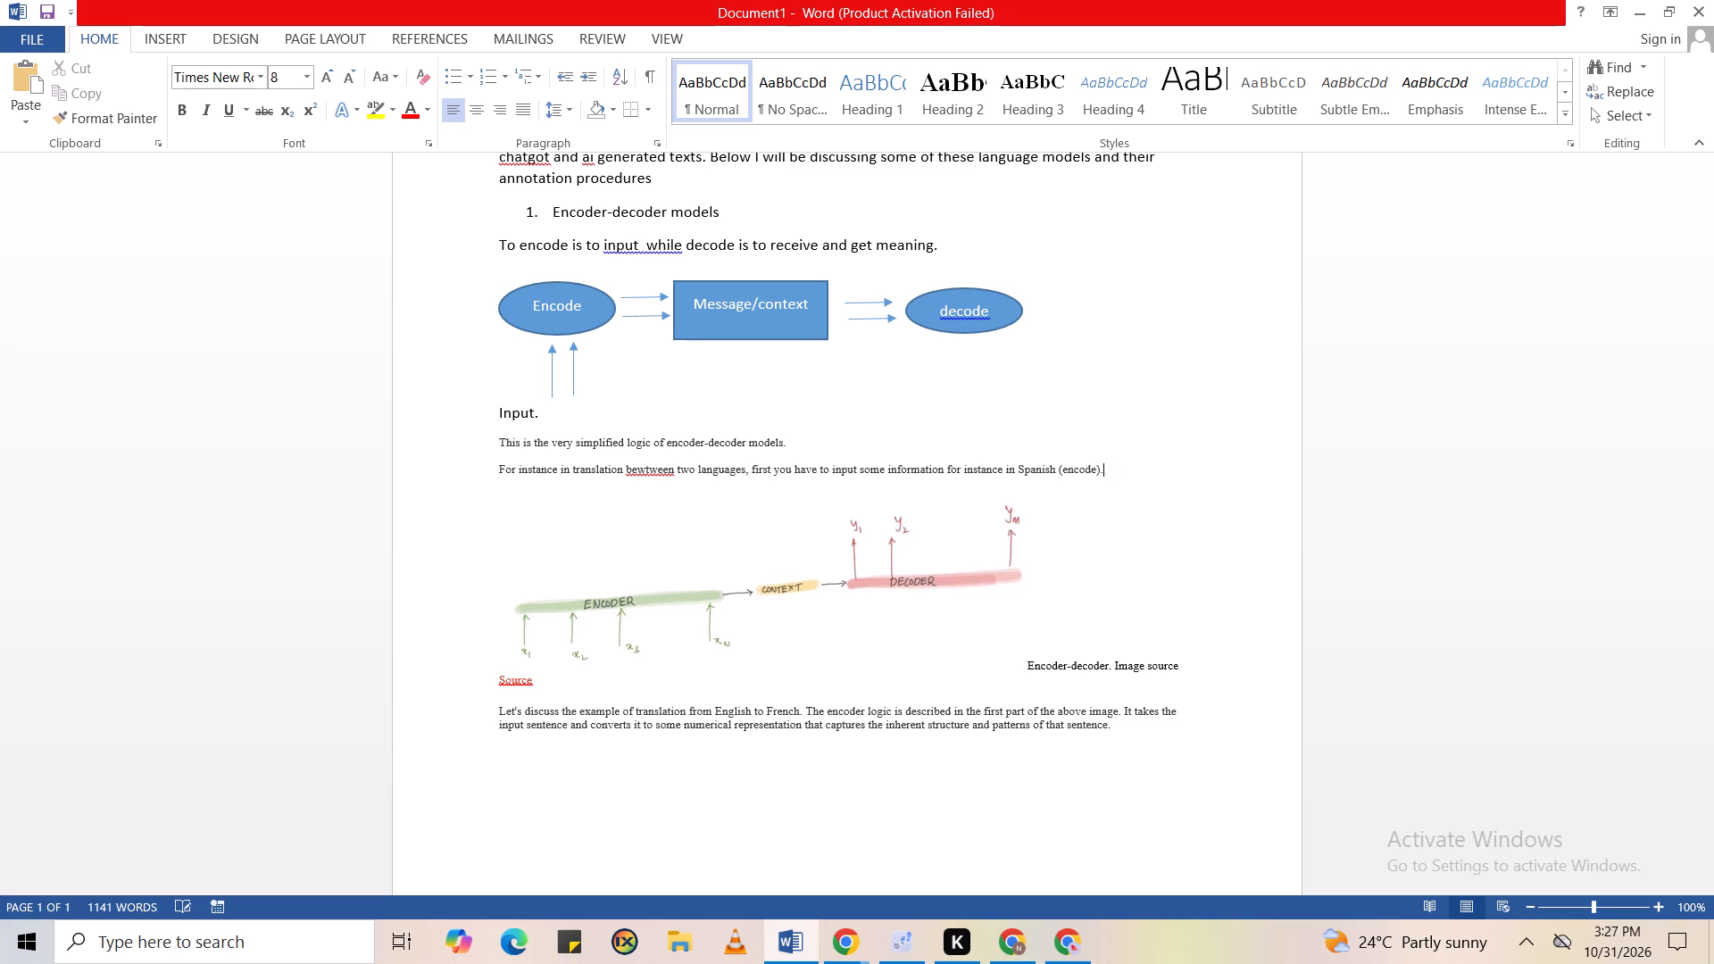
Begin the next sentence with "This takes some input sentence and converts".
key("space")
type("this ta")
key("a")
key("BackSpace")
type("kes")
key("space")
type("some inpi")
key("BackSpace")
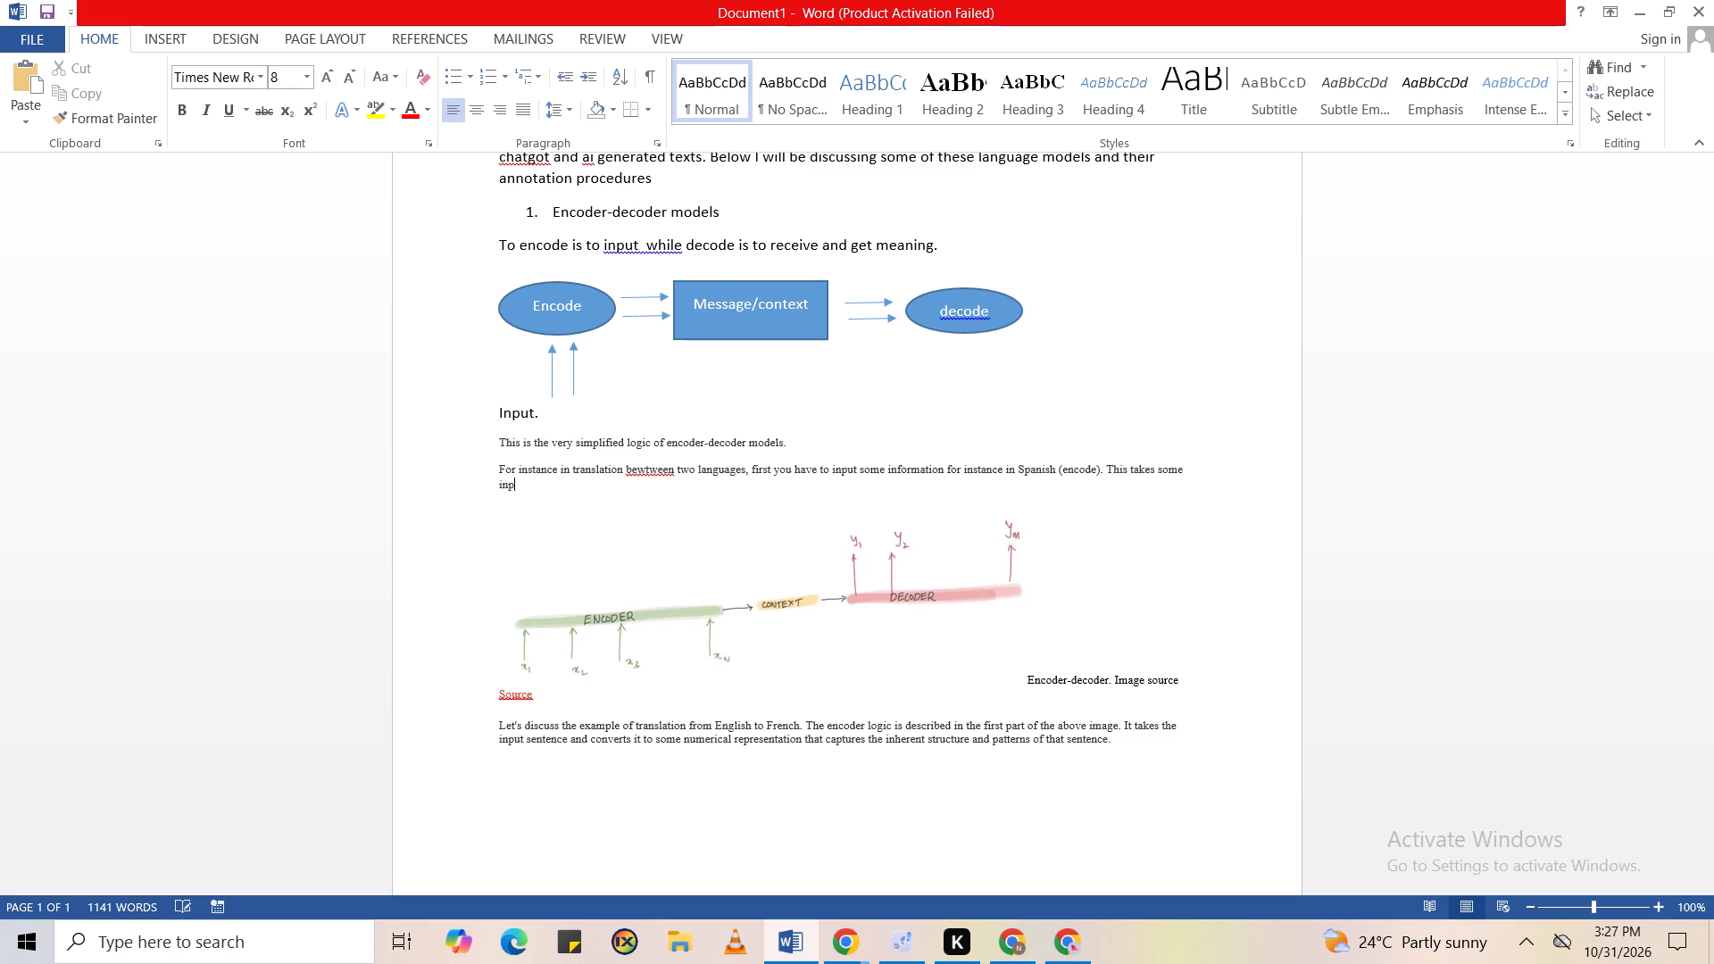
type("ut sentence and cob")
key("BackSpace")
type("nvert t")
key("BackSpace")
key("BackSpace")
type("s")
key("space")
Continue the sentence with "it to some numerical presenration".
type("it to some numeruca")
key("space")
key("BackSpace")
key("BackSpace")
type("al presenra")
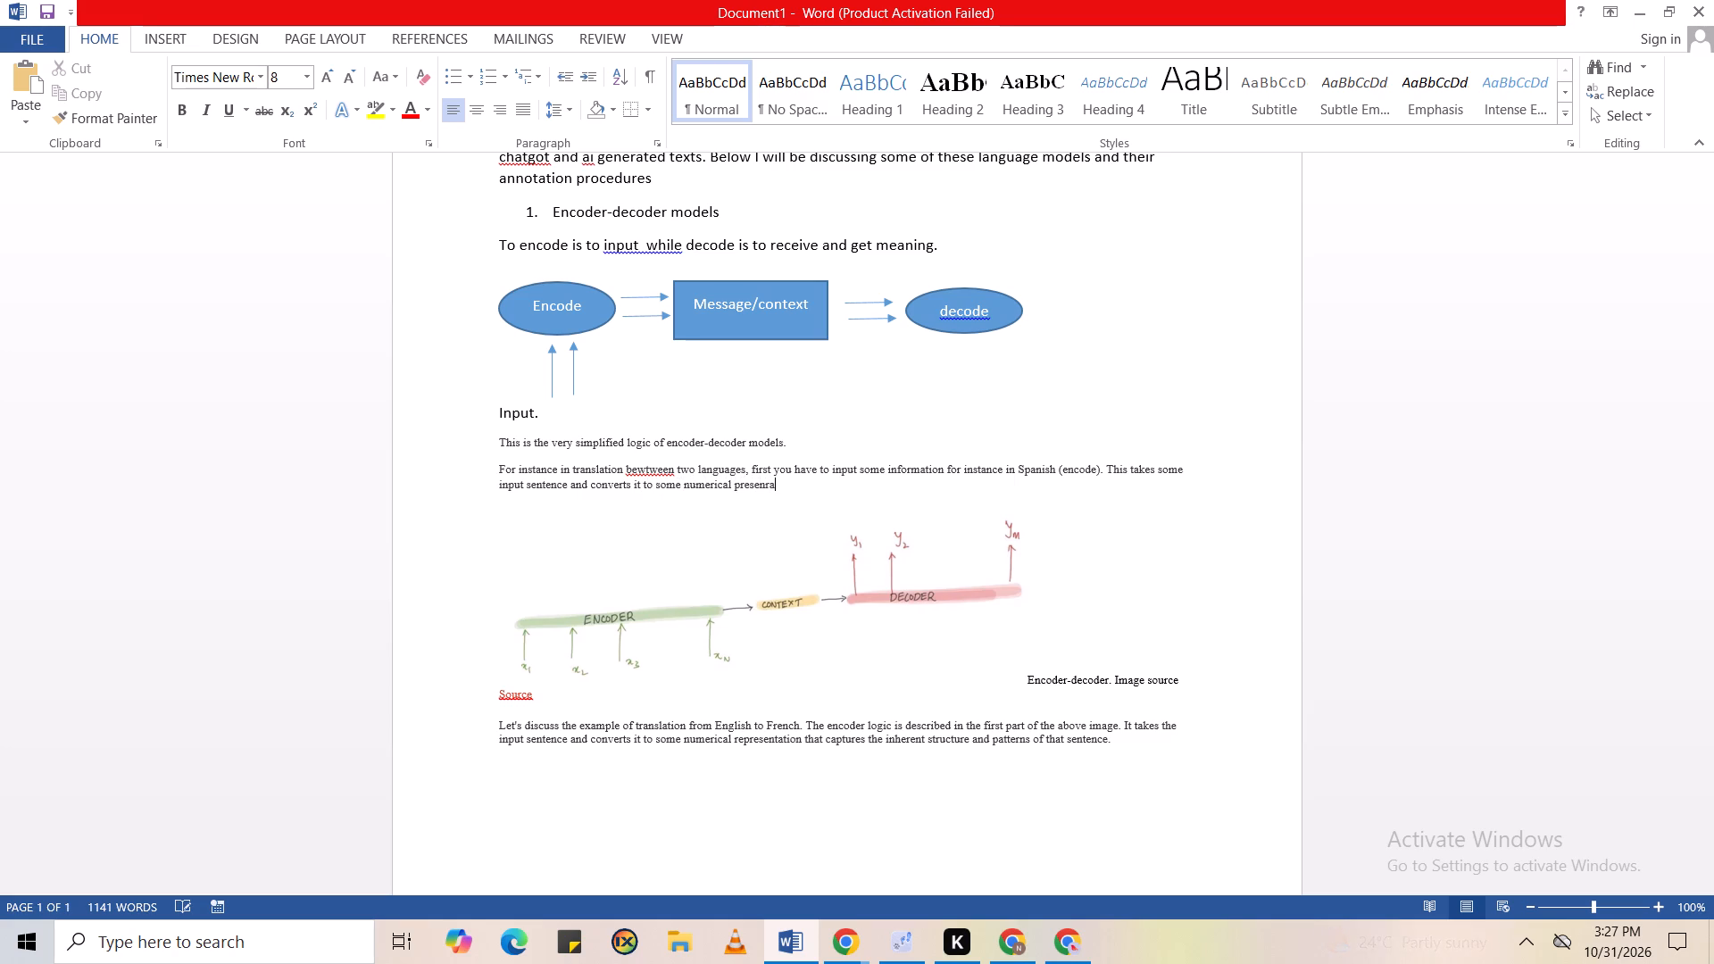
type("tion trhat")
key("space")
key("BackSpace")
key("BackSpace")
key("BackSpace")
key("BackSpace")
key("BackSpace")
Finish the sentence with "that captures the inherent structure and patterns of that sentence." and add a new line below it.
type("hat captures the ing")
key("BackSpace")
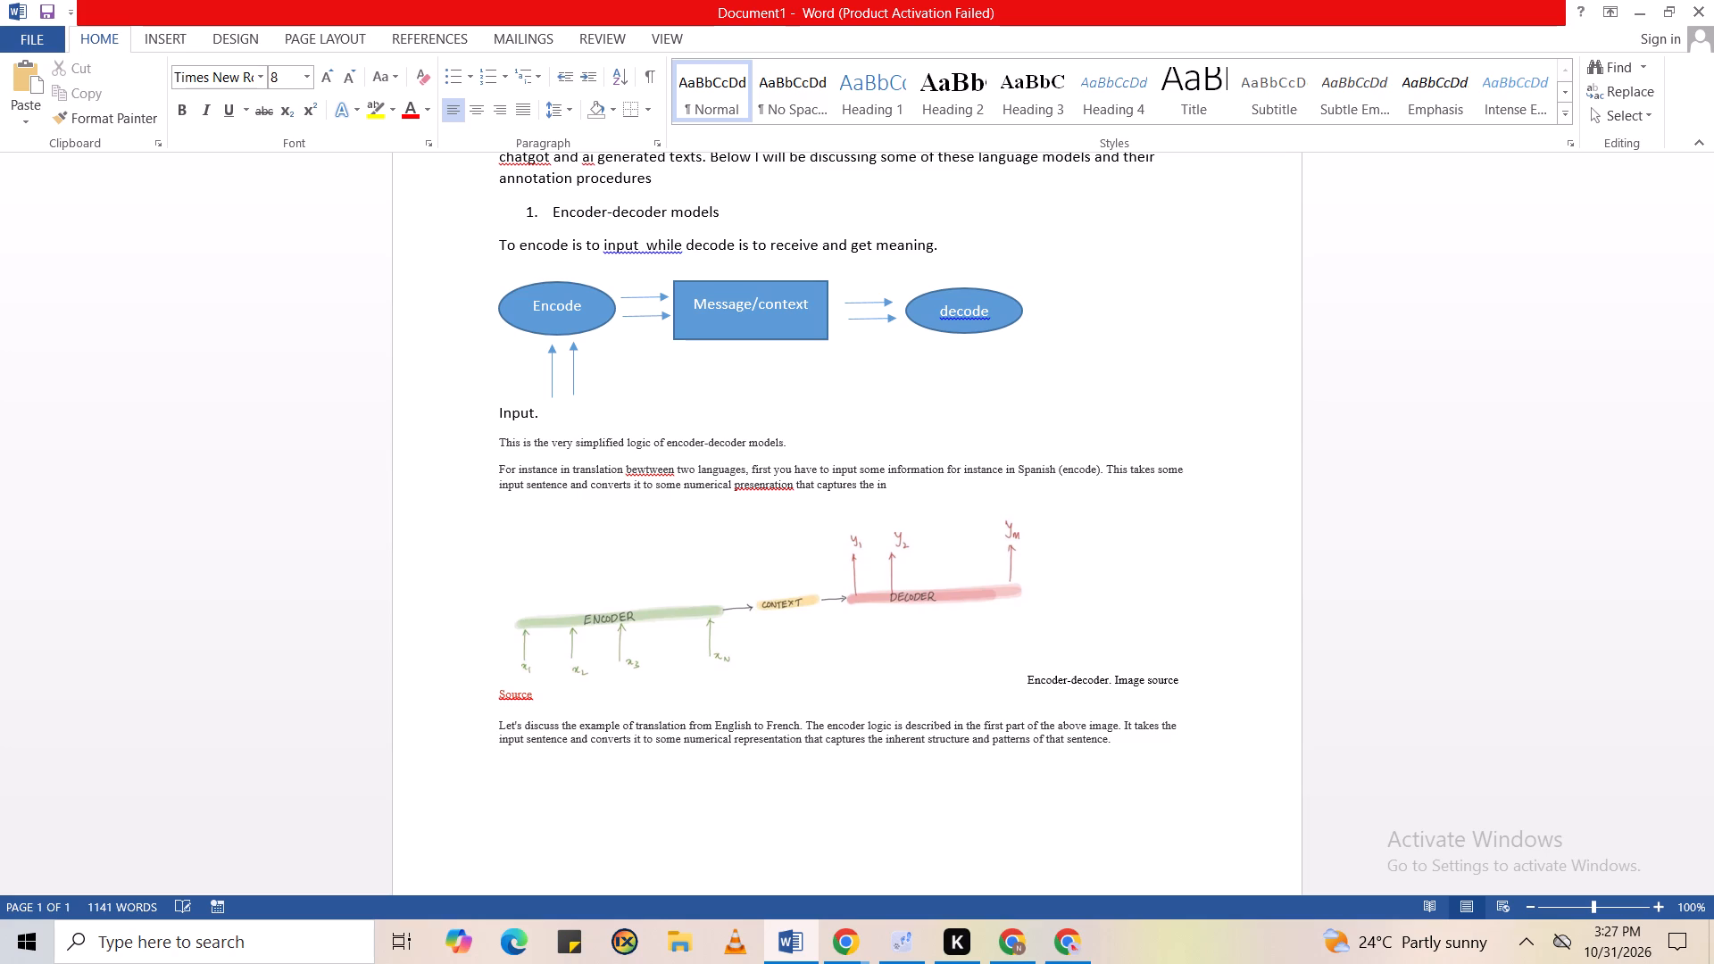
type("herent strut")
key("BackSpace")
key("BackSpace")
key("BackSpace")
type("ructre an")
key("space")
key("BackSpace")
key("BackSpace")
key("BackSpace")
key("BackSpace")
key("BackSpace")
key("BackSpace")
type("ure and patterns of the")
key("space")
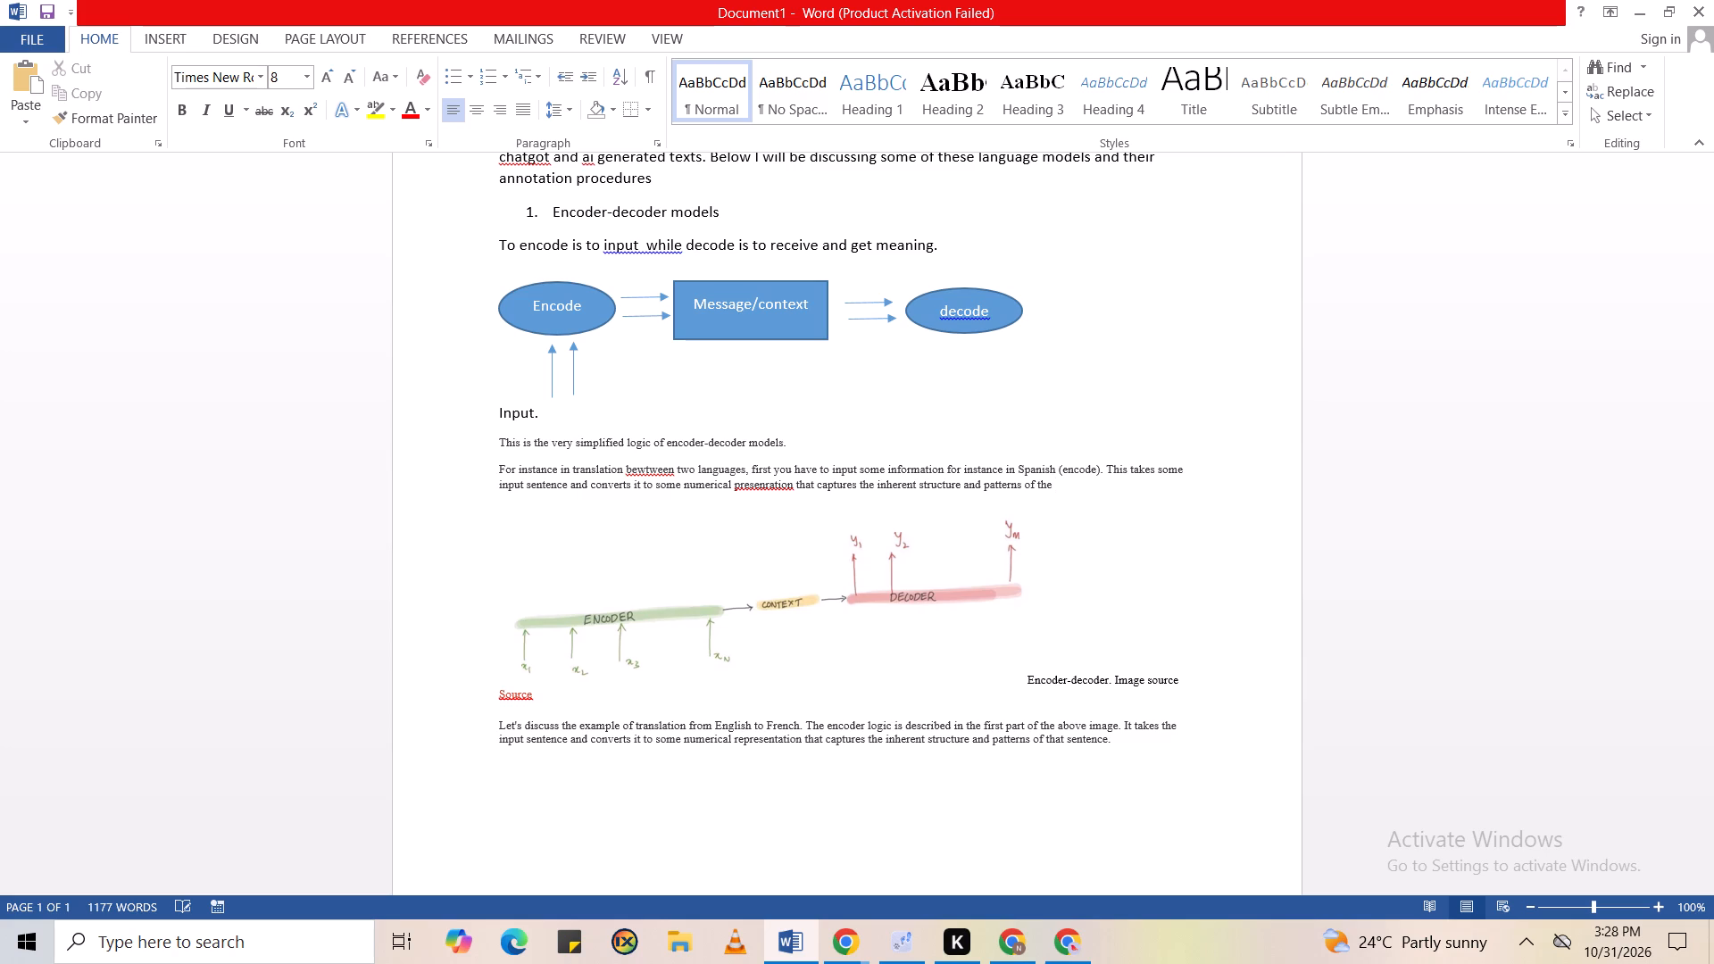
key("BackSpace")
key("BackSpace")
type("at sentence.")
key("space")
key("Return")
Delete the copied encoder-decoder image, its source caption and the English-to-French example paragraph beneath it.
left_click(532, 545)
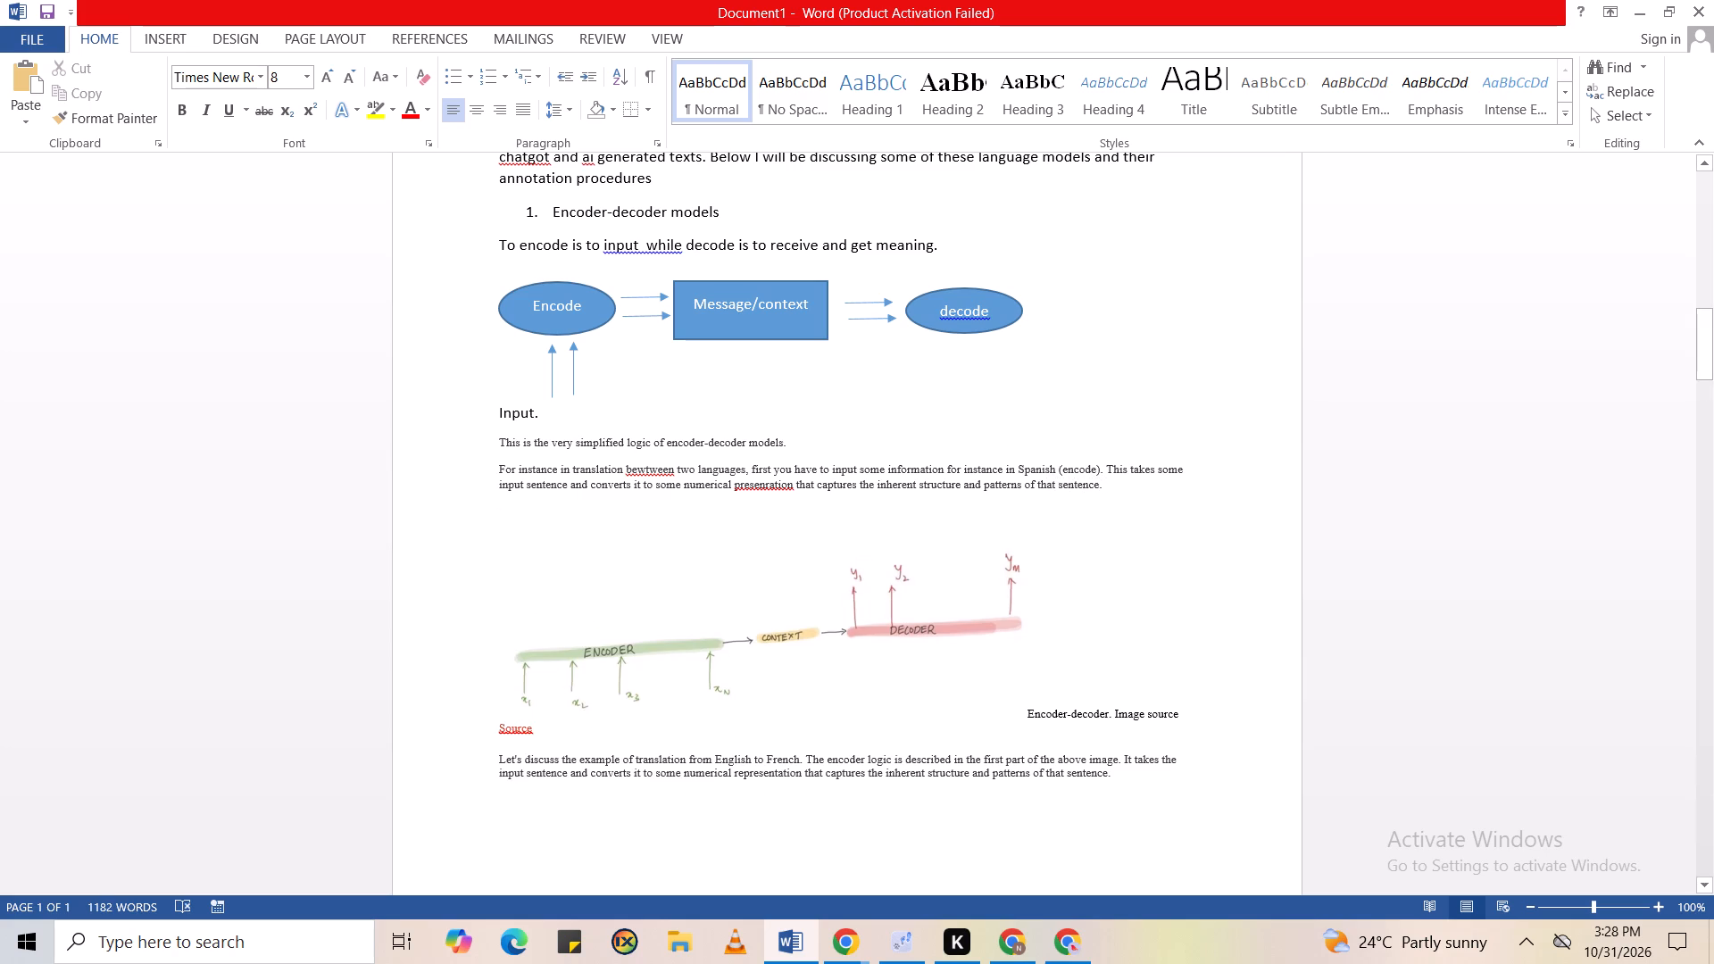
key("Delete")
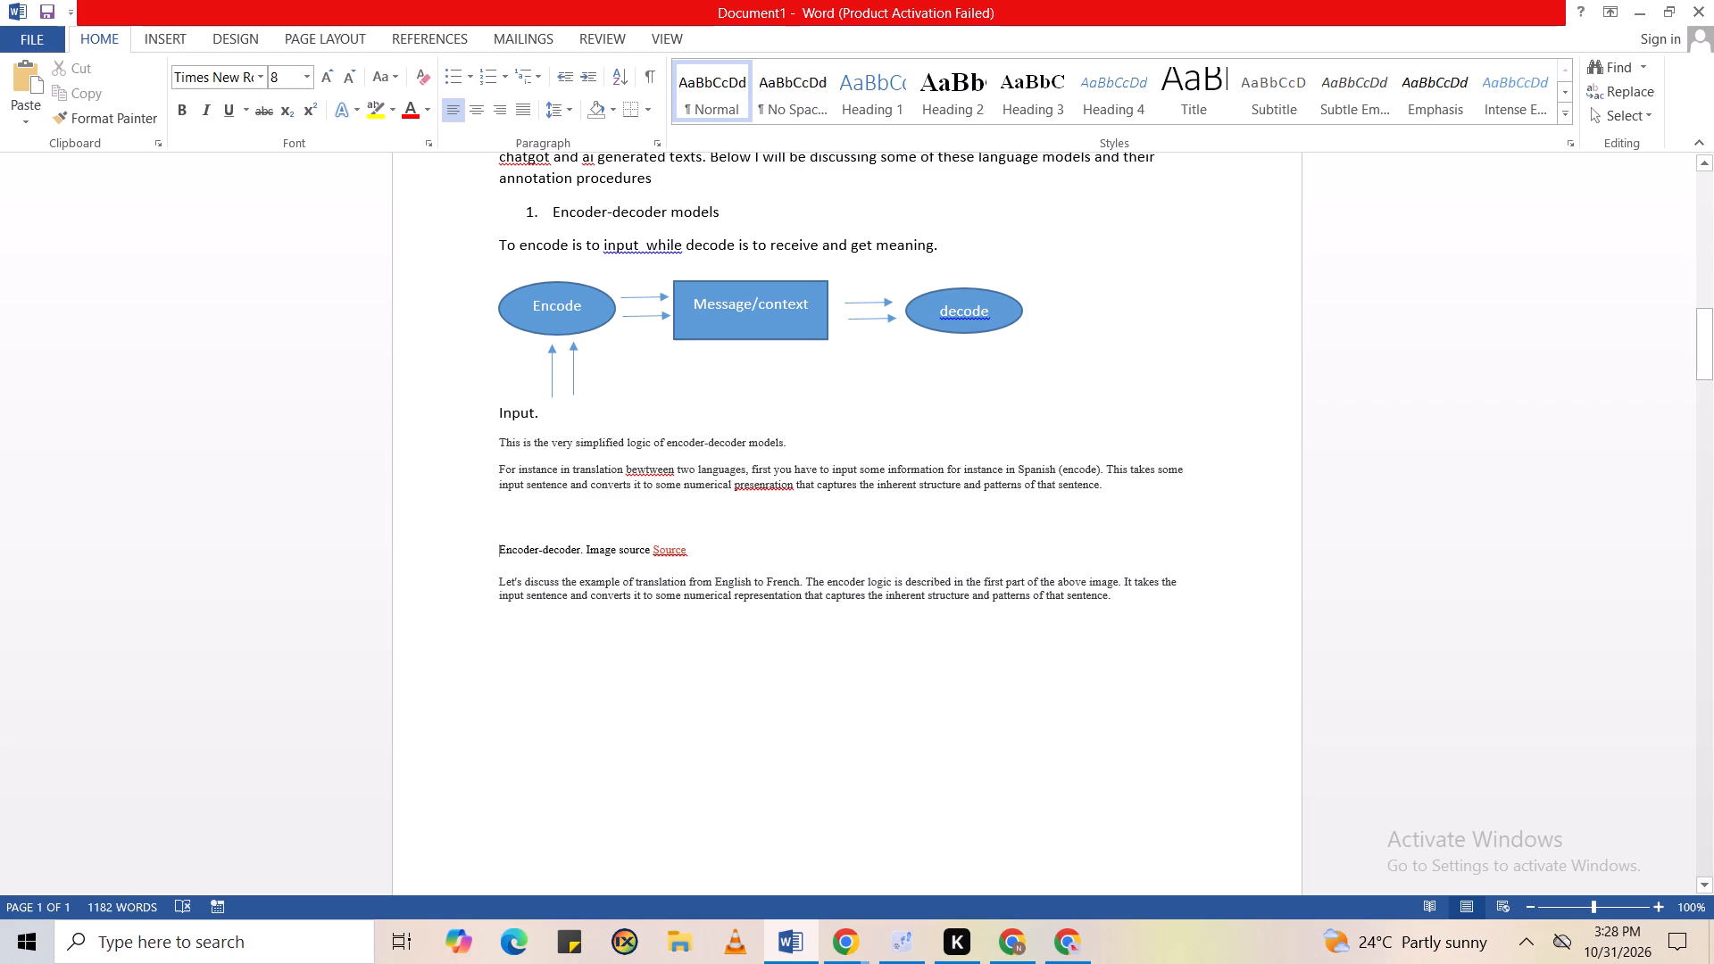
left_click_drag(499, 551, 1026, 666)
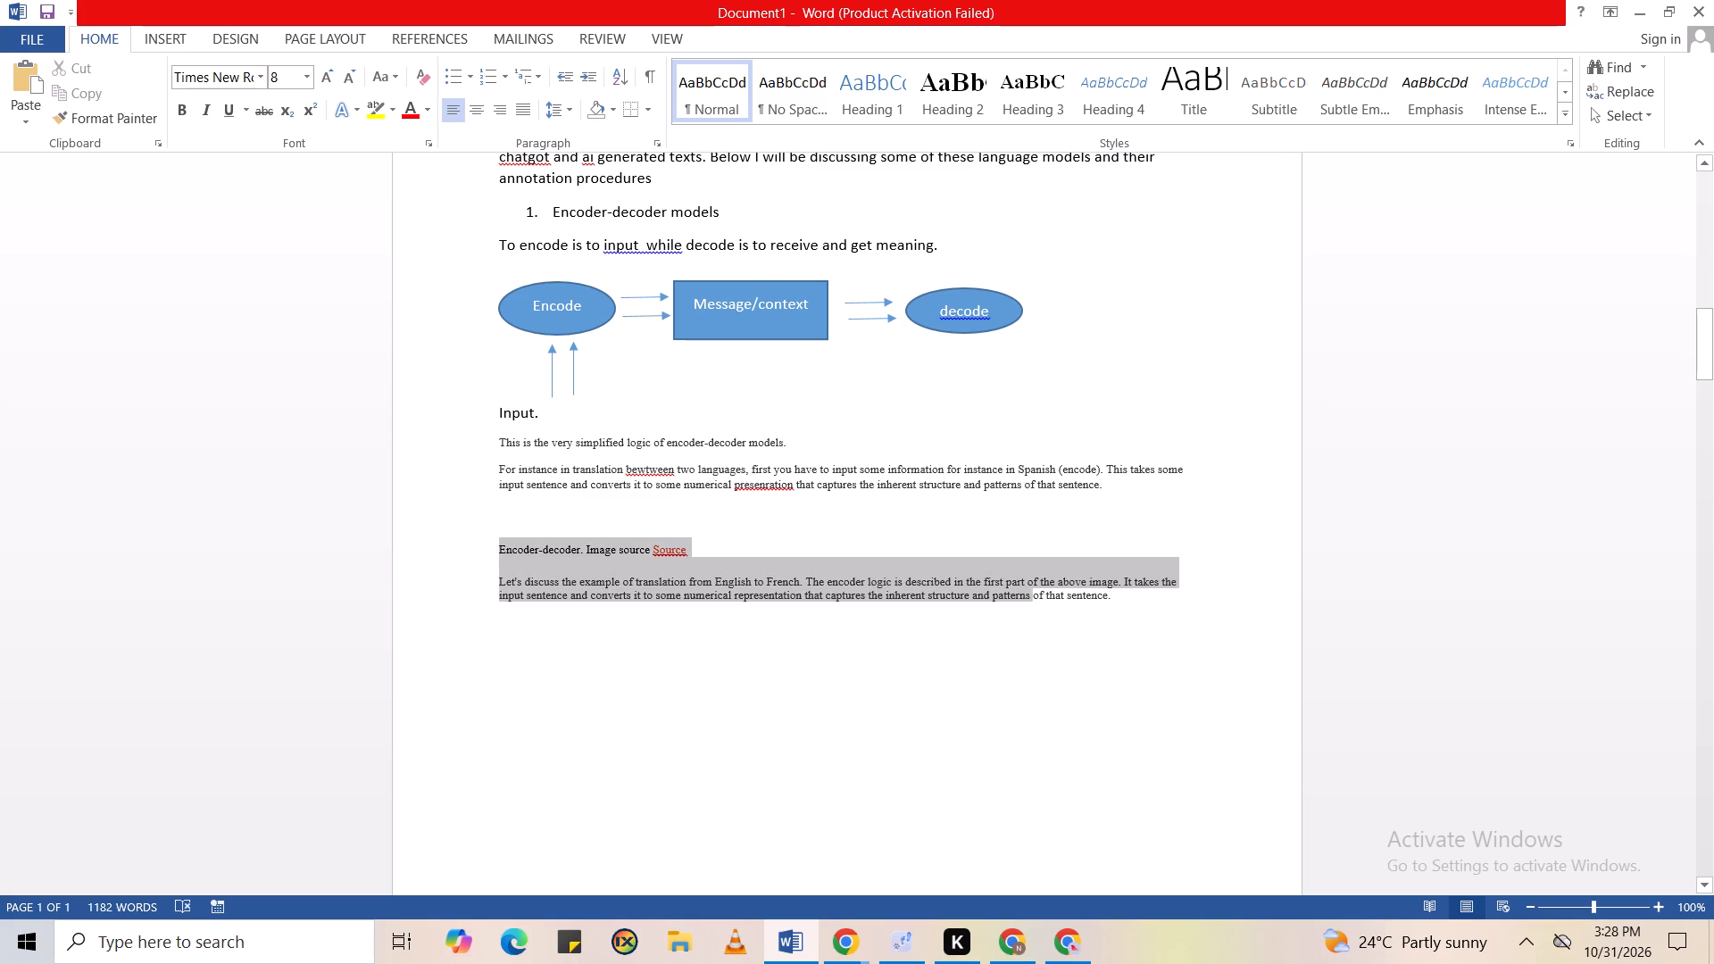
left_click_drag(1026, 666, 1146, 762)
key("BackSpace")
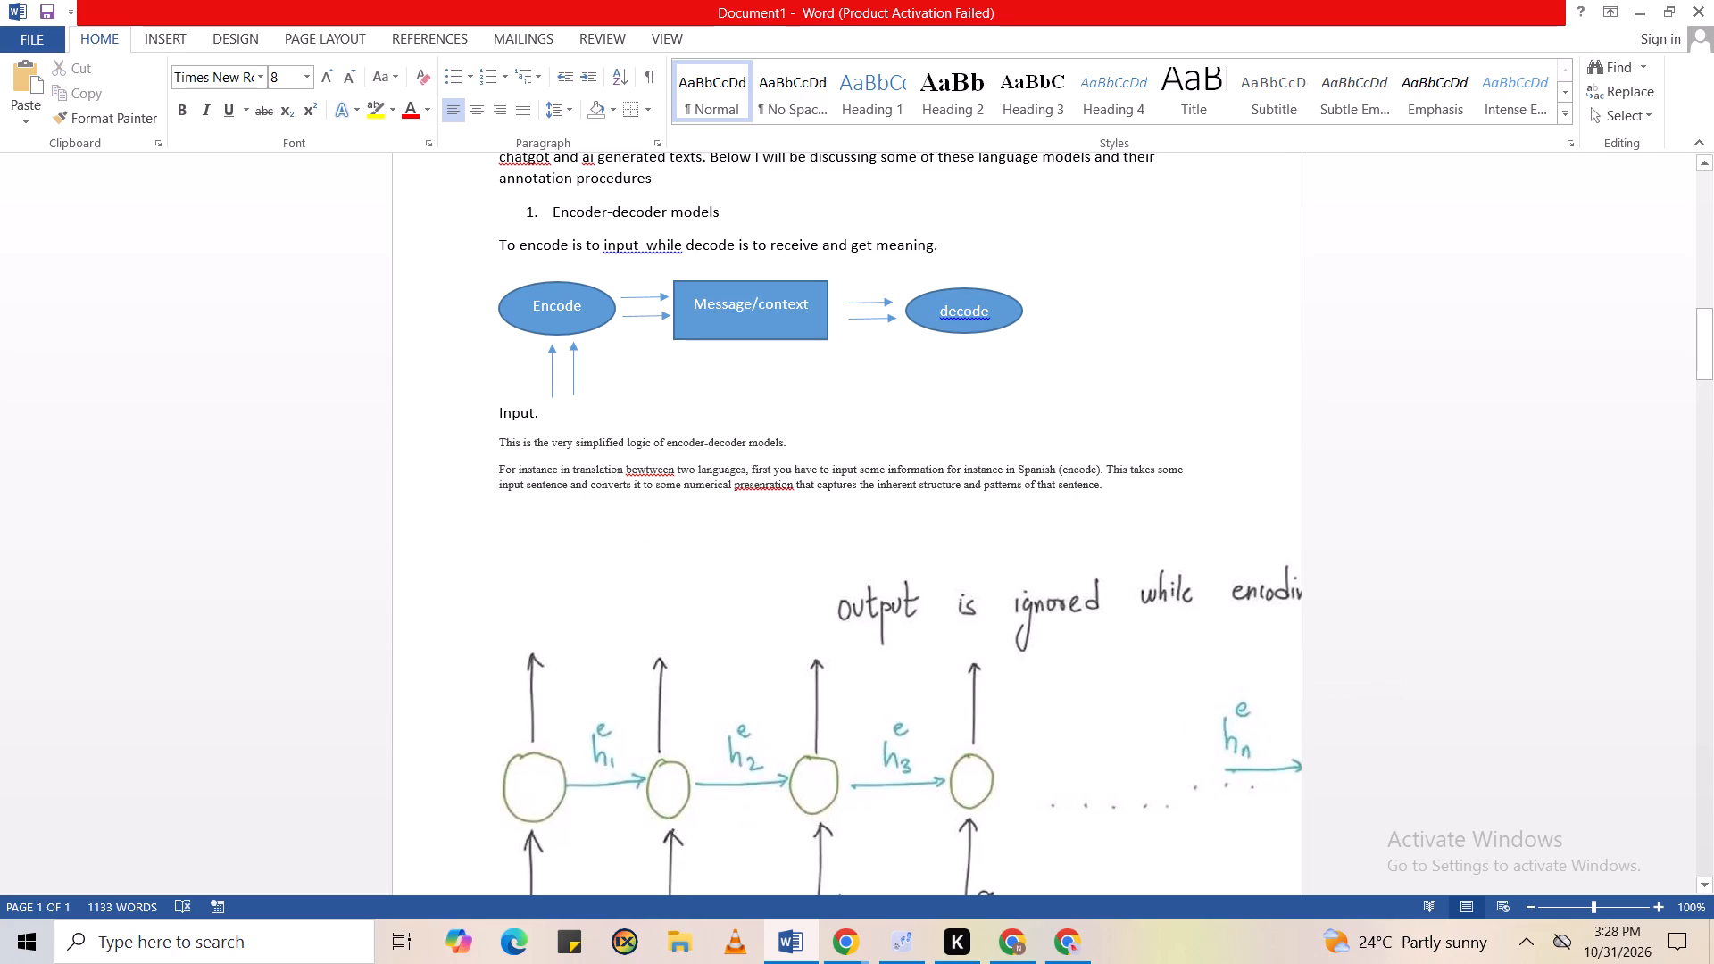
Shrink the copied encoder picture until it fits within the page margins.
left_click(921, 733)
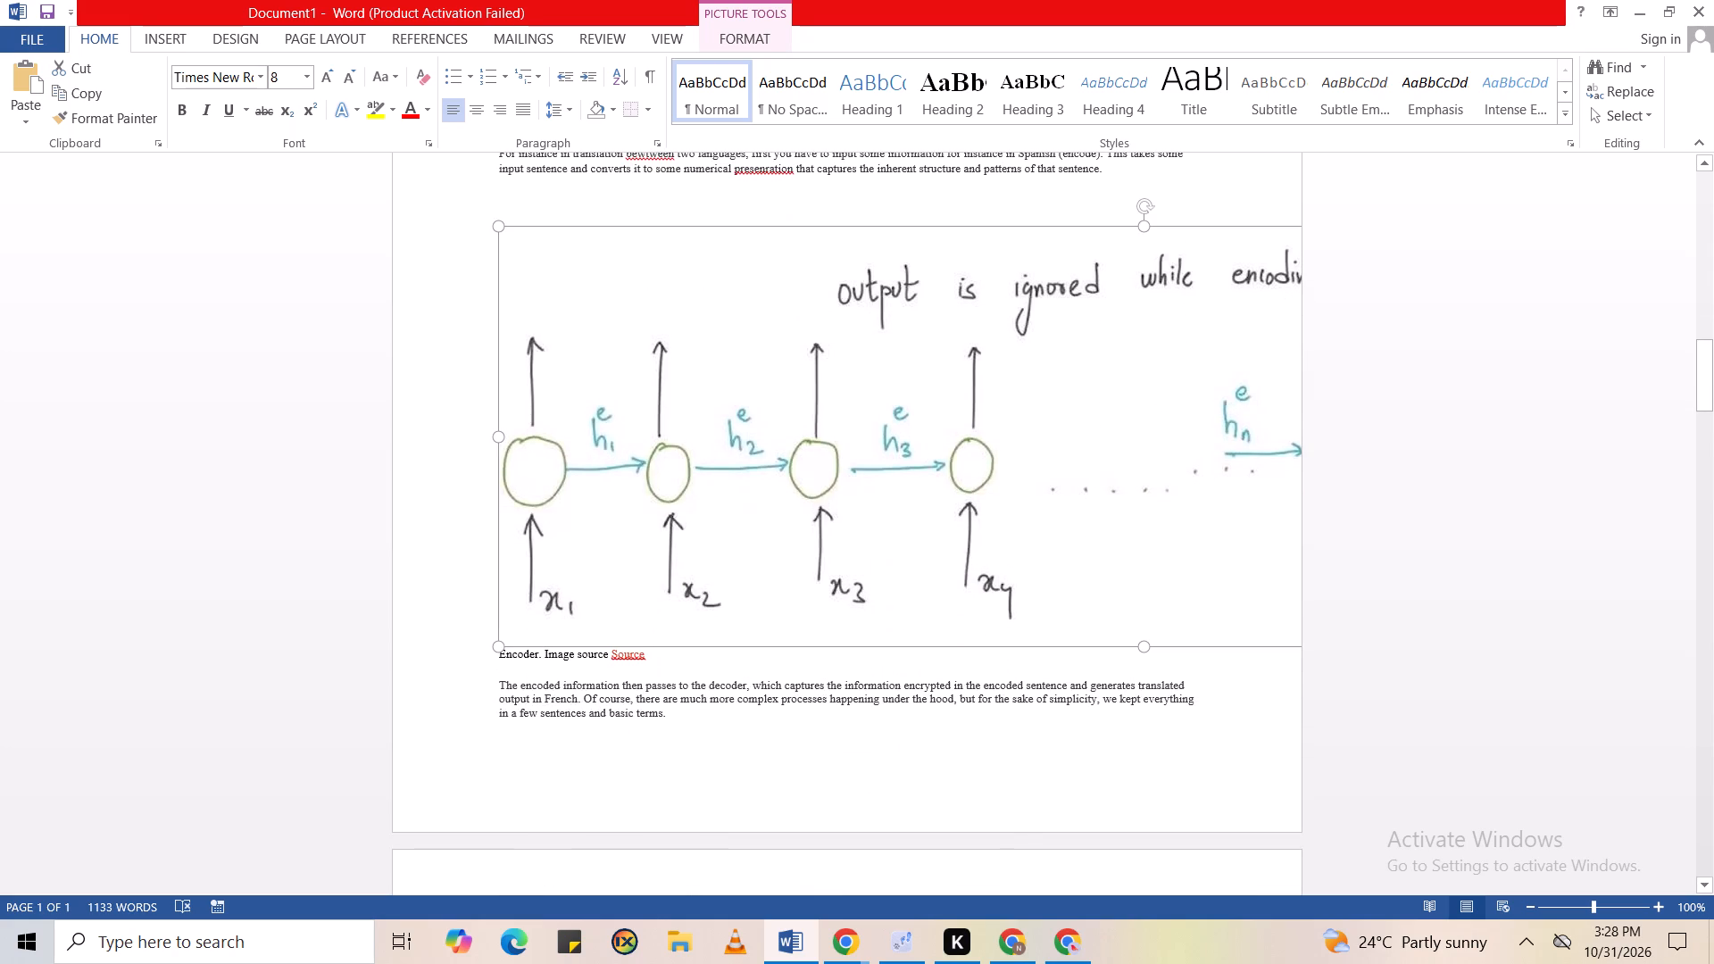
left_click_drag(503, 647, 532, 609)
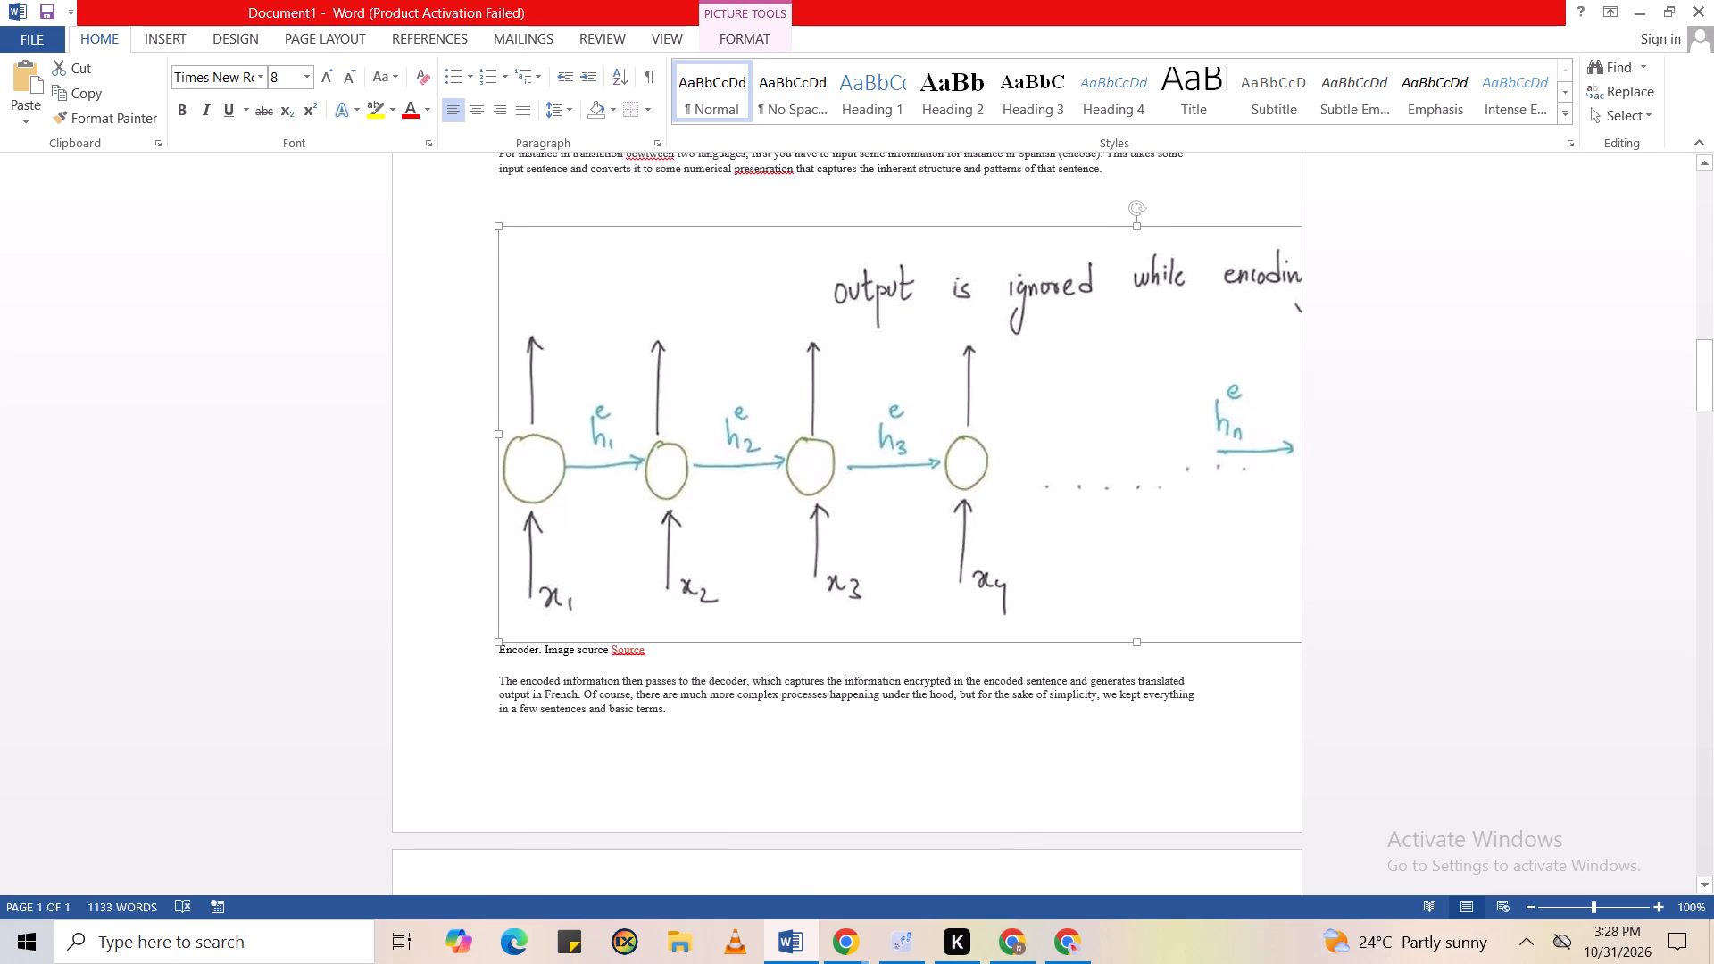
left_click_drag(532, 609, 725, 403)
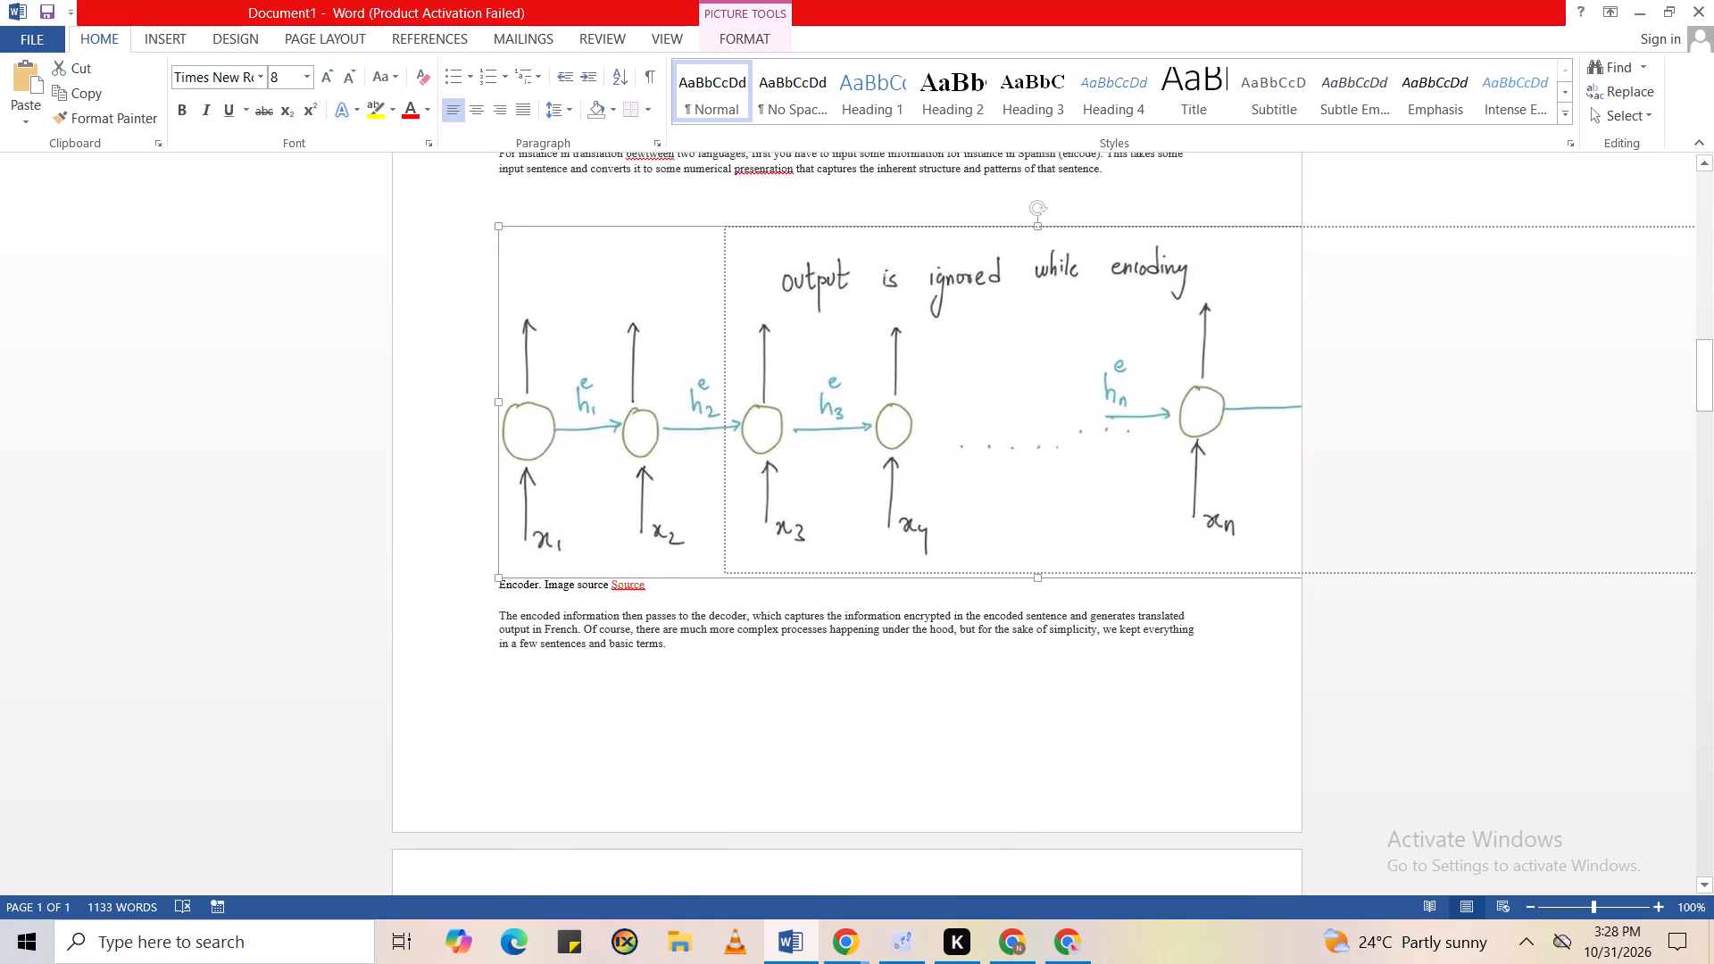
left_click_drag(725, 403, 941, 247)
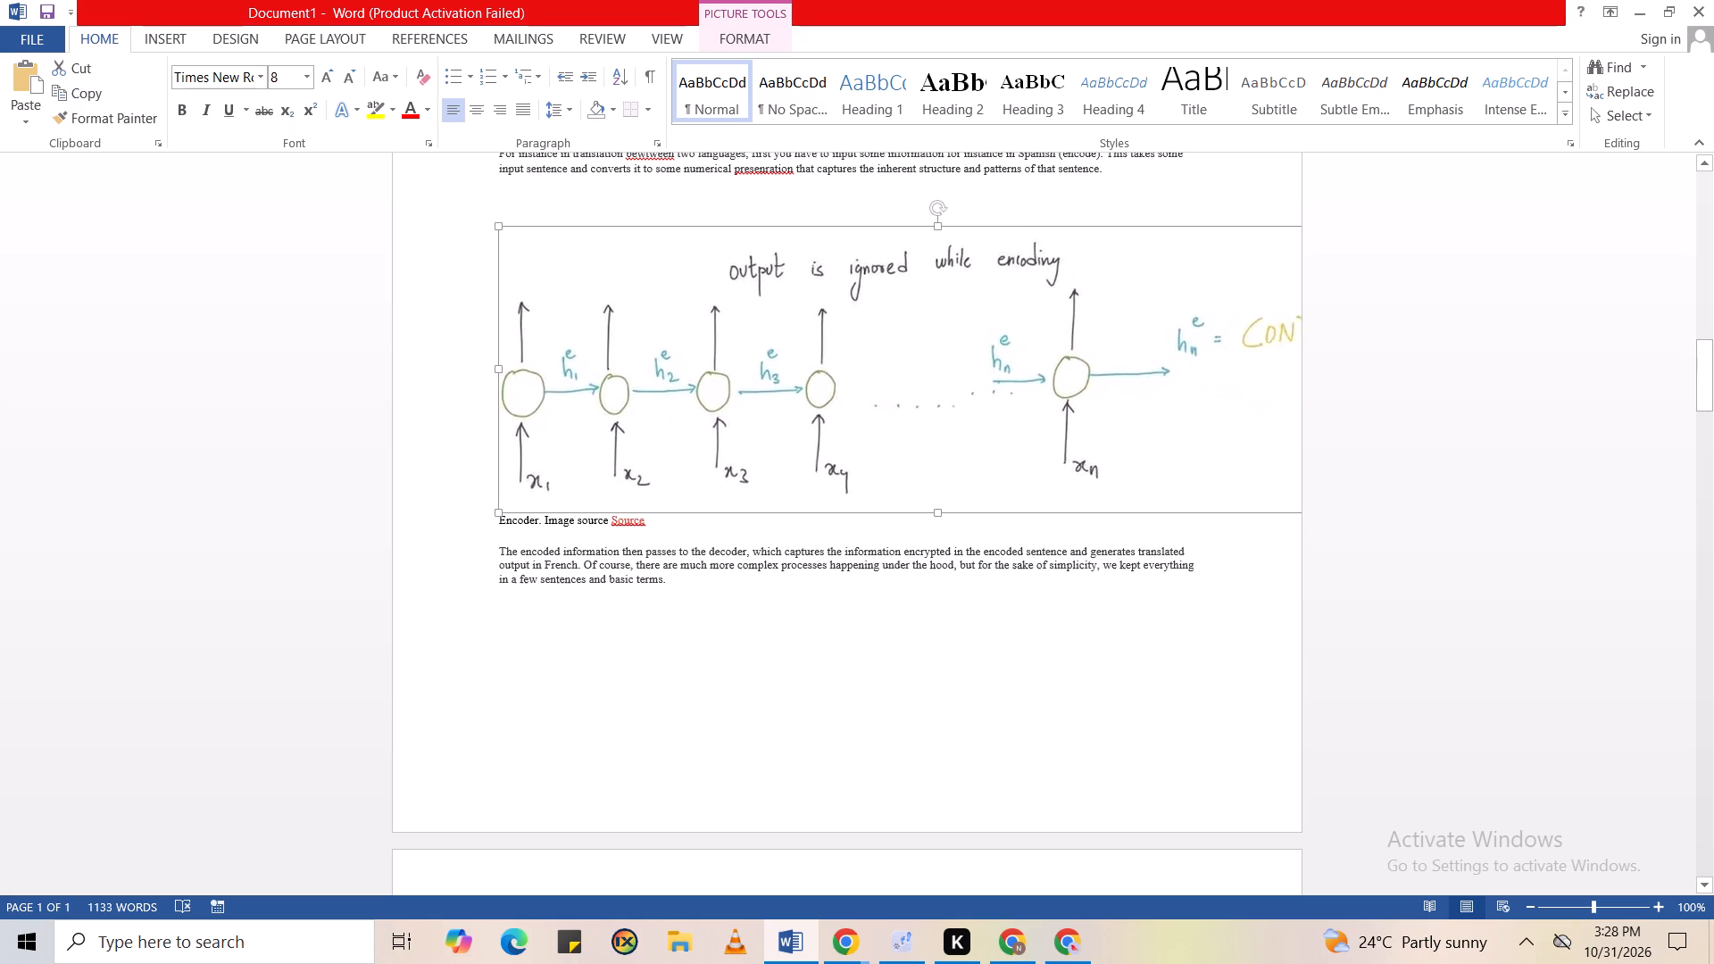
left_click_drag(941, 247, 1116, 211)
Start a new paragraph below the Spanish example with "The after that the encoded message/".
left_click(1124, 170)
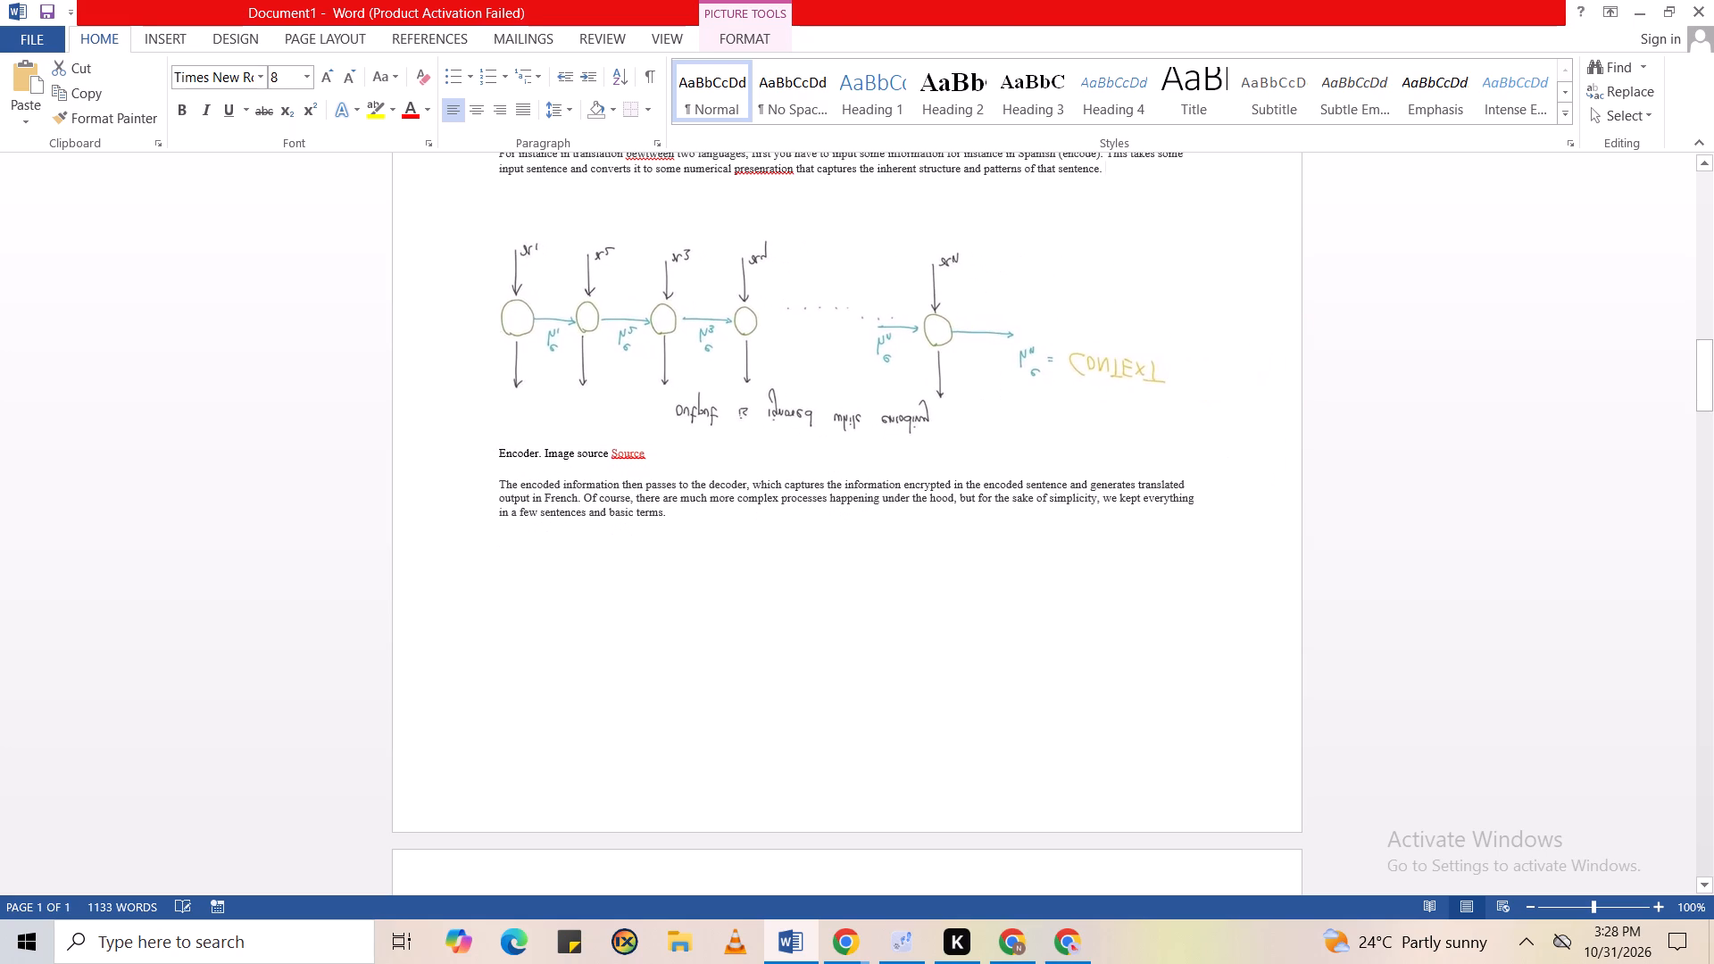
key("Return")
type("the afy")
key("BackSpace")
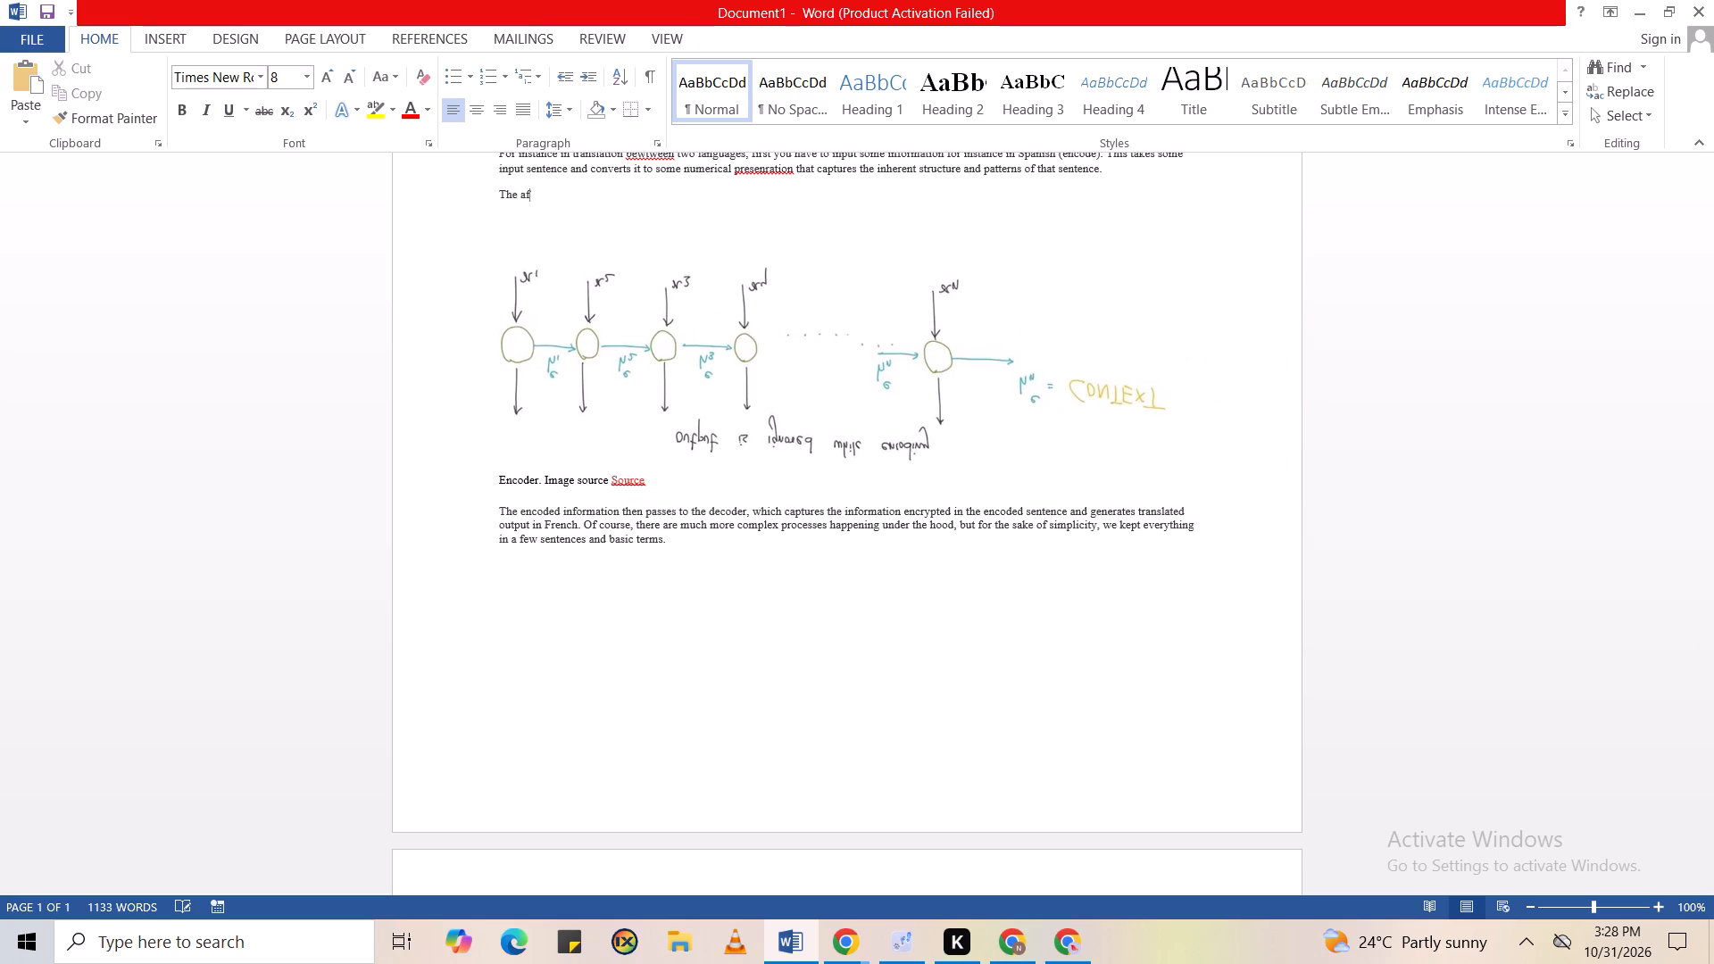
type("ter that the encoded messafe")
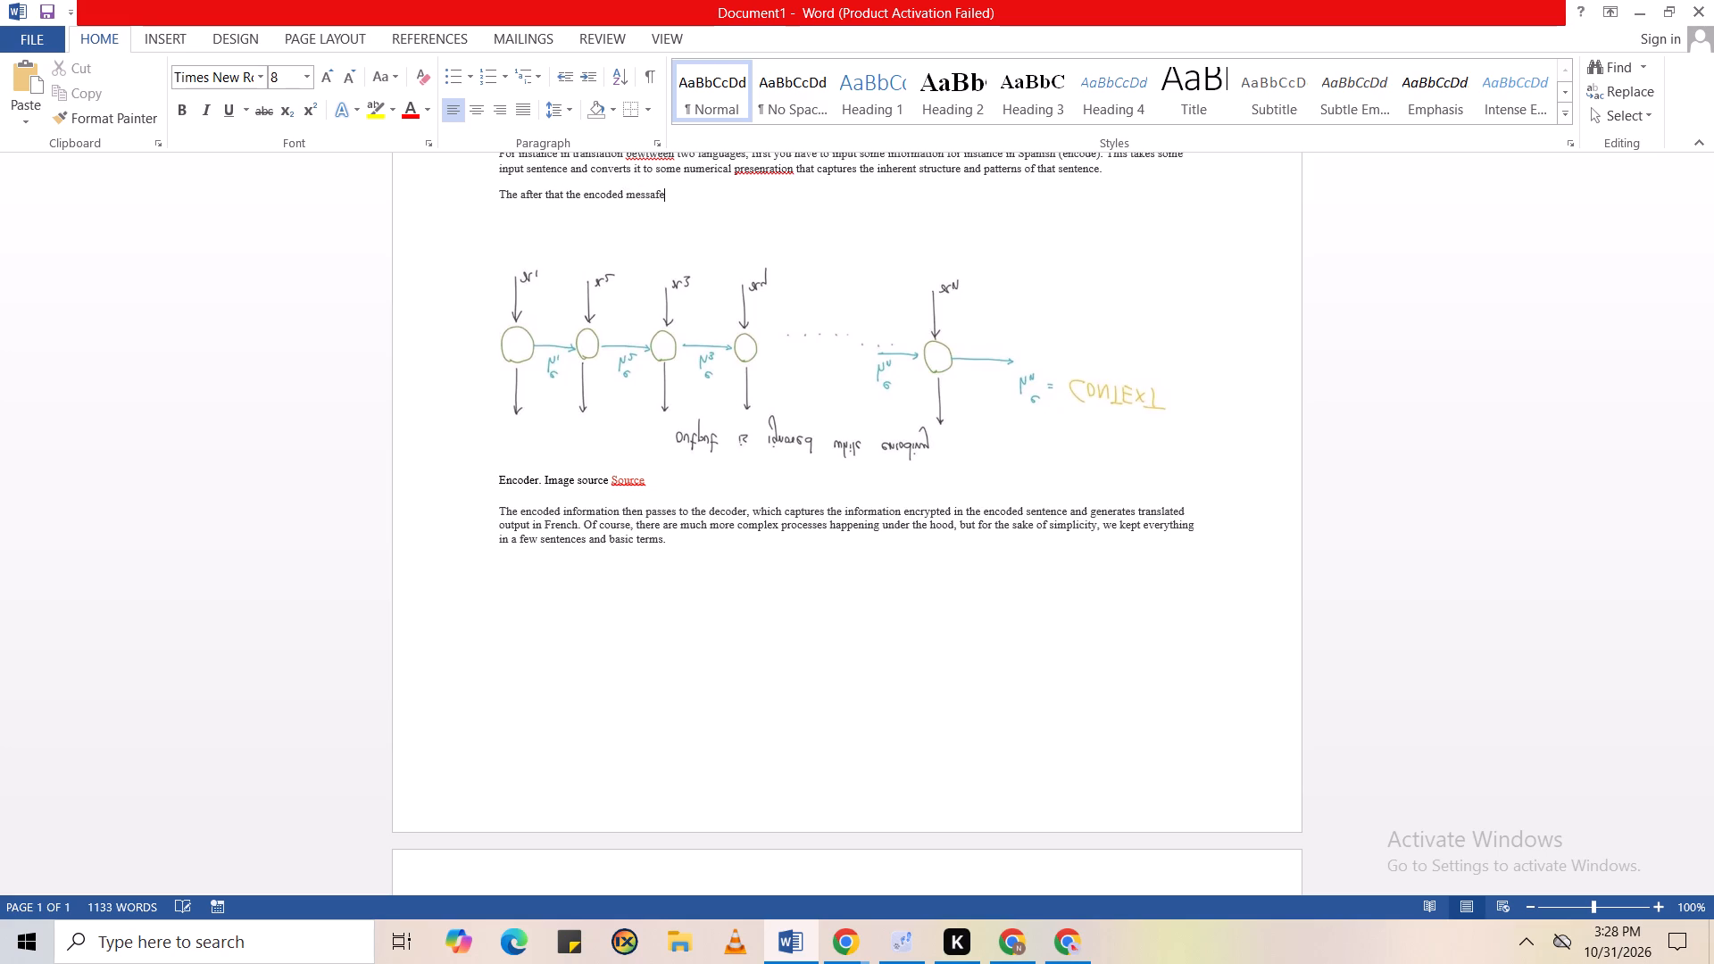
key("BackSpace")
key("BackSpace")
type("ge")
key("space")
key("BackSpace")
type("/")
key("space")
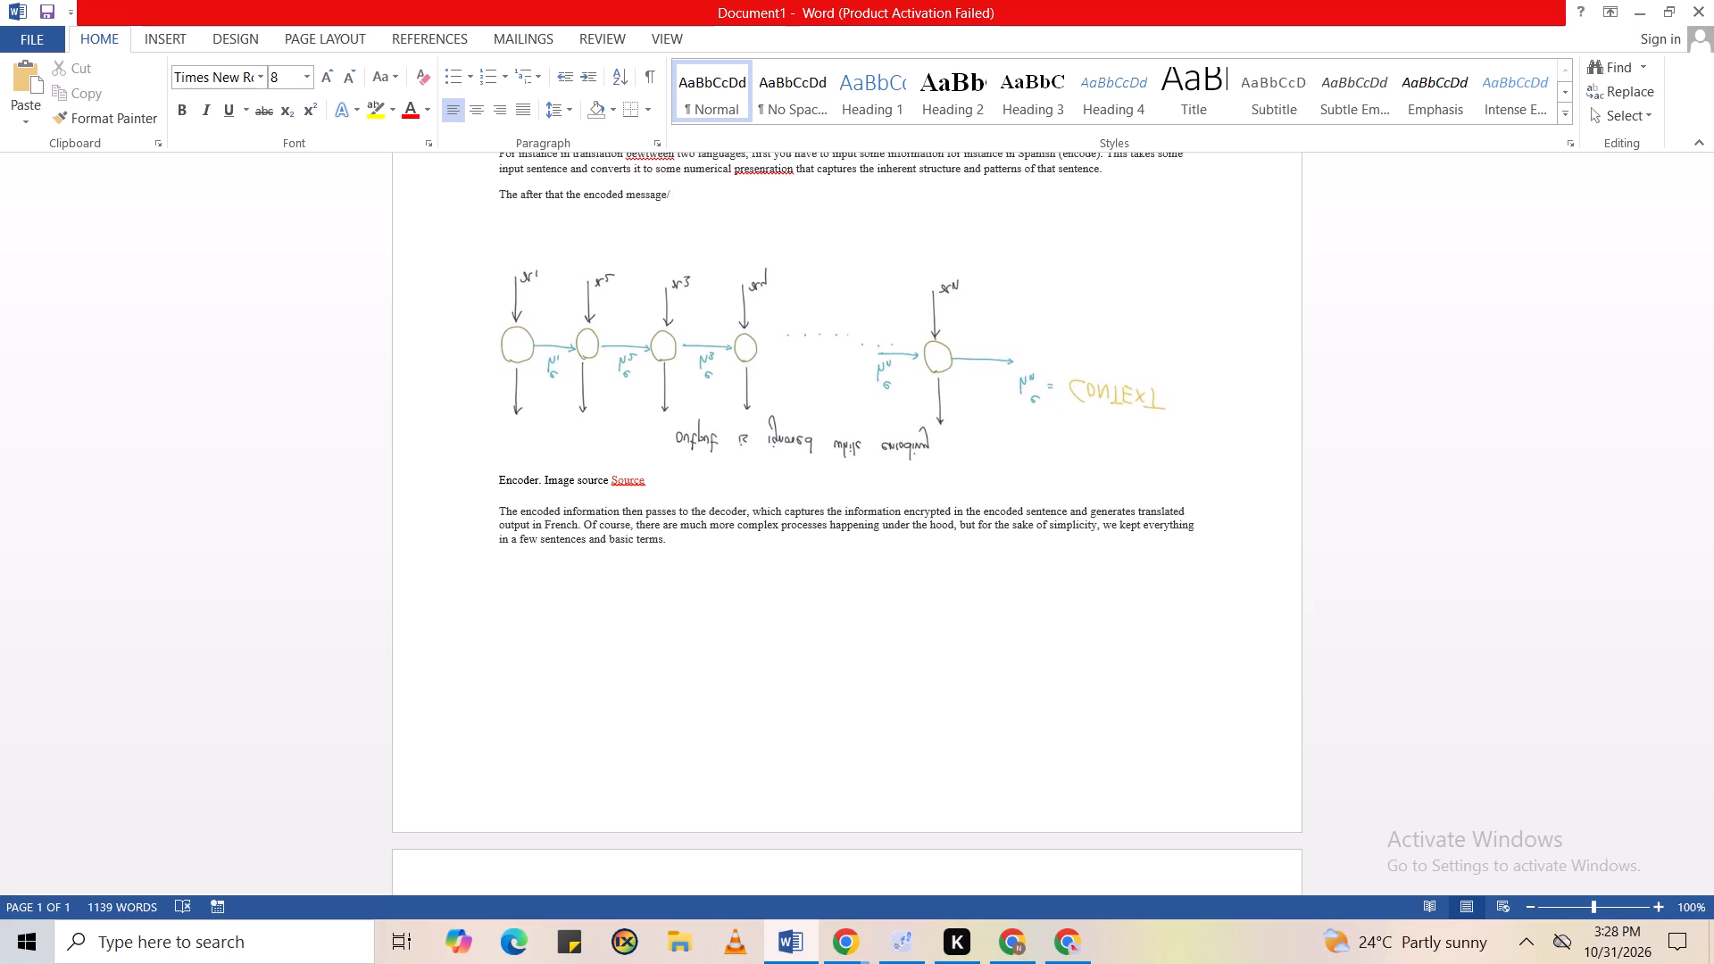
Continue the sentence with "information is passed through a decoder whoch".
type("infrmation is pass")
key("e")
type("d through a decod")
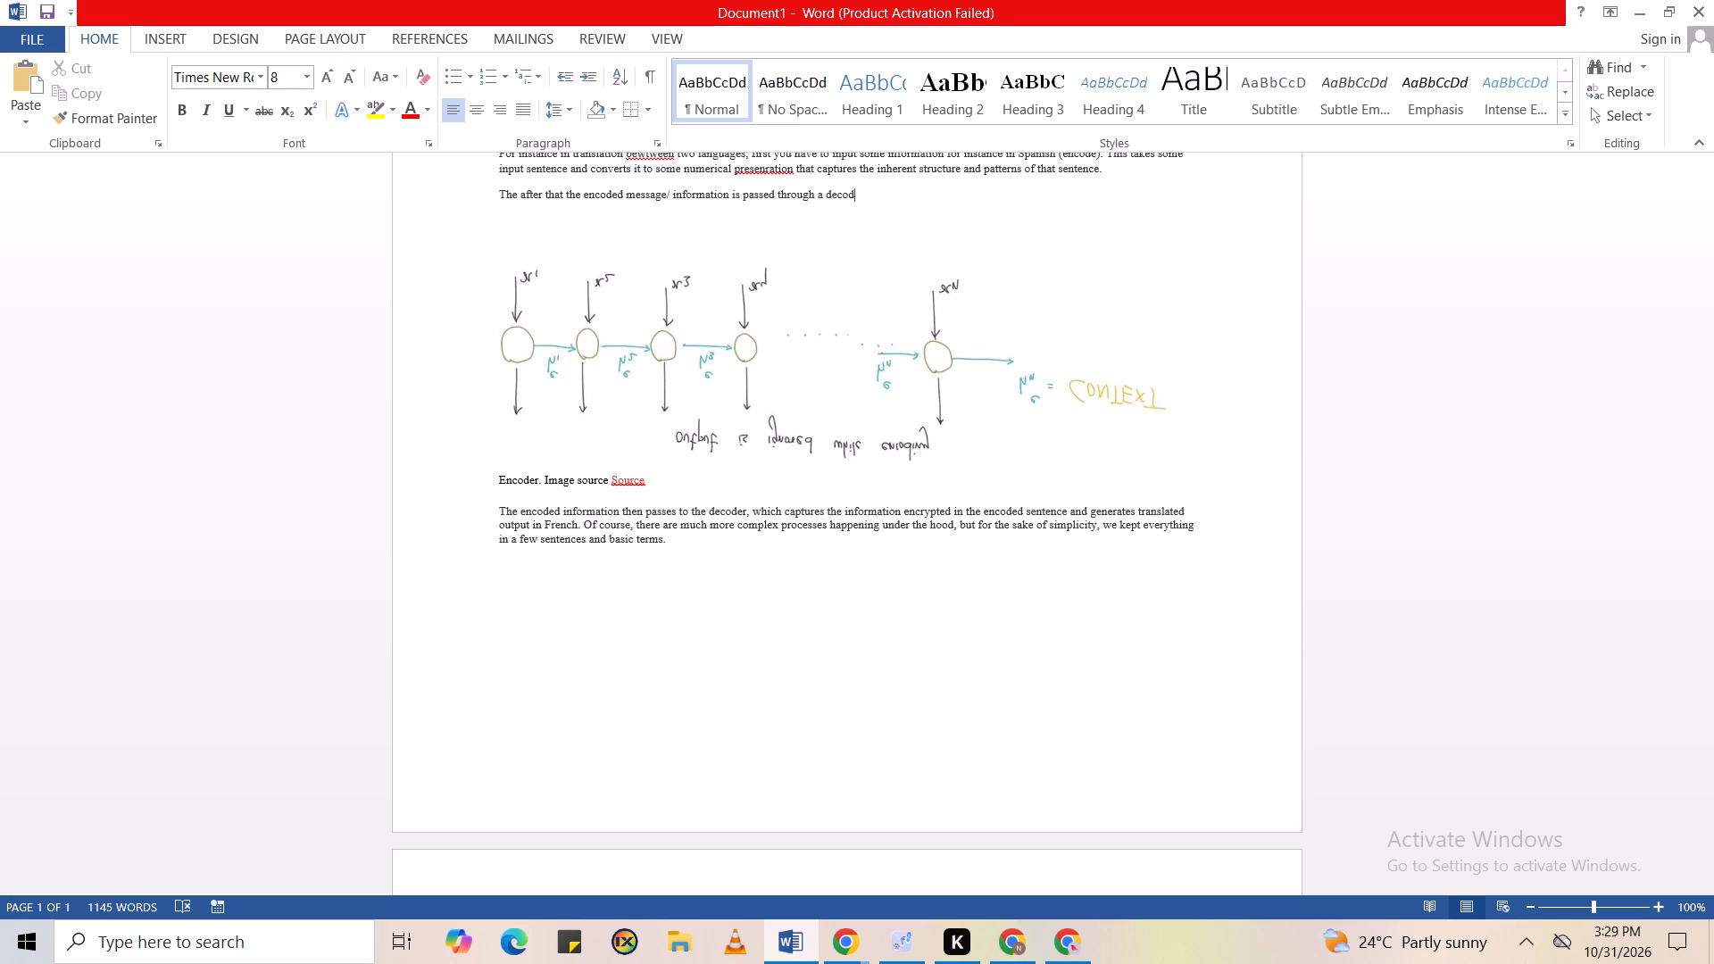
type("er whoch")
key("space")
Continue the sentence with "capture the information encrypted in the encoded sentence and generates".
type("captu")
type("re the")
key("space")
type("information encryp")
type("ted in the")
key("space")
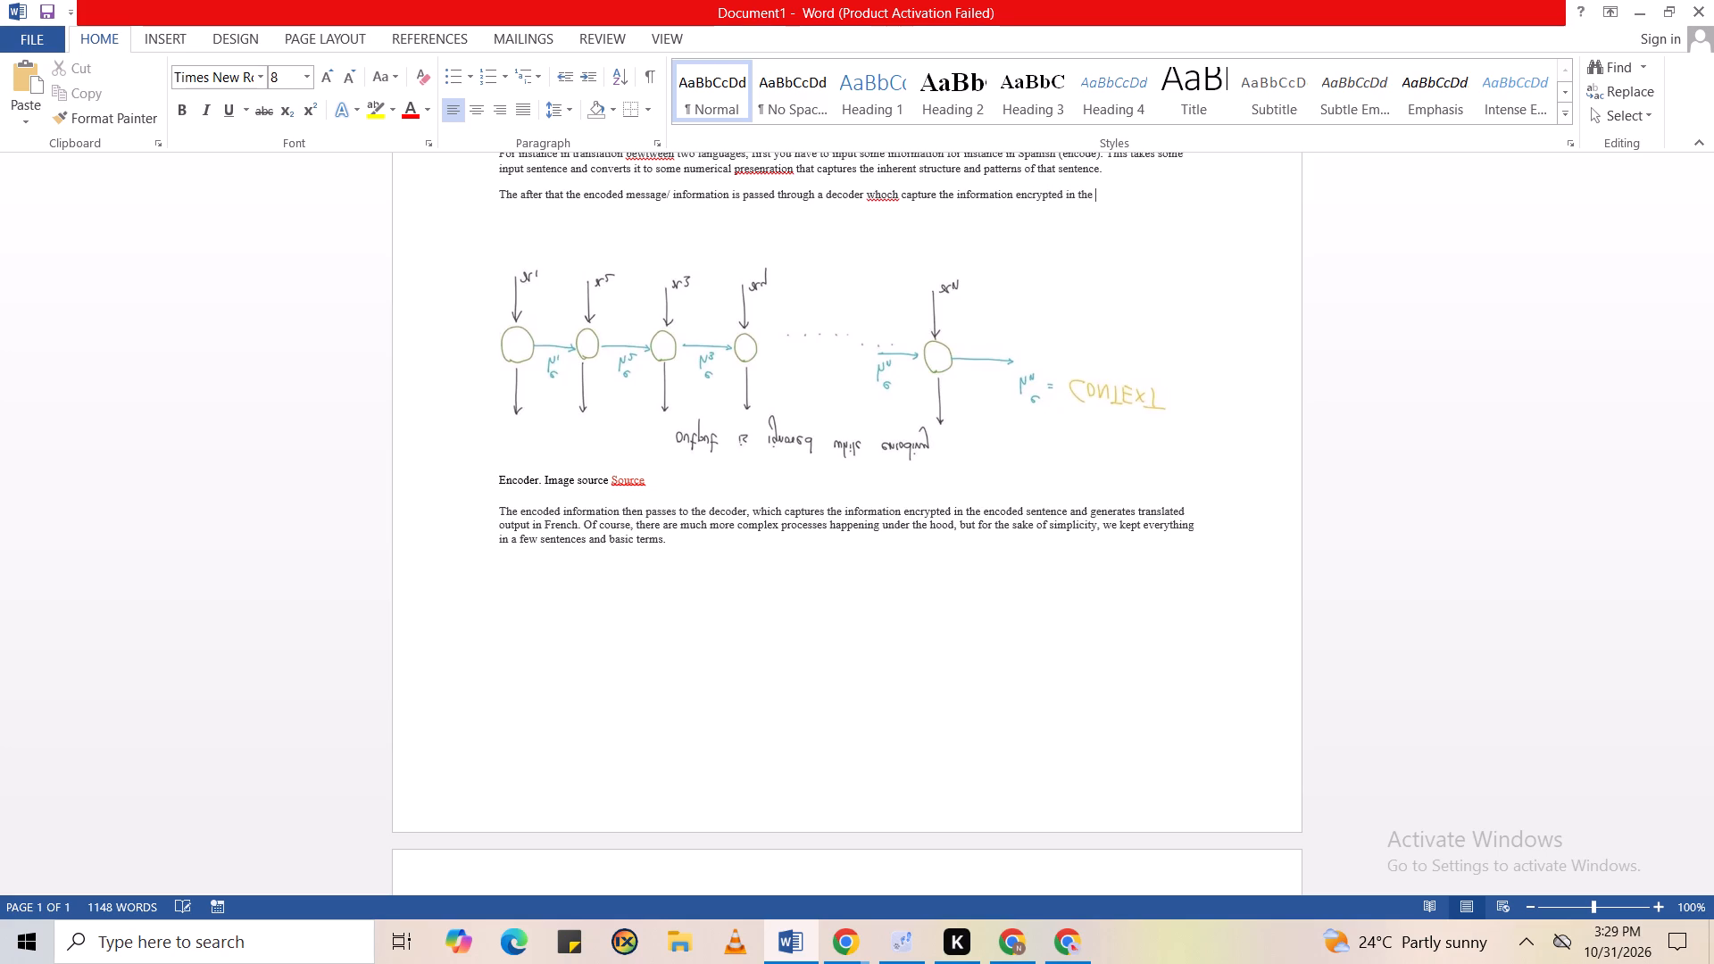
type("encoded sentence and generates")
key("space")
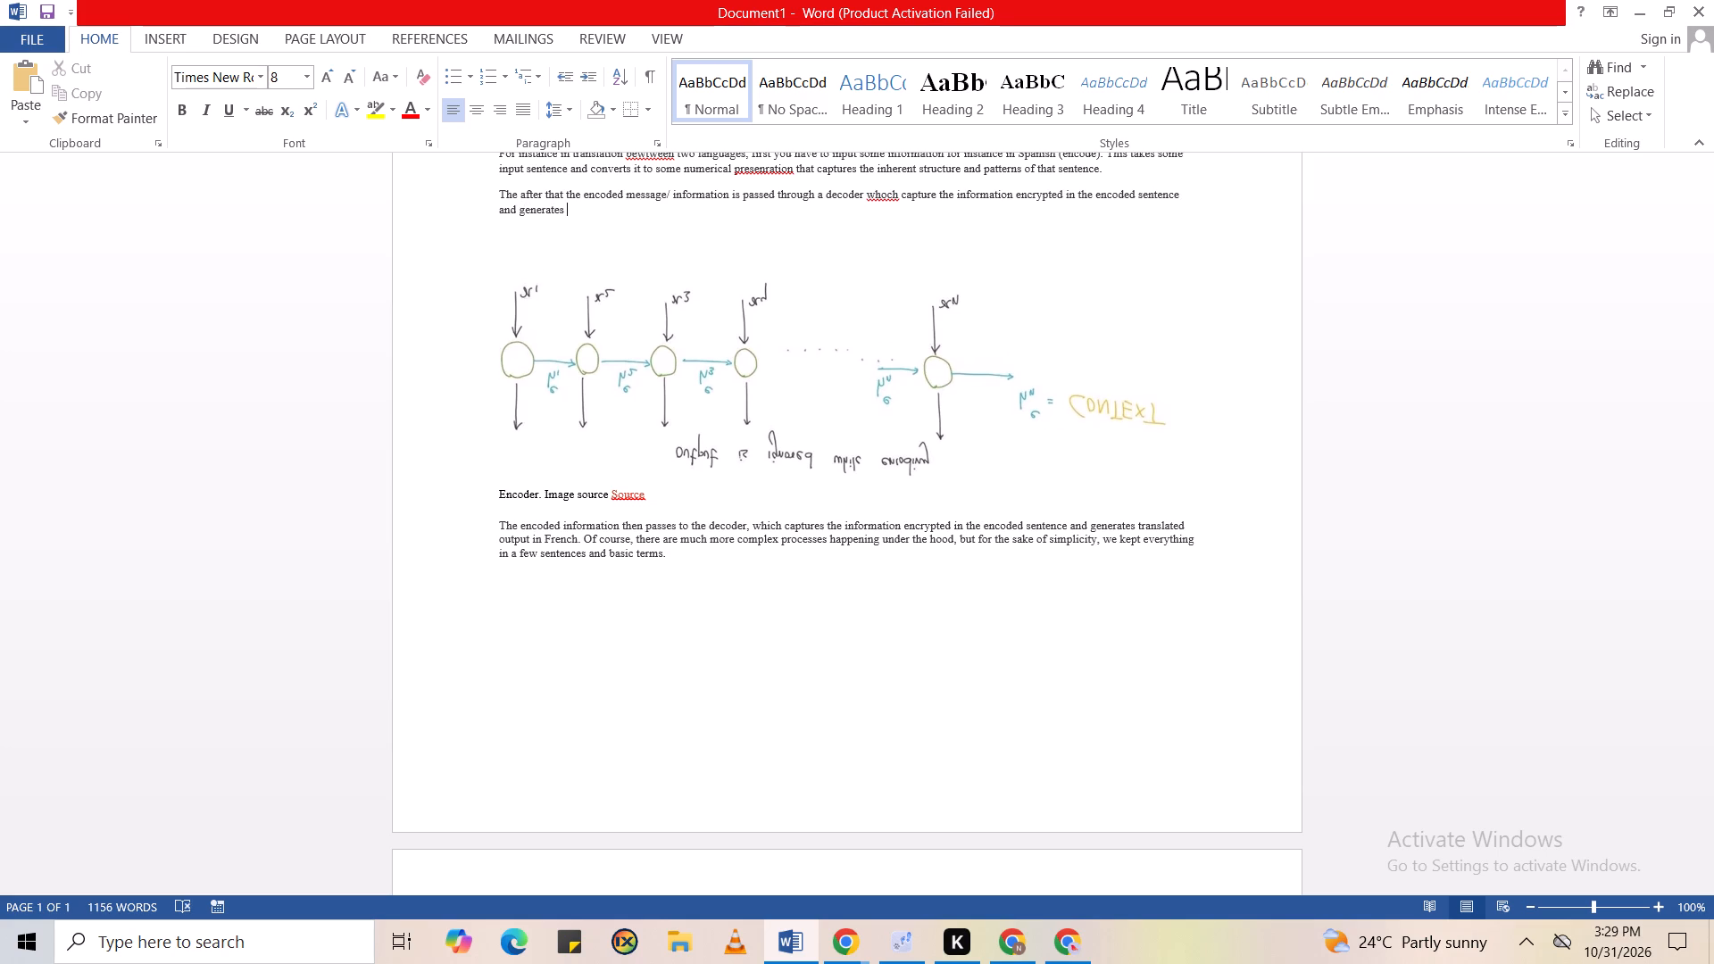
Finish the sentence with "translated output in Germany.".
type("translated")
key("space")
key("o")
key("u")
type("tput in")
key("space")
key("f")
key("BackSpace")
key("BackSpace")
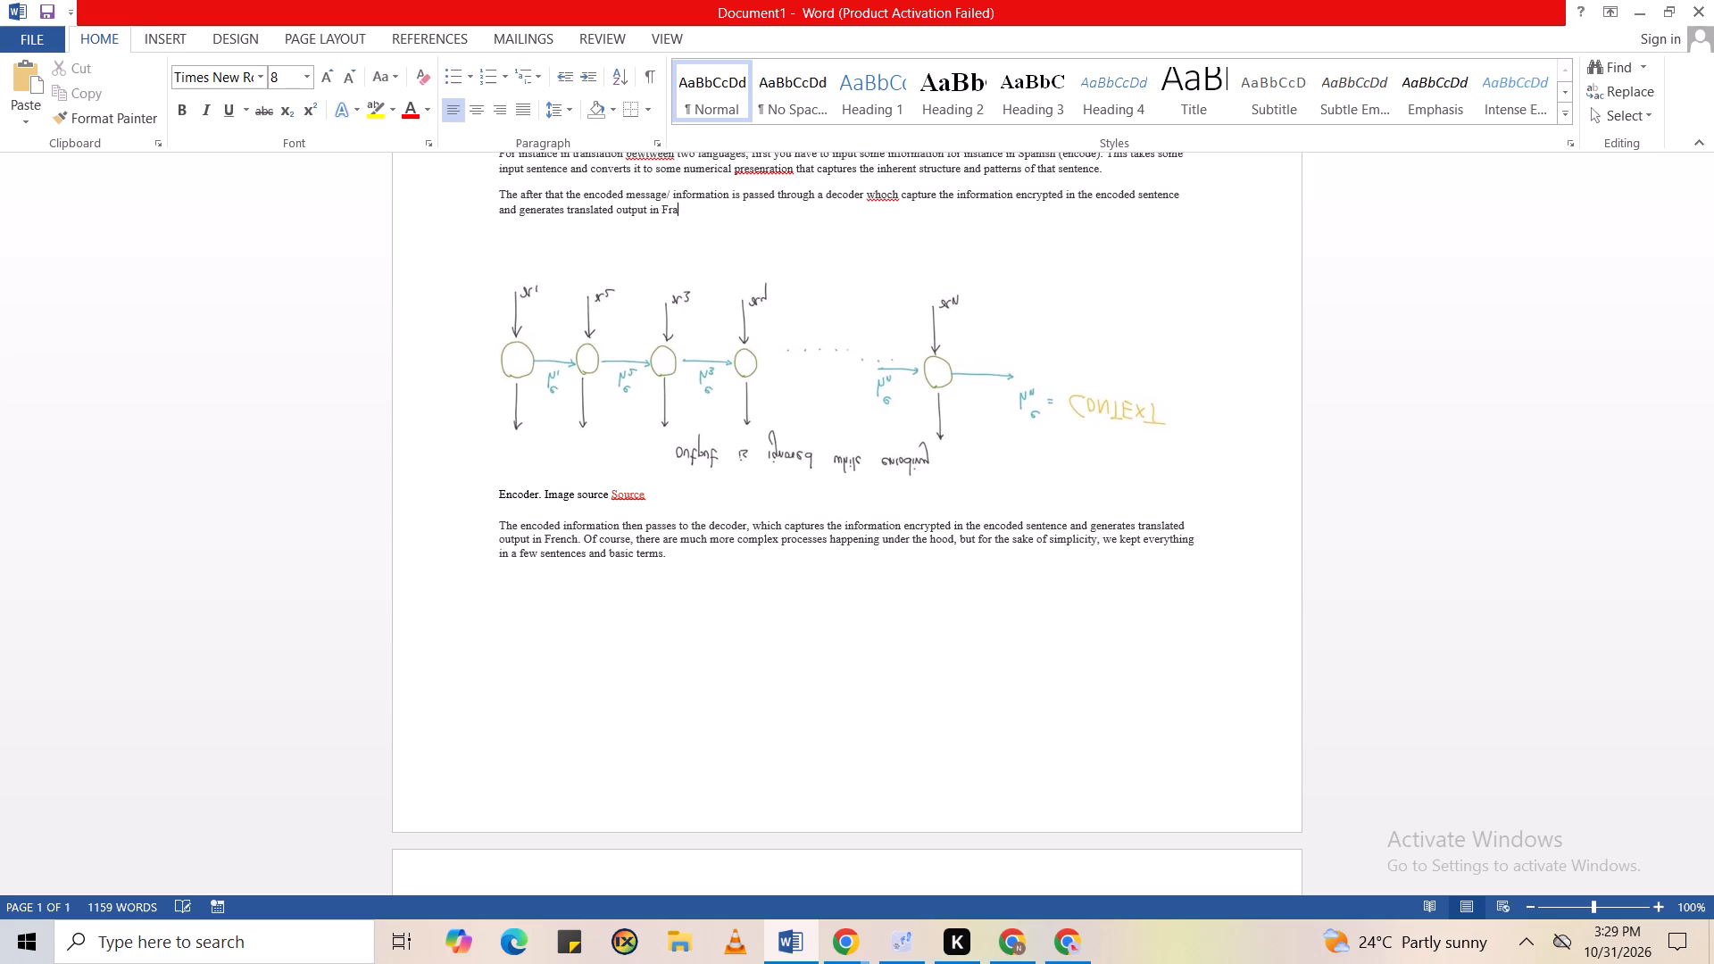
key("BackSpace")
key("BackSpace")
type("ermany.")
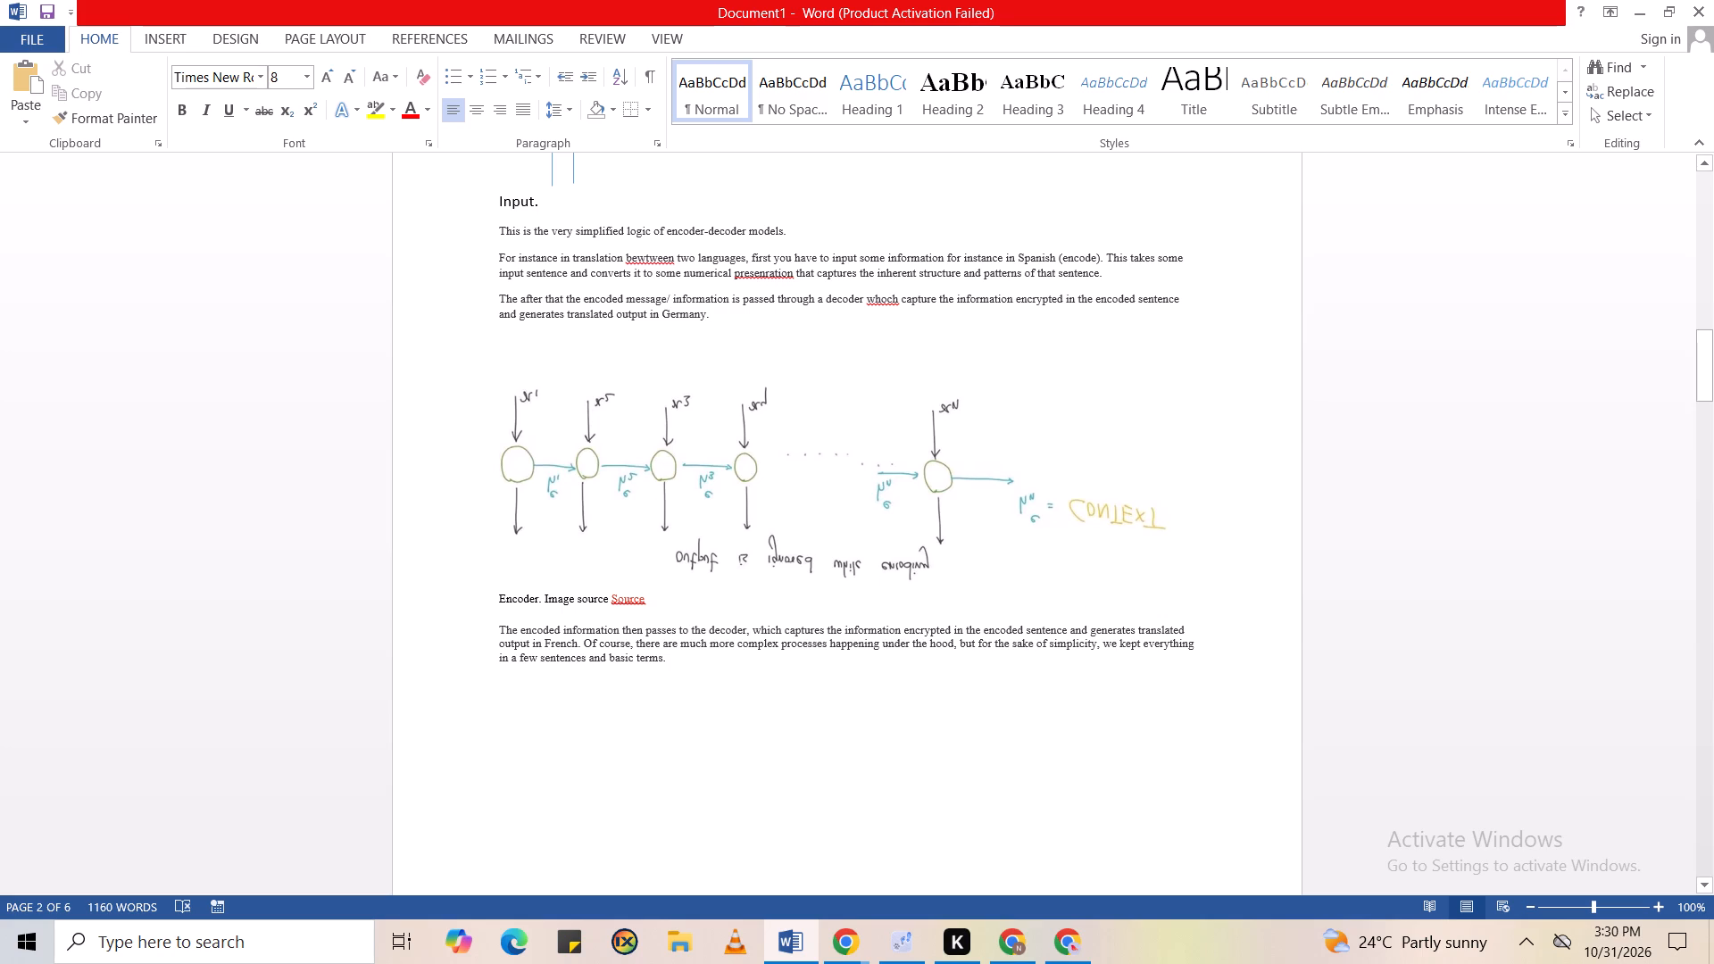
Delete the copied encoder image, its source caption and the paragraph about encoded information passing to the decoder.
left_click_drag(676, 669, 472, 389)
key("BackSpace")
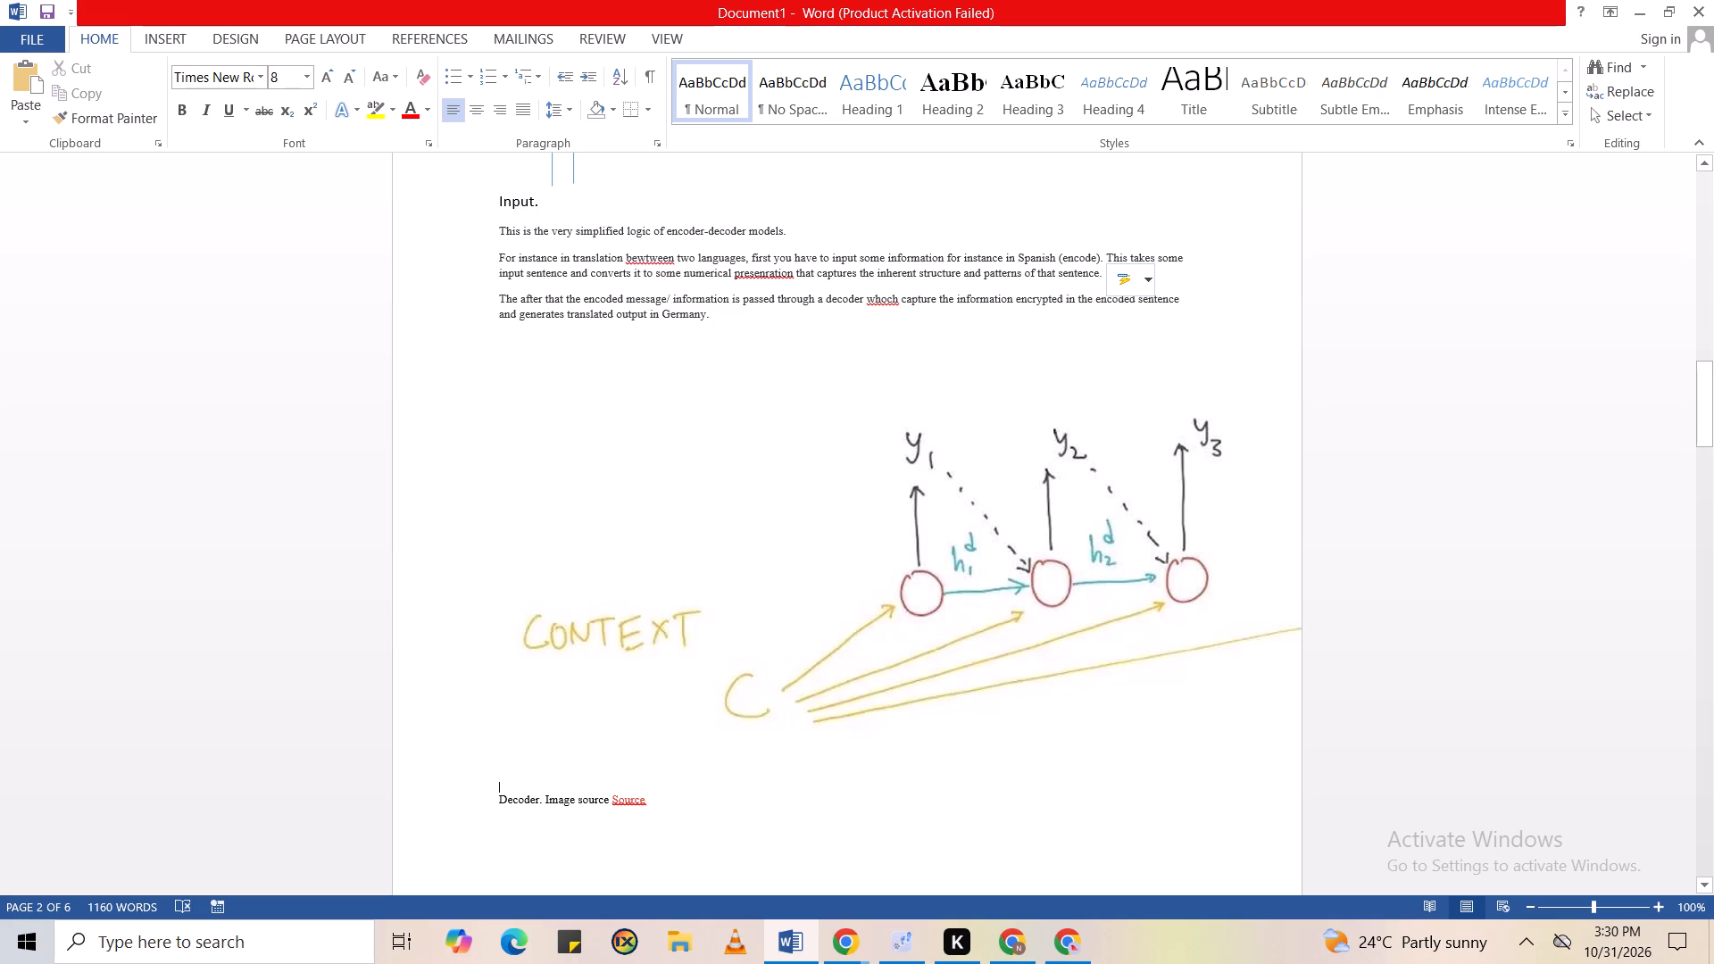
Shrink the hand-drawn decoder diagram until it fits within the page width, flipped vertically.
left_click(519, 409)
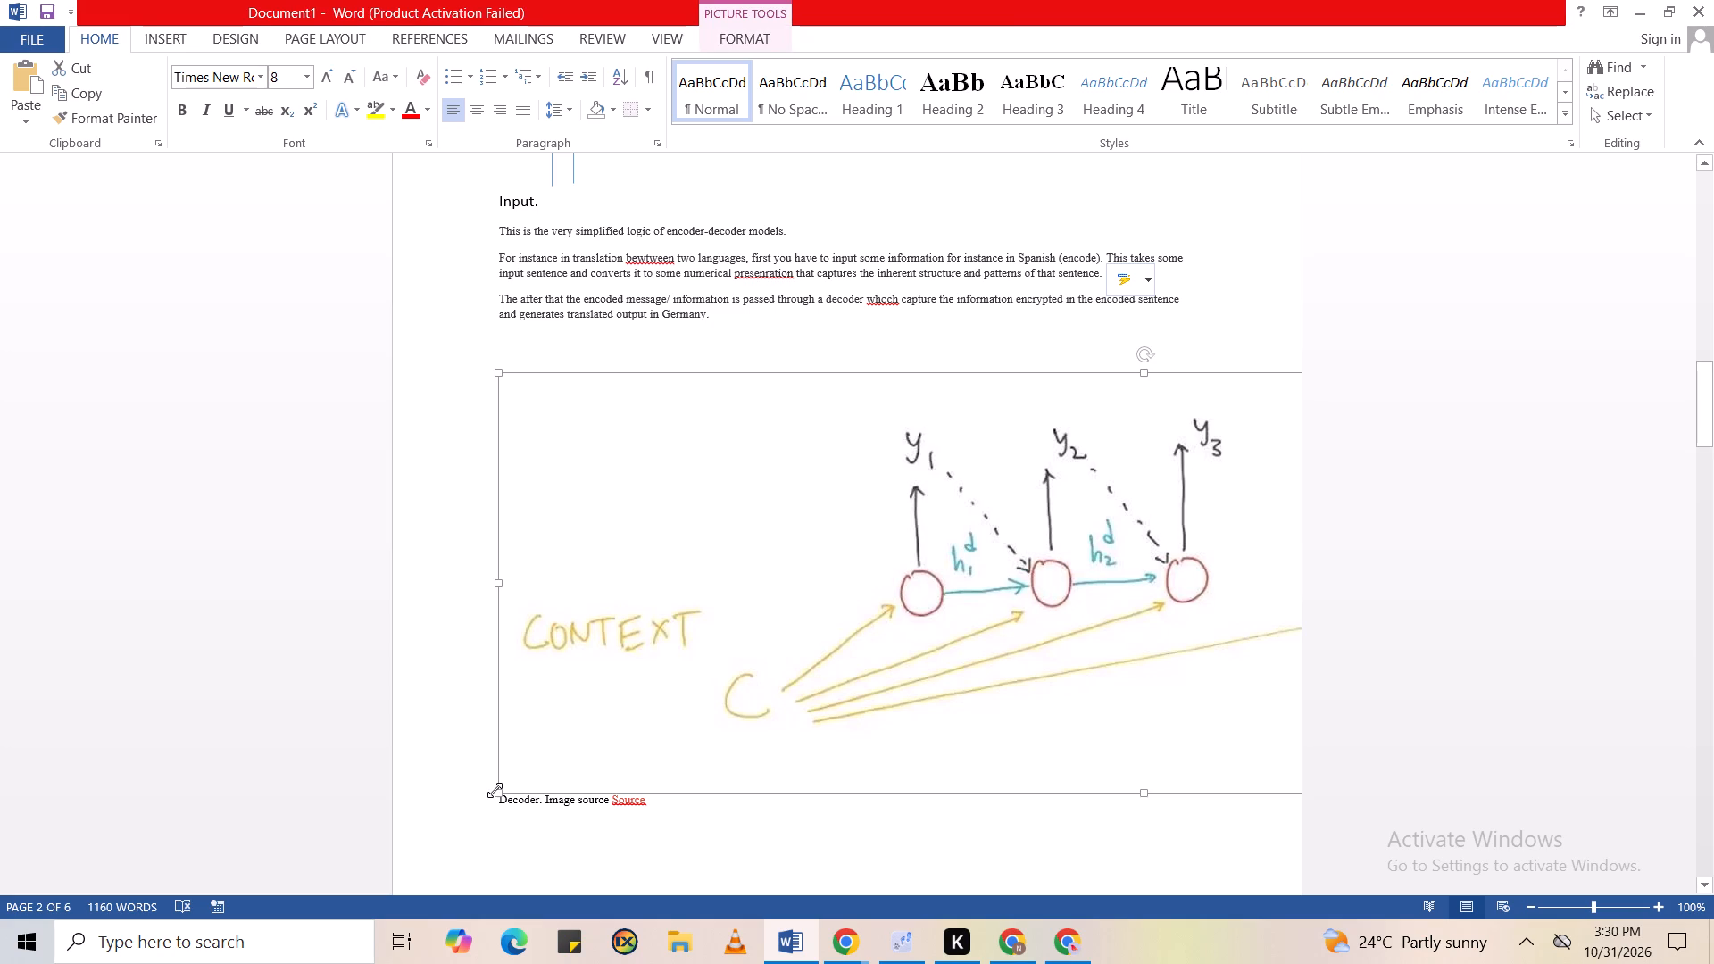
left_click_drag(497, 790, 622, 633)
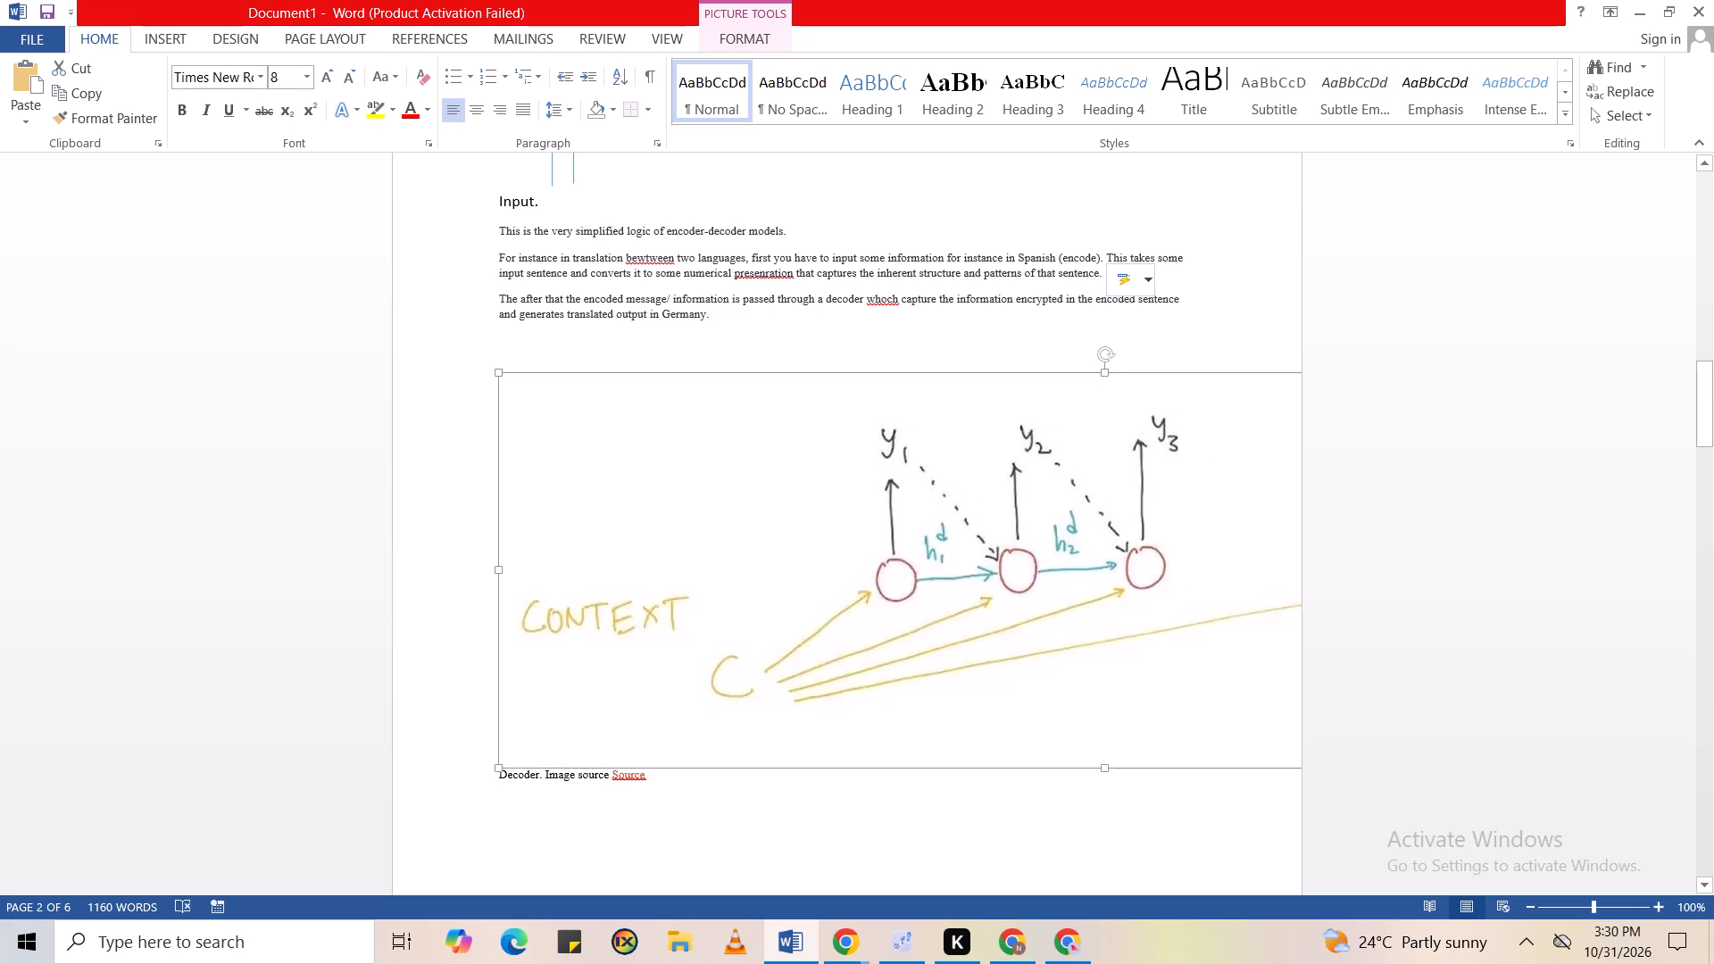
left_click_drag(622, 633, 1042, 340)
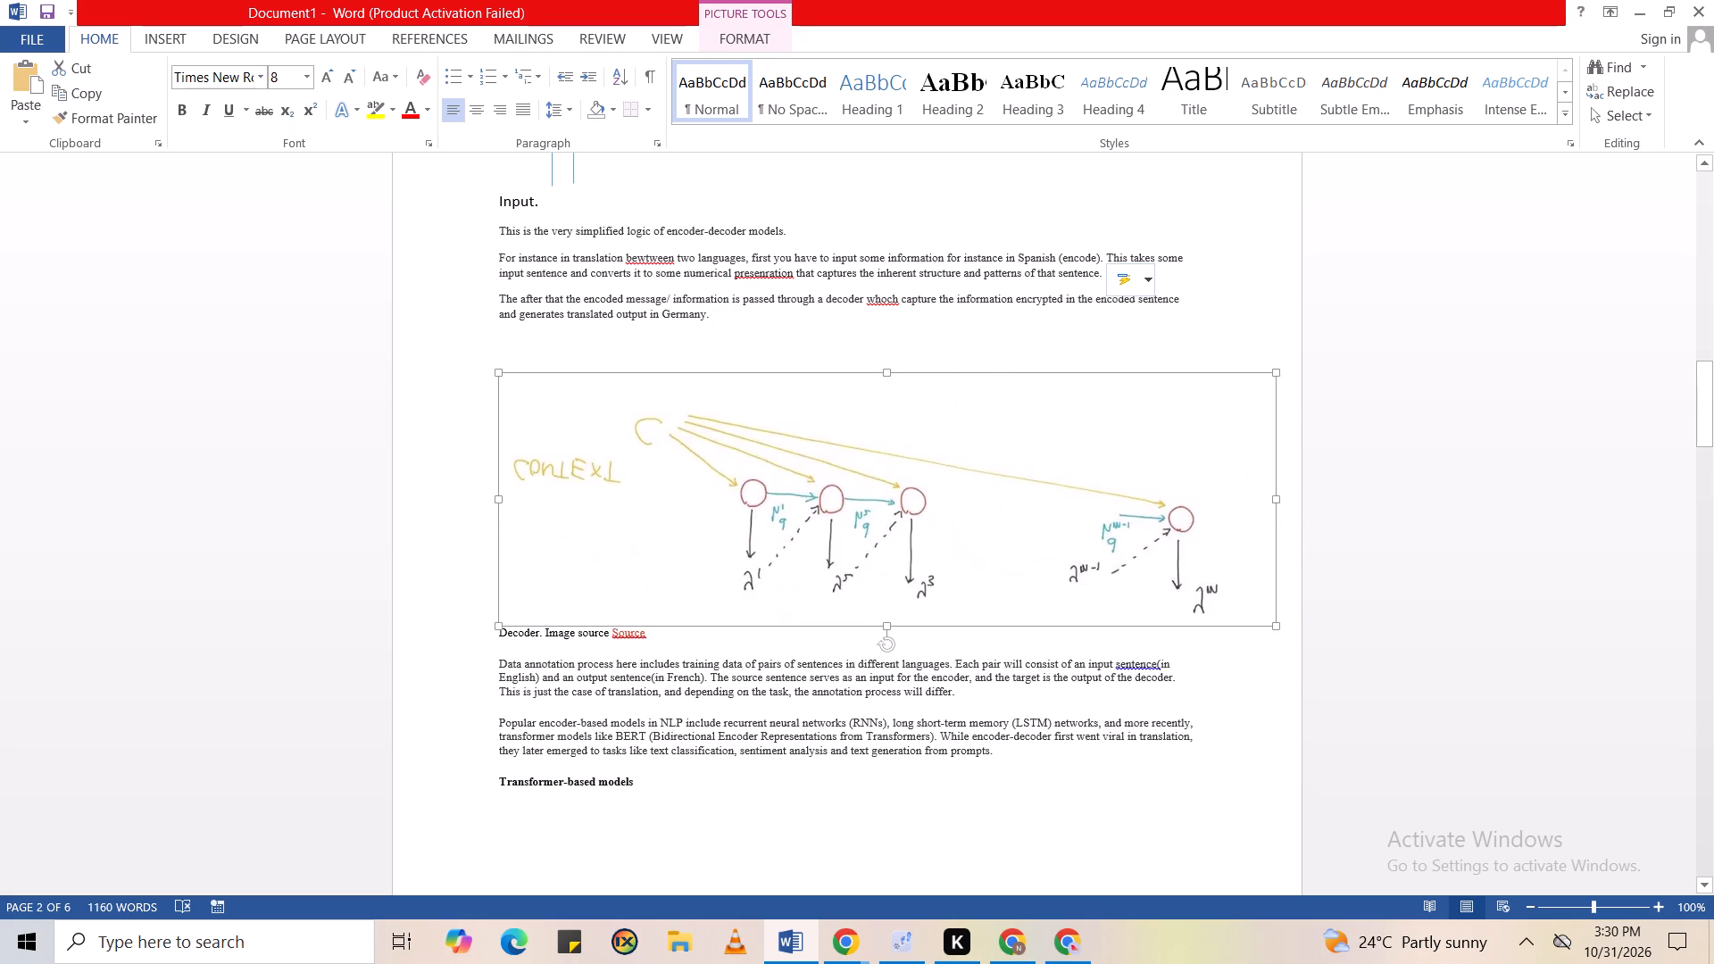
left_click_drag(1042, 340, 1228, 296)
Start a new paragraph after the Germany sentence with "Now in this scenario data annotations".
left_click(739, 300)
left_click(734, 308)
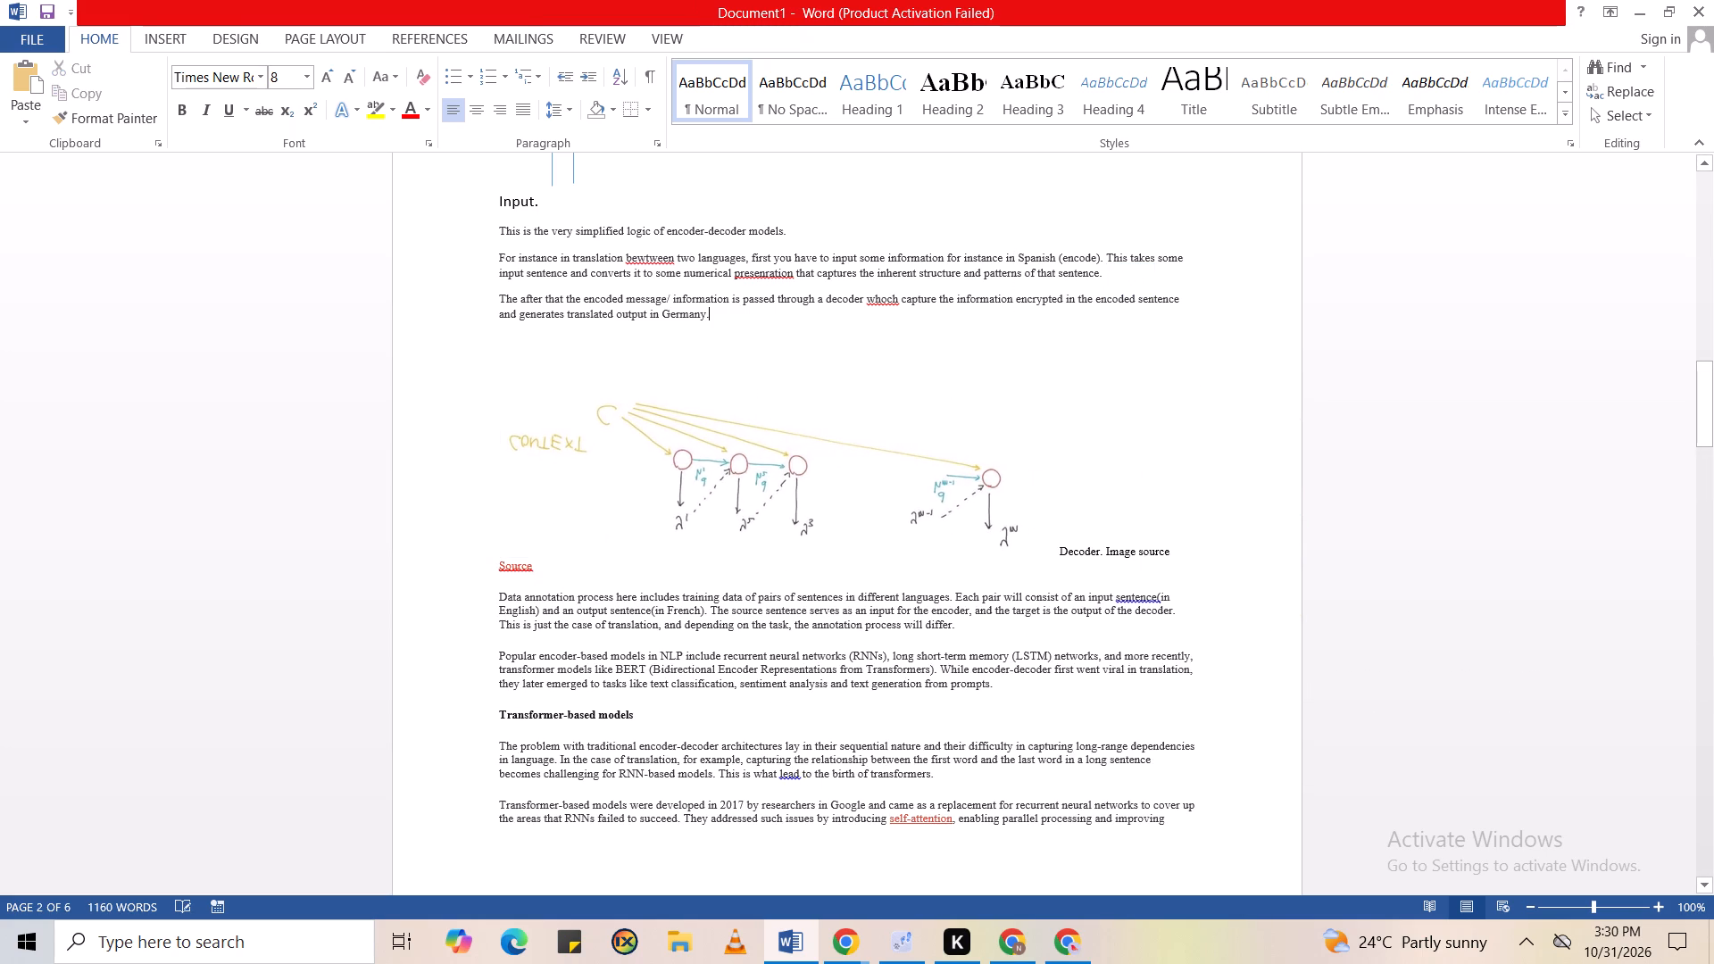
key("Return")
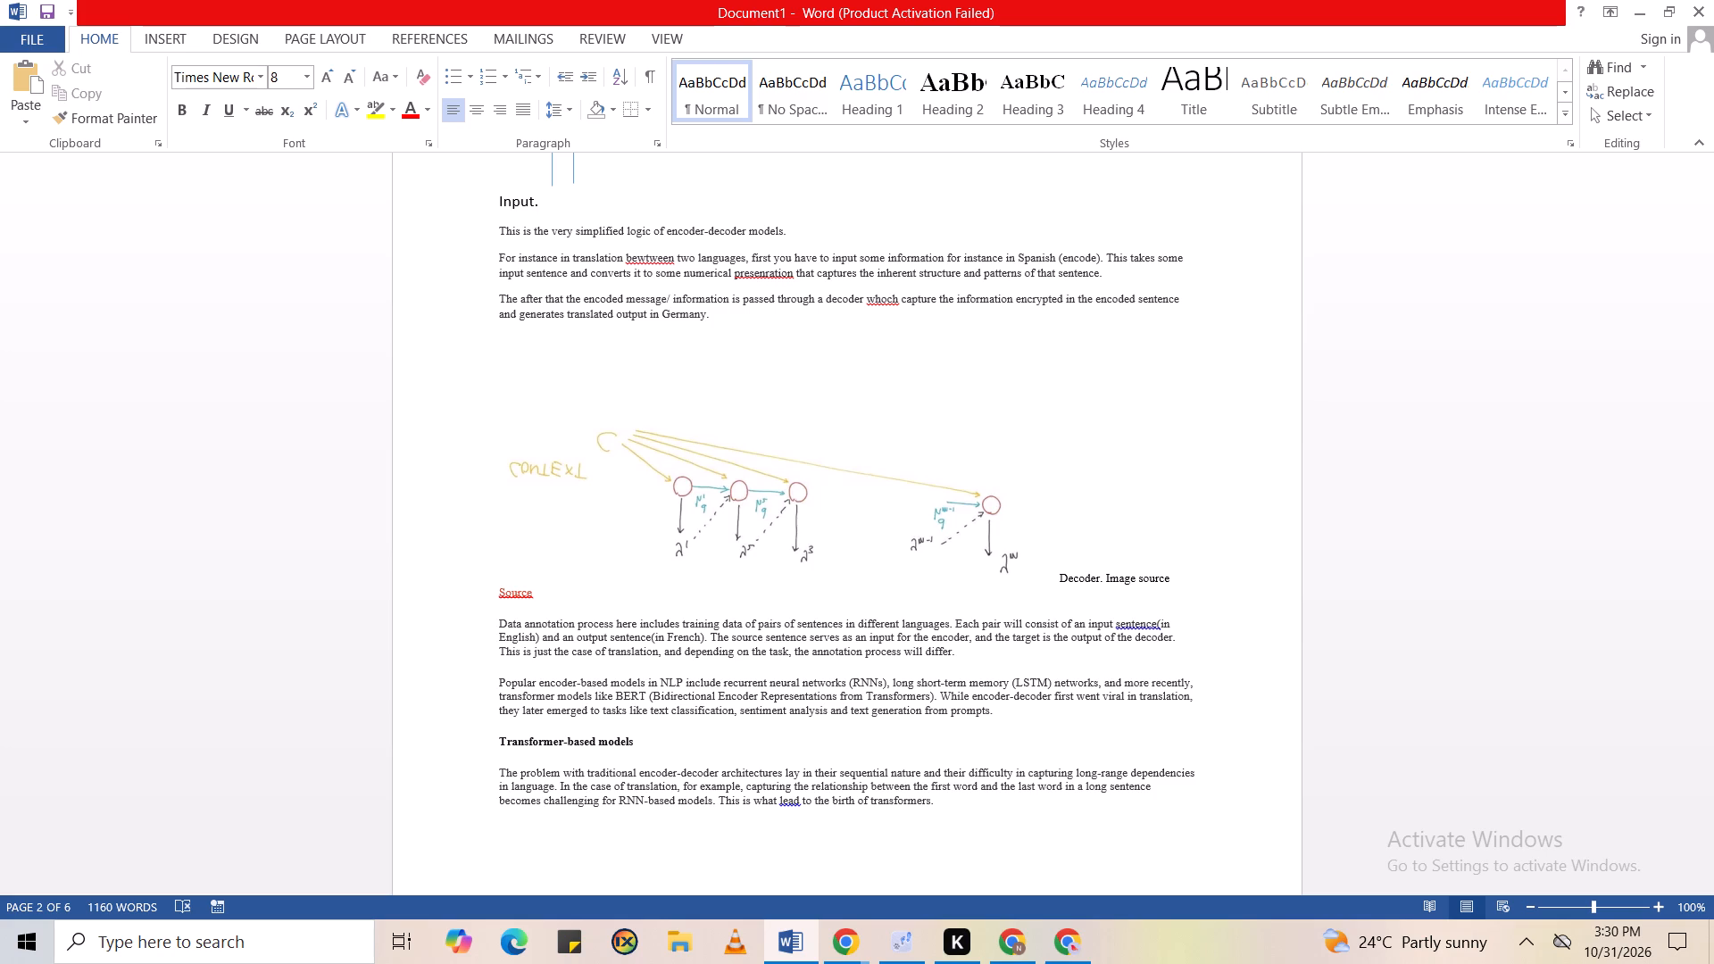
type("now in this senario")
key("space")
type("data i")
key("BackSpace")
type("anno")
type("tations invlives t")
key("BackSpace")
key("BackSpace")
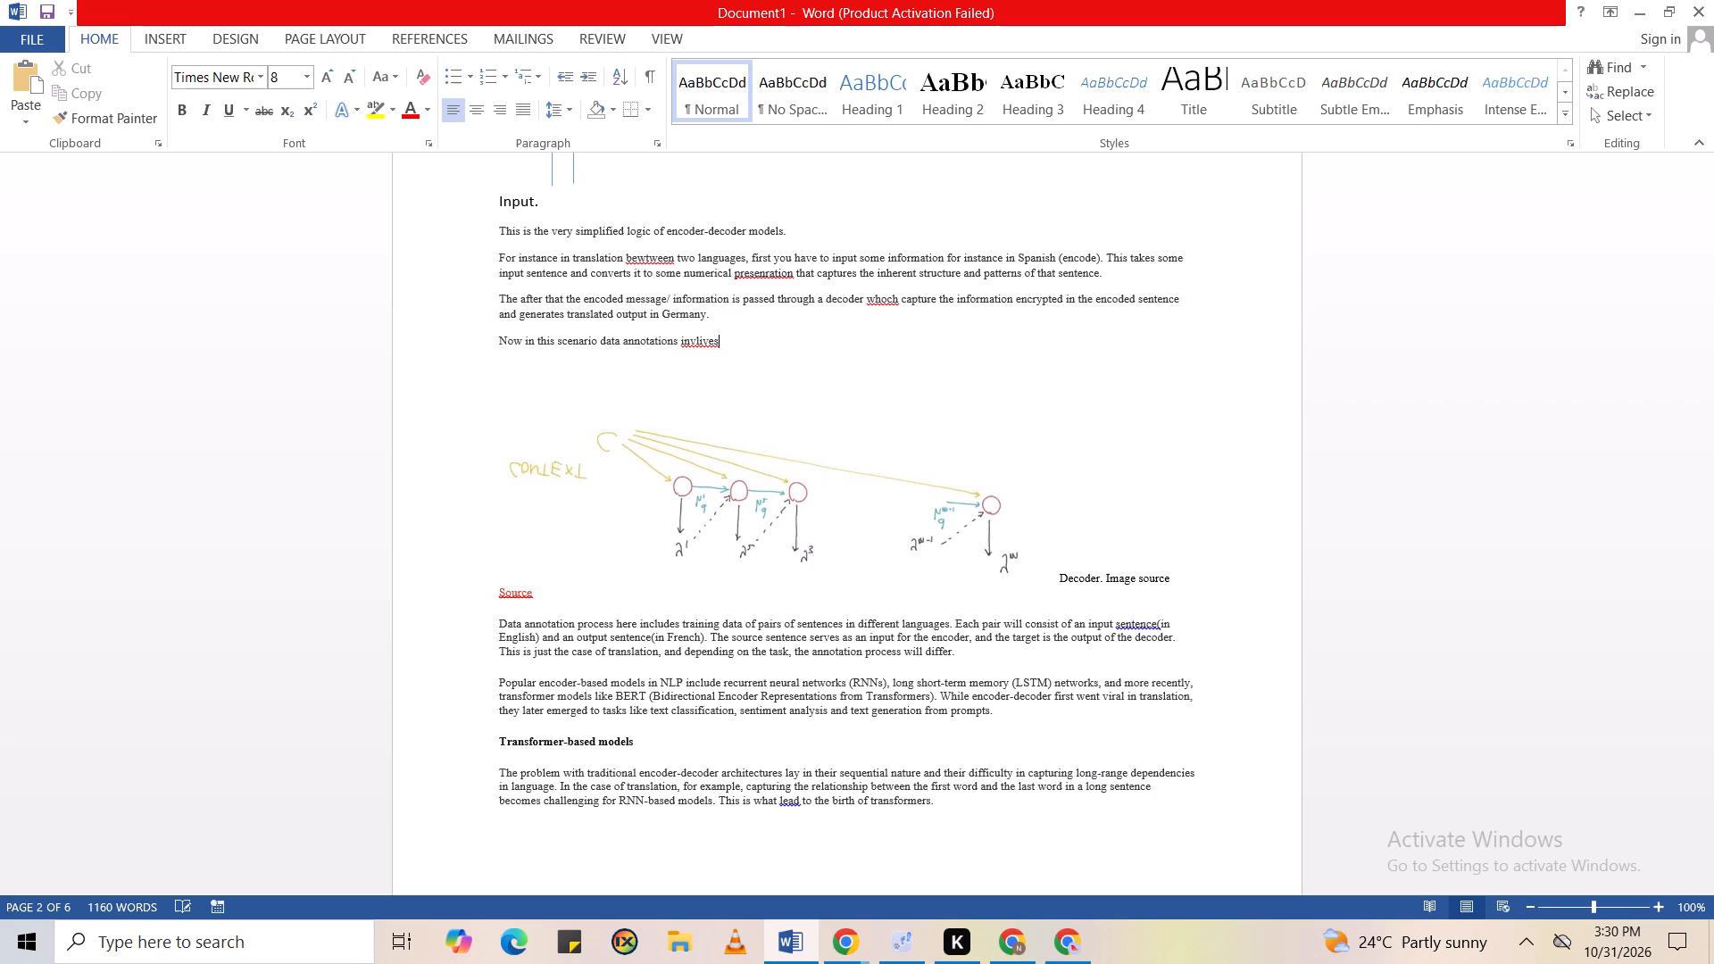
key("BackSpace")
key("BackSpace")
key("BackSpace")
key("BackSpace")
key("BackSpace")
key("BackSpace")
key("BackSpace")
key("BackSpace")
Finish the sentence with "process involves training data of pairs of sentences in different languages.".
type("prov")
key("BackSpace")
type("cess inolves")
key("space")
type("training")
key("space")
type("data of pa")
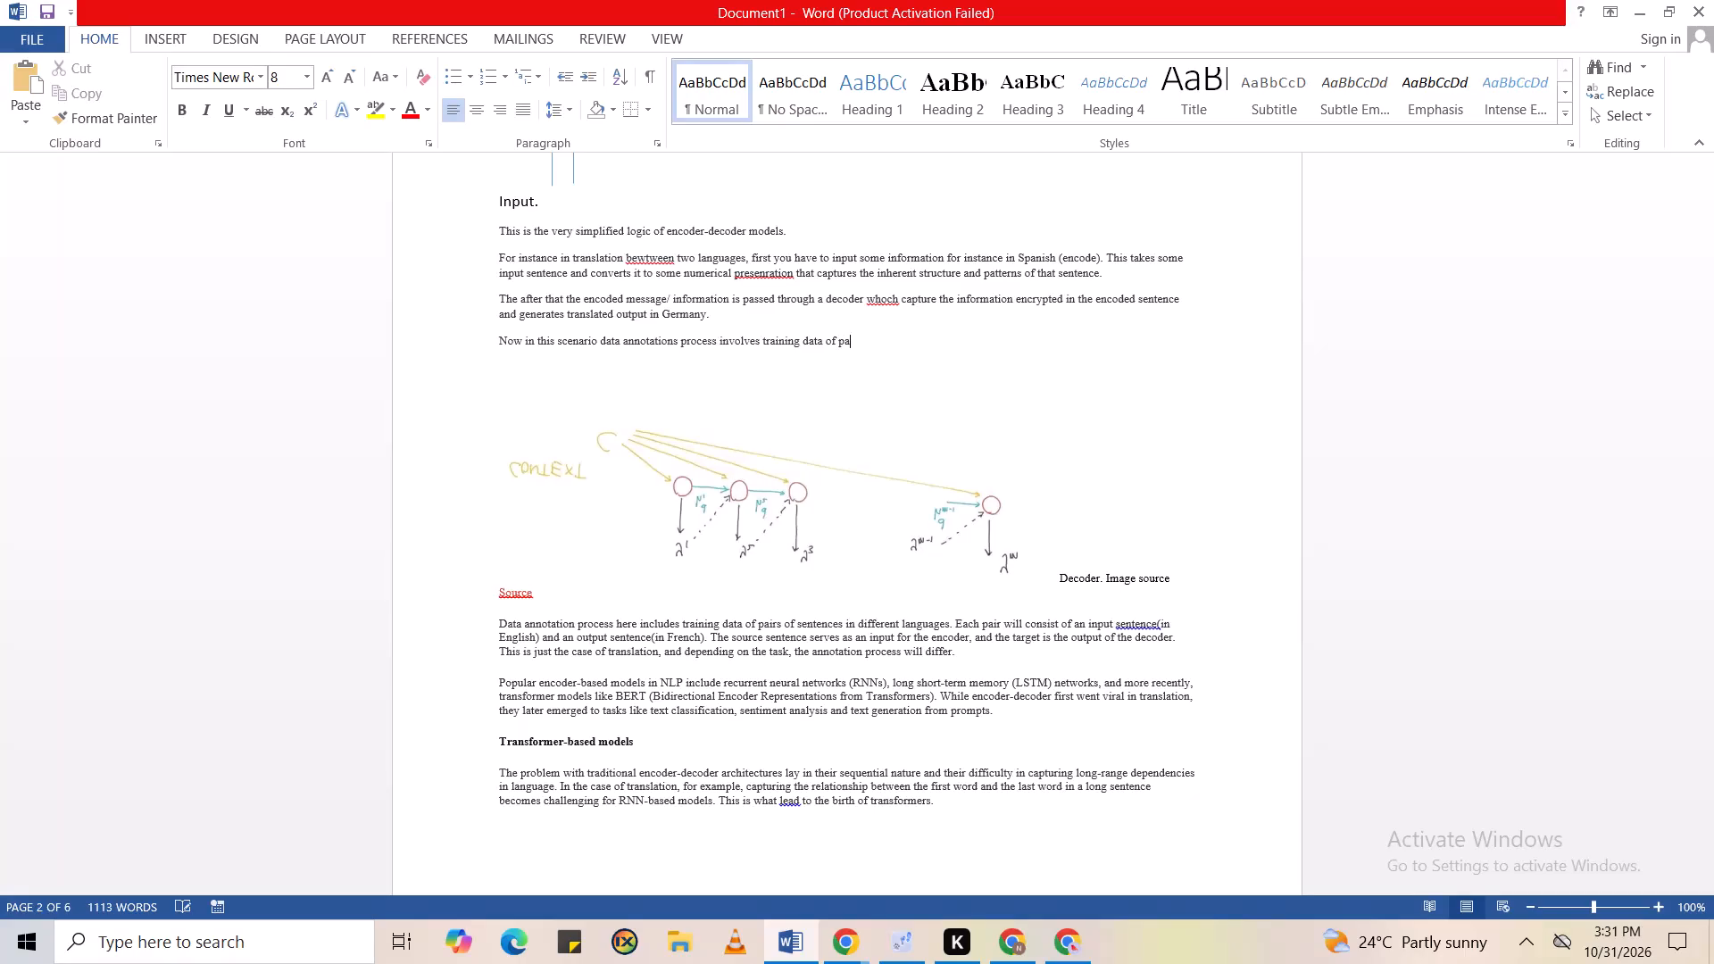
type("irs of sentennce")
key("BackSpace")
key("BackSpace")
key("BackSpace")
type("ces in different languages")
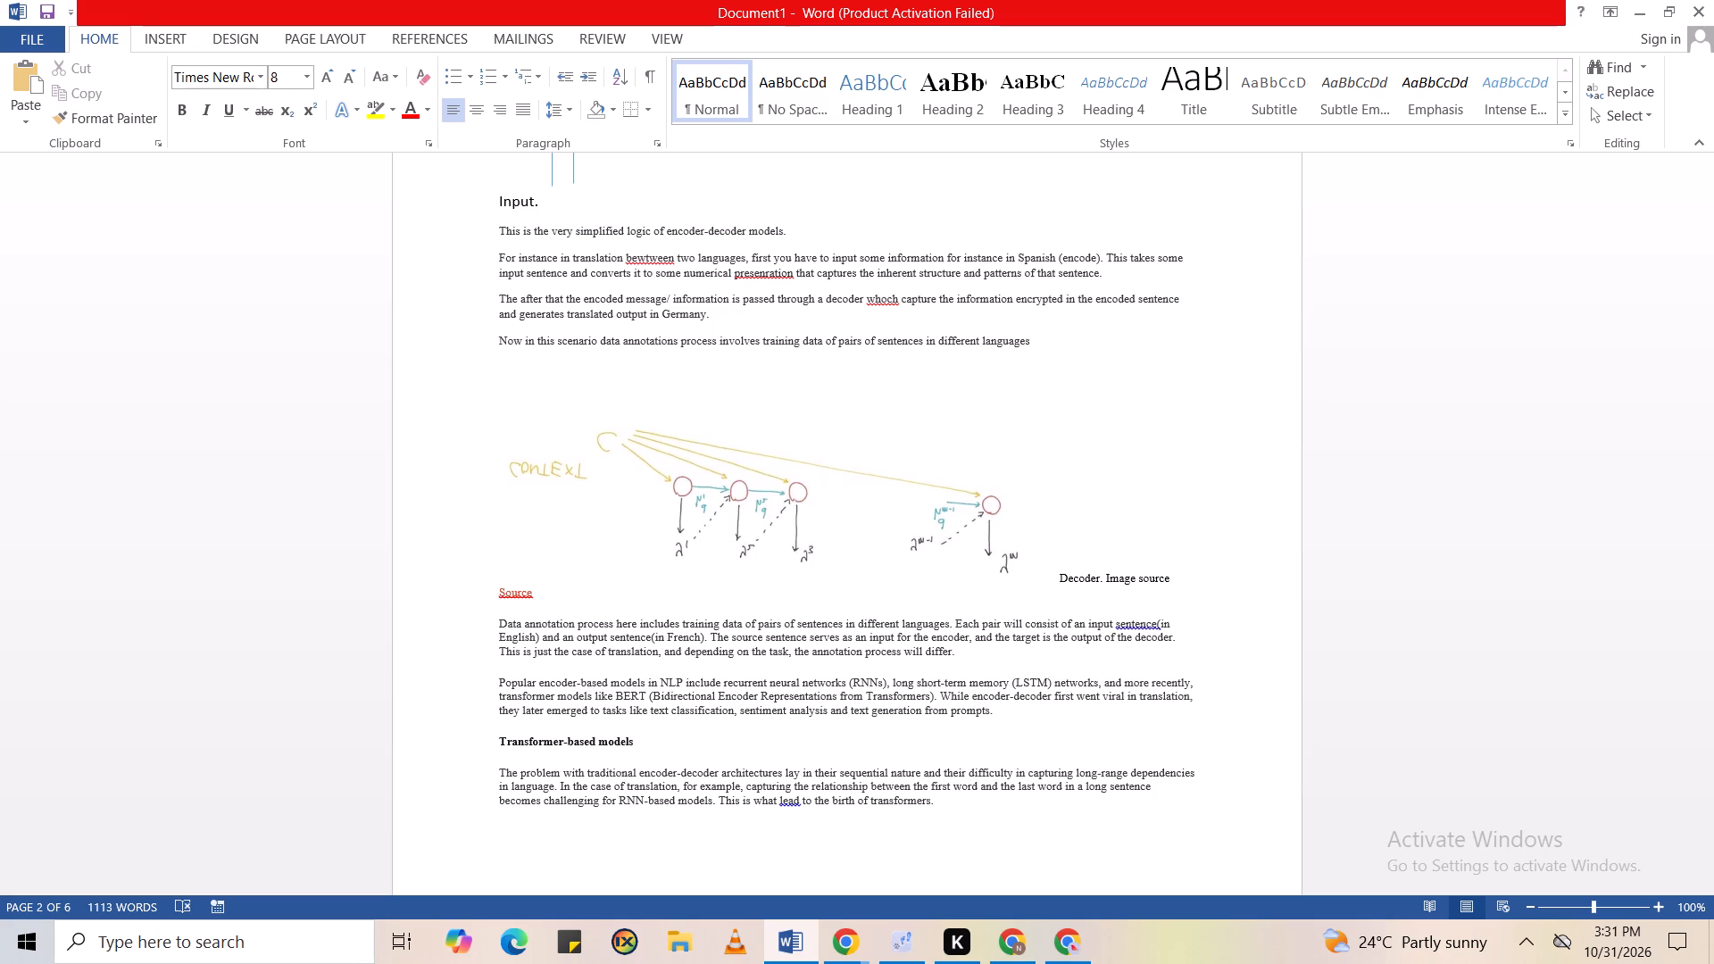
type(".")
key("space")
Begin the following sentence with "Each sentences wwill have an input sentence".
type("each sentsn")
key("BackSpace")
key("BackSpace")
type("ences wu")
type("ill")
key("space")
key("BackSpace")
key("BackSpace")
key("BackSpace")
key("BackSpace")
key("BackSpace")
type("will have an input sentsn")
key("BackSpace")
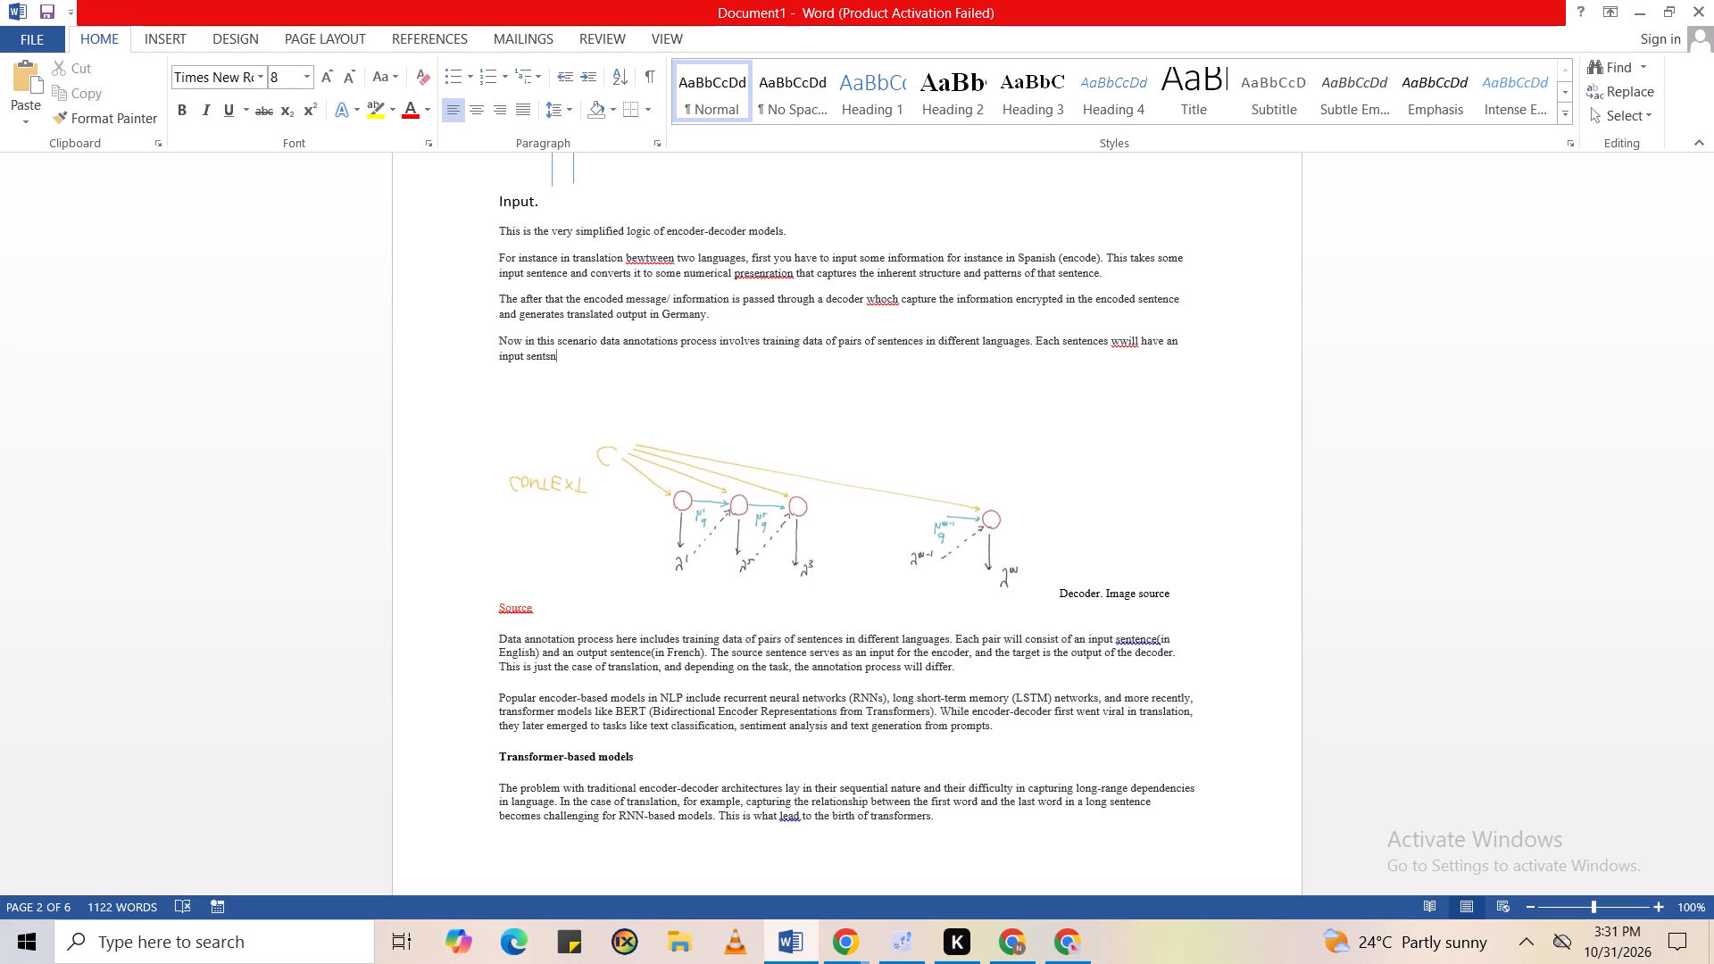
key("BackSpace")
key("s")
key("BackSpace")
type("enten")
key("BackSpace")
key("BackSpace")
key("BackSpace")
type("ce in")
key("space")
key("BackSpace")
key("BackSpace")
key("BackSpace")
key("BackSpace")
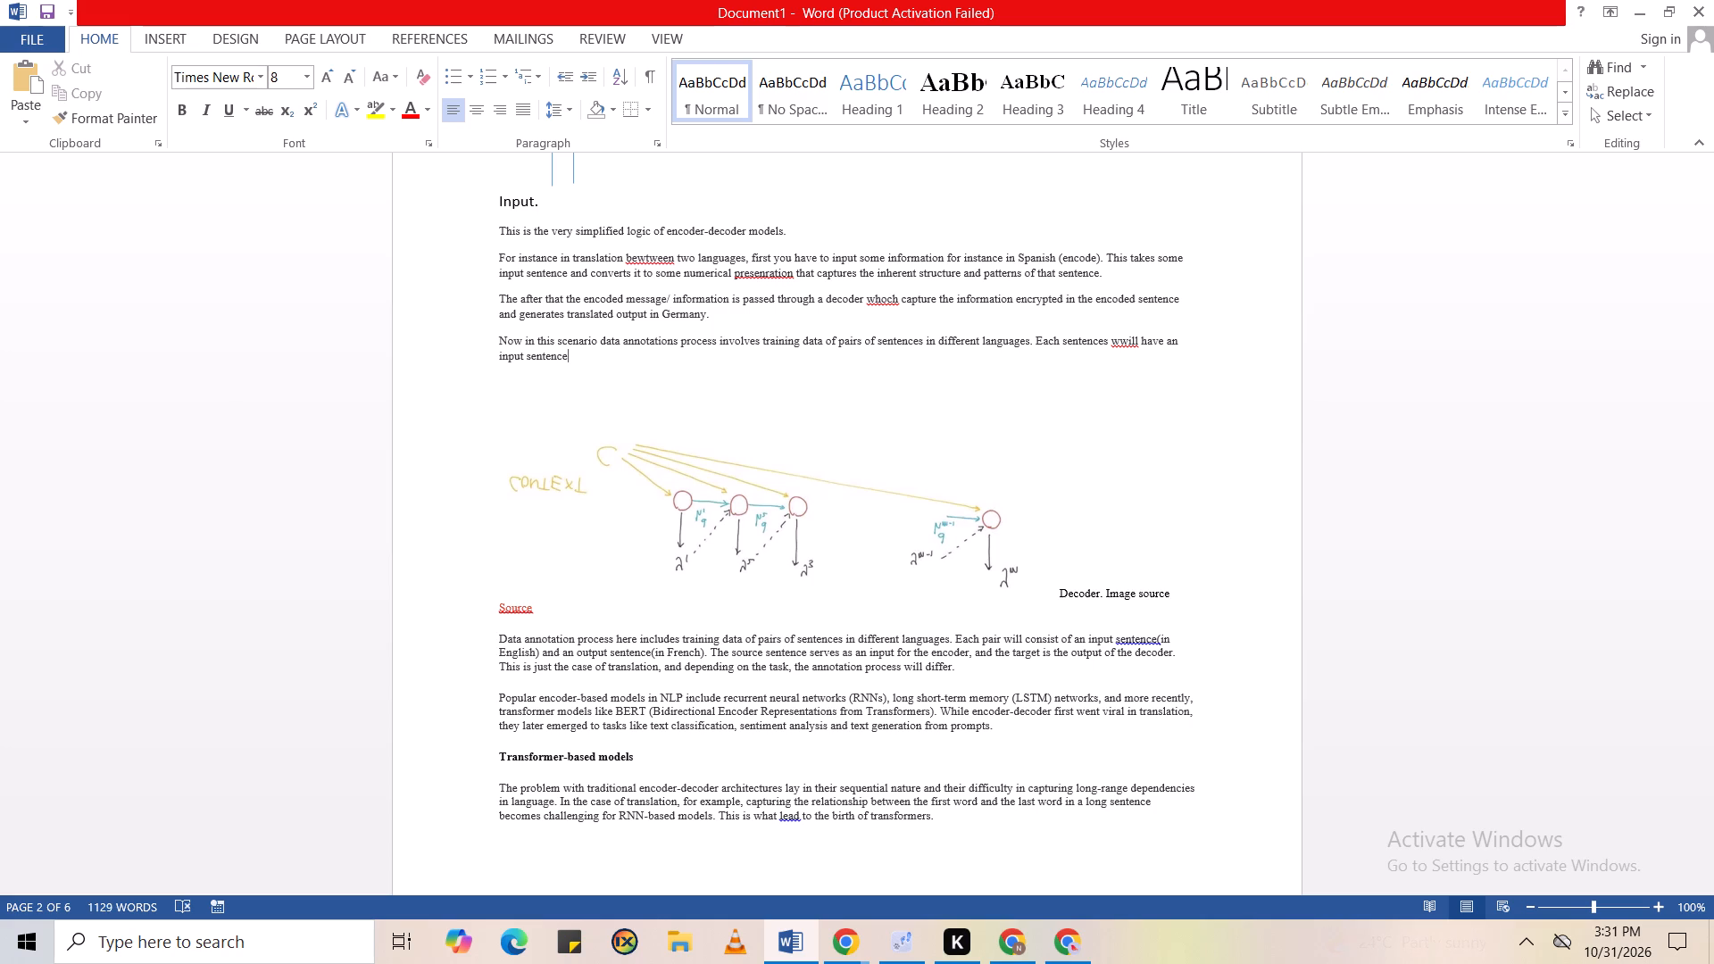
Complete the sentence with "(in spanish) and an output sentence (in Germany).".
type("()")
key("Left")
type("in spanish")
key("Right")
key("space")
type("and an output sentence")
key("space")
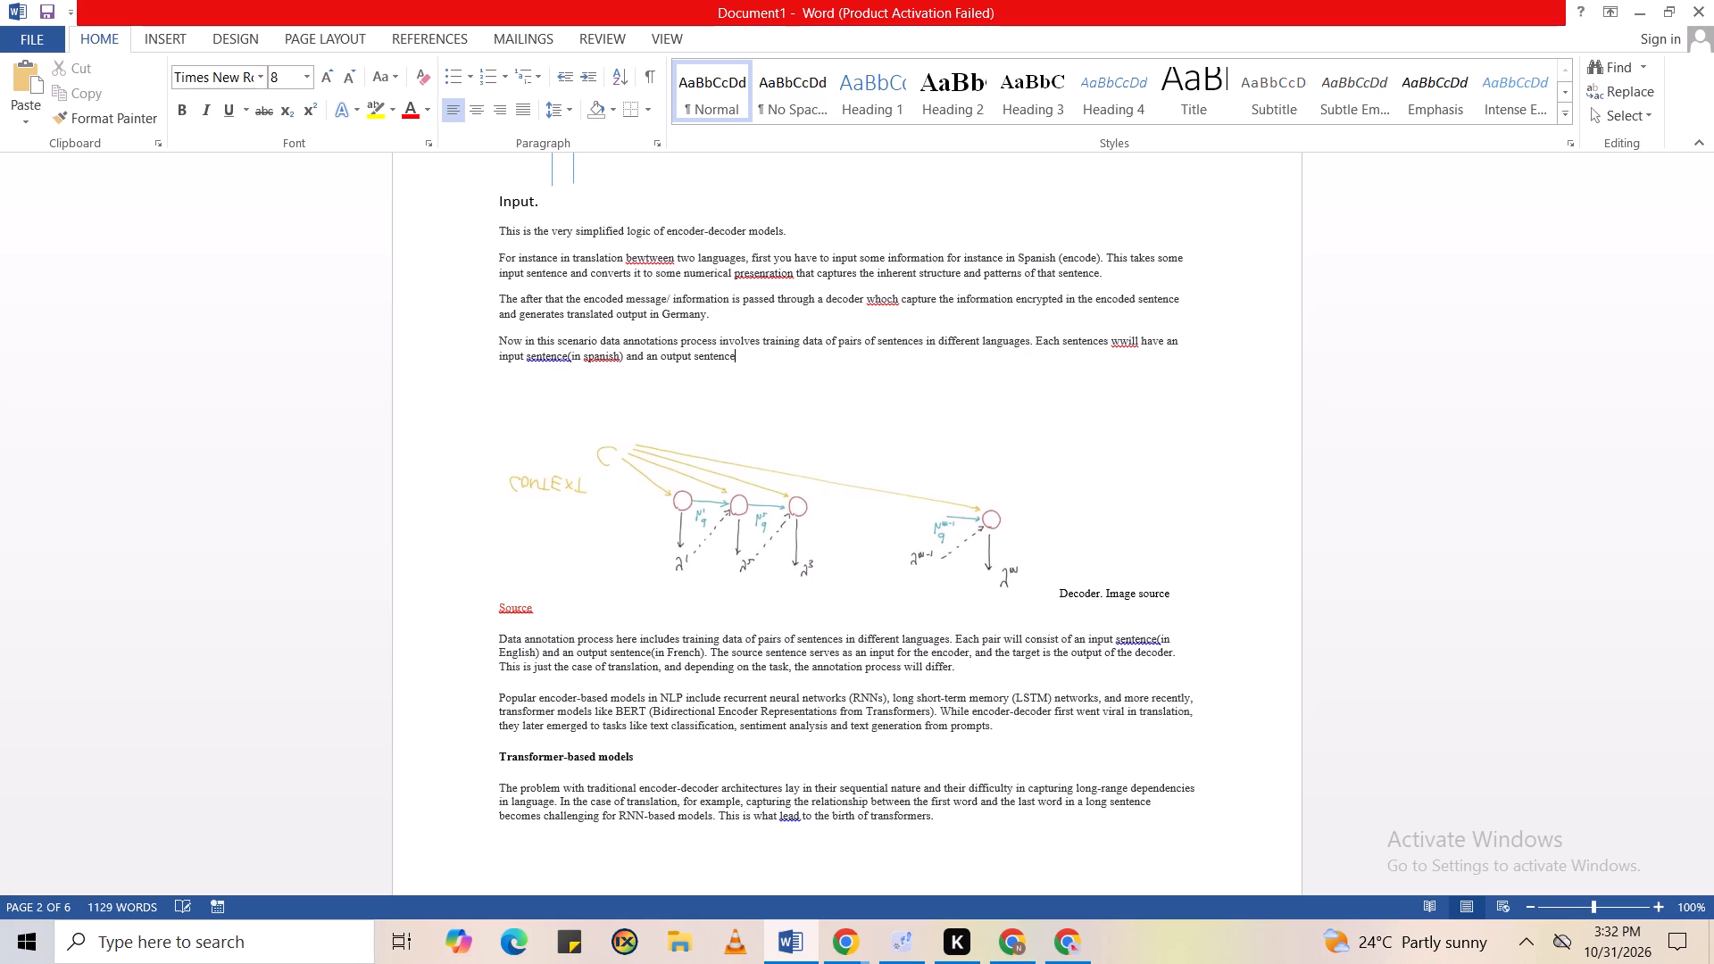
key("shift+parenleft")
type("in germa")
type("ny")
type(")n")
key("BackSpace")
type(".")
key("space")
Add the sentence "Now the source of the sentence servers as the encoder and the target output is the decoder.".
type("now the source of the ser")
key("BackSpace")
type("ntence servers as the")
key("space")
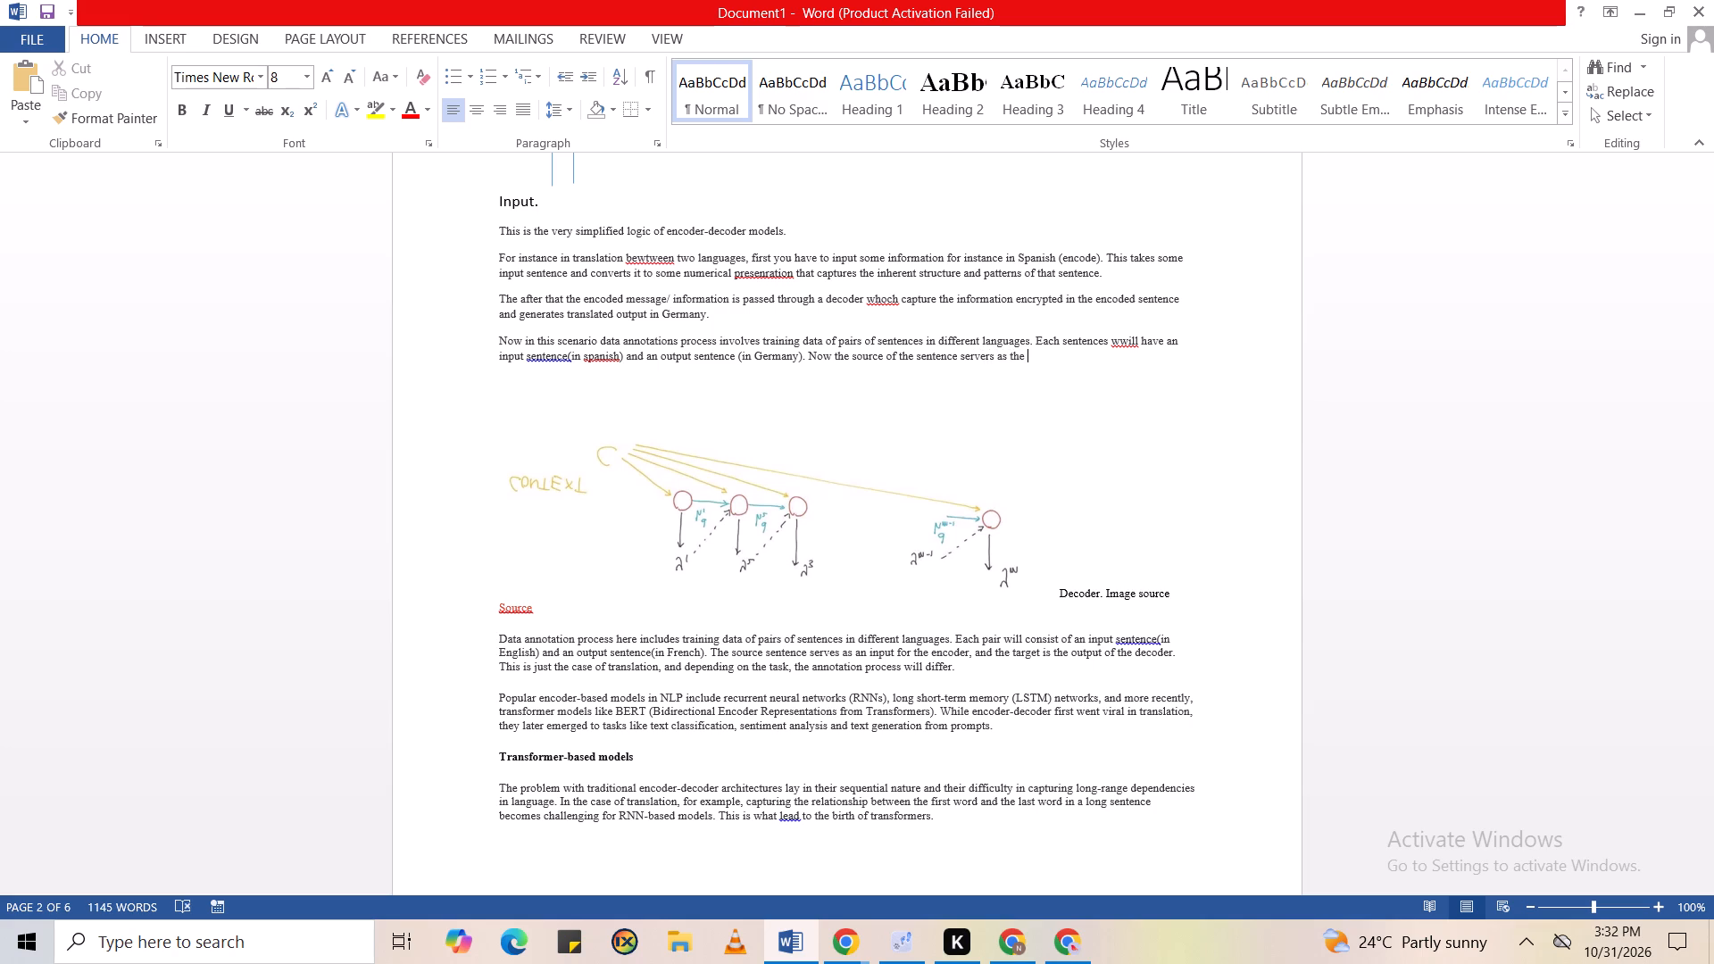
type("encoder and the target is the o")
key("o")
type("ut")
key("BackSpace")
key("BackSpace")
key("BackSpace")
key("BackSpace")
key("BackSpace")
key("BackSpace")
key("BackSpace")
key("BackSpace")
key("BackSpace")
key("BackSpace")
key("BackSpace")
key("BackSpace")
key("BackSpace")
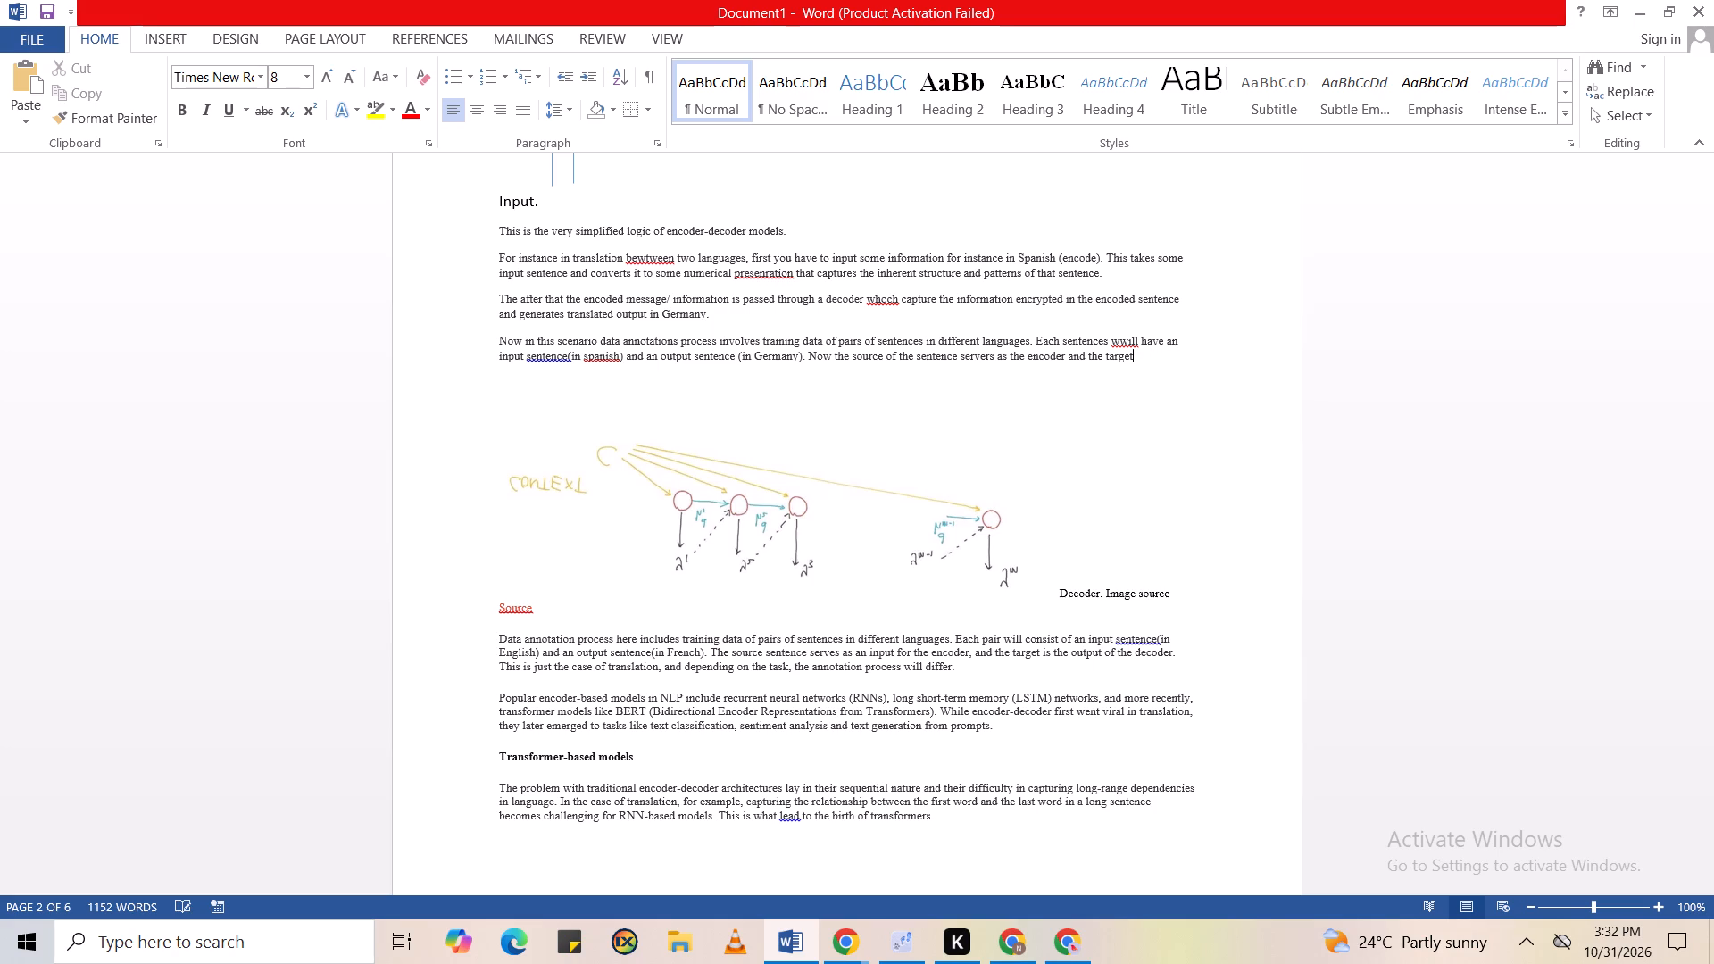
type("t")
key("space")
type("output is the decoder.")
key("space")
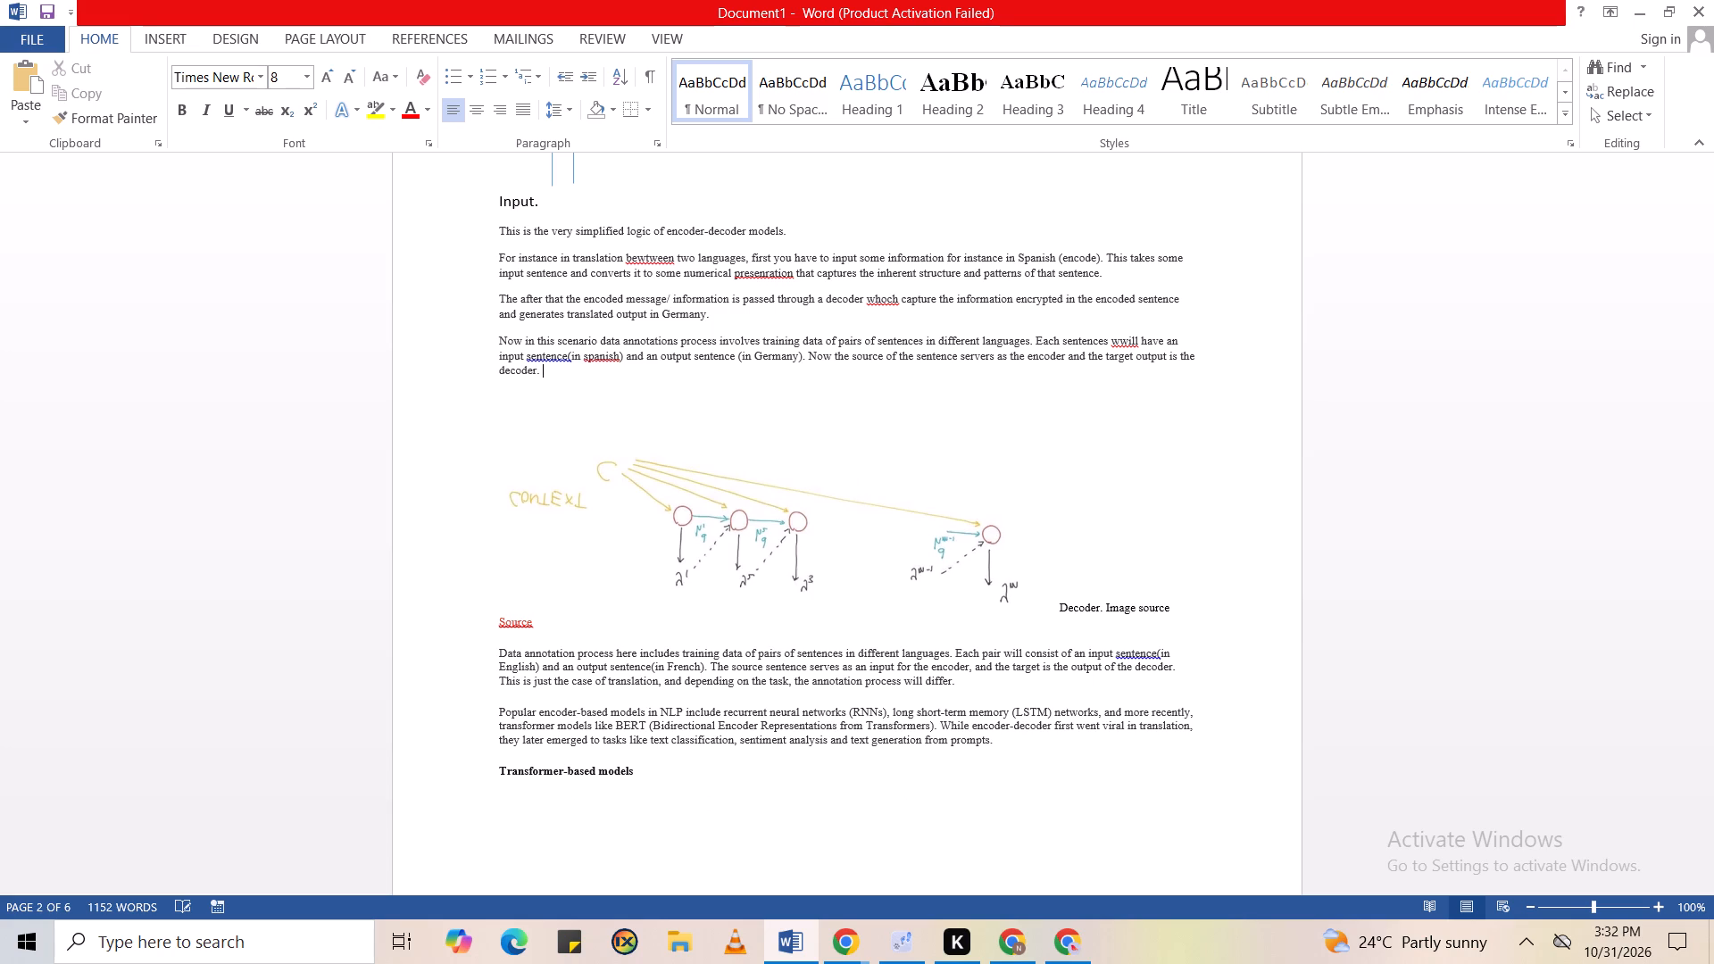
Correct the two misspelled words in the Spanish example paragraph to "presentation" and "between" using the spelling suggestions.
left_click(765, 276)
right_click(765, 276)
left_click(638, 294)
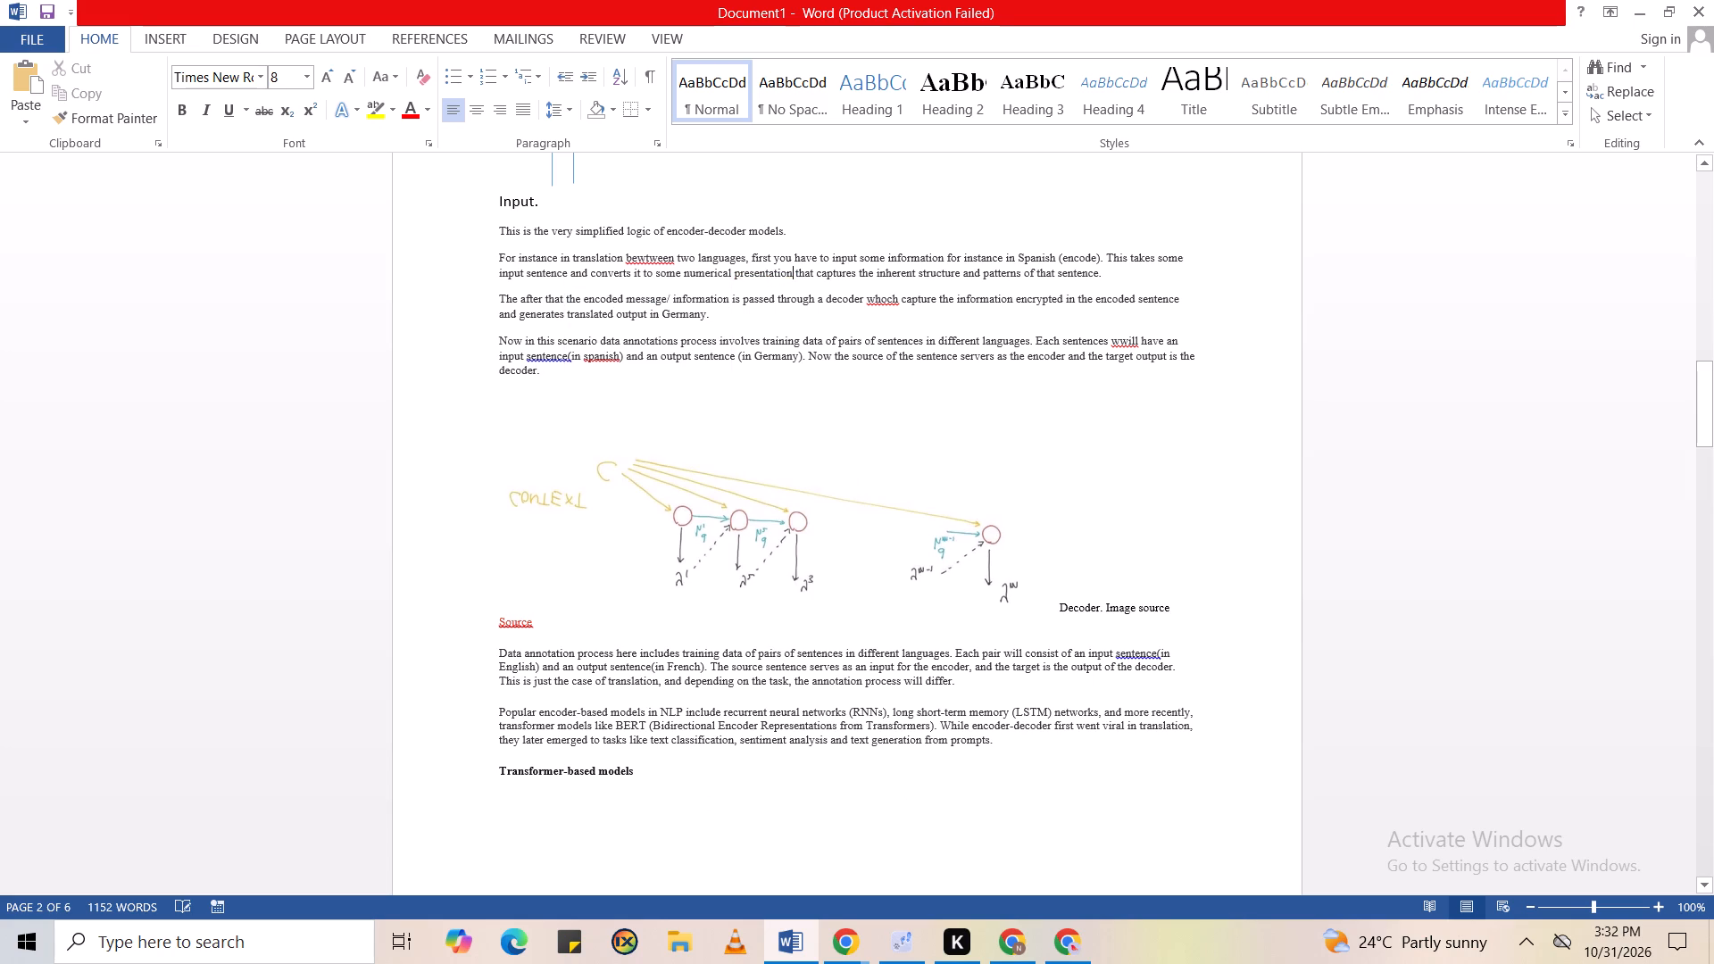
left_click(645, 262)
right_click(645, 262)
left_click(556, 284)
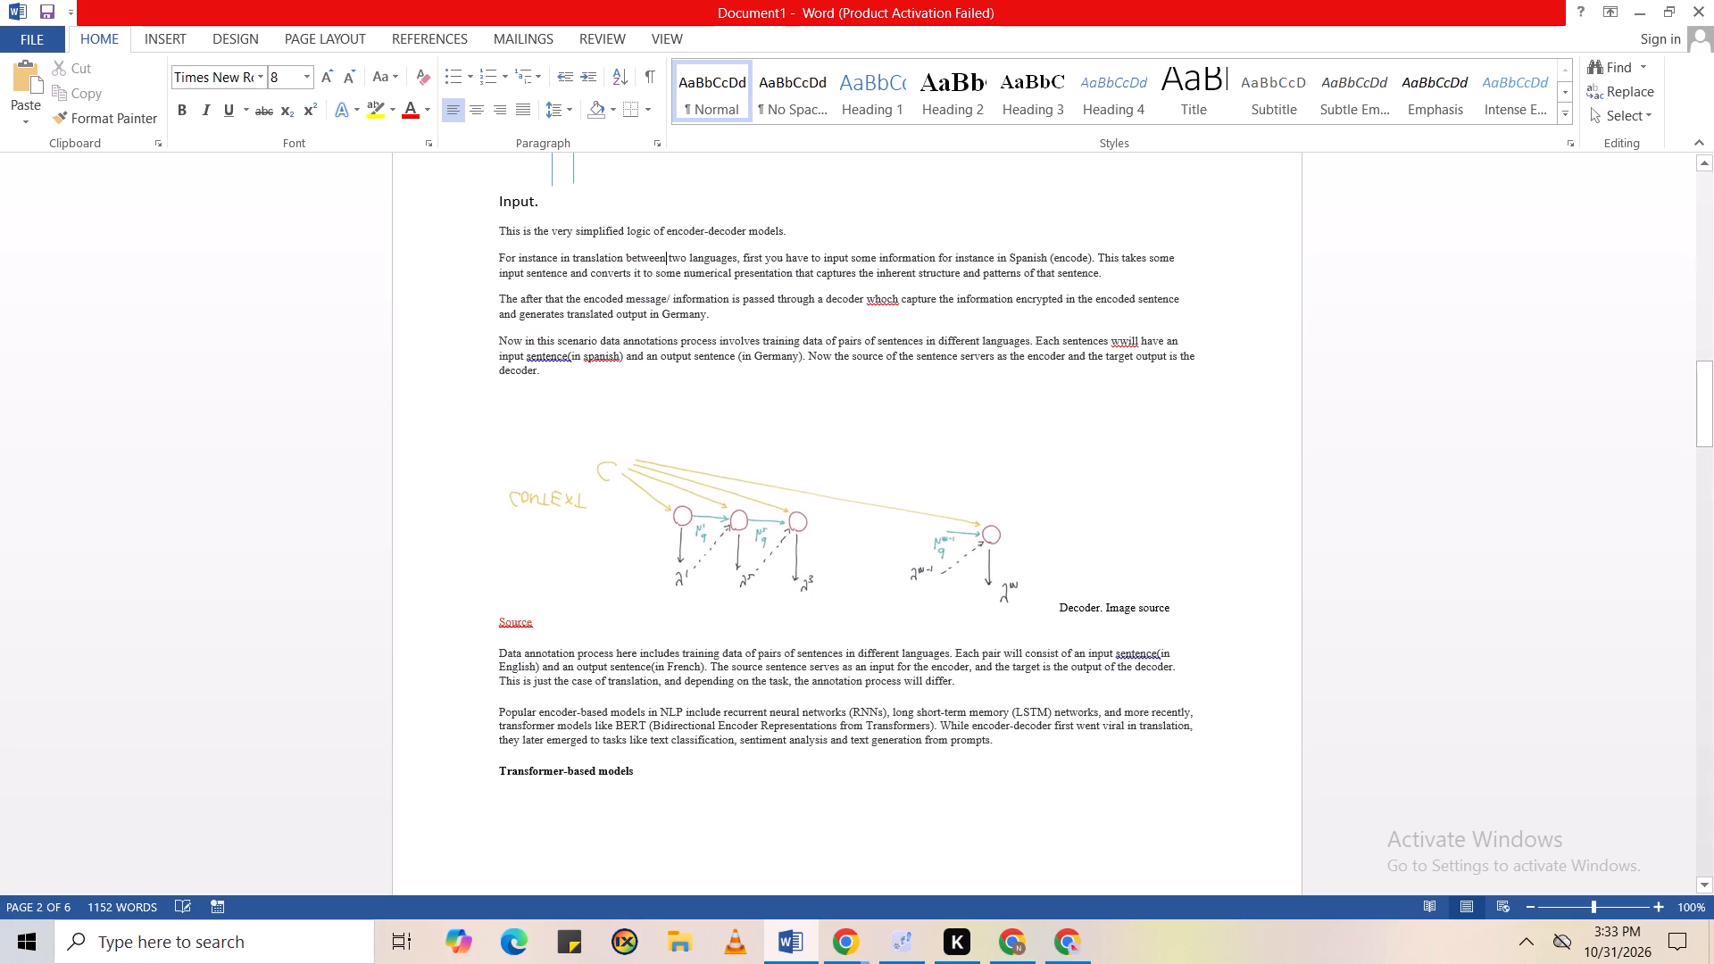
Correct the misspelled word after "decoder" to "which" using the spelling suggestions.
left_click(885, 308)
right_click(885, 308)
left_click(878, 299)
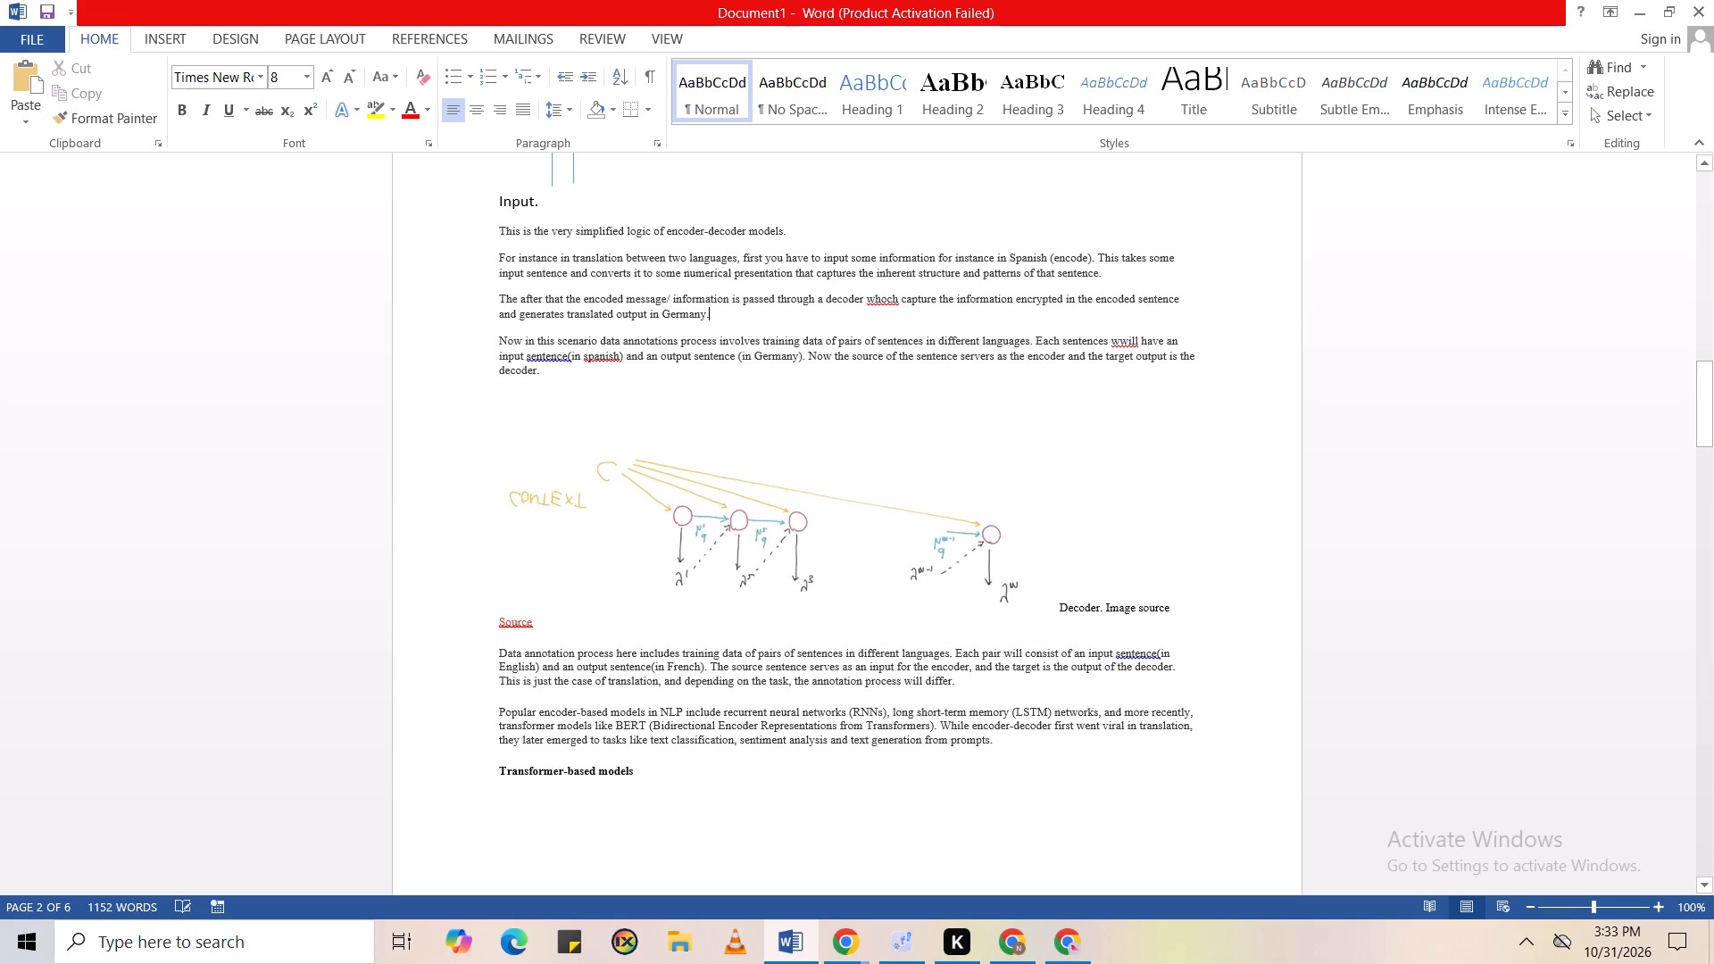
right_click(878, 299)
left_click(774, 320)
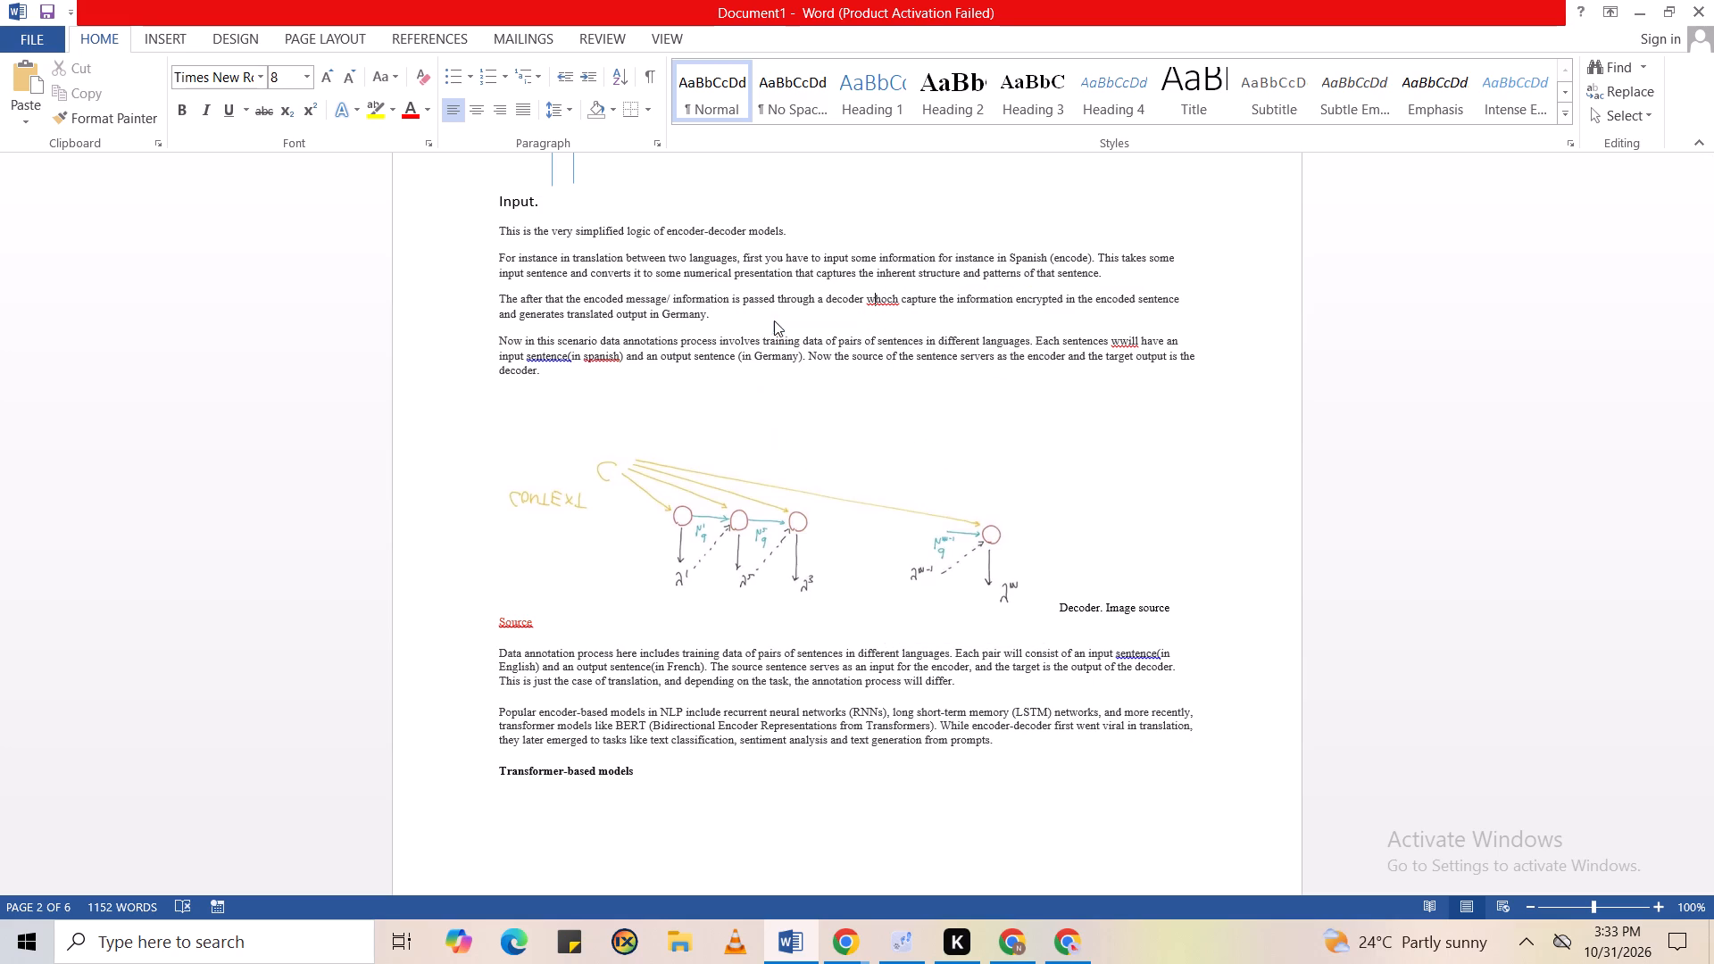
Correct the flagged words in the paragraph starting "Now in this scenario" to "sentence (", "Spanish" and "will" using the suggestions.
left_click(560, 363)
right_click(560, 363)
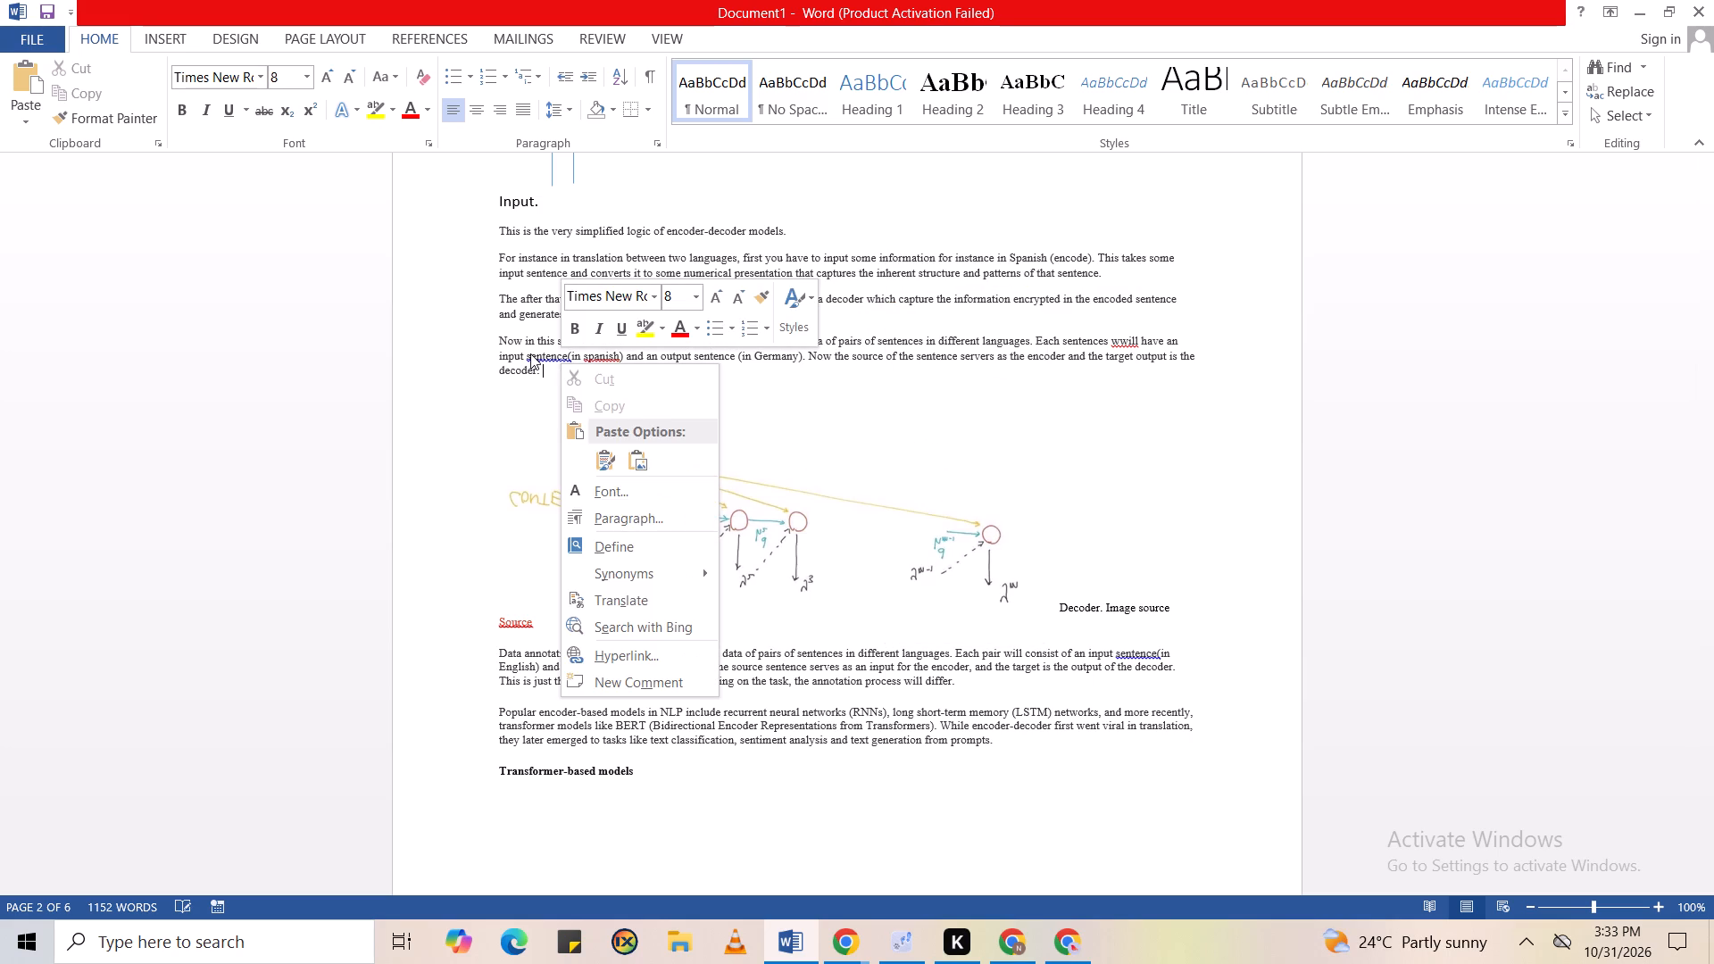
left_click(530, 353)
left_click(561, 358)
right_click(561, 358)
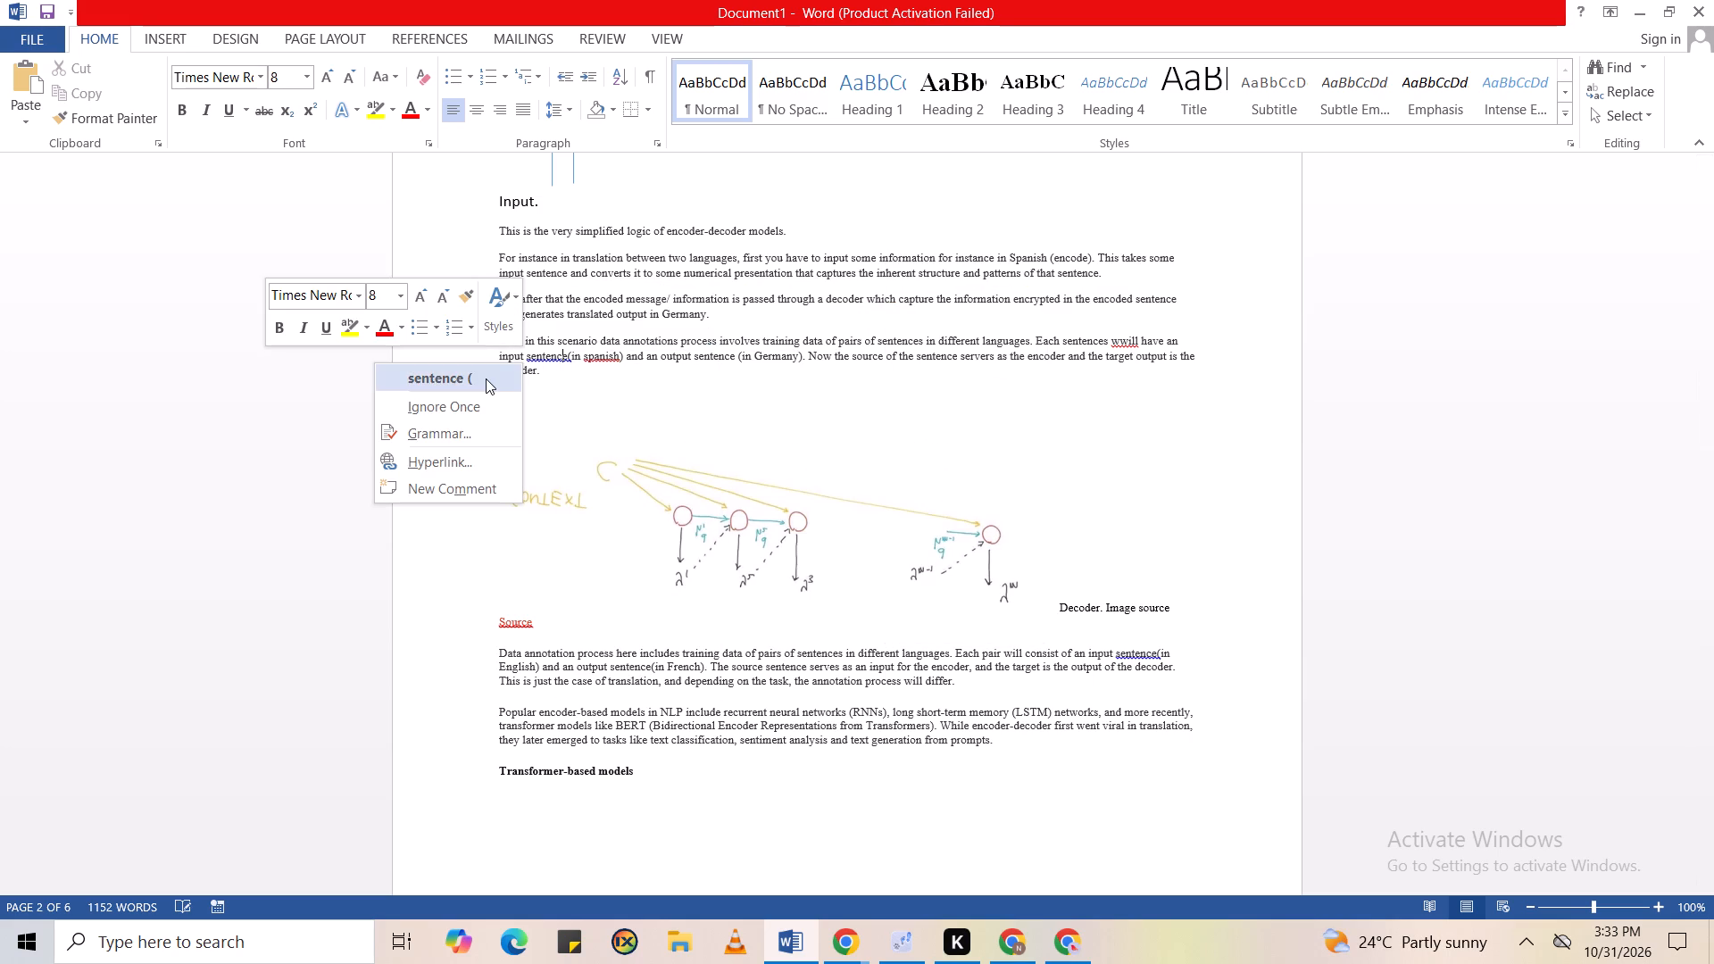
left_click(481, 378)
left_click(594, 358)
right_click(594, 358)
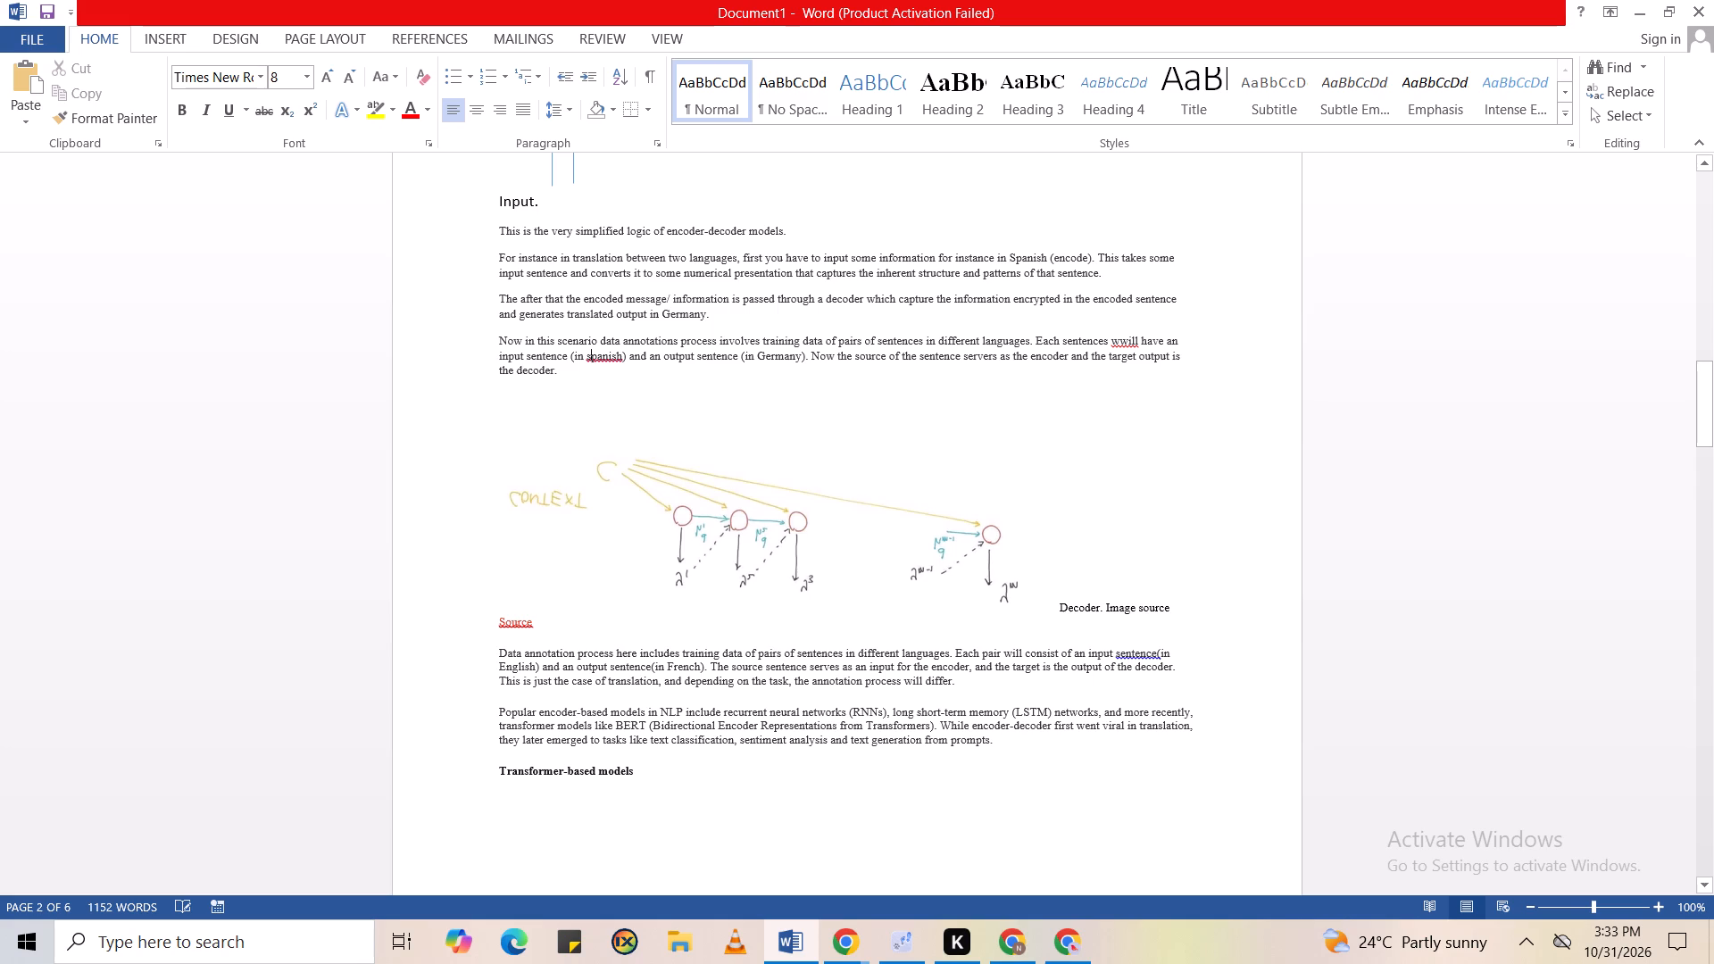
left_click(535, 378)
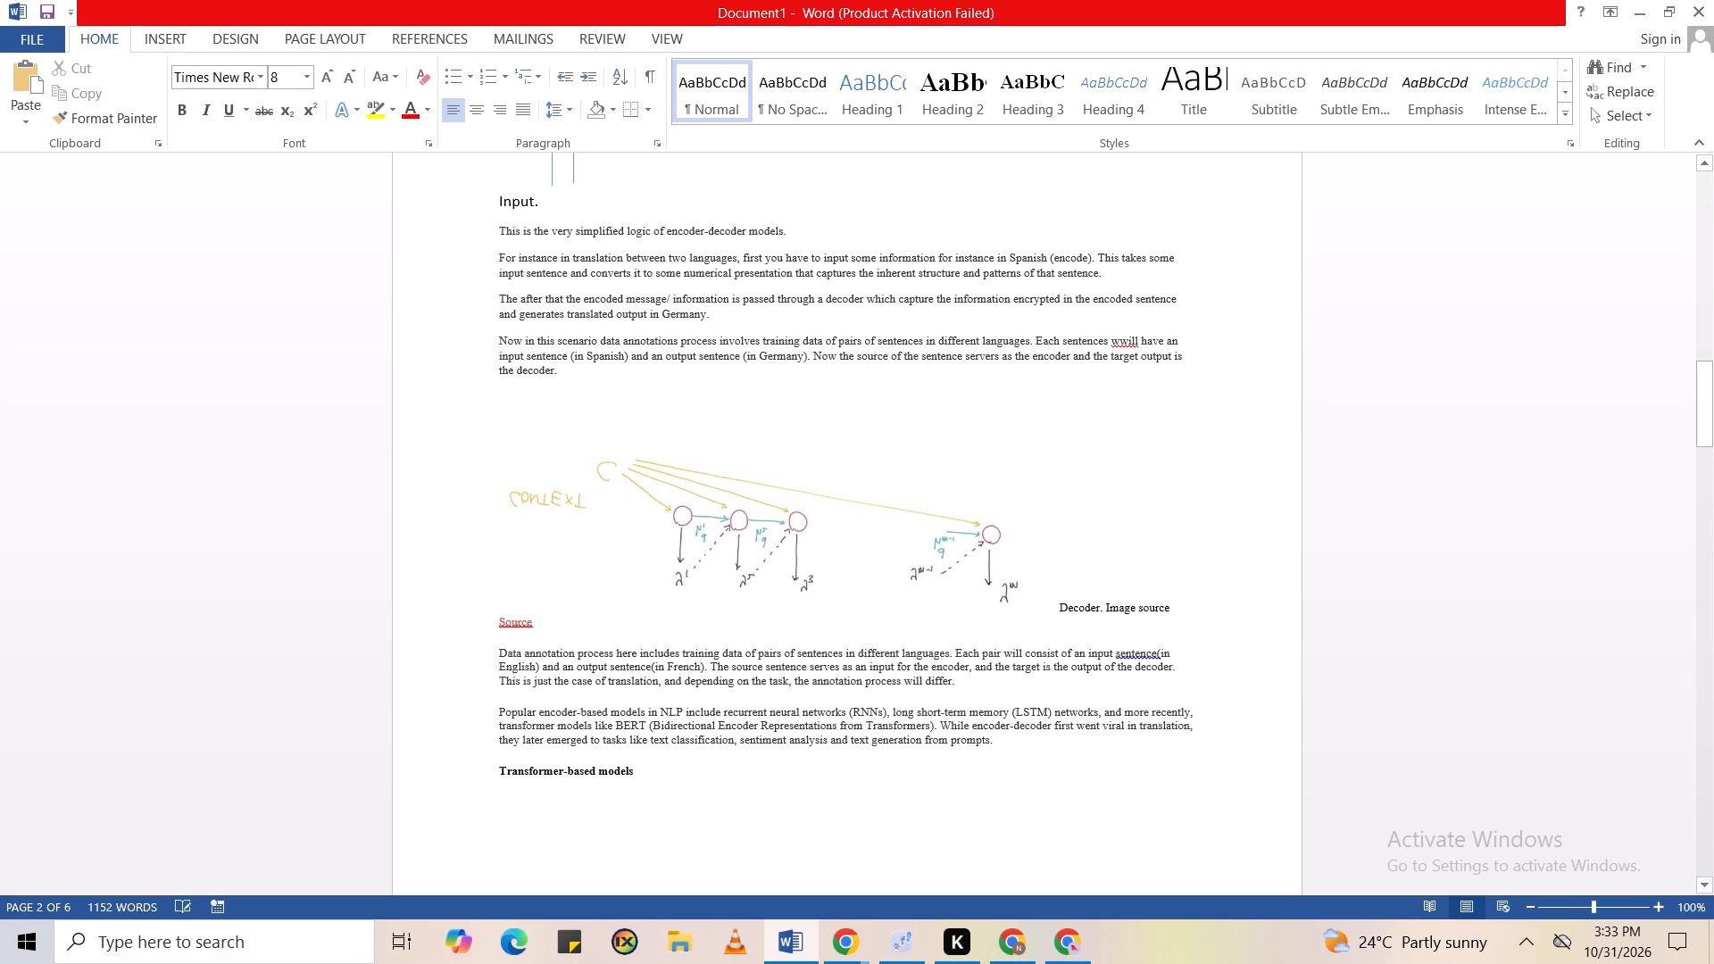
left_click(1116, 348)
right_click(1116, 348)
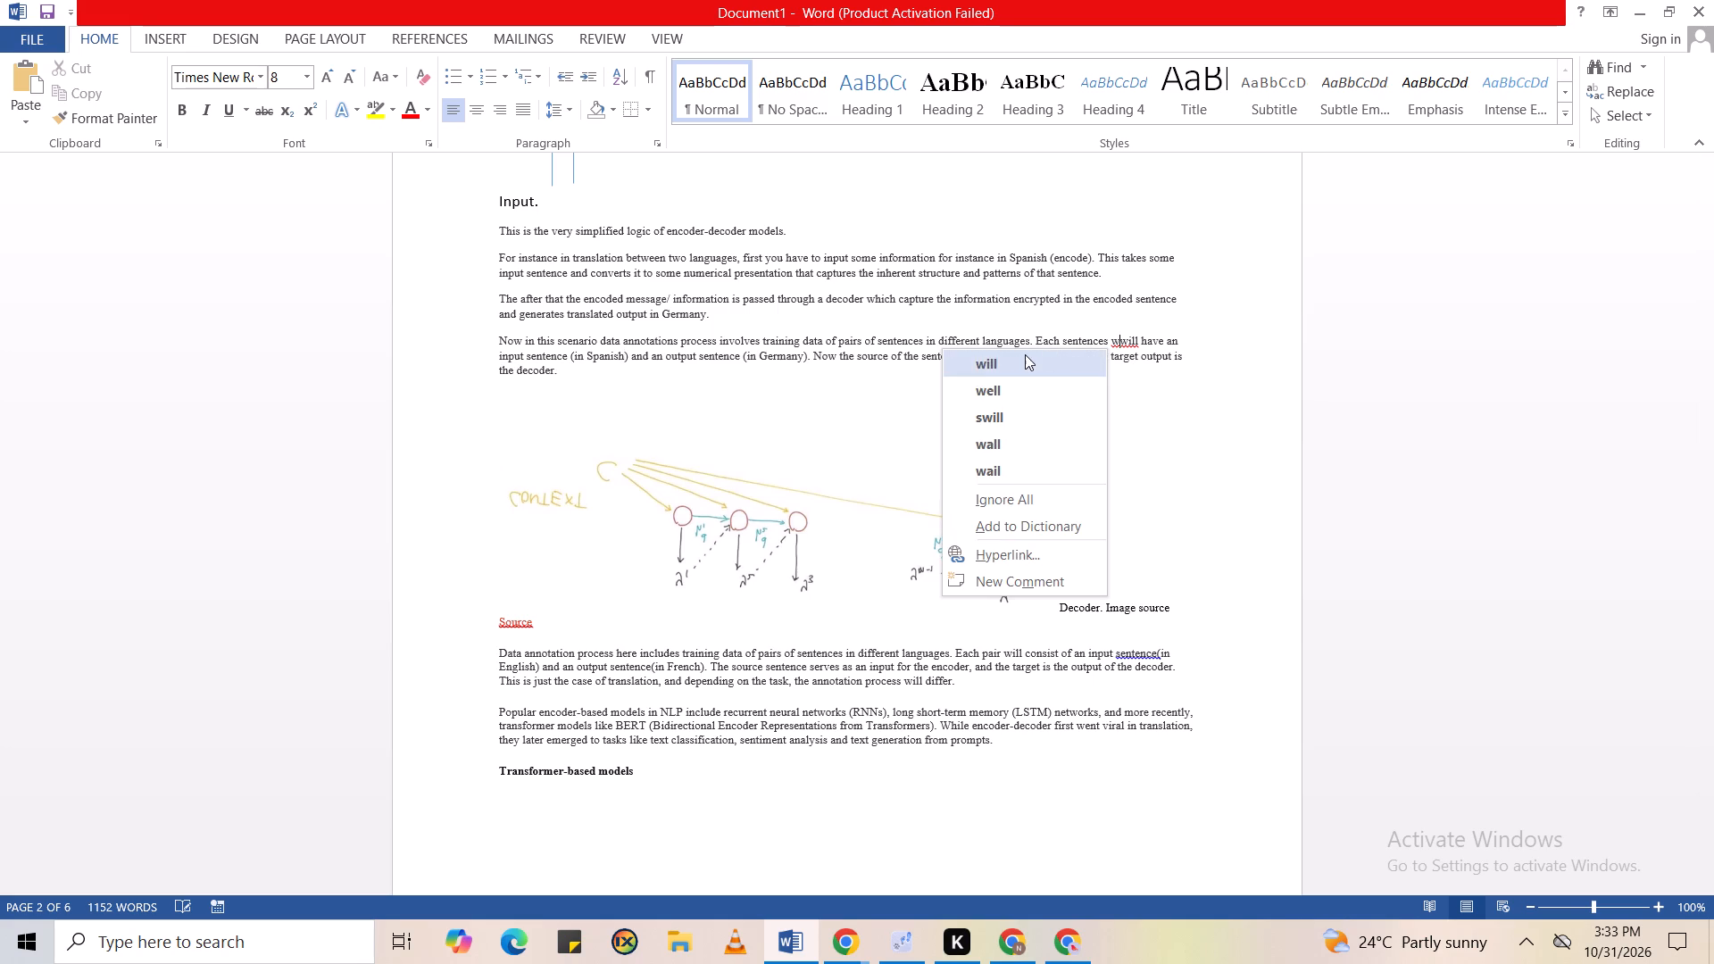
left_click(1025, 354)
Begin a new sentence at that paragraph's end with "This scenario happens in translation, however, there are".
left_click(592, 384)
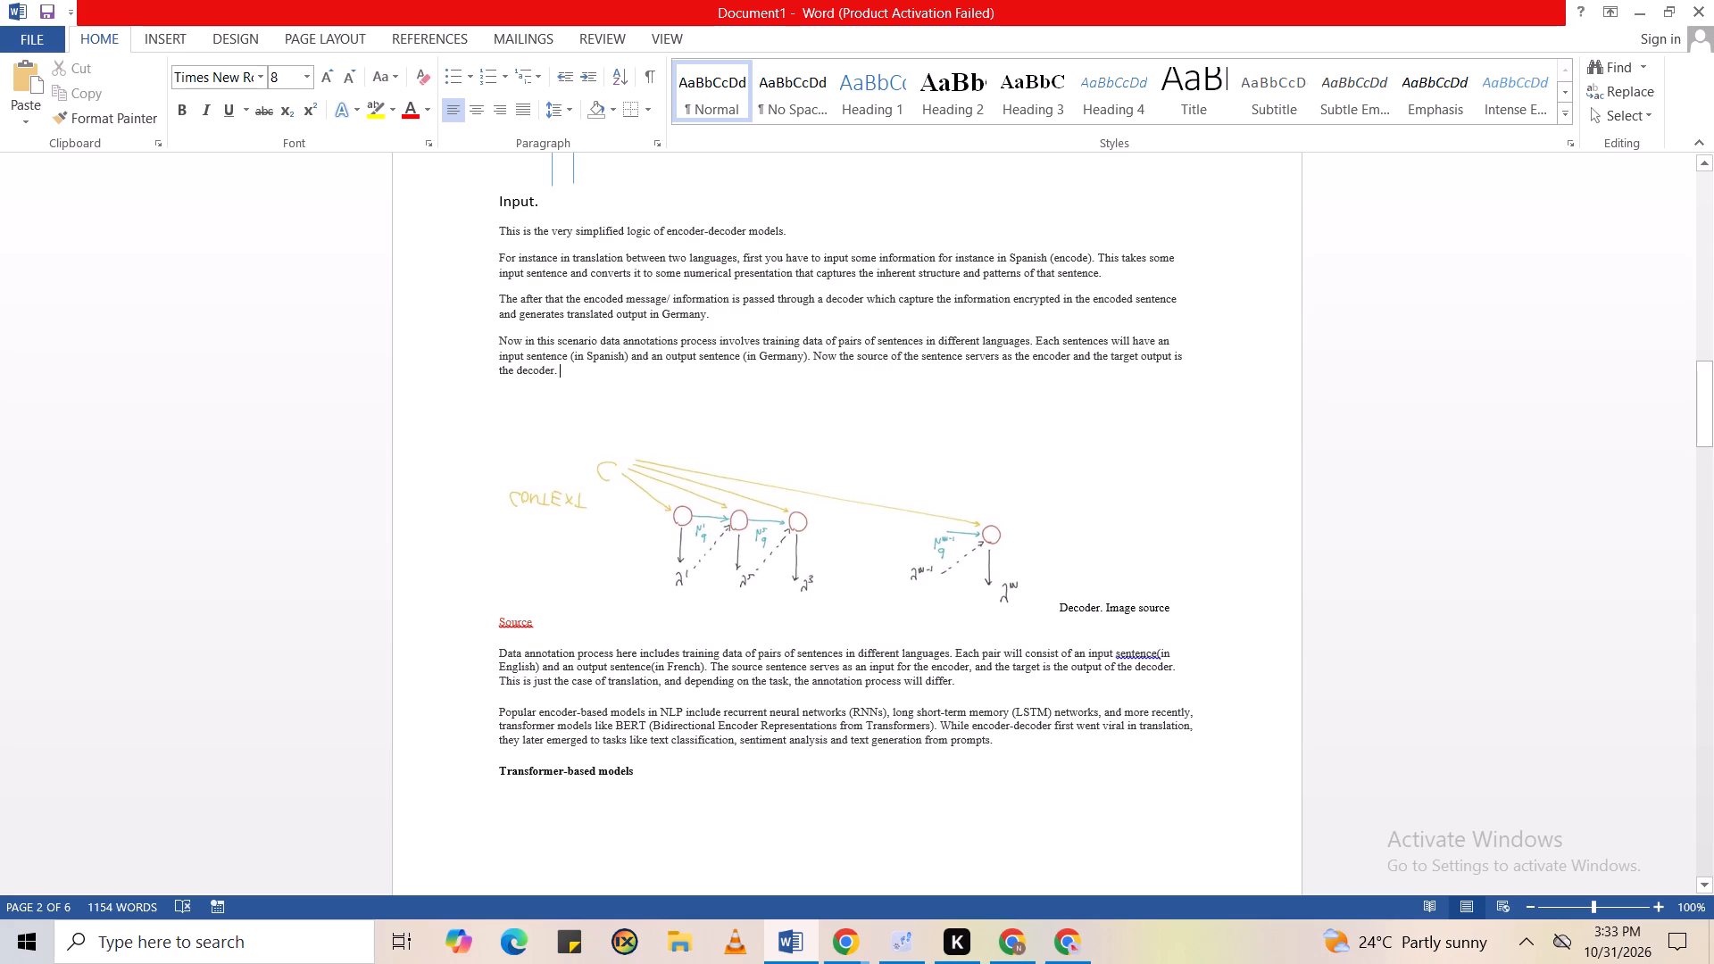
type("this scenaria")
key("space")
type("happens in translation")
key("space")
key("BackSpace")
type(", t")
key("BackSpace")
key("BackSpace")
key("BackSpace")
type(", however, there are any")
key("BackSpace")
key("BackSpace")
key("BackSpace")
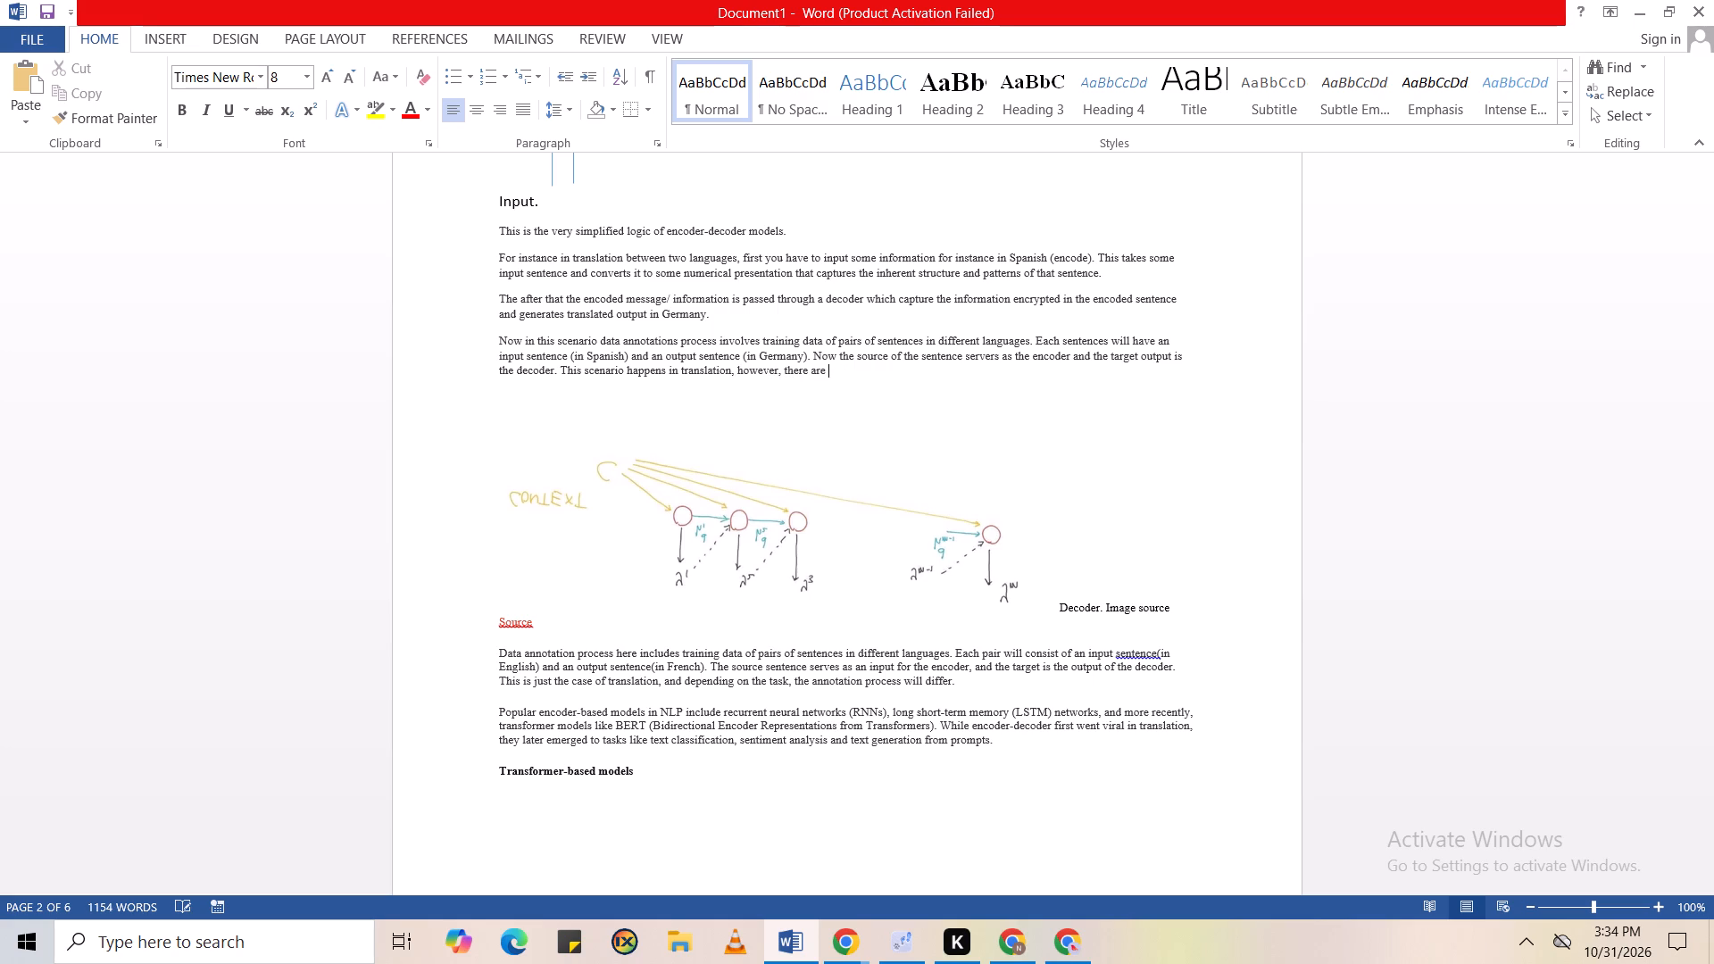
Complete the sentence with ",many other forms of data annotation depending on the contenxt and he process differs".
key("comma")
key("Delete")
type("many other forms of transla")
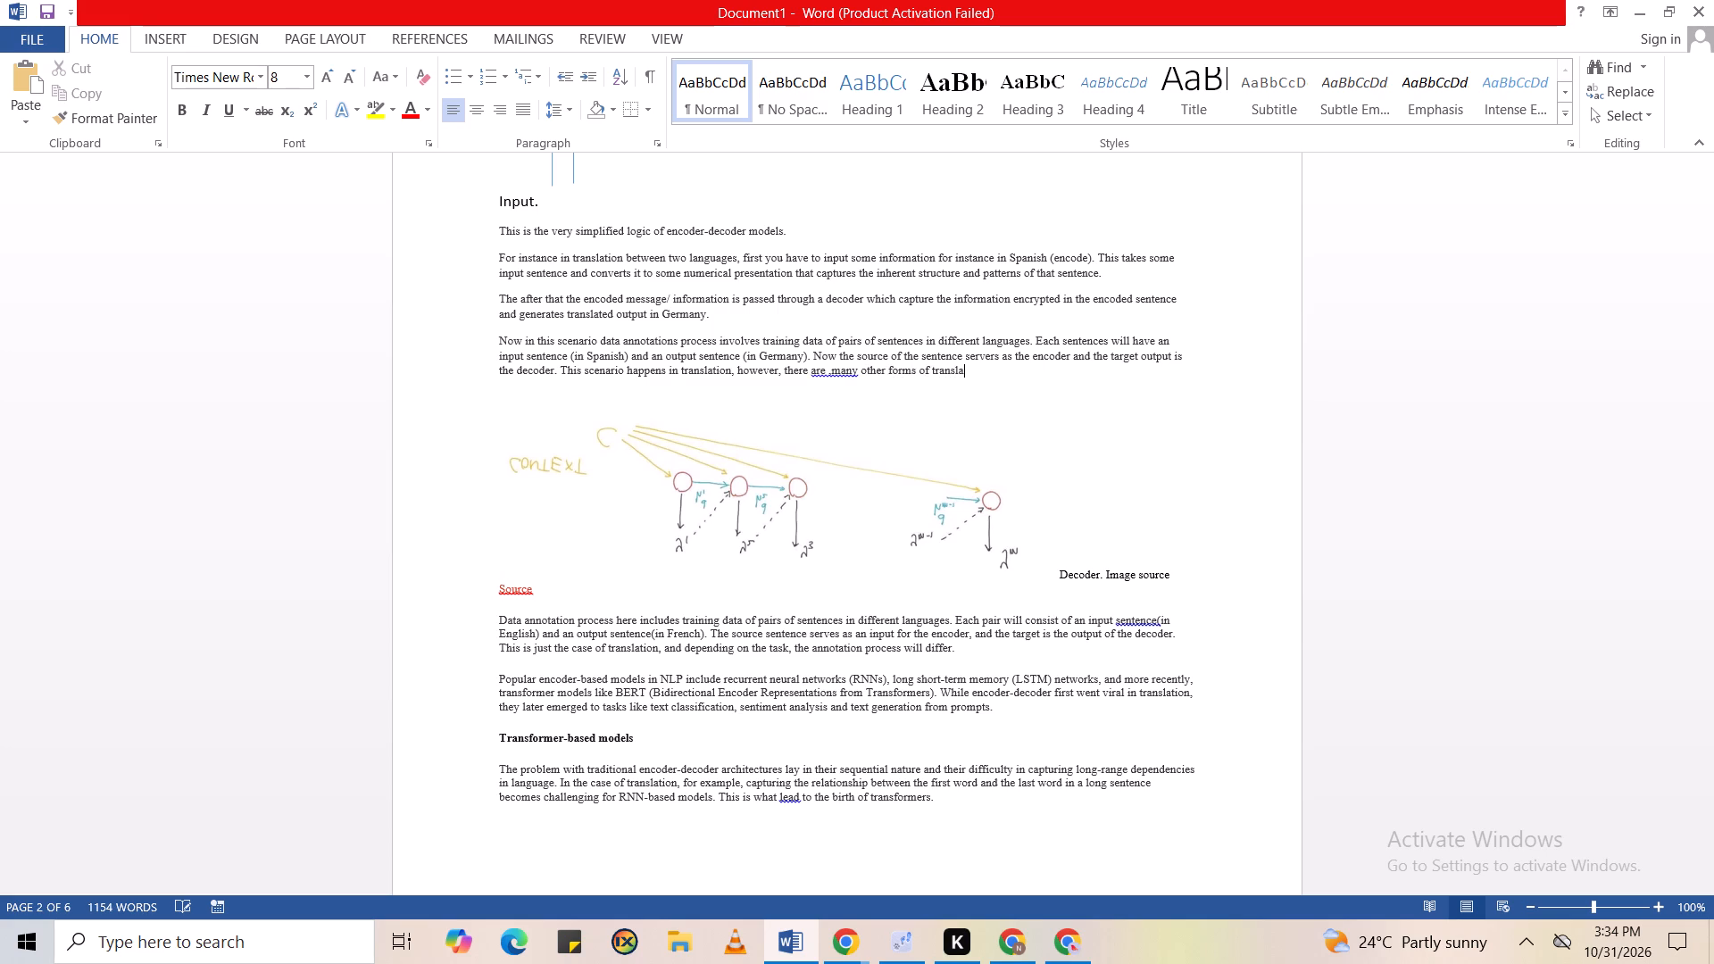
key("BackSpace")
key("BackSpace")
key("BackSpace")
key("BackSpace")
key("BackSpace")
key("BackSpace")
key("BackSpace")
key("BackSpace")
key("space")
type("data annotation depen")
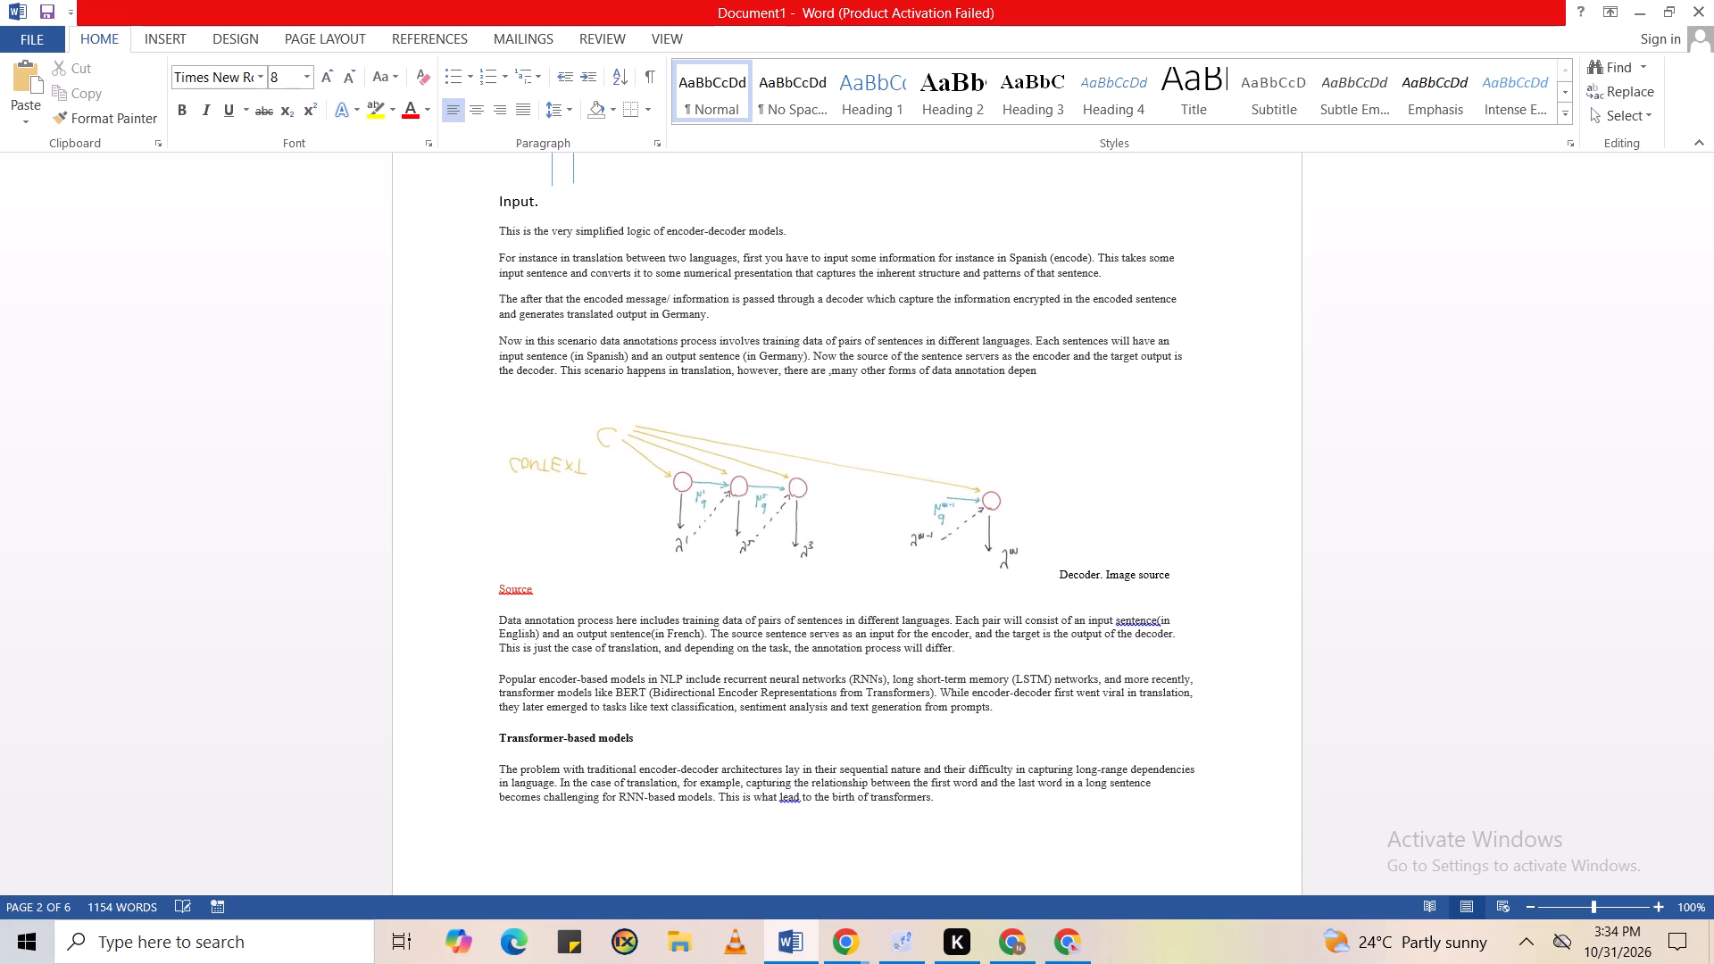
type("ding on the content")
key("BackSpace")
type("xt and")
key("space")
type("he")
key("space")
type("process differs")
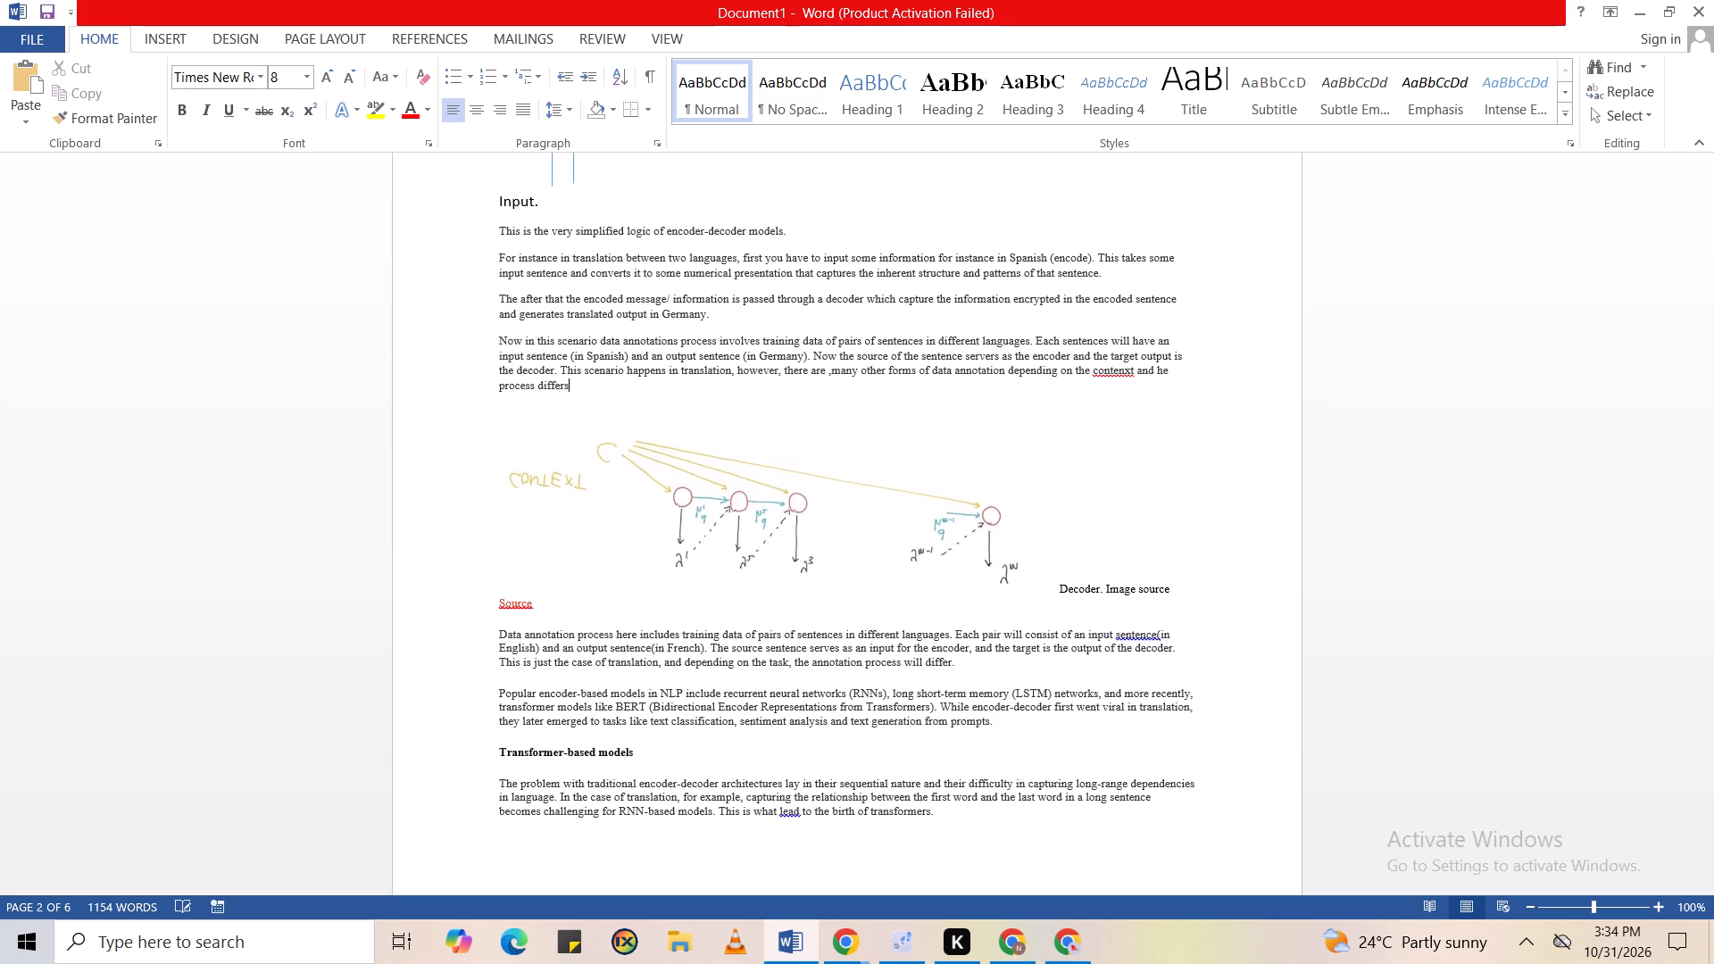
key("space")
Delete the Source link and the copied "Data annotation process here includes" paragraph below the decoder diagram.
left_click_drag(965, 661, 398, 599)
key("BackSpace")
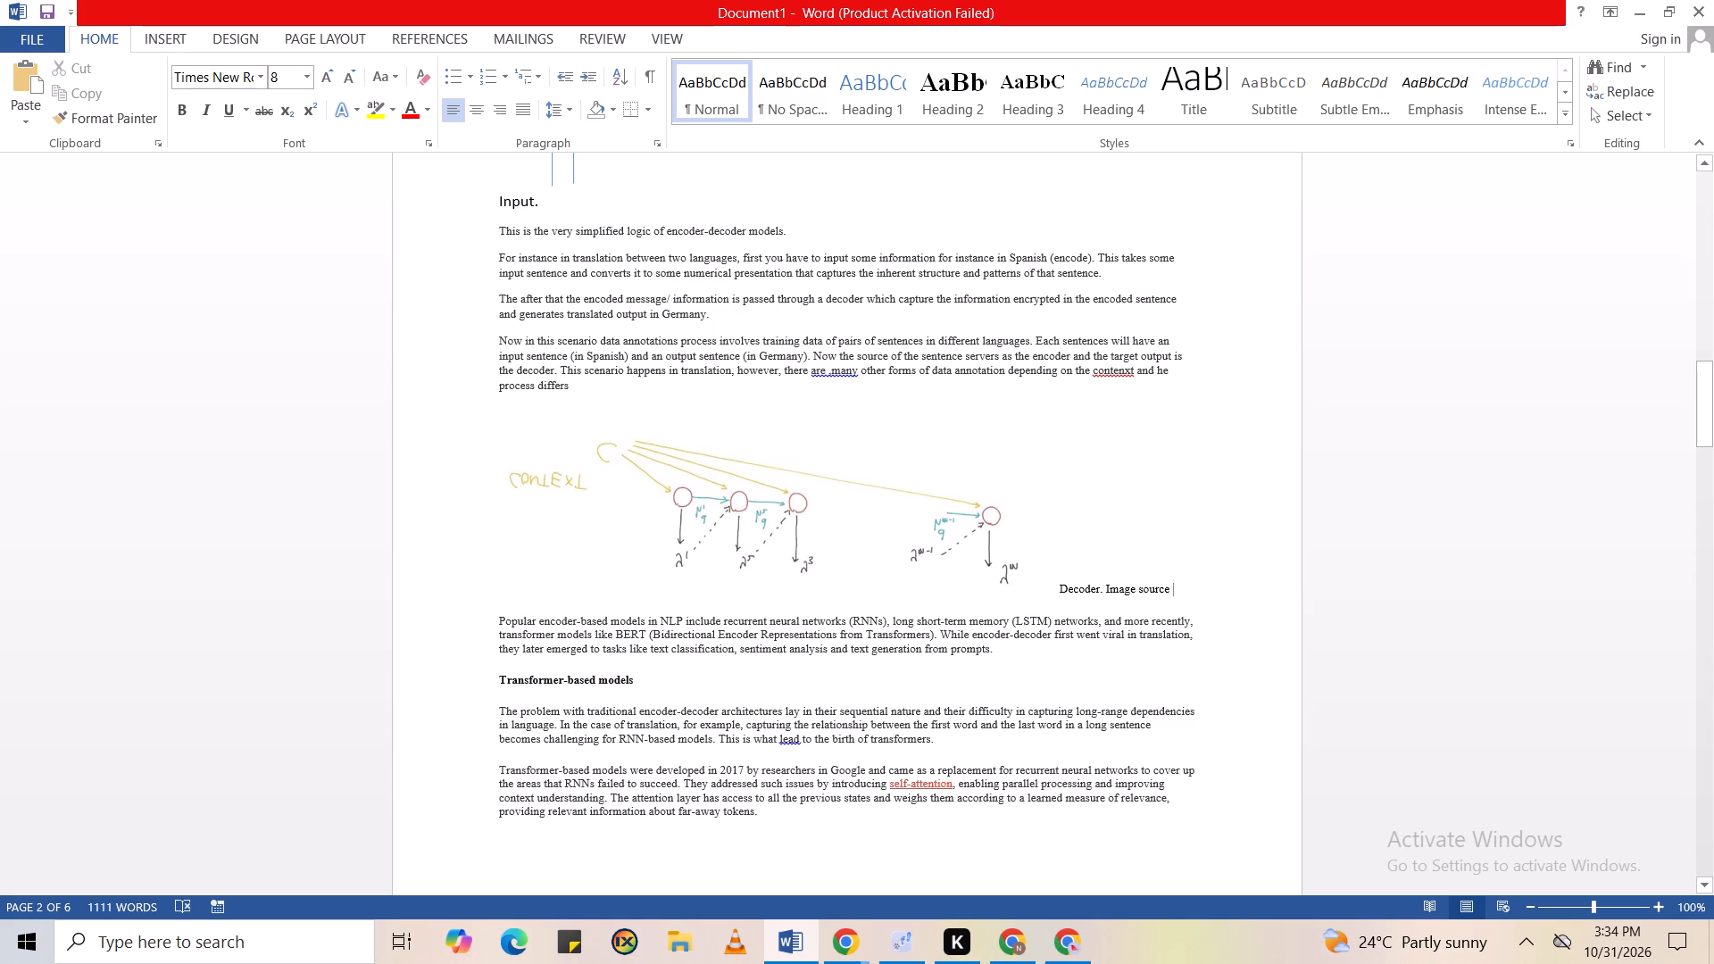
Add a line break after the reworded paragraph and delete the copied decoder diagram.
left_click(599, 400)
key("Return")
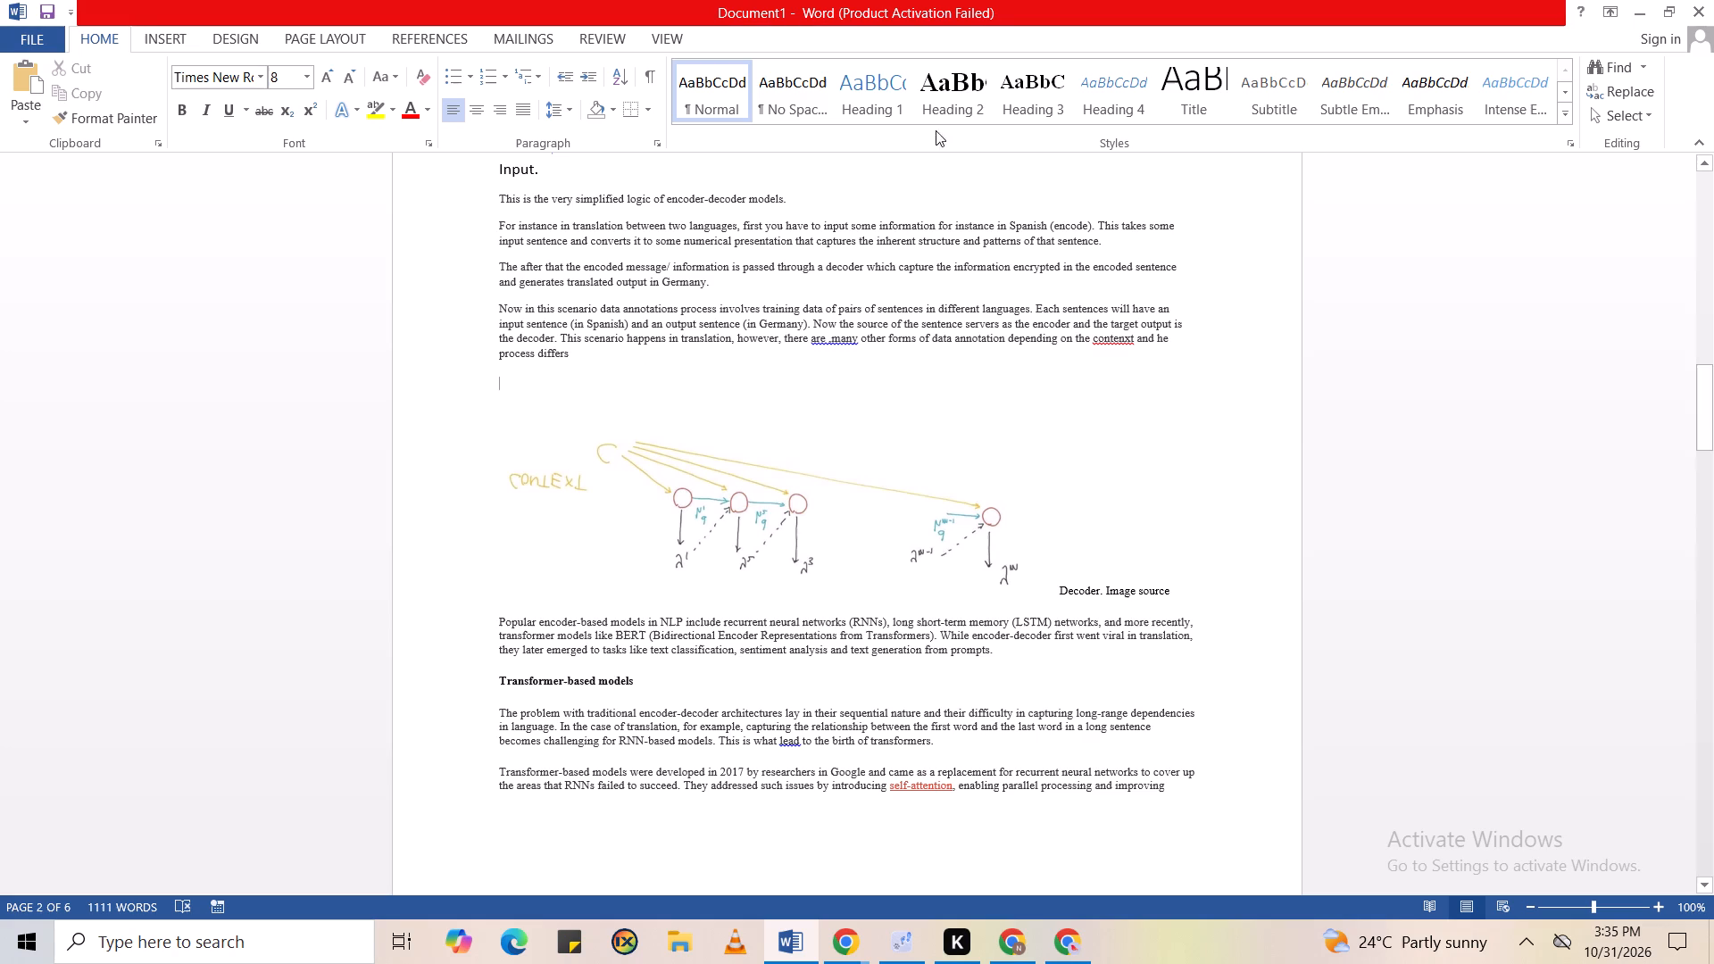
left_click(605, 497)
key("BackSpace")
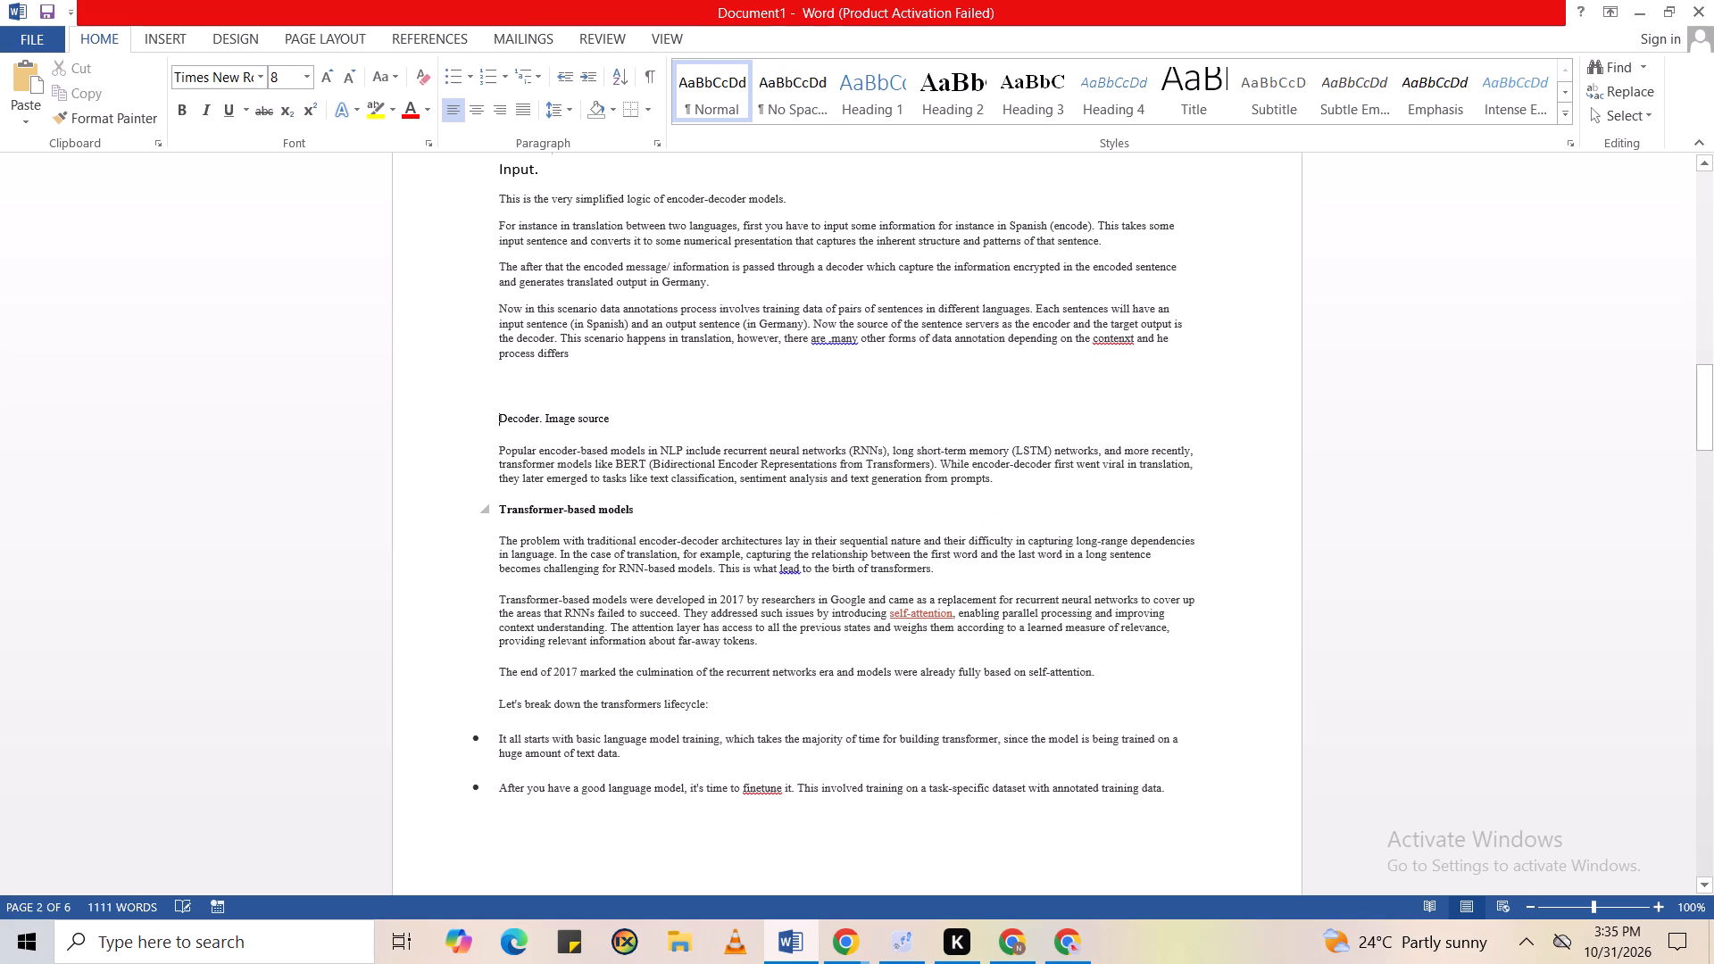
Delete the "Decoder. Image source" caption and the blank lines above the "Popular encoder-based models" paragraph.
key("Delete")
key("Delete")
key("Delete")
key("Delete")
key("Delete")
key("Delete")
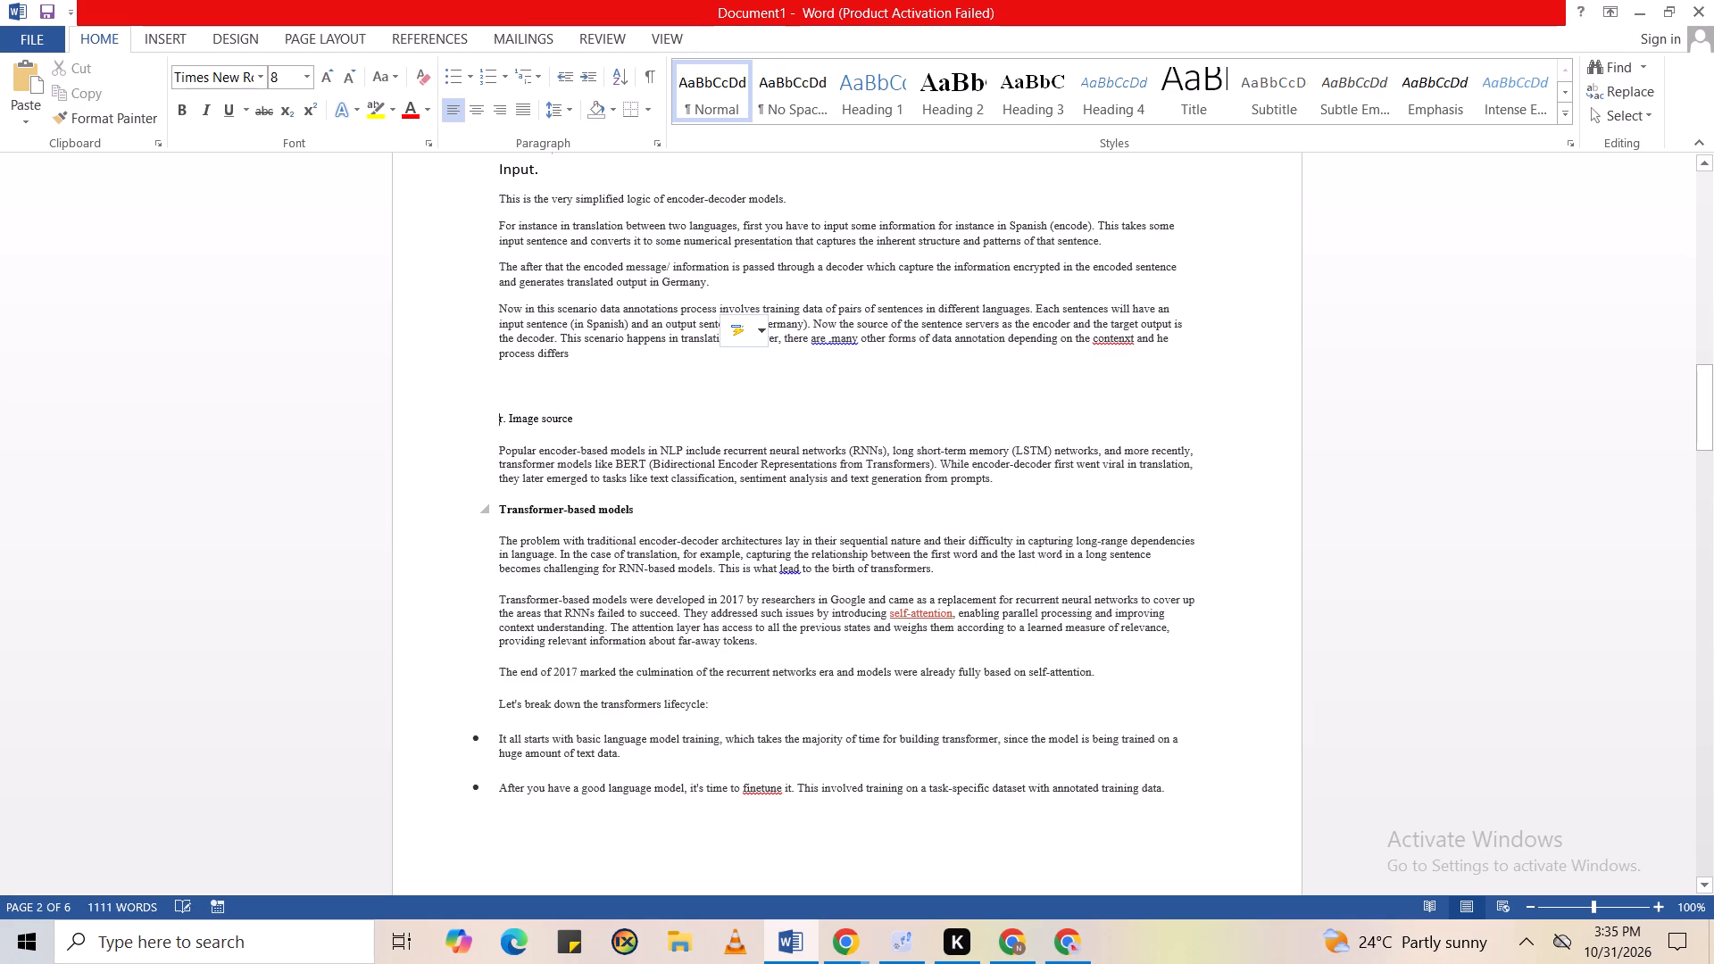
key("Delete")
key("Delete")
key("Delete")
key("Delete")
key("Delete")
key("Delete")
key("Delete")
key("Delete")
key("Delete")
key("Delete")
key("Delete")
key("Delete")
key("Delete")
key("Delete")
key("Delete")
key("Delete")
key("Delete")
key("BackSpace")
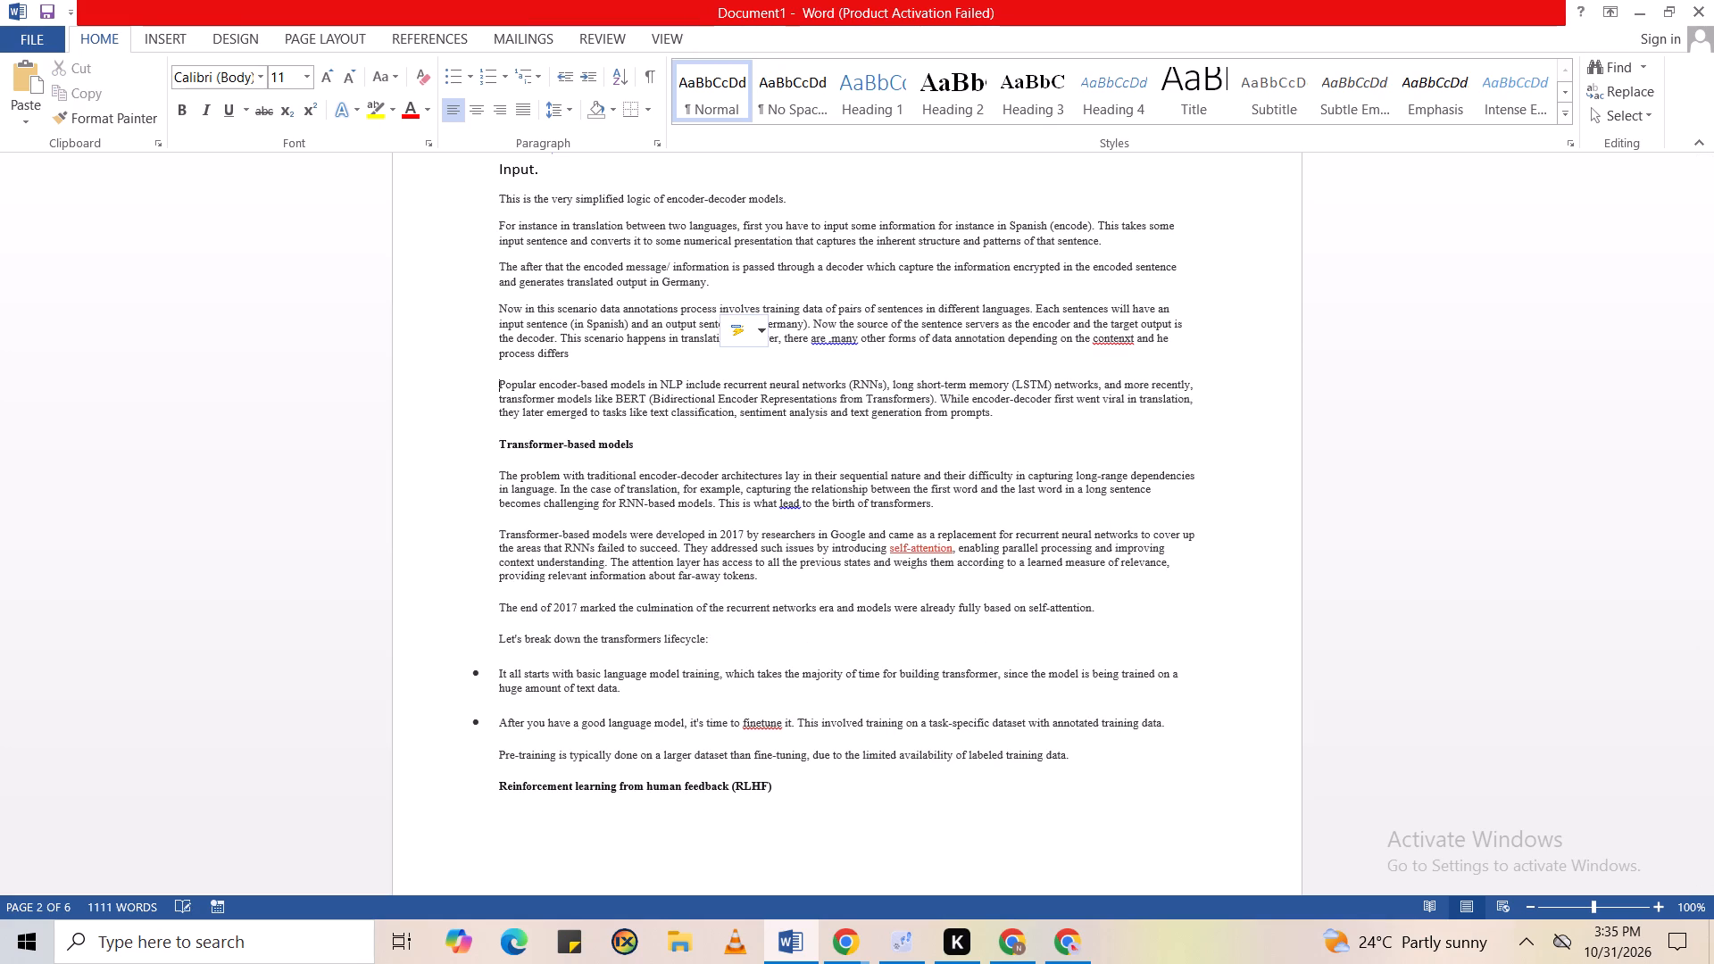
Join the three reworded paragraphs from "For instance in translation" to "Now in this scenario" into a single paragraph.
left_click(735, 278)
key("Delete")
key("space")
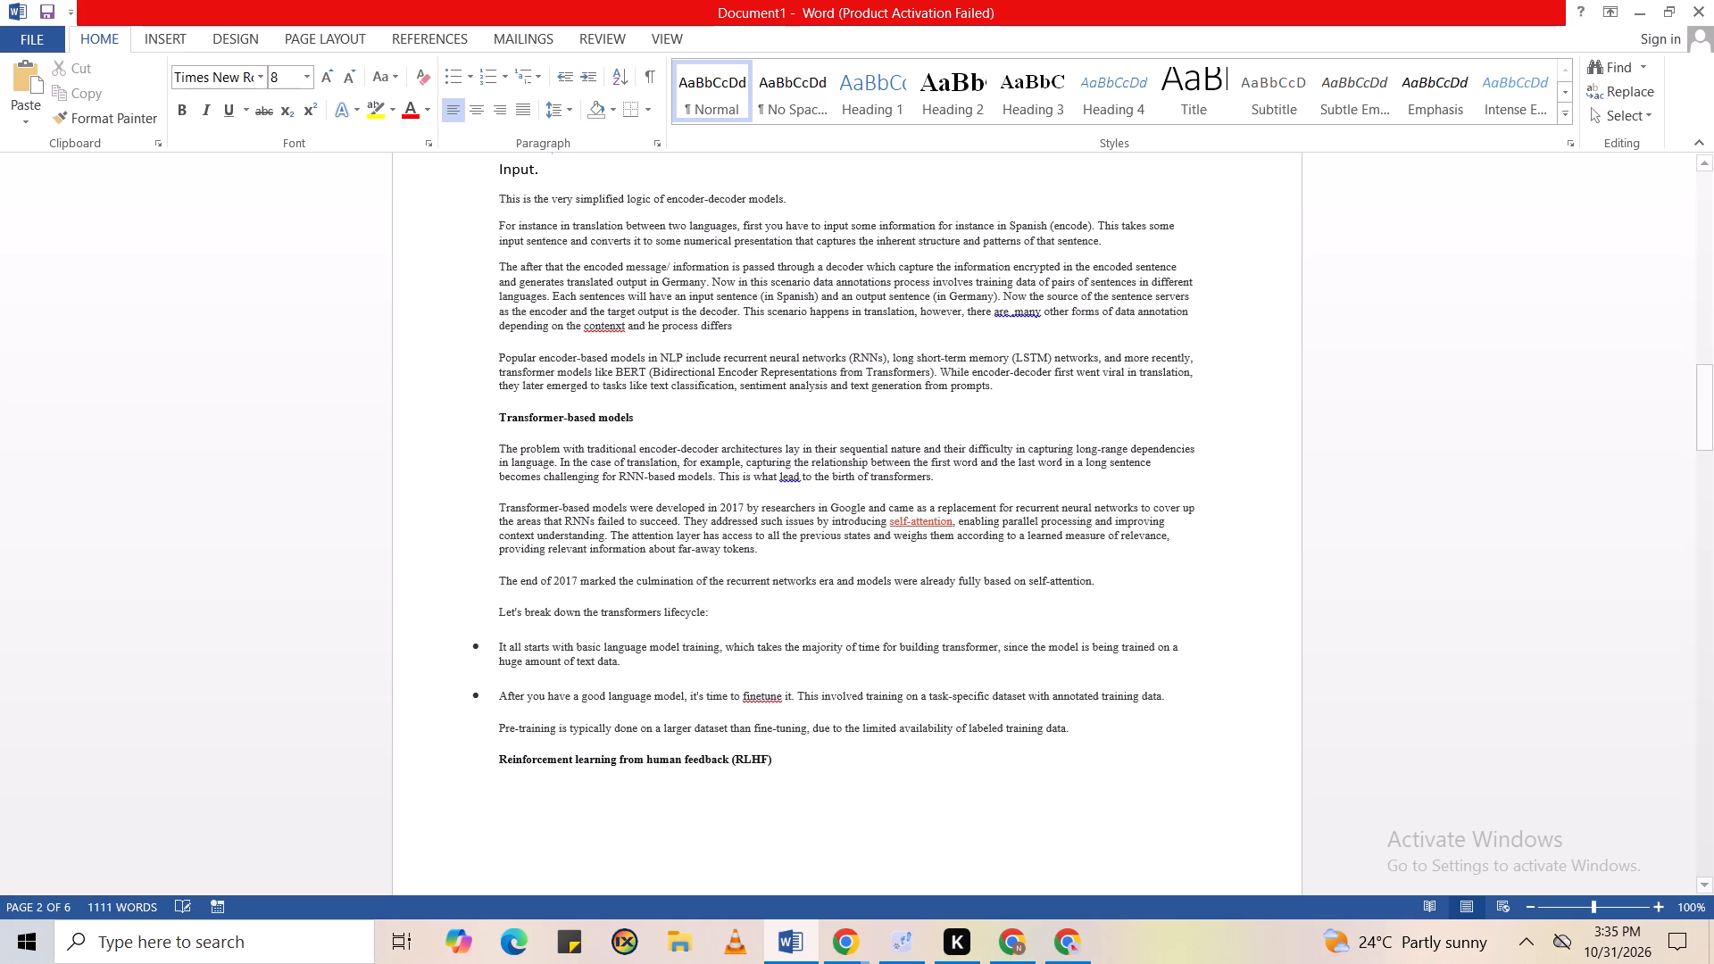
left_click(1104, 245)
key("Delete")
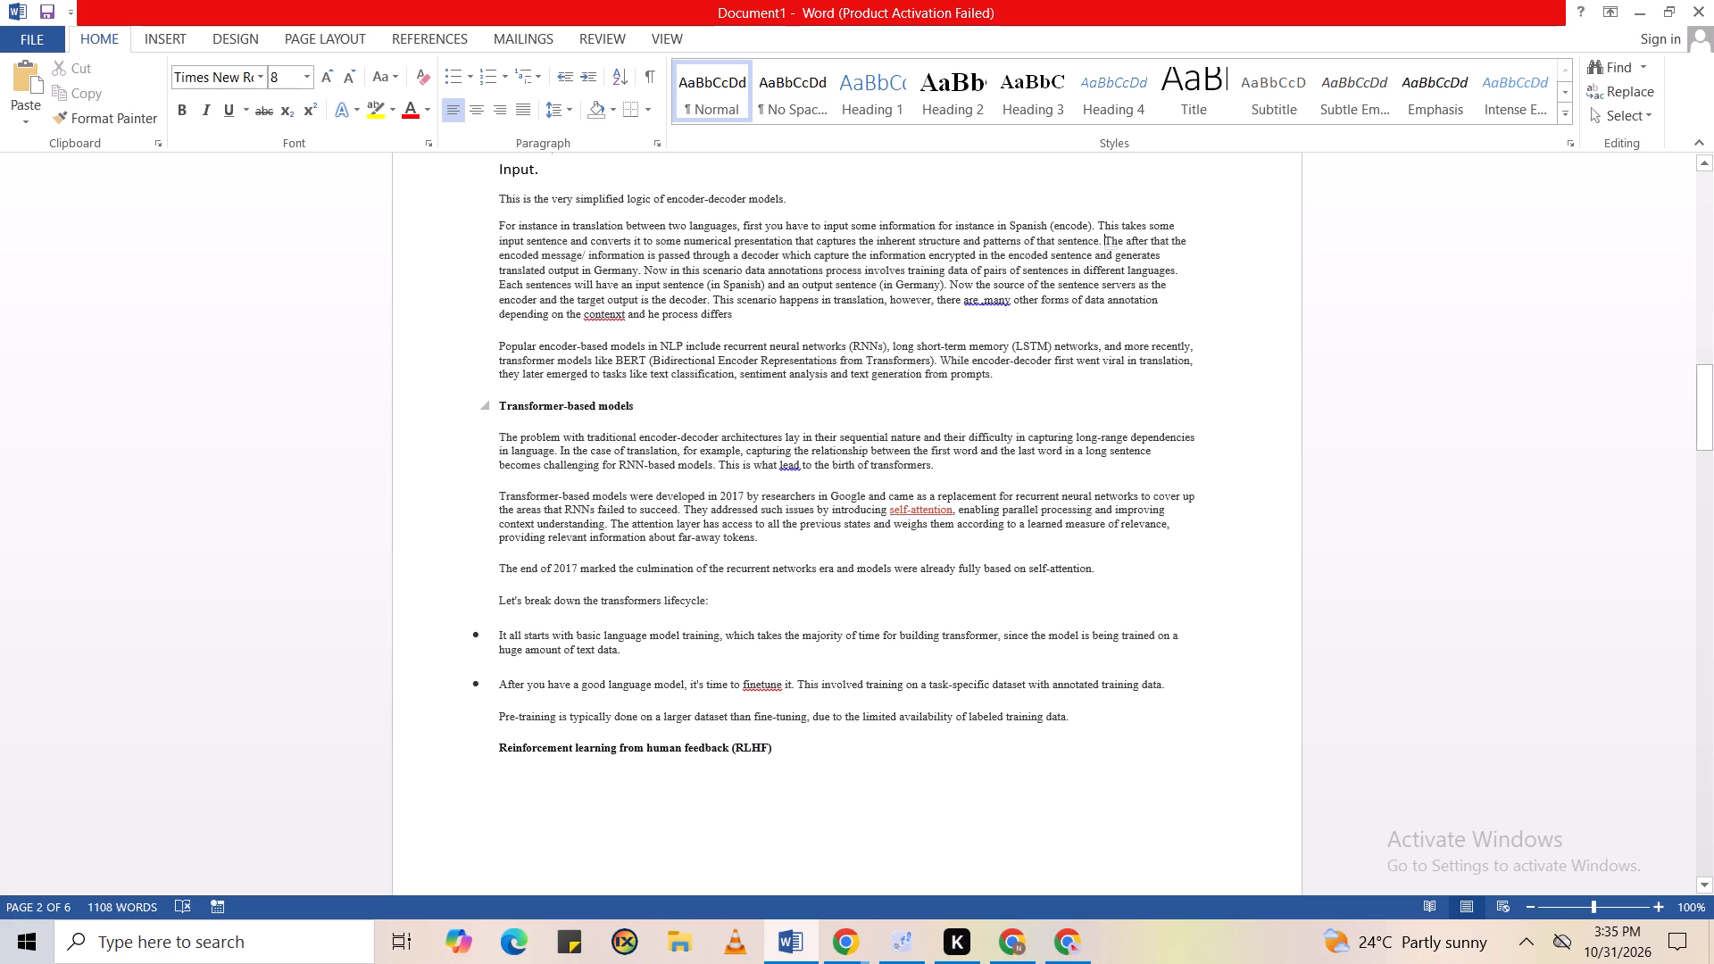
Number the "Transformer-based models" heading as item 2.
left_click(497, 410)
key("2")
type(".")
key("space")
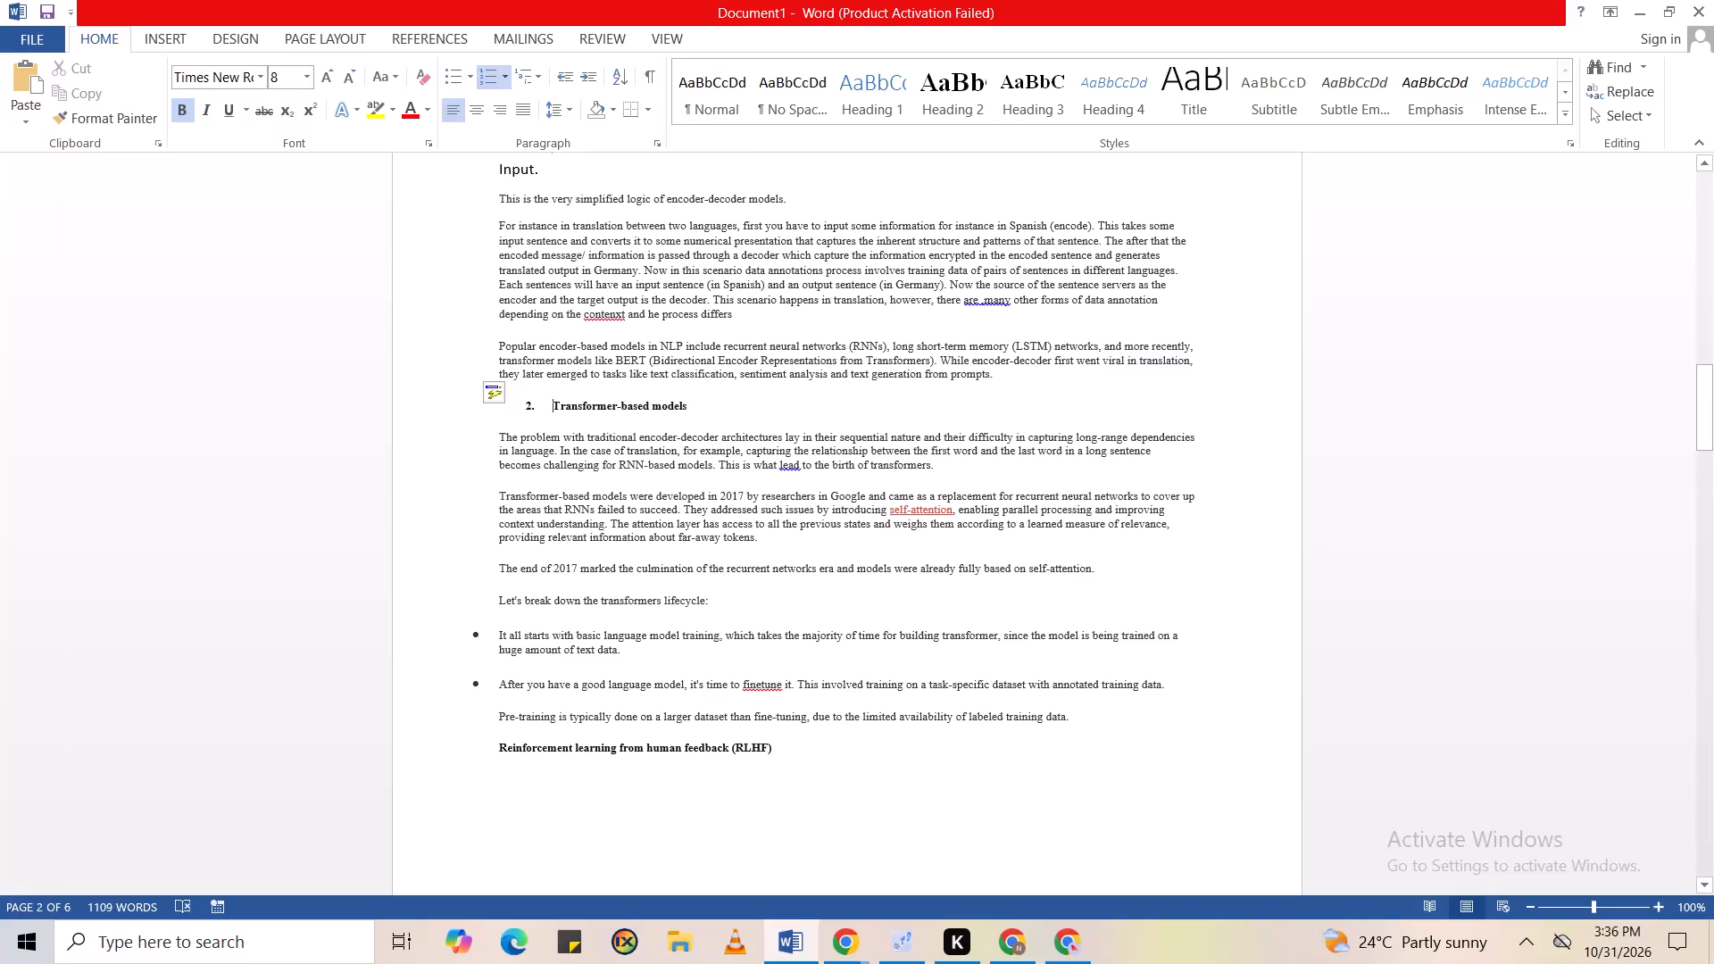
left_click(592, 580)
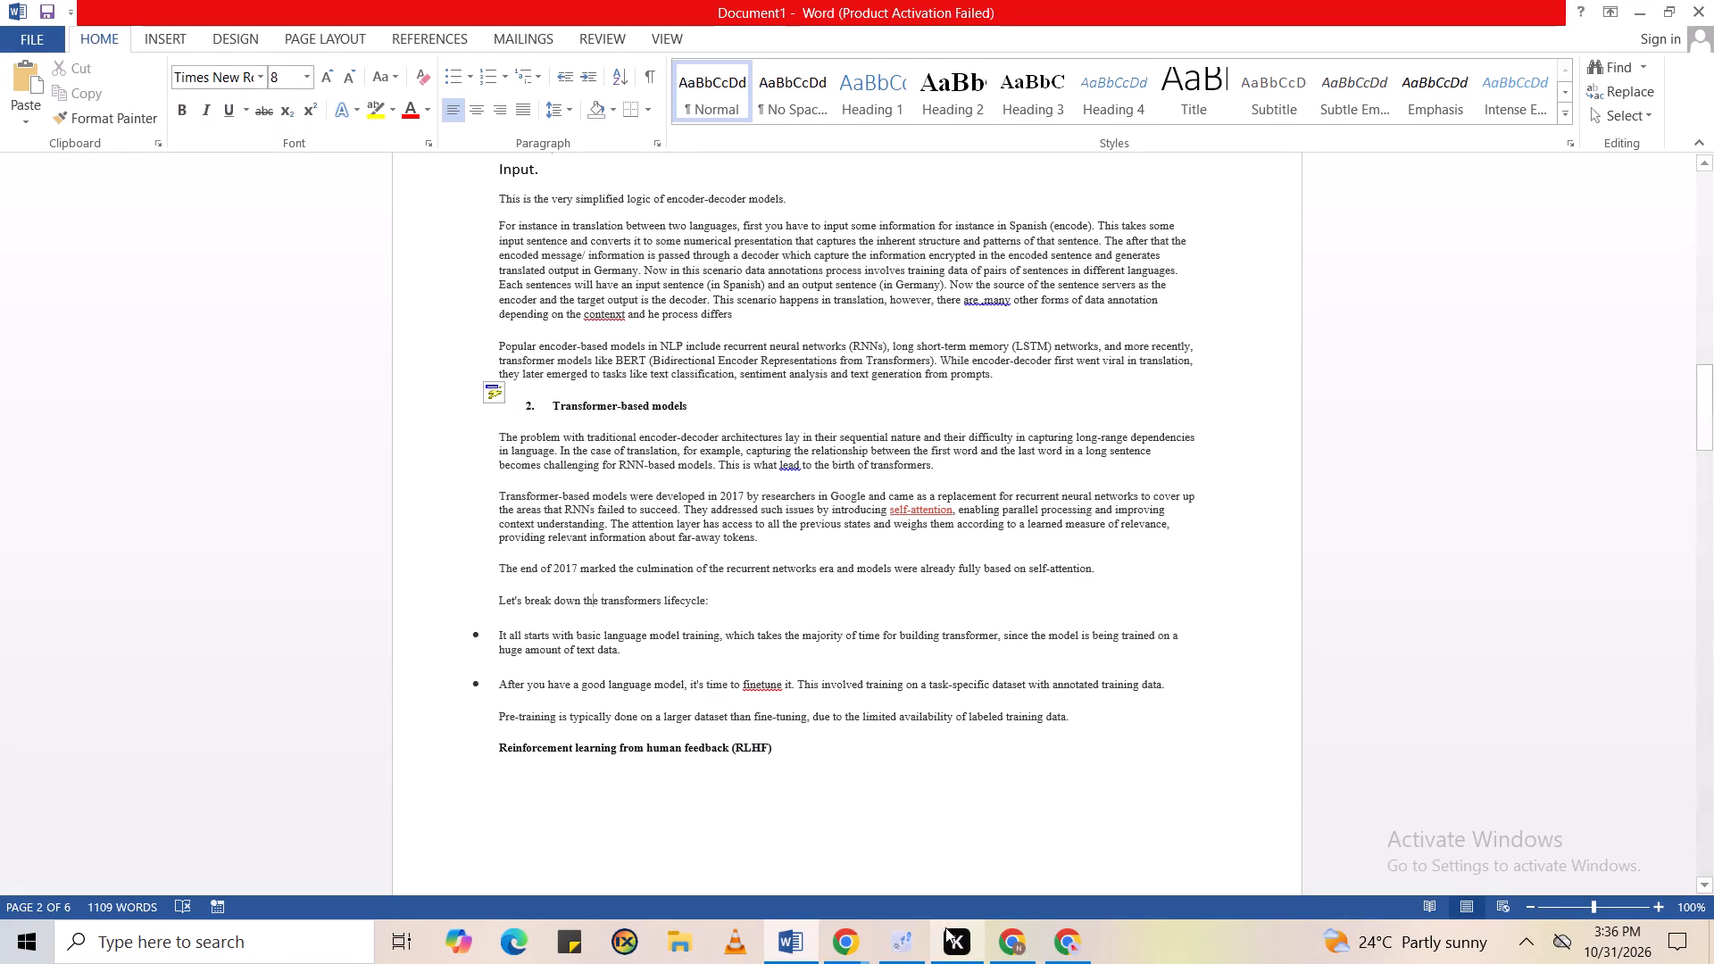